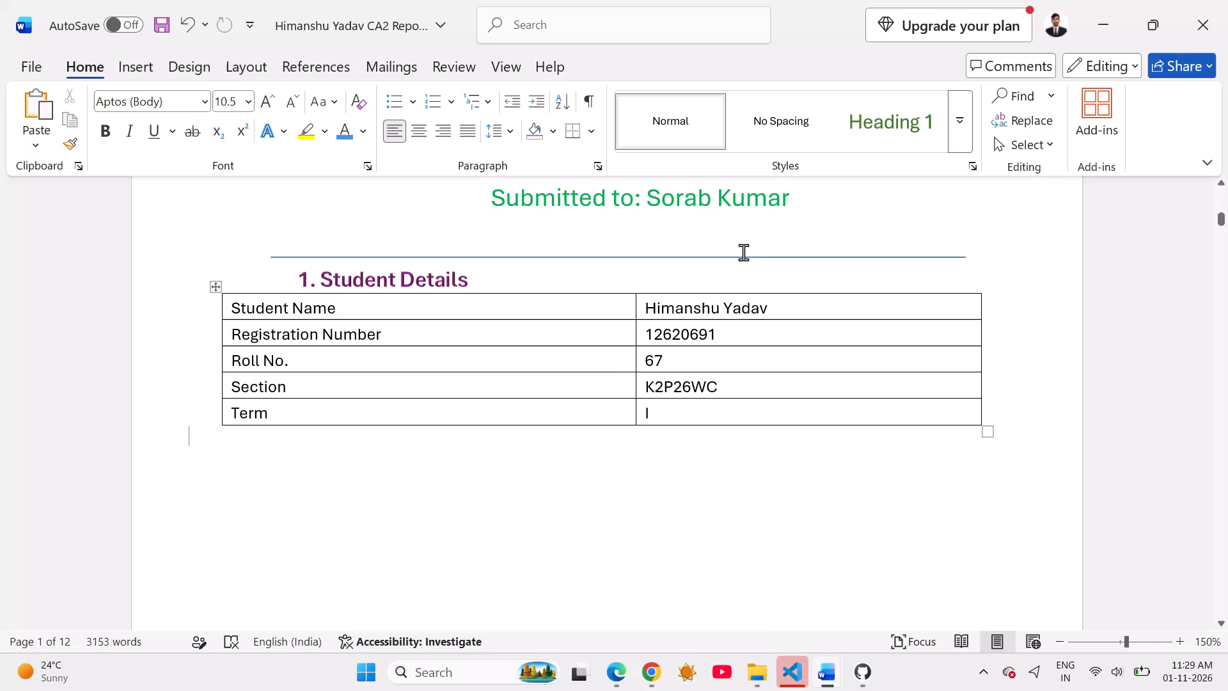
Clear the "Section" label from the Student Details table, leaving its value cell alone.
left_click(352, 388)
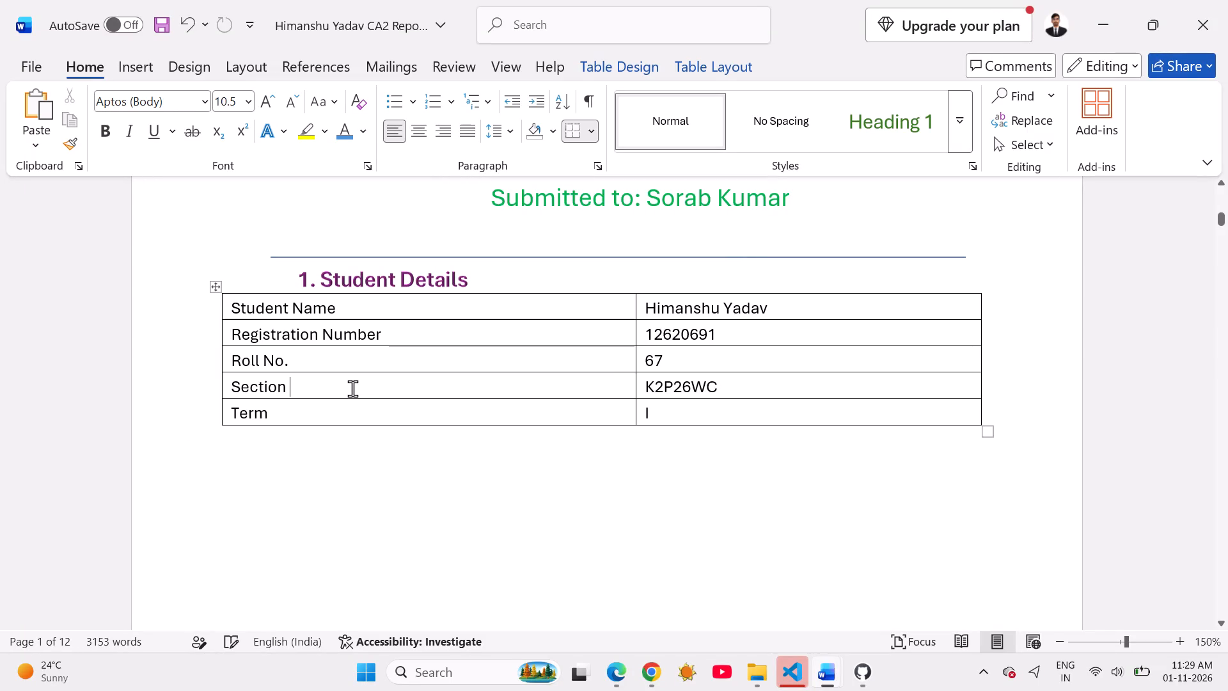
key("BackSpace")
key("BackSpace")
key("BackSpace")
key("BackSpace")
key("BackSpace")
key("BackSpace")
key("BackSpace")
key("BackSpace")
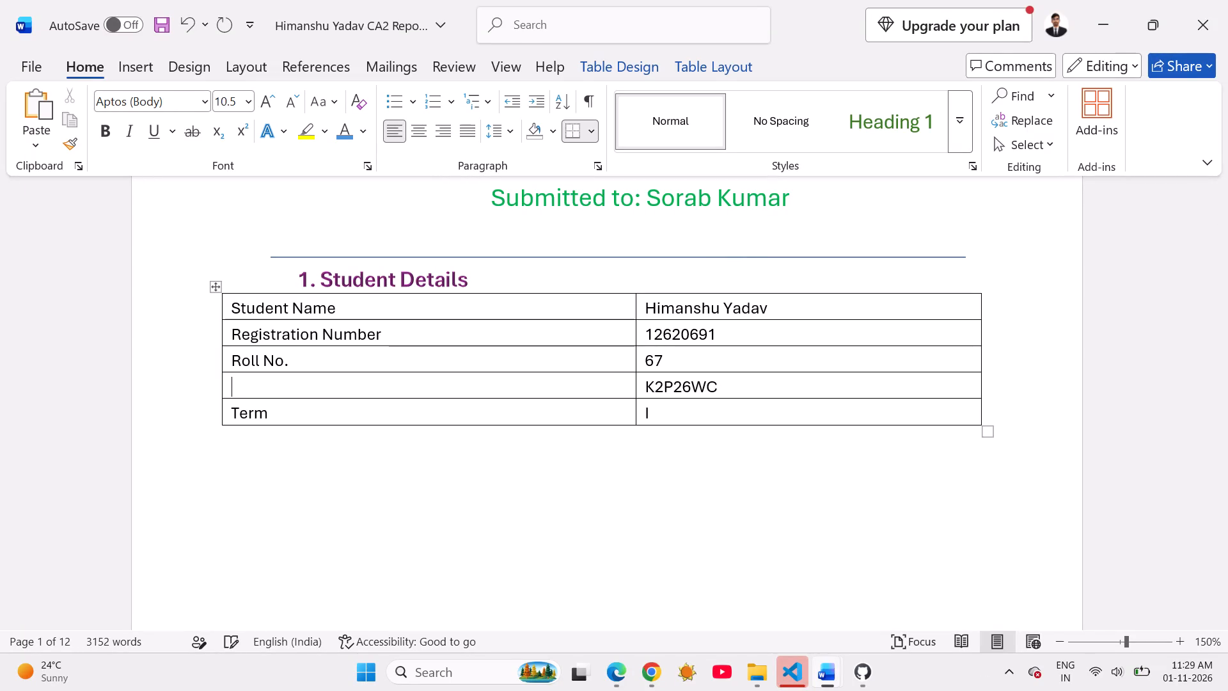
Replace the "Roll No." label in the Student Details table with "Course".
left_click(326, 362)
key("BackSpace")
key("BackSpace")
key("BackSpace")
key("BackSpace")
key("BackSpace")
key("BackSpace")
key("BackSpace")
key("BackSpace")
key("BackSpace")
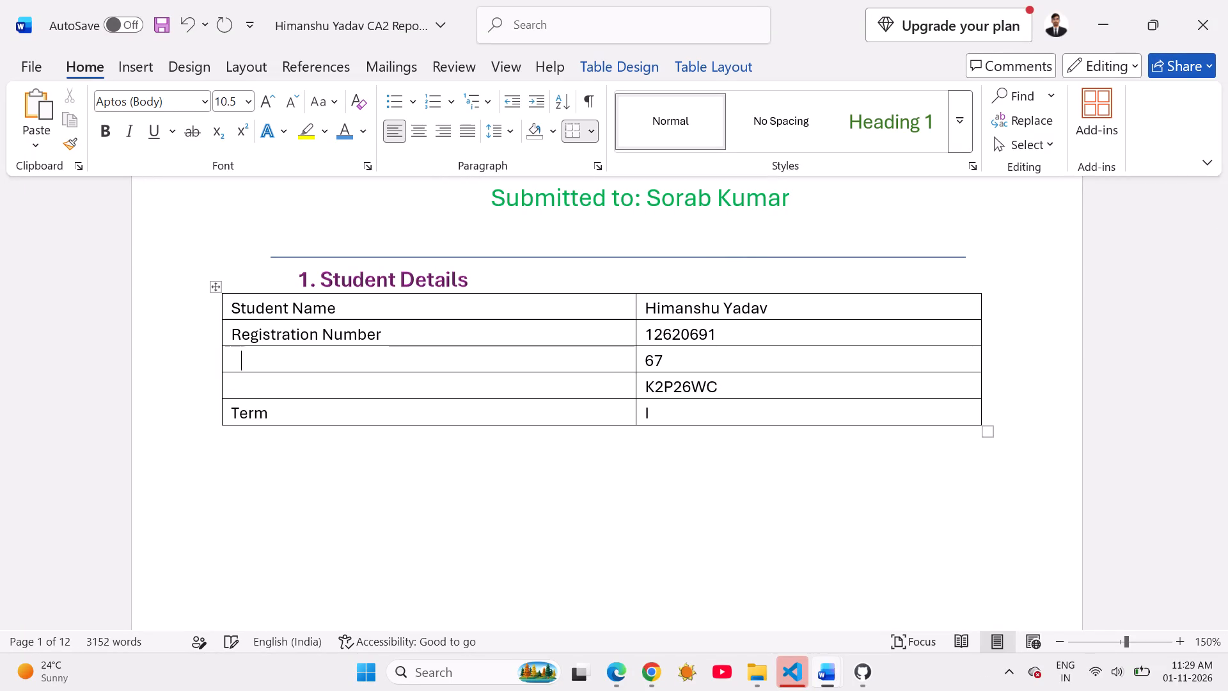
key("BackSpace")
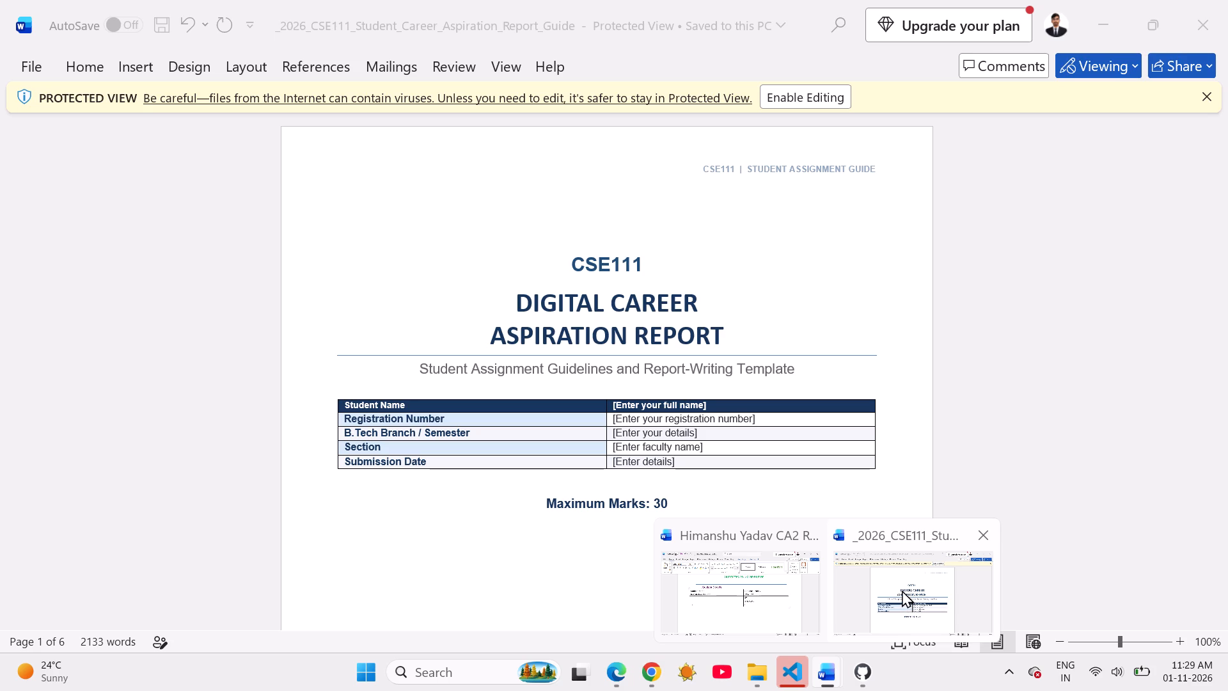
left_click(277, 356)
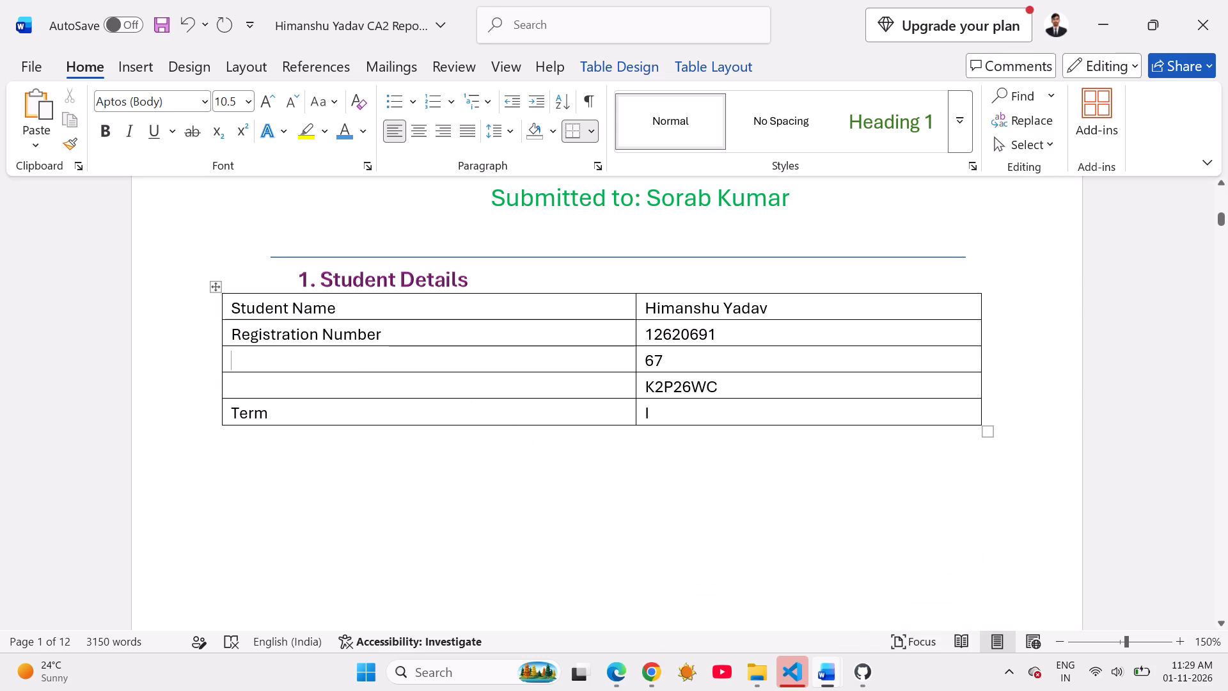
type("Cpo")
key("BackSpace")
type("ou")
type("rse")
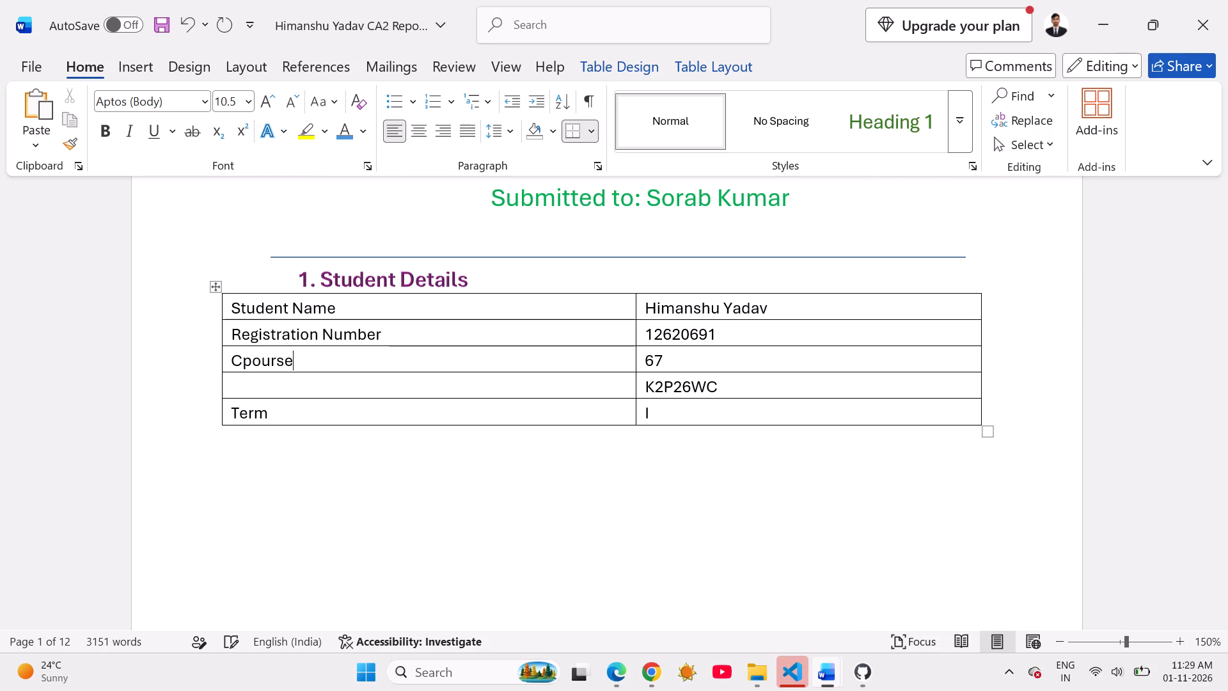
left_click(250, 361)
key("BackSpace")
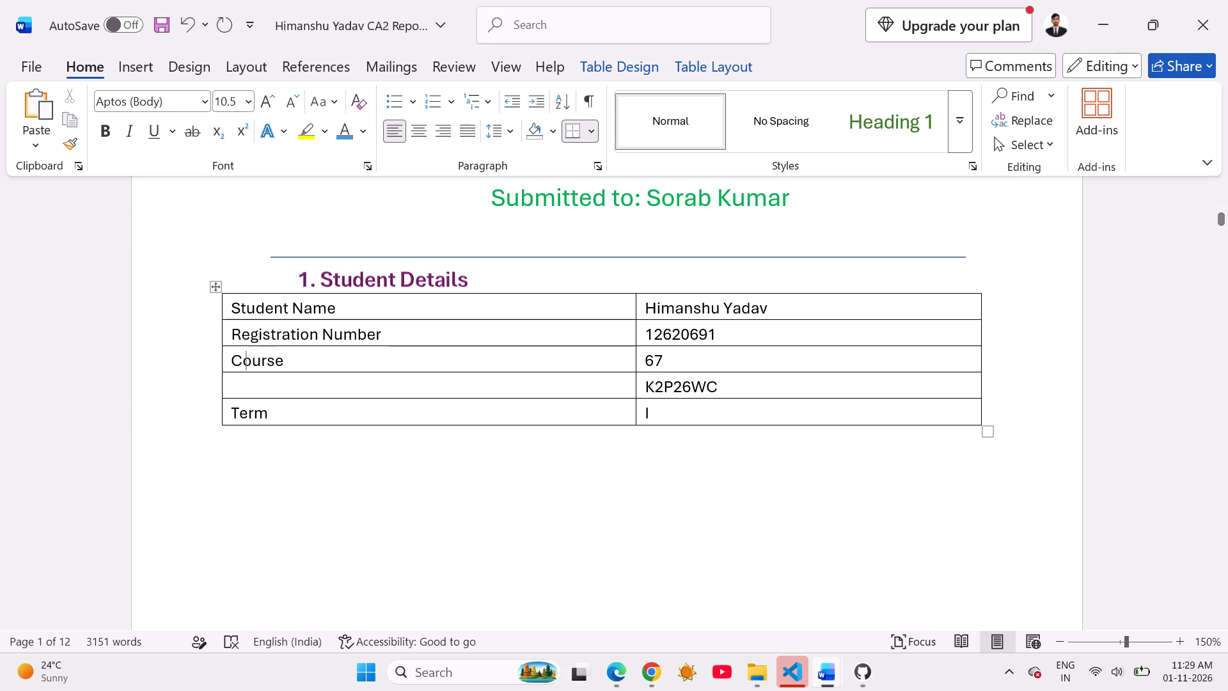
Replace the roll number in the Course row's value cell with "B.Tech".
left_click(693, 363)
key("BackSpace")
key("BackSpace")
key("BackSpace")
key("BackSpace")
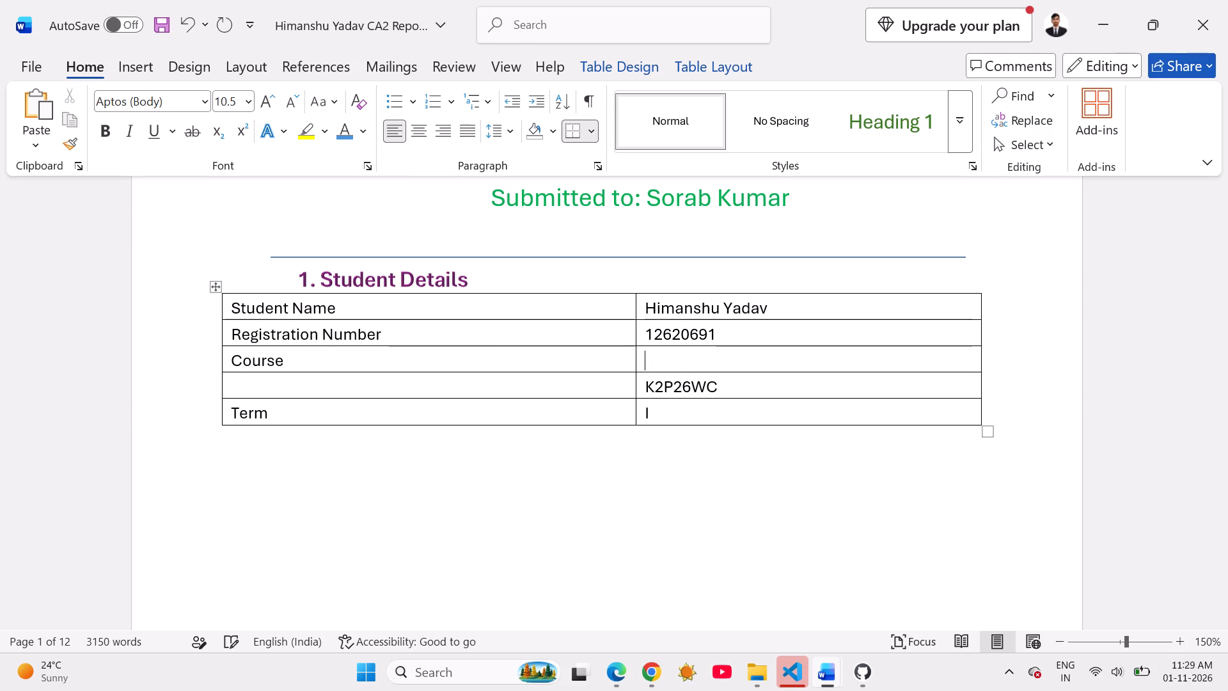
key("shift+b")
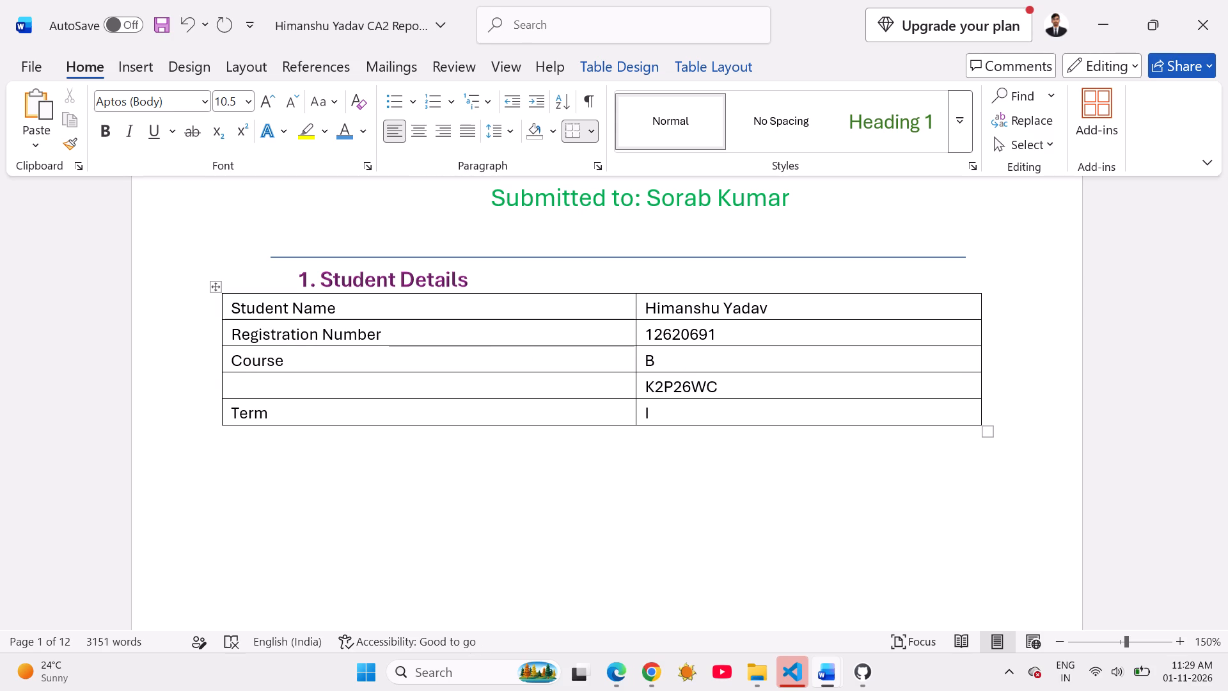
key("period")
type("tech")
key("BackSpace")
key("BackSpace")
key("BackSpace")
key("BackSpace")
key("shift+t")
type("ech")
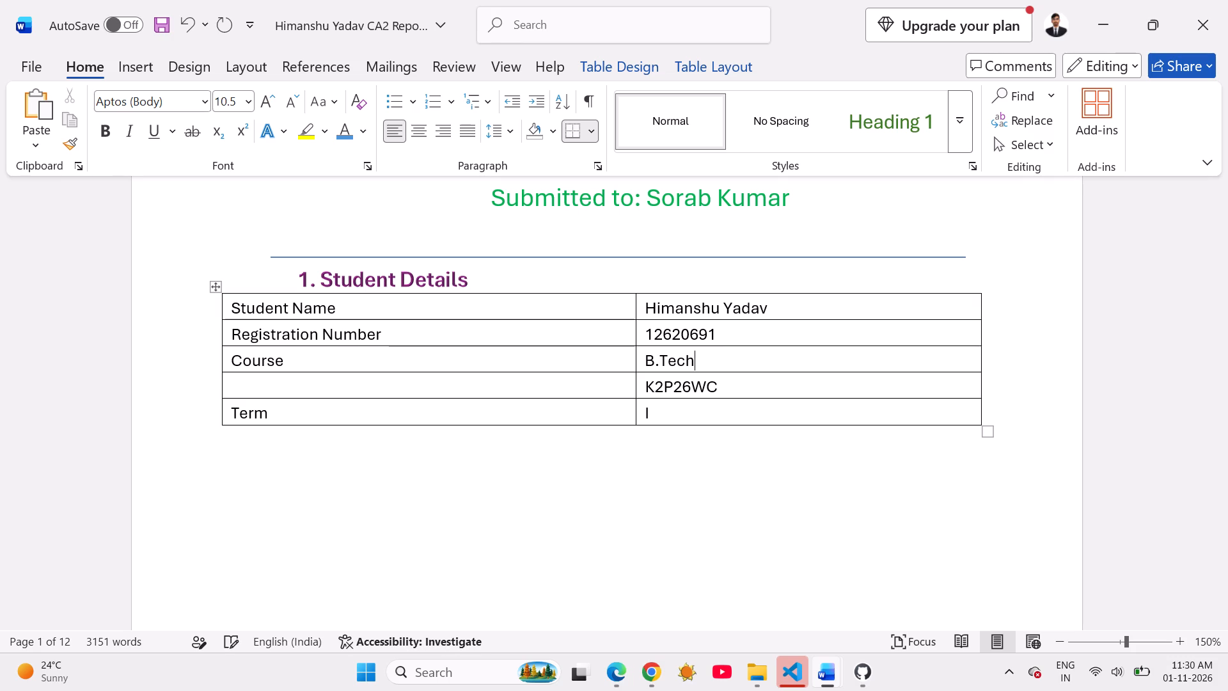
Append " (Computer Science and Engeneering)" to the B.Tech entry in the Course row.
key("space")
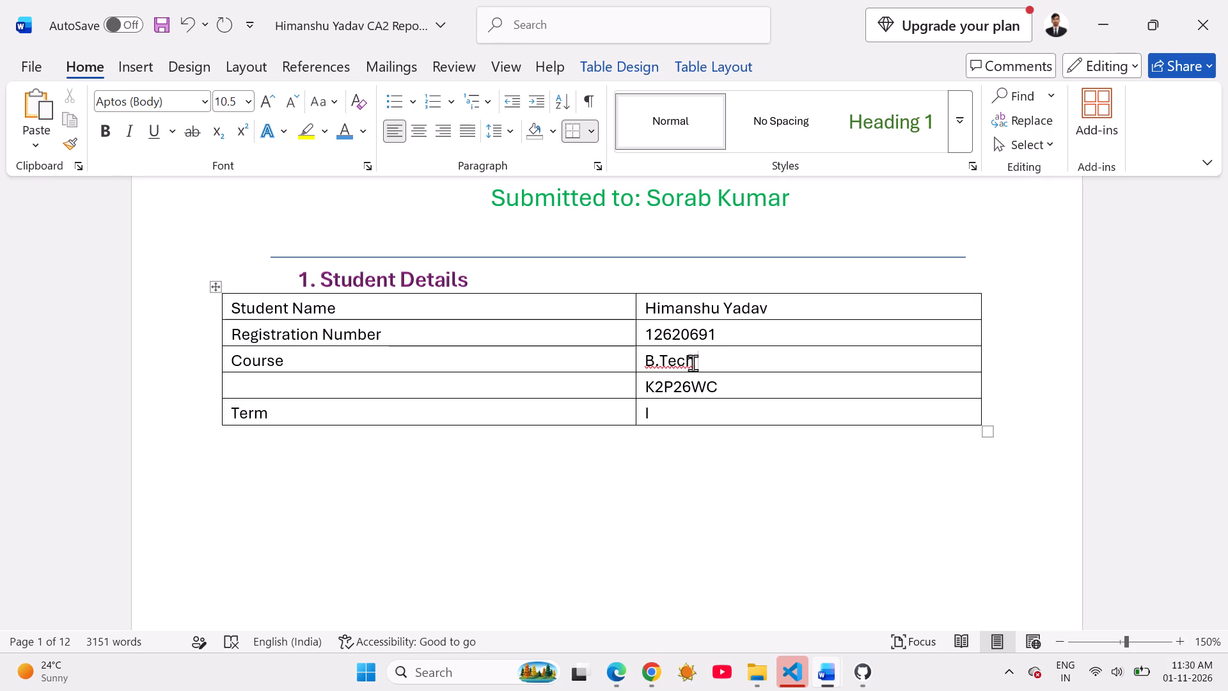
key("shift+parenleft")
type("Comp")
key("u")
type("ter")
key("space")
type("Sc")
type("ie")
type("nce")
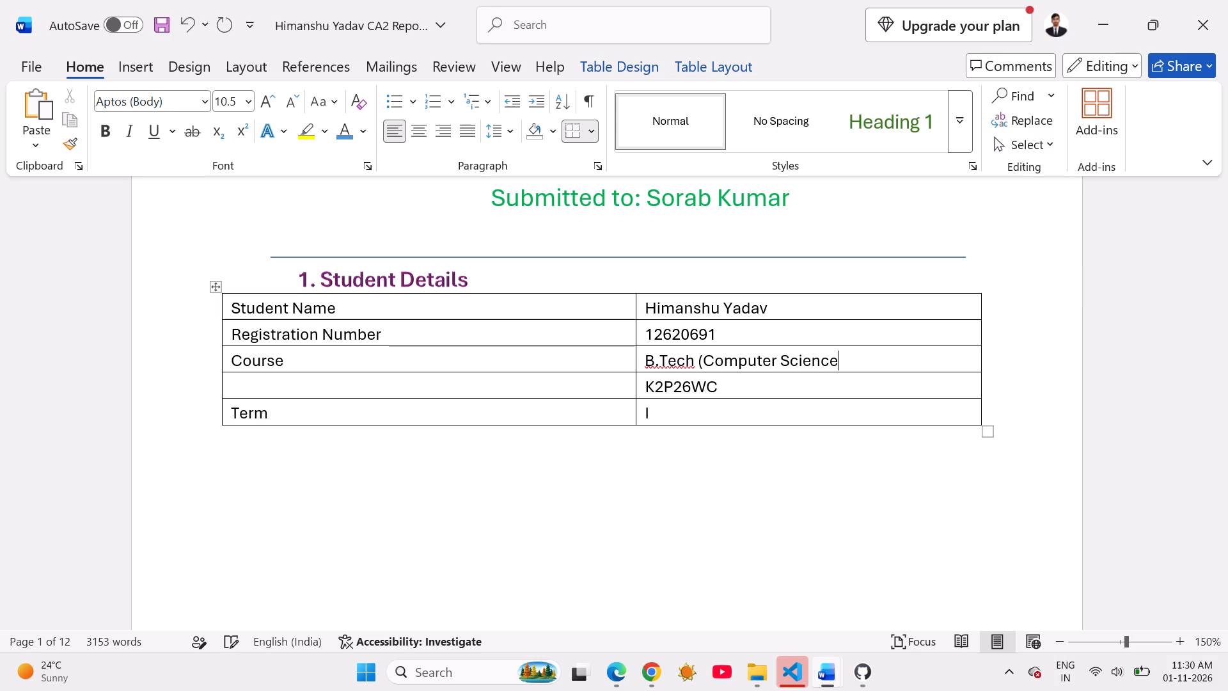
key("space")
type("and")
key("space")
type("Engenn")
key("BackSpace")
type("ee")
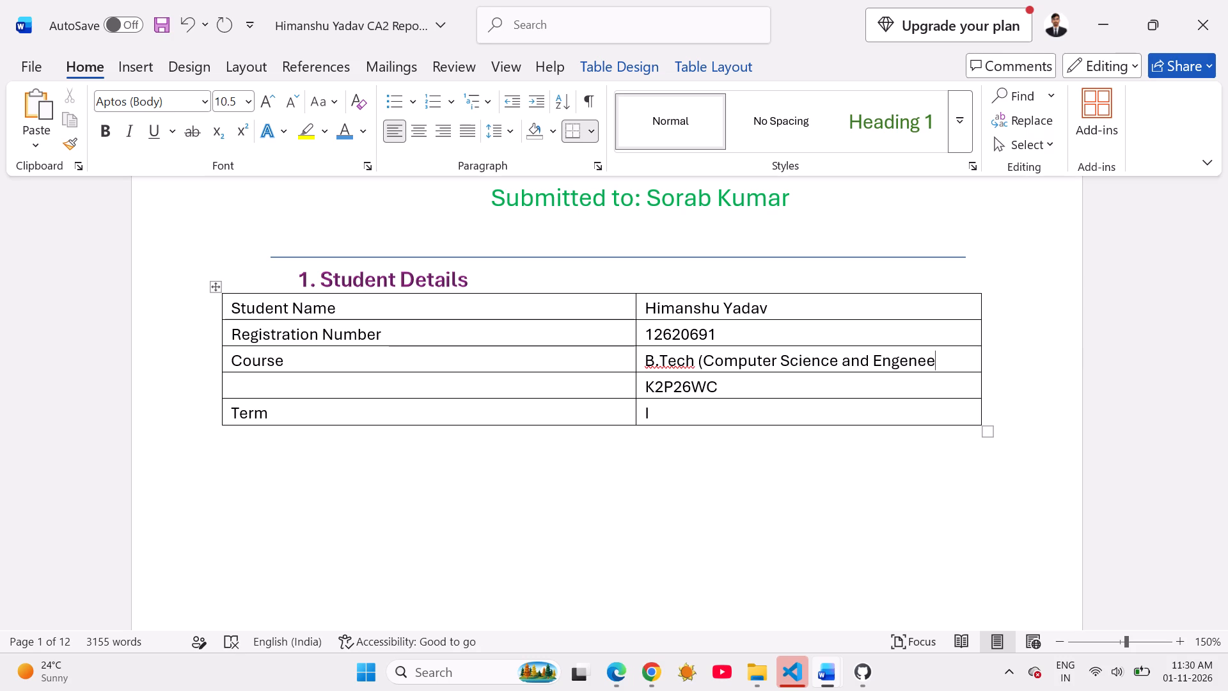
type("ring")
key("shift+parenright")
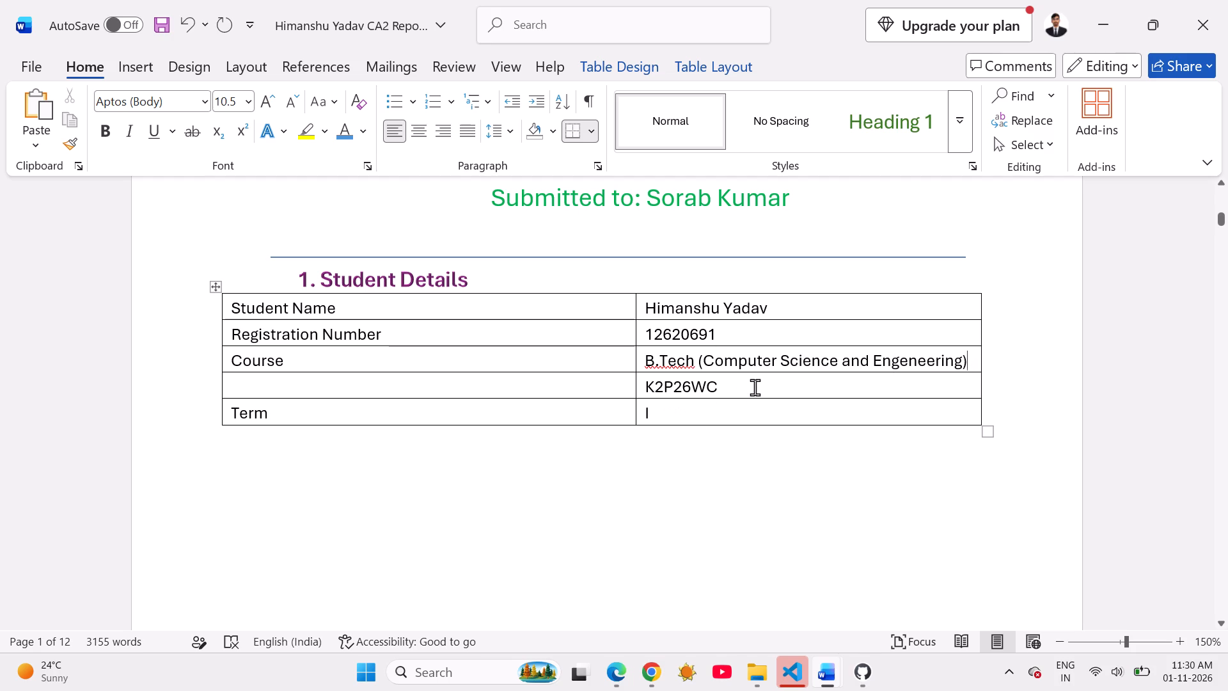
Delete the section code from the value cell of the unlabelled row below Course.
left_click_drag(752, 387, 640, 390)
key("BackSpace")
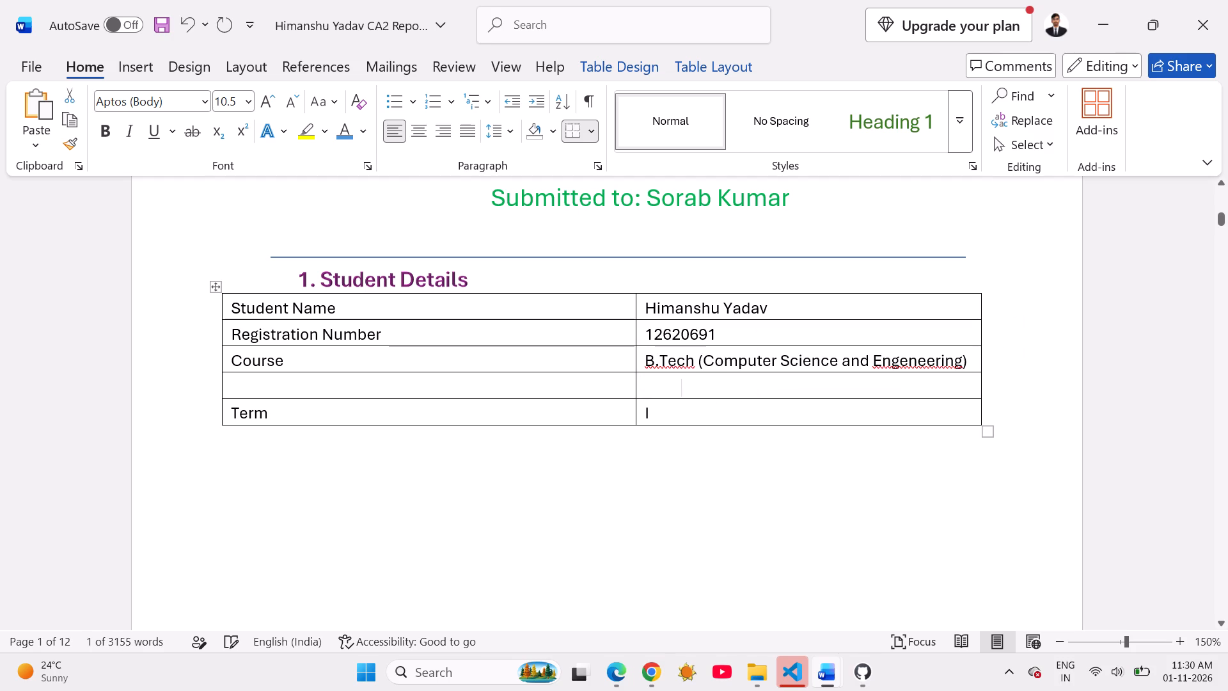
Label the empty row below Course as "Semester".
left_click(237, 385)
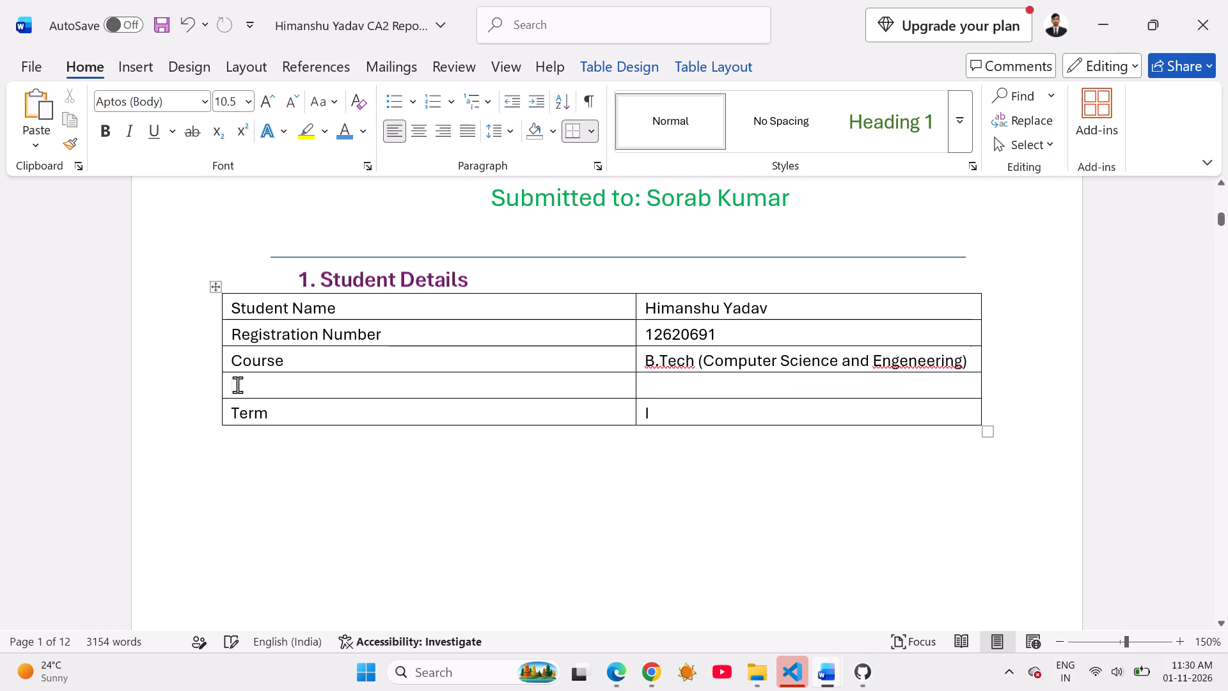
type("se")
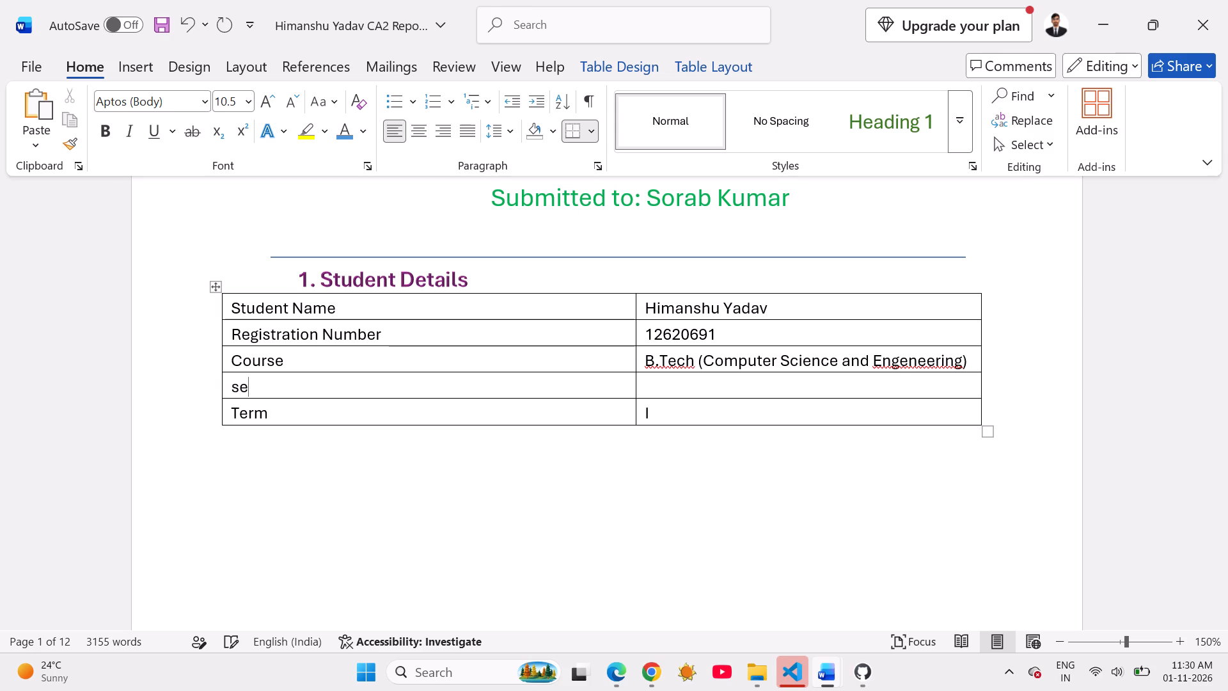
key("BackSpace")
key("BackSpace")
key("shift+e")
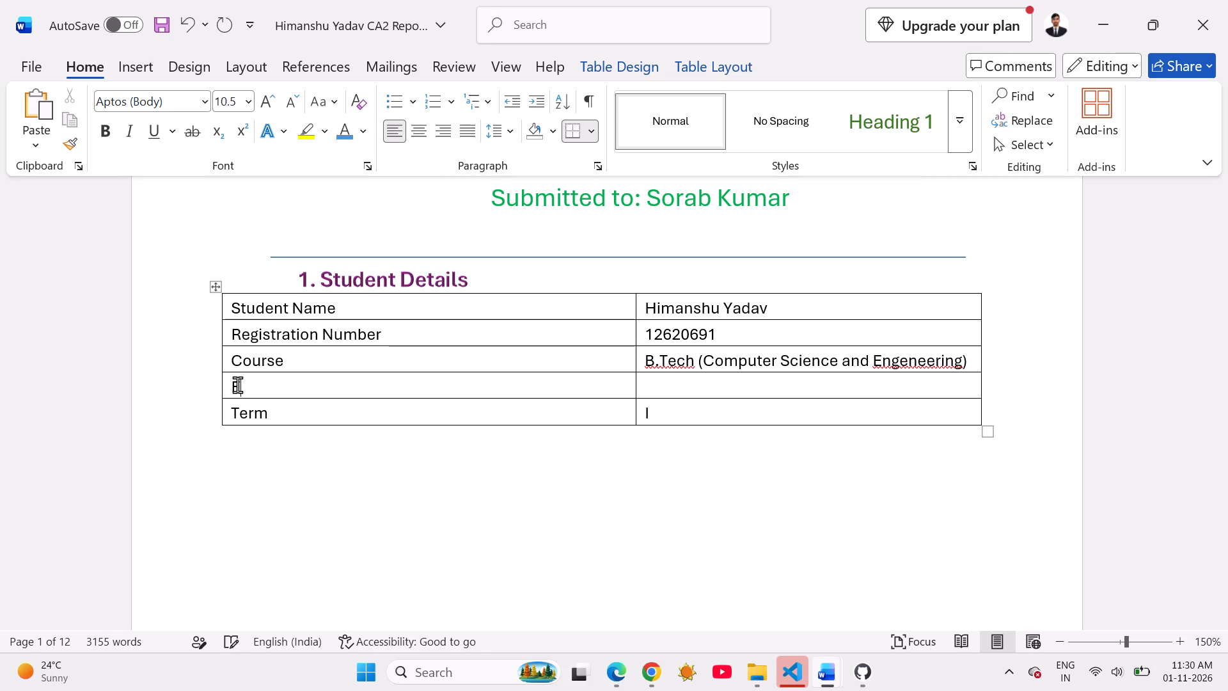
key("BackSpace")
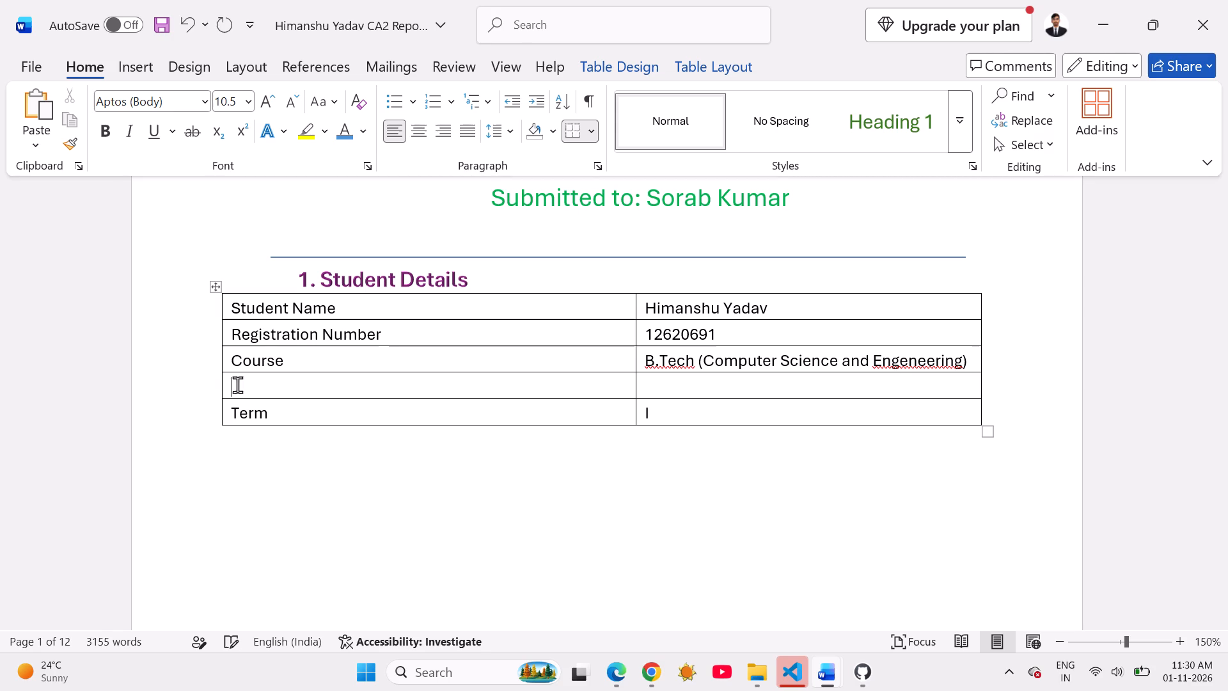
type("Semester")
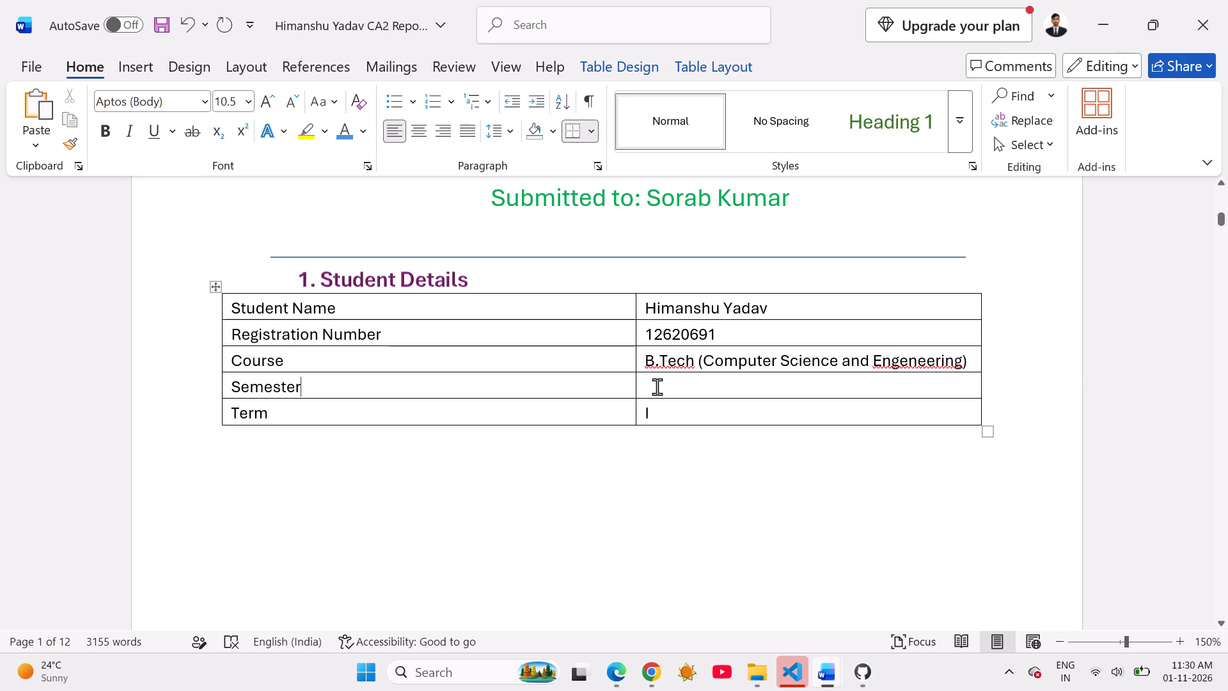
Enter the Roman numeral "I" as the Semester value.
left_click(665, 387)
key("1")
key("BackSpace")
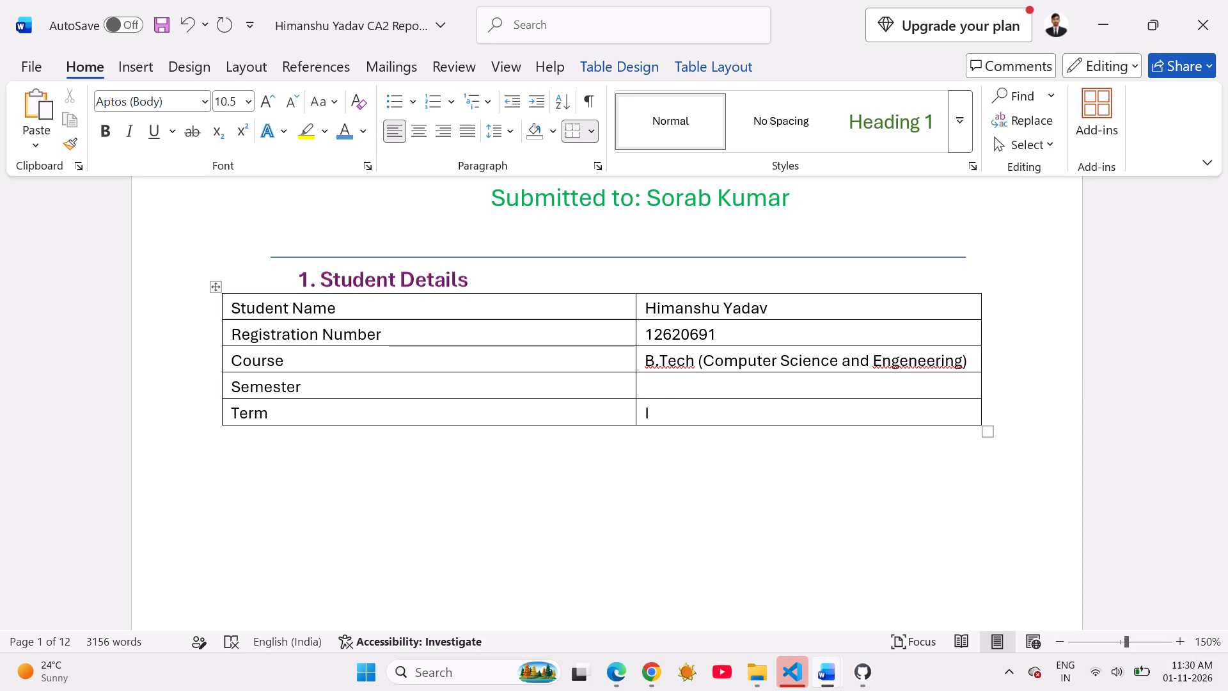
key("i")
key("BackSpace")
key("shift+i")
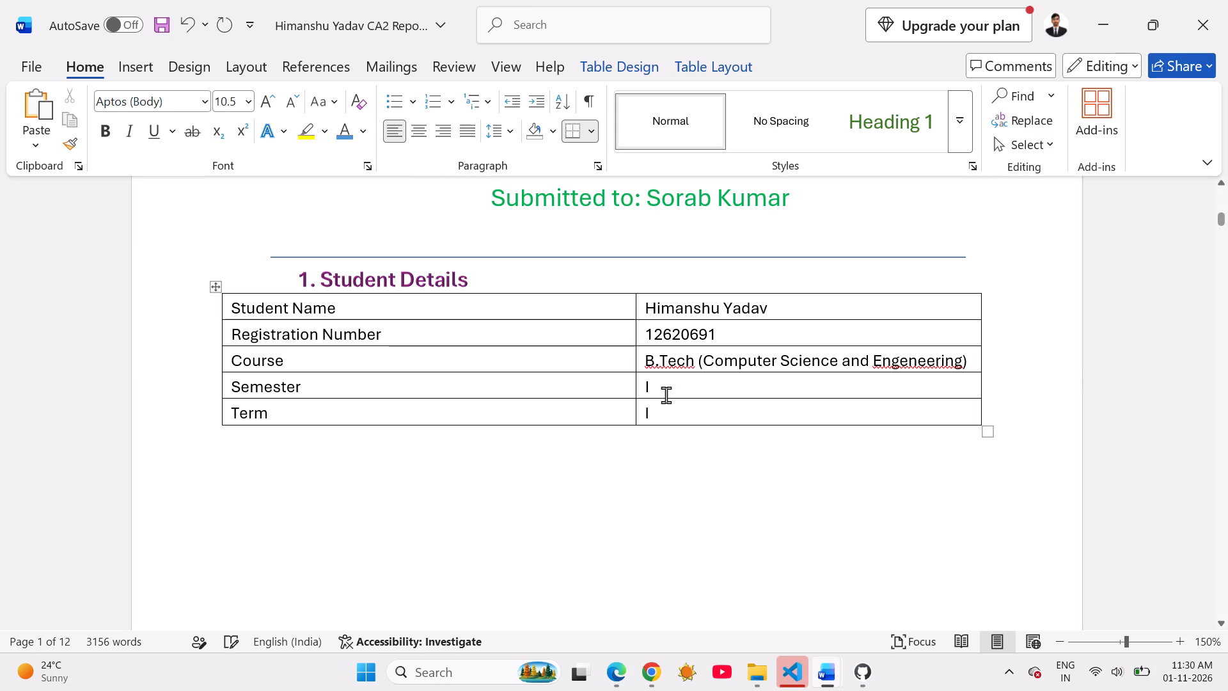
Clear the value cell of the Term row.
left_click_drag(668, 413, 639, 416)
key("BackSpace")
Replace the "Term" label in the last row of the Student Details table with "Submission Date".
left_click(311, 417)
key("BackSpace")
key("BackSpace")
key("BackSpace")
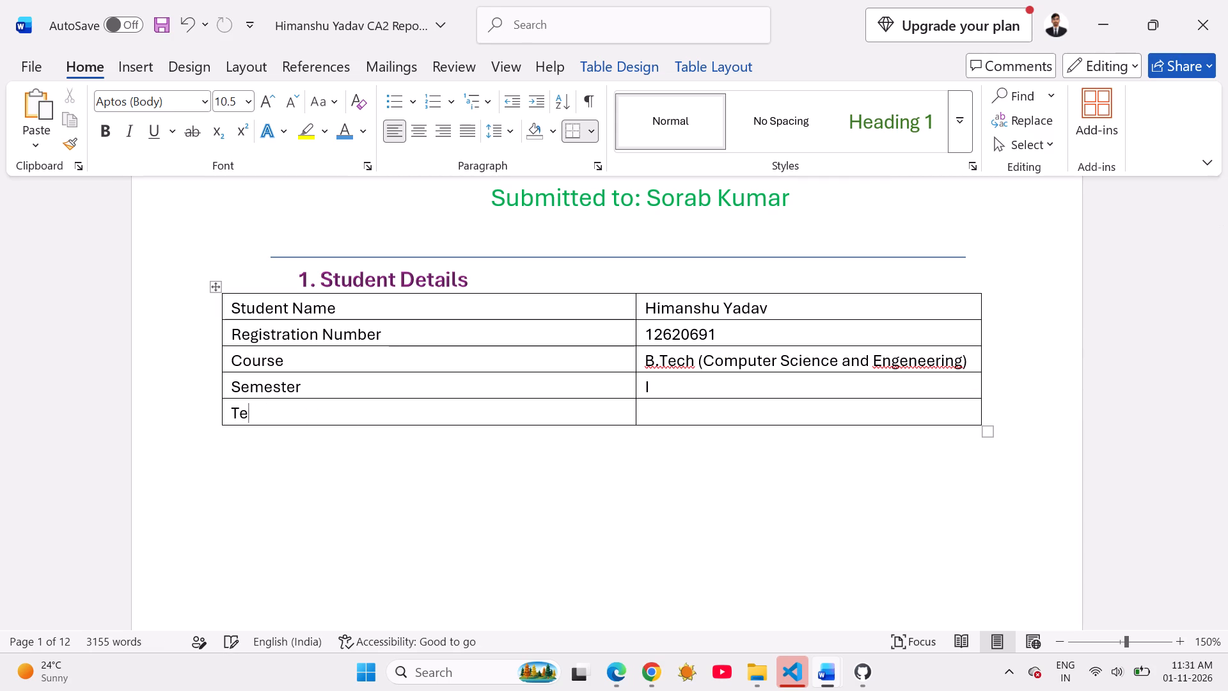
key("BackSpace")
key("BackSpace")
type("su")
type("bmission")
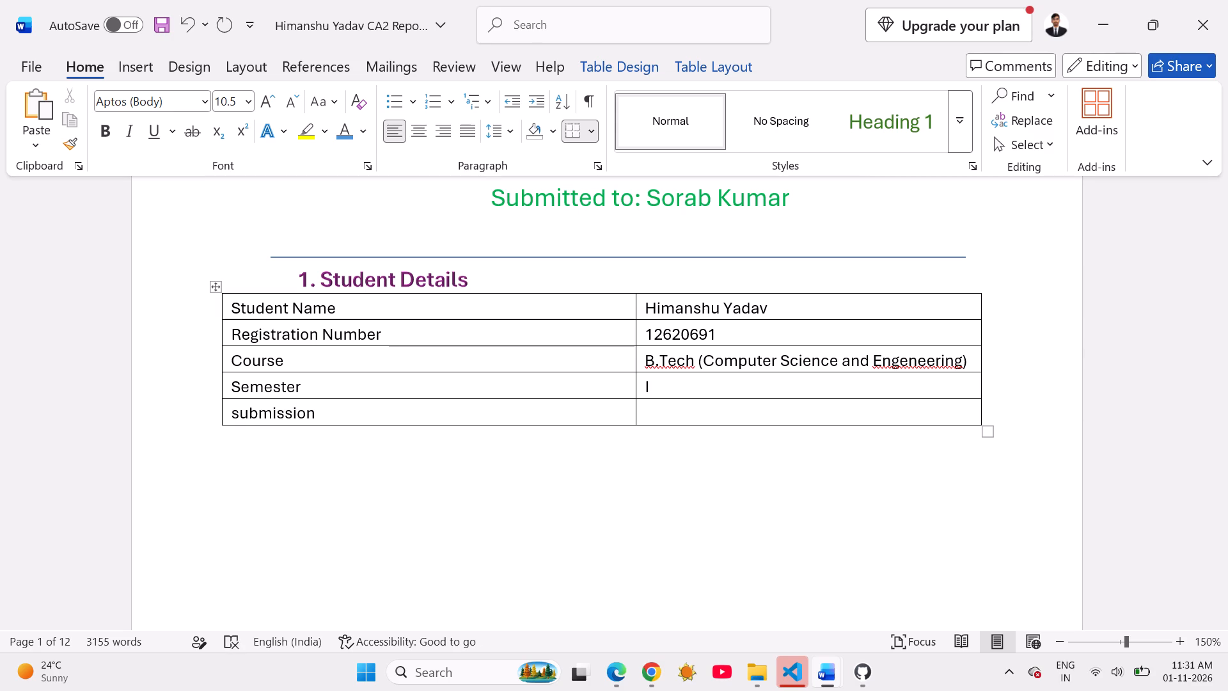
left_click(242, 414)
key("BackSpace")
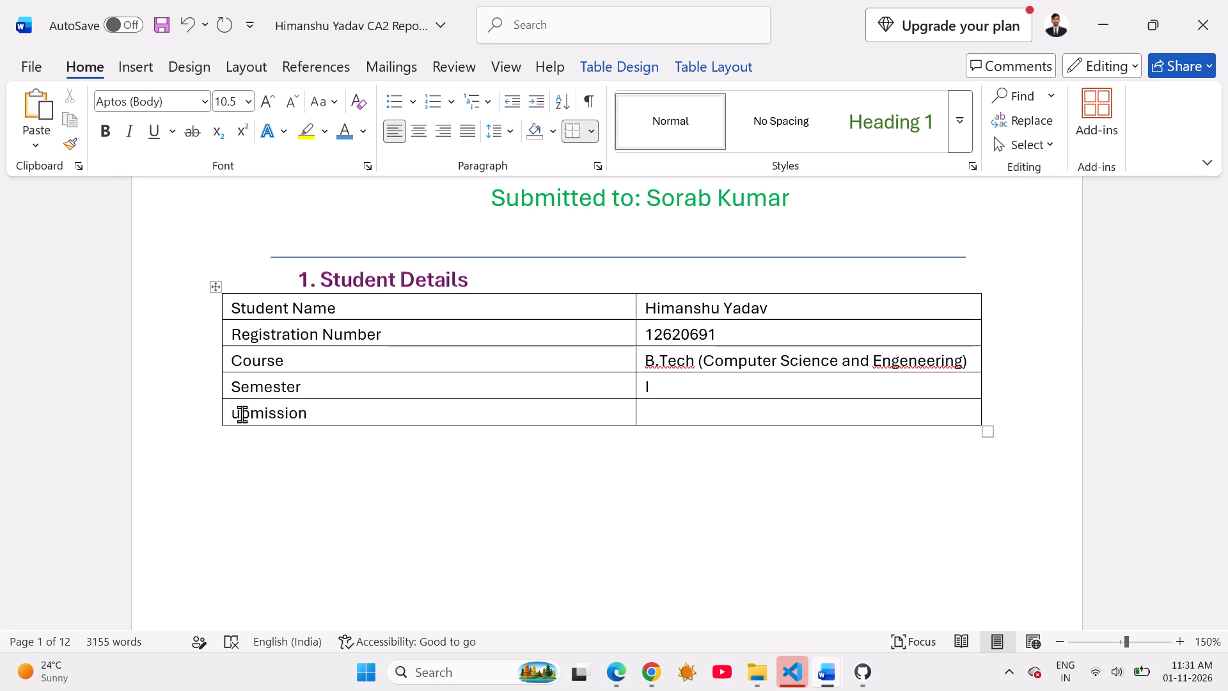
key("shift+s")
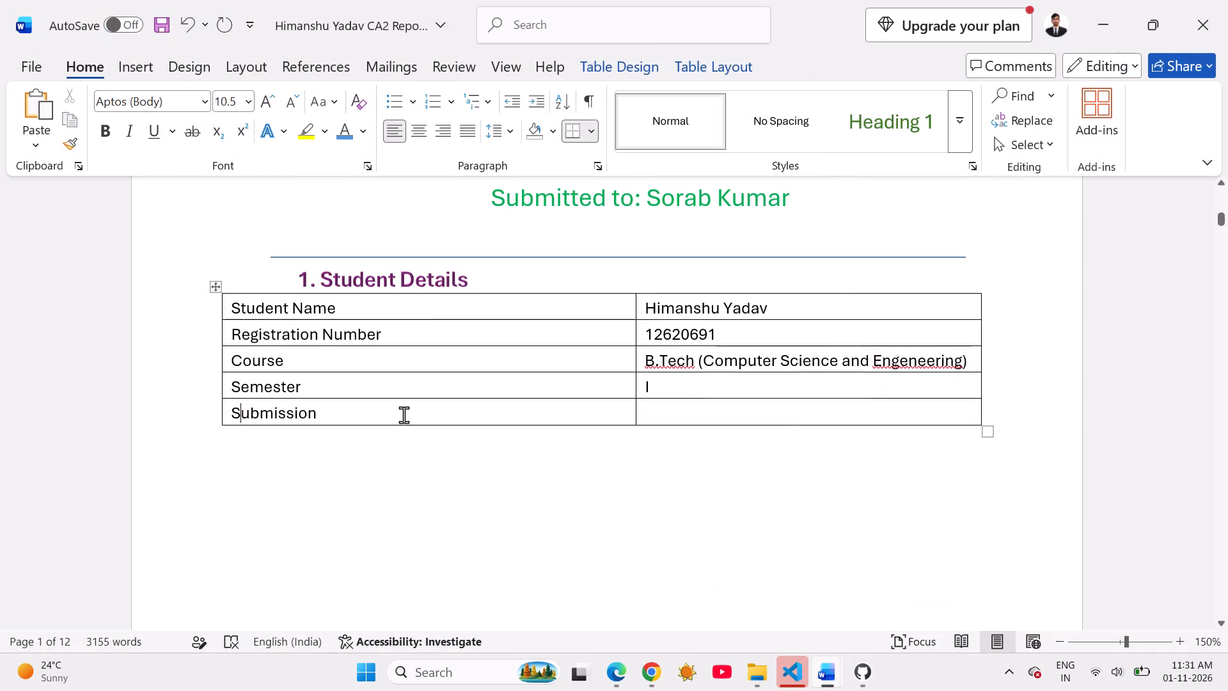
left_click(398, 414)
key("space")
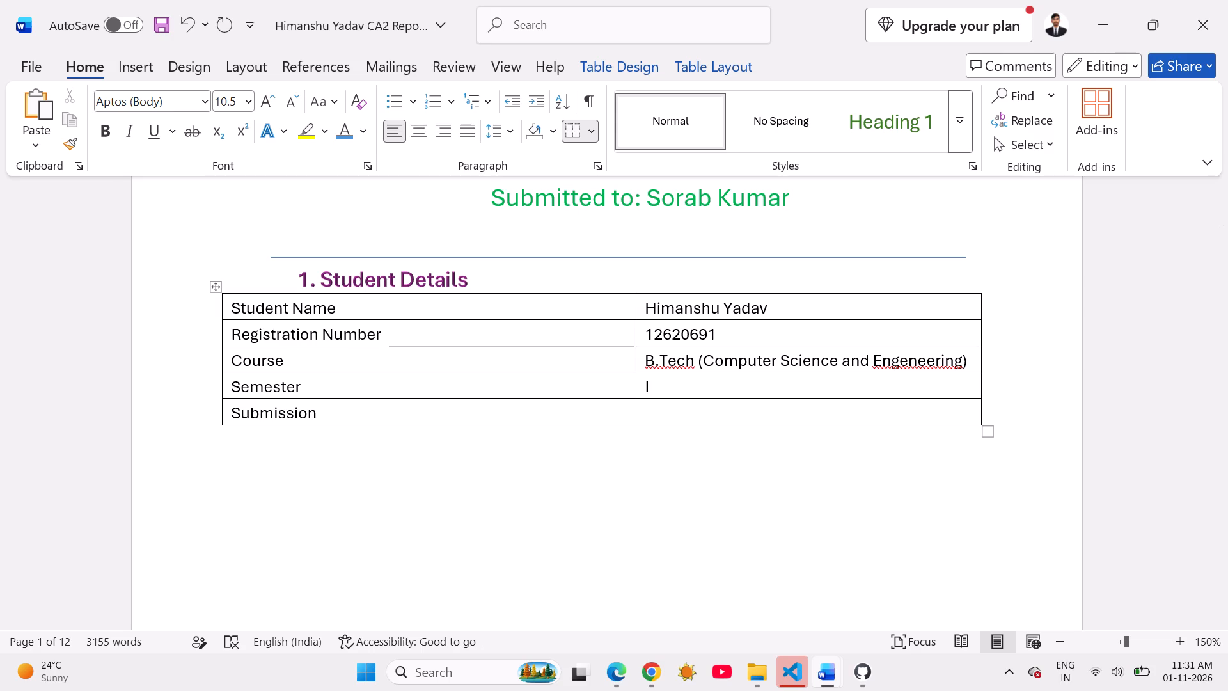
type("Date")
Enter 06.11.2026 as the Submission Date value in the Student Details table.
left_click(652, 412)
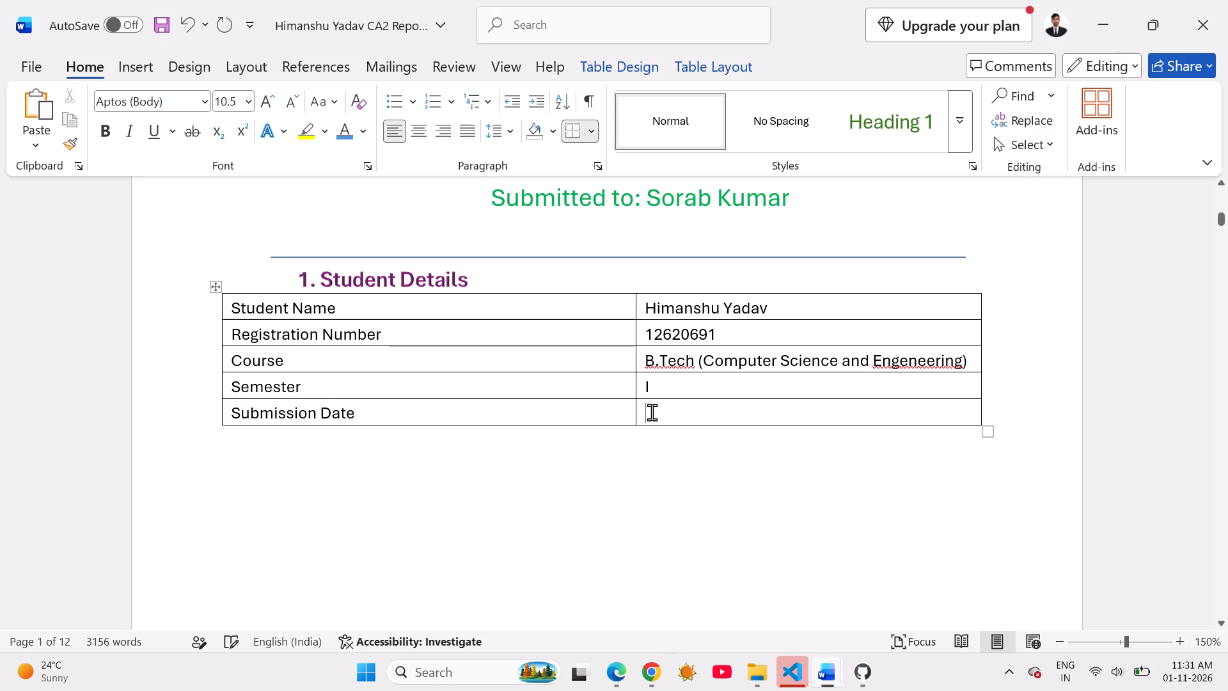
key("shift+parenright")
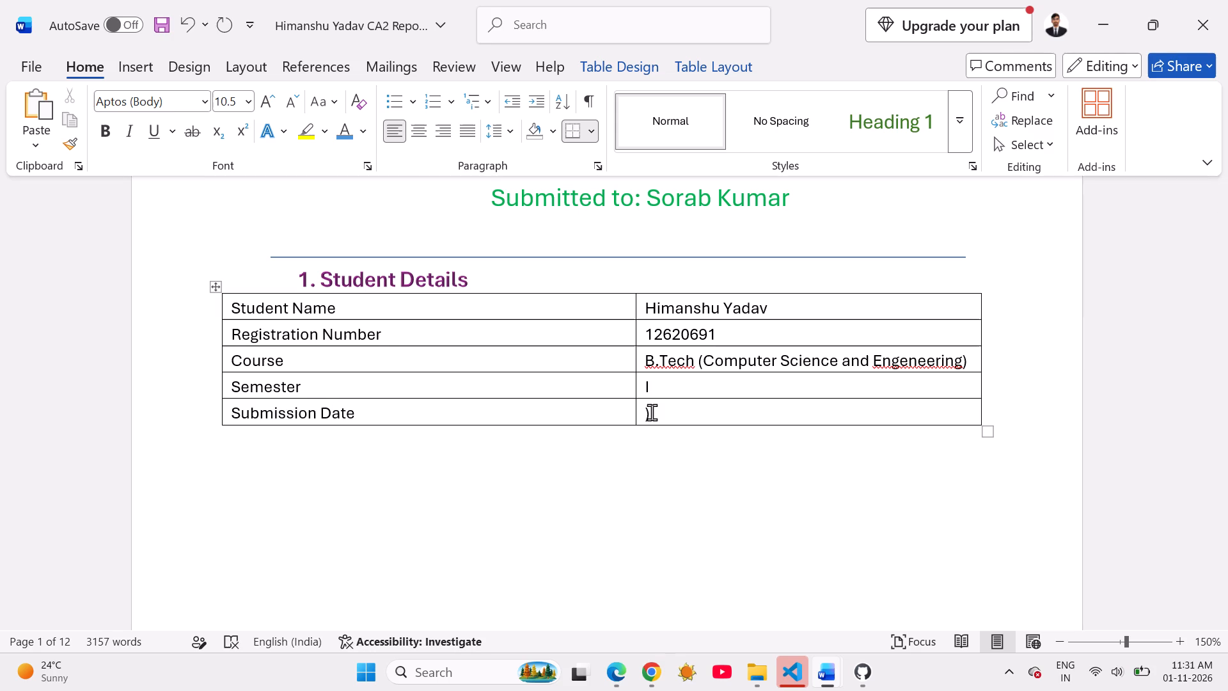
key("BackSpace")
type("06")
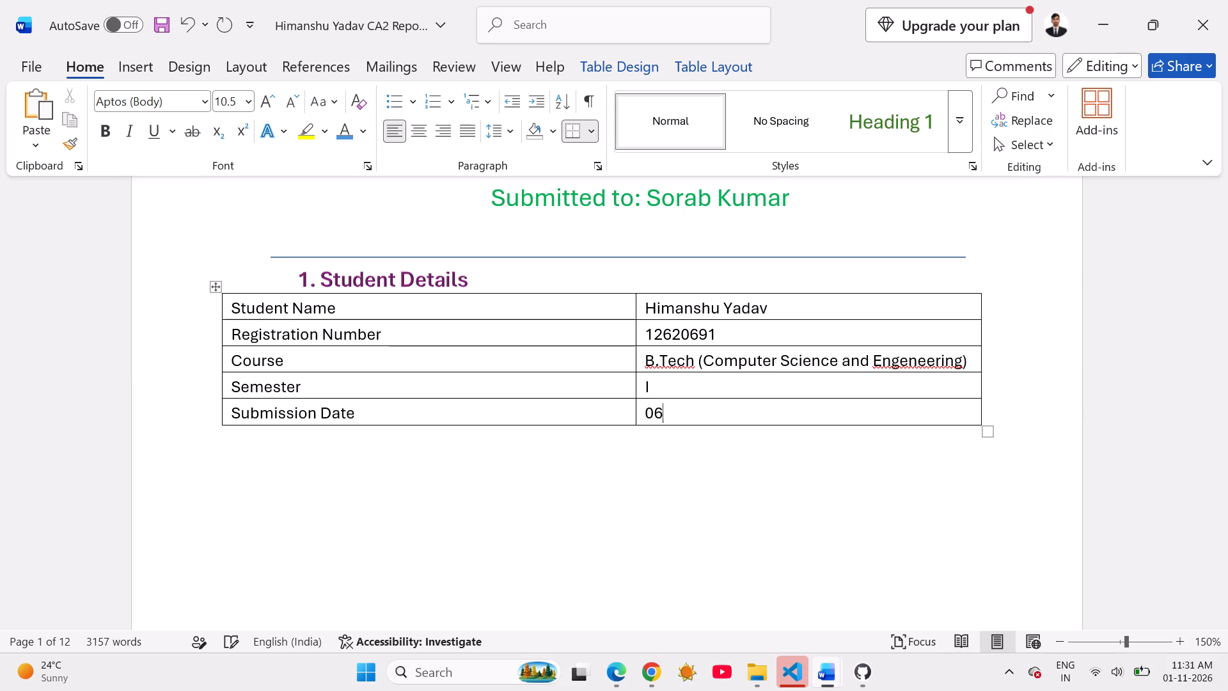
key("period")
type("11")
type(".20")
key("2")
key("6")
Remove the indent in front of the Name line under "Submitted by" on the cover page.
scroll(690, 433, "up", 1)
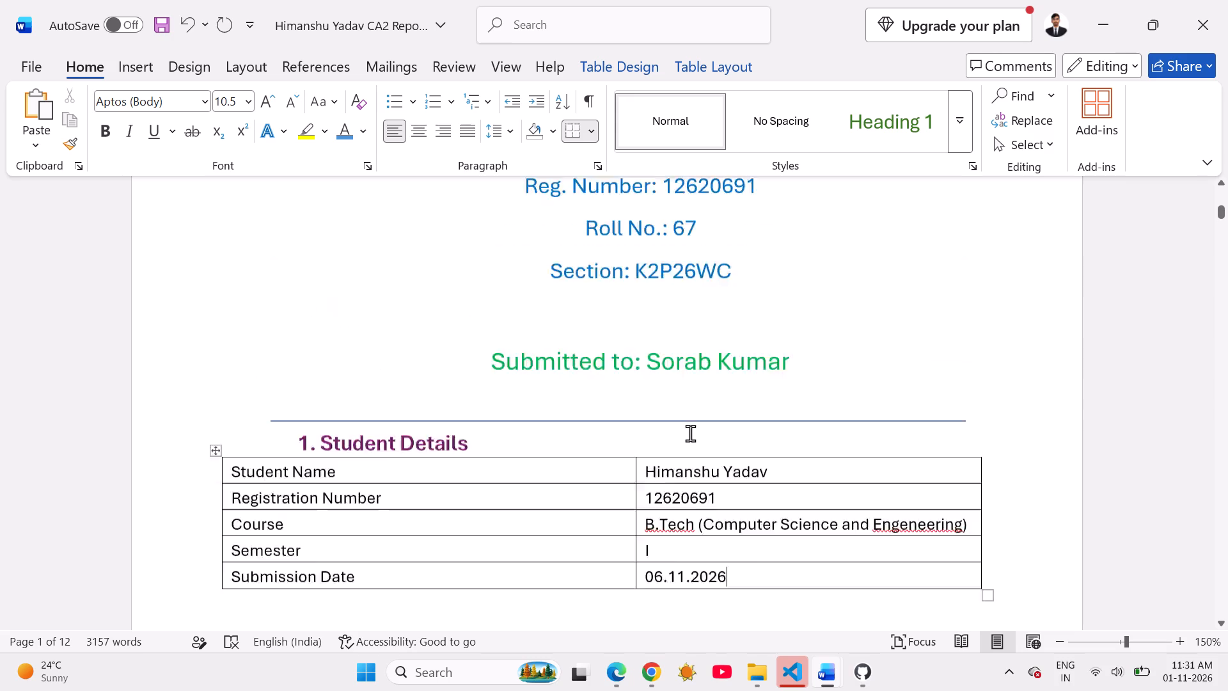
scroll(690, 433, "up", 1)
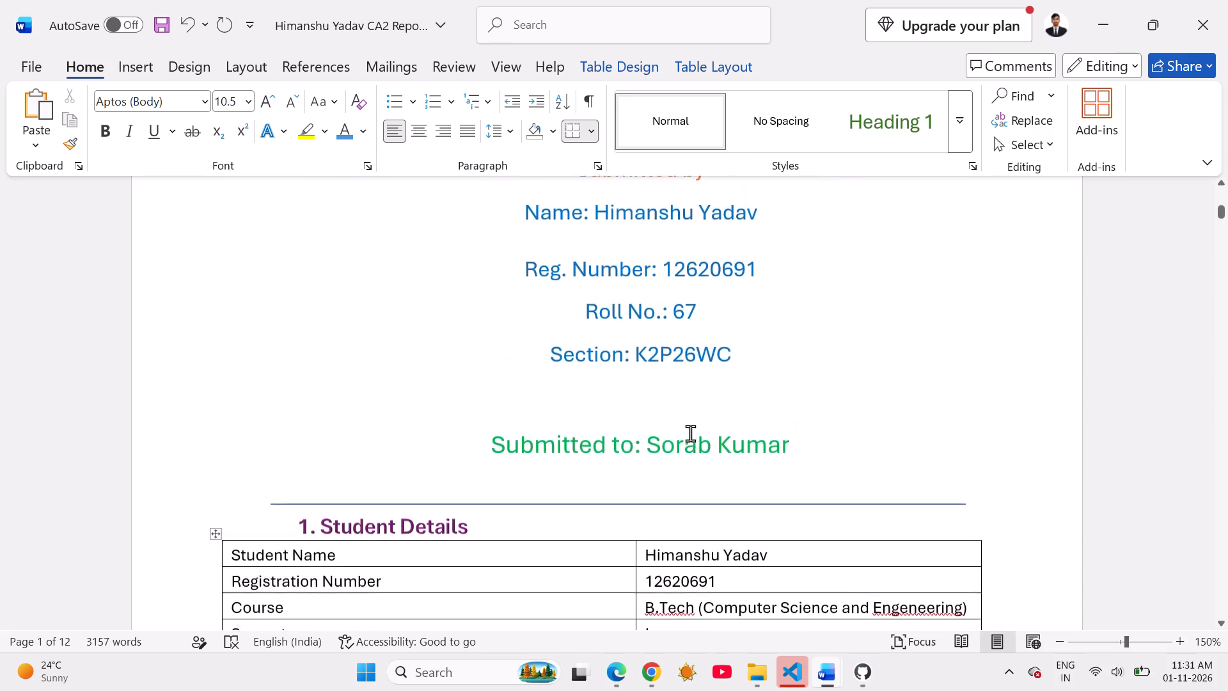
scroll(690, 433, "up", 1)
scroll(690, 433, "down", 9, "ctrl")
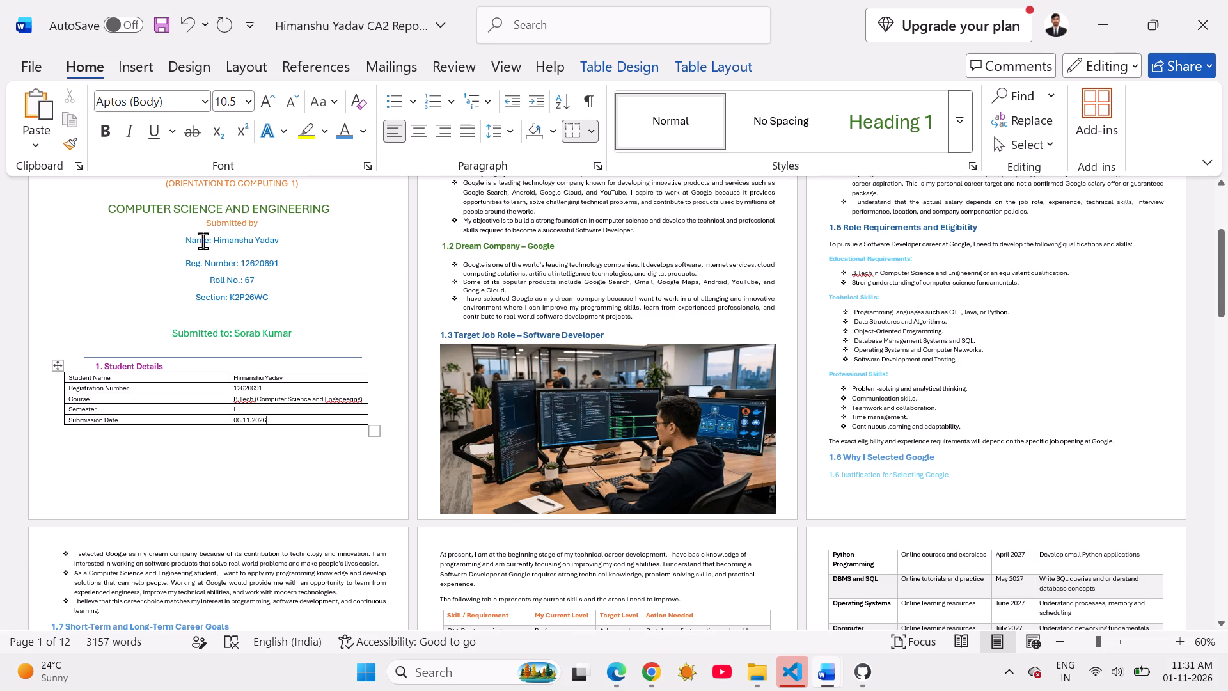
left_click(186, 239)
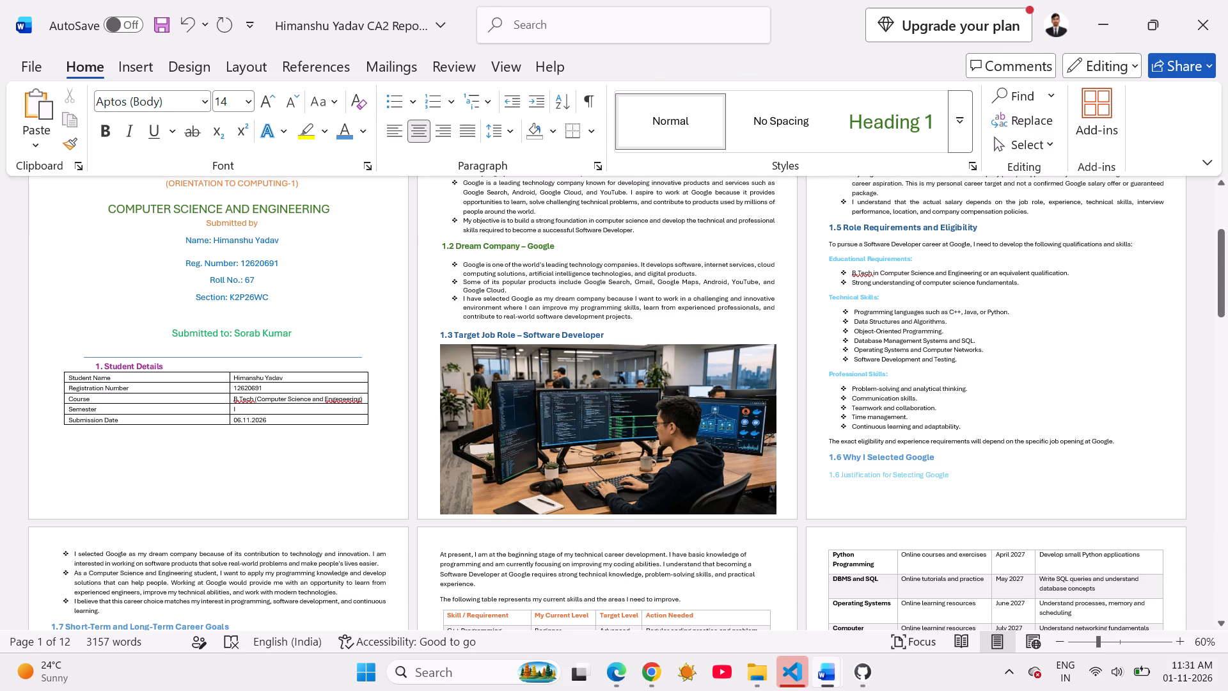
key("BackSpace")
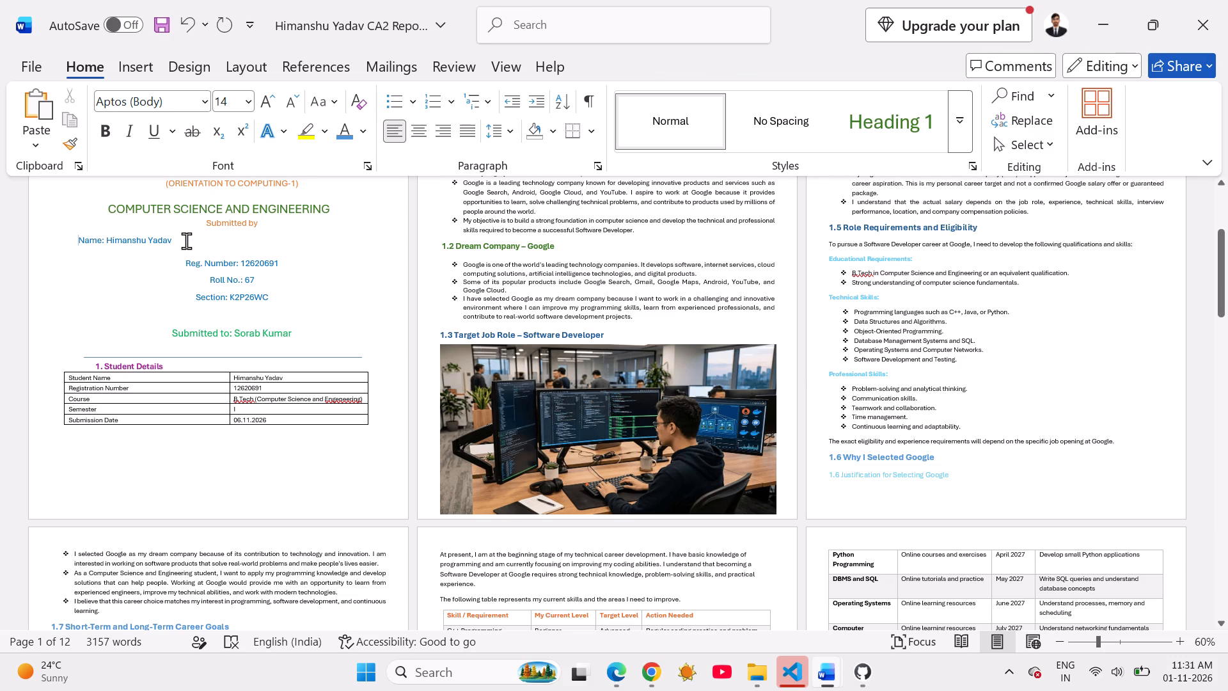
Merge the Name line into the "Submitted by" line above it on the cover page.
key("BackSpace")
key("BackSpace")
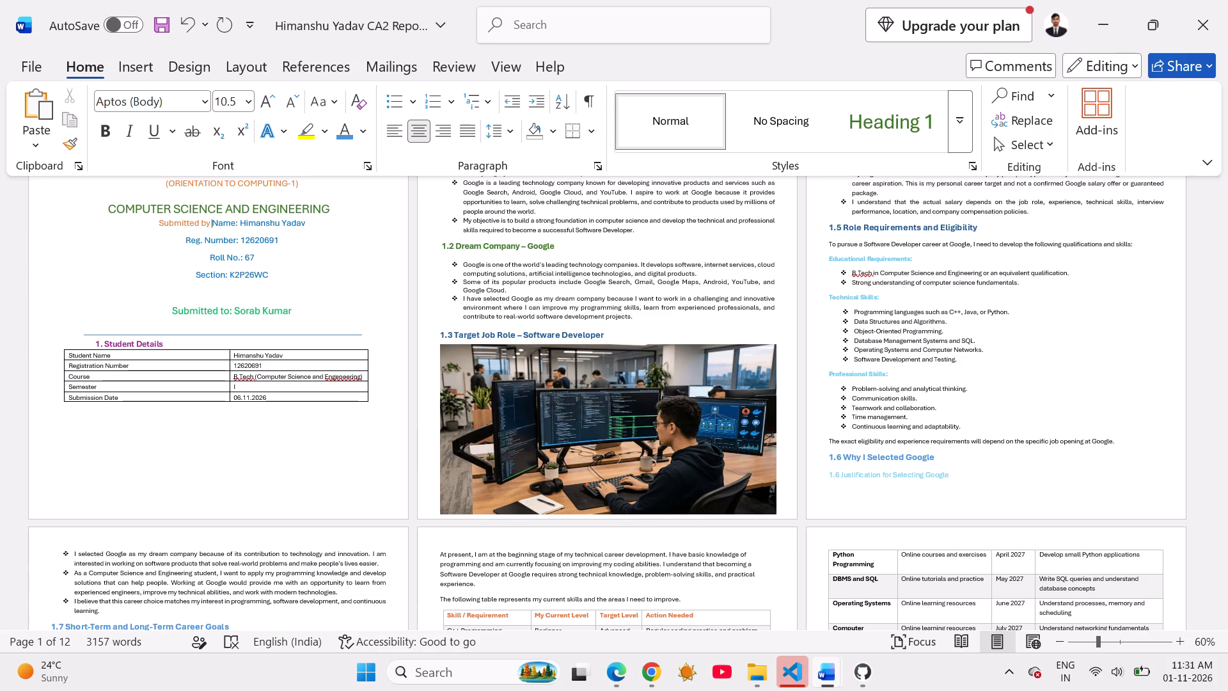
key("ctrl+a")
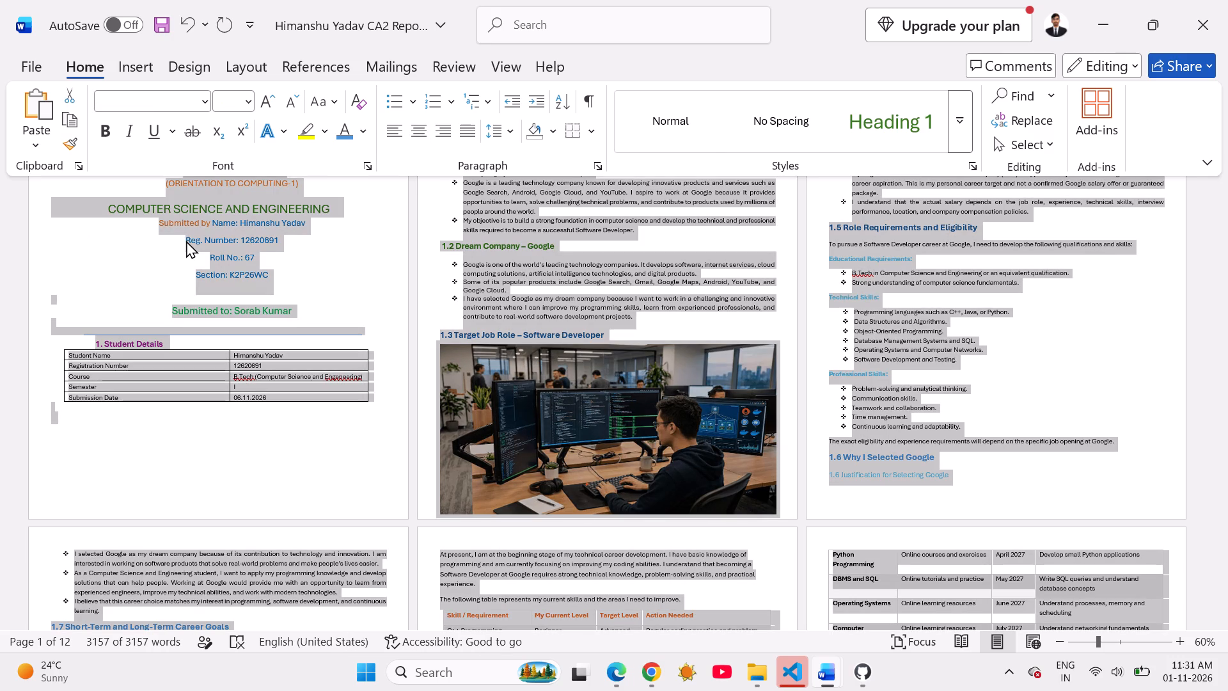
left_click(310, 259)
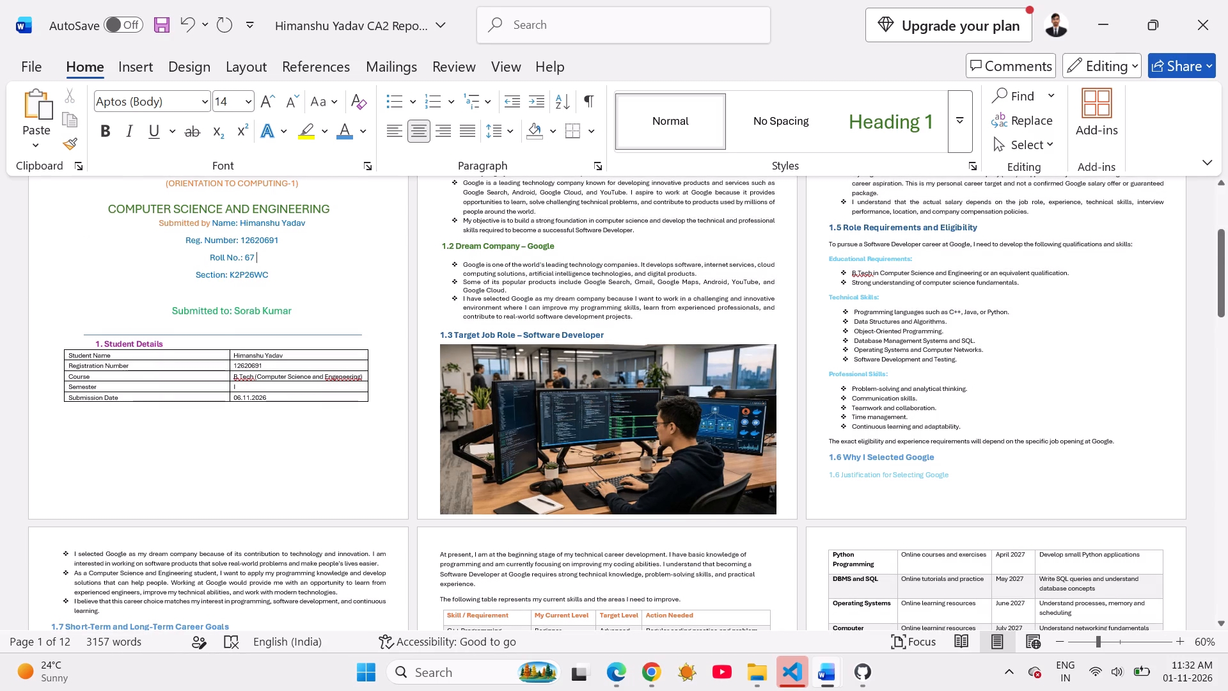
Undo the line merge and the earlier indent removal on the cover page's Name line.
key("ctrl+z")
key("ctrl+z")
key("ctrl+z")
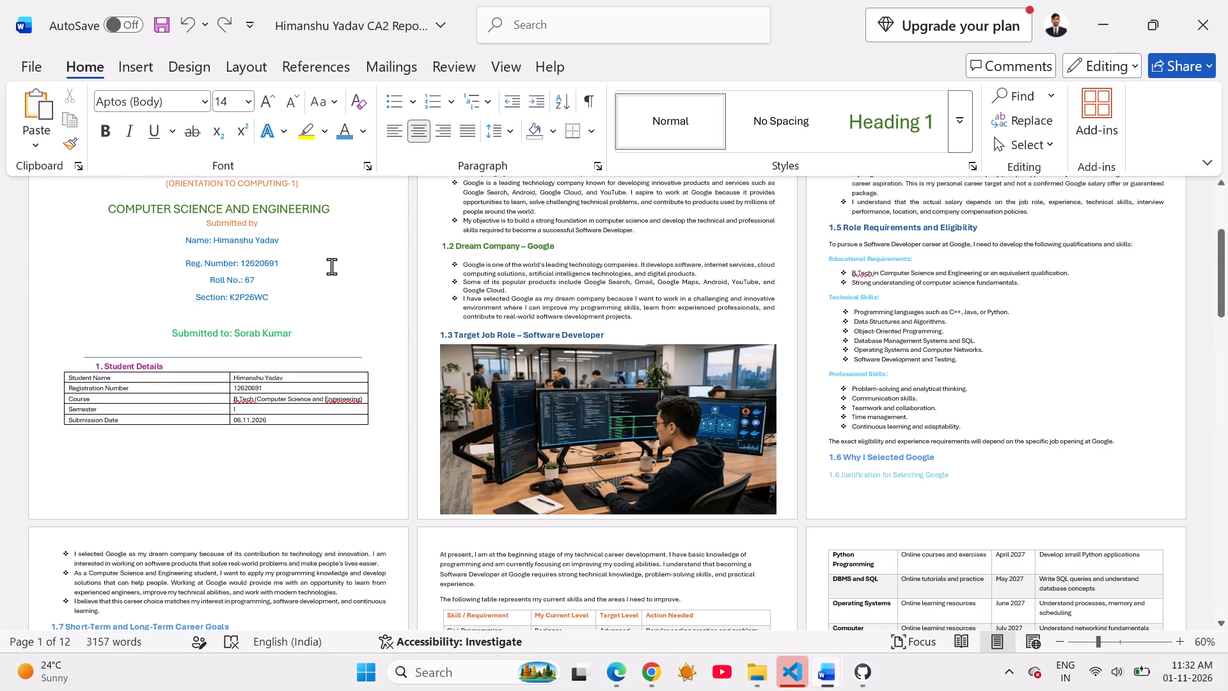
Decrease the left indent of the cover page lines from "Submitted by" through Section.
left_click(292, 243)
left_click_drag(174, 228, 310, 264)
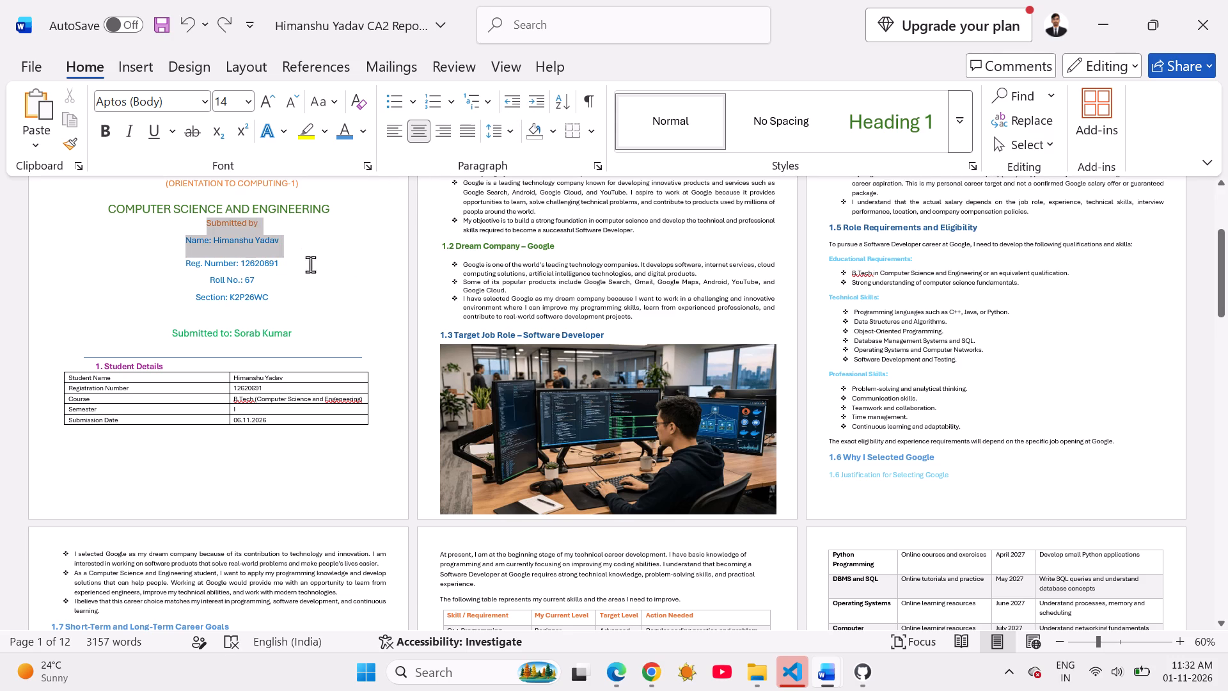
left_click_drag(310, 264, 317, 298)
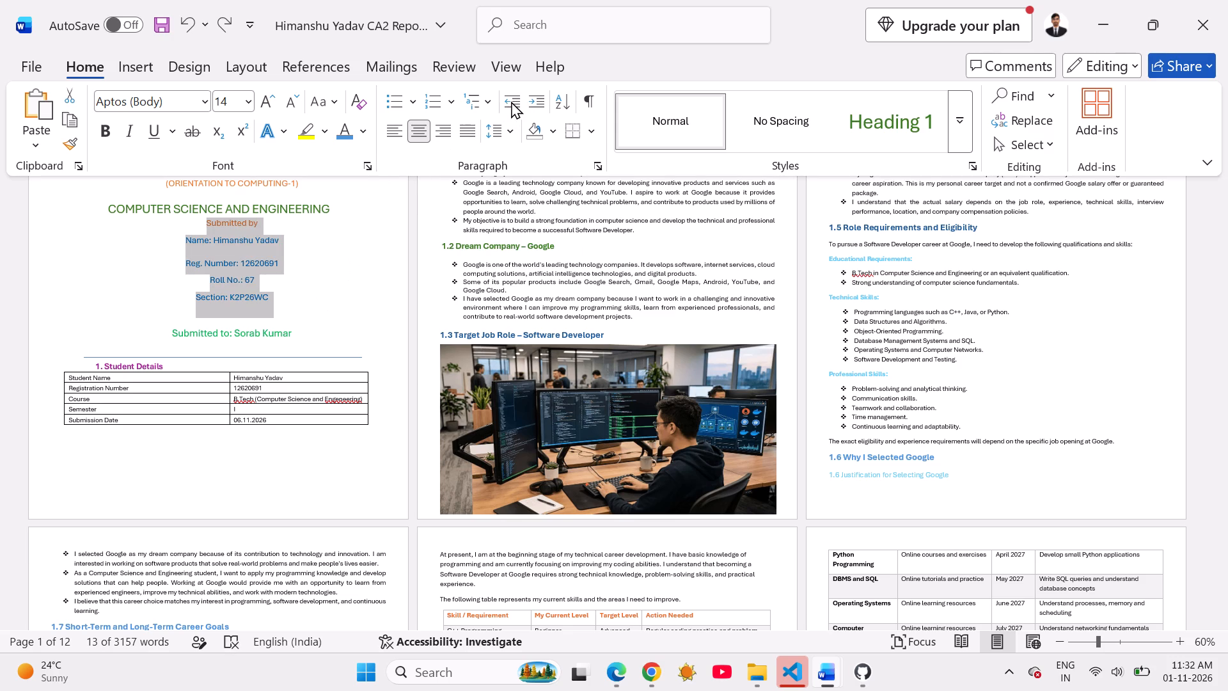
left_click(511, 101)
left_click(511, 101)
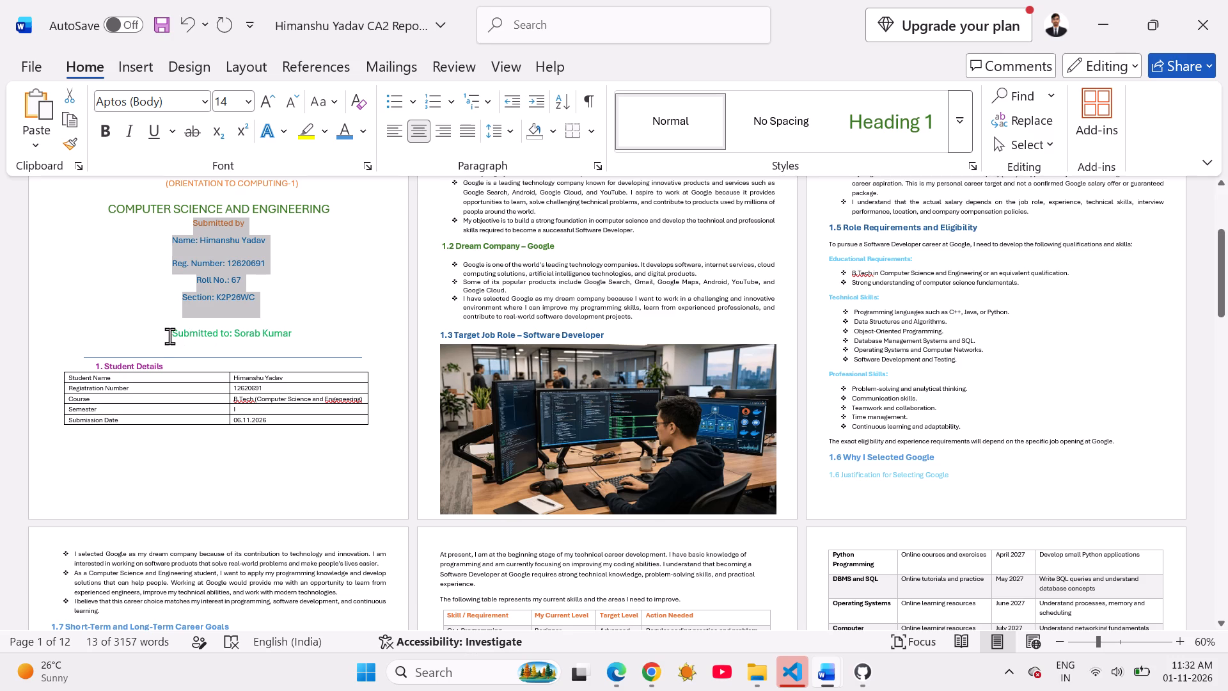
Decrease the left indent of the "Submitted to" line on the cover page in the same way.
left_click_drag(169, 336, 301, 333)
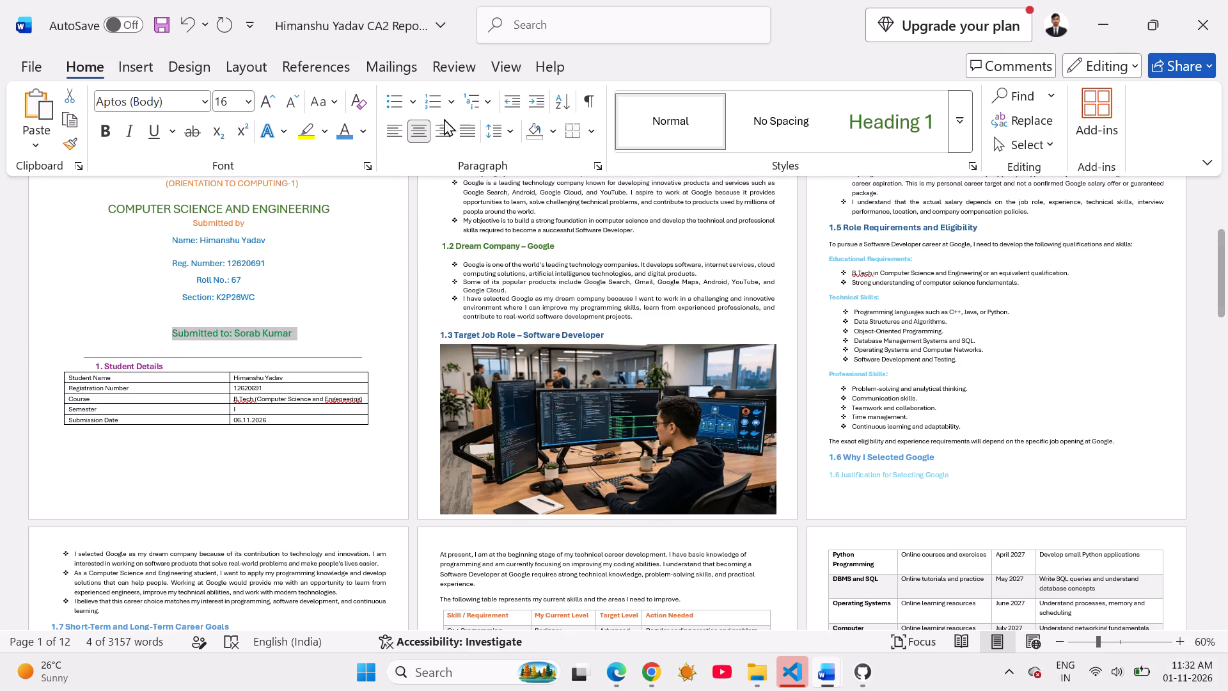
left_click(516, 98)
left_click(516, 98)
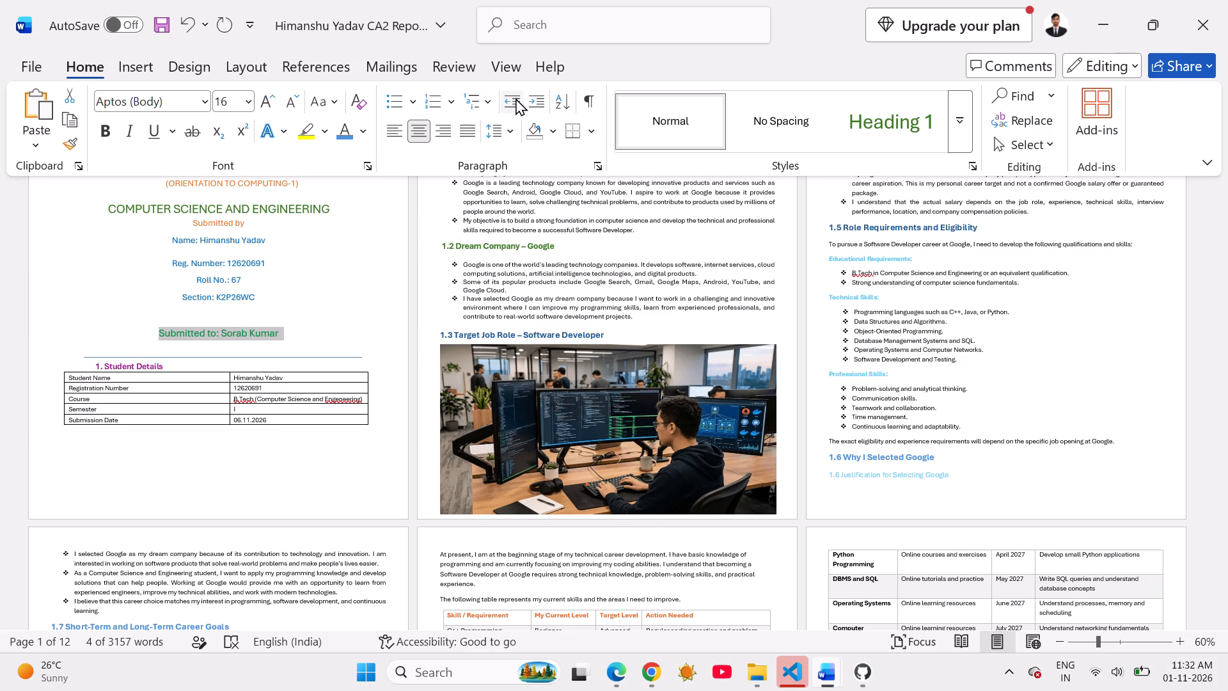
left_click(329, 280)
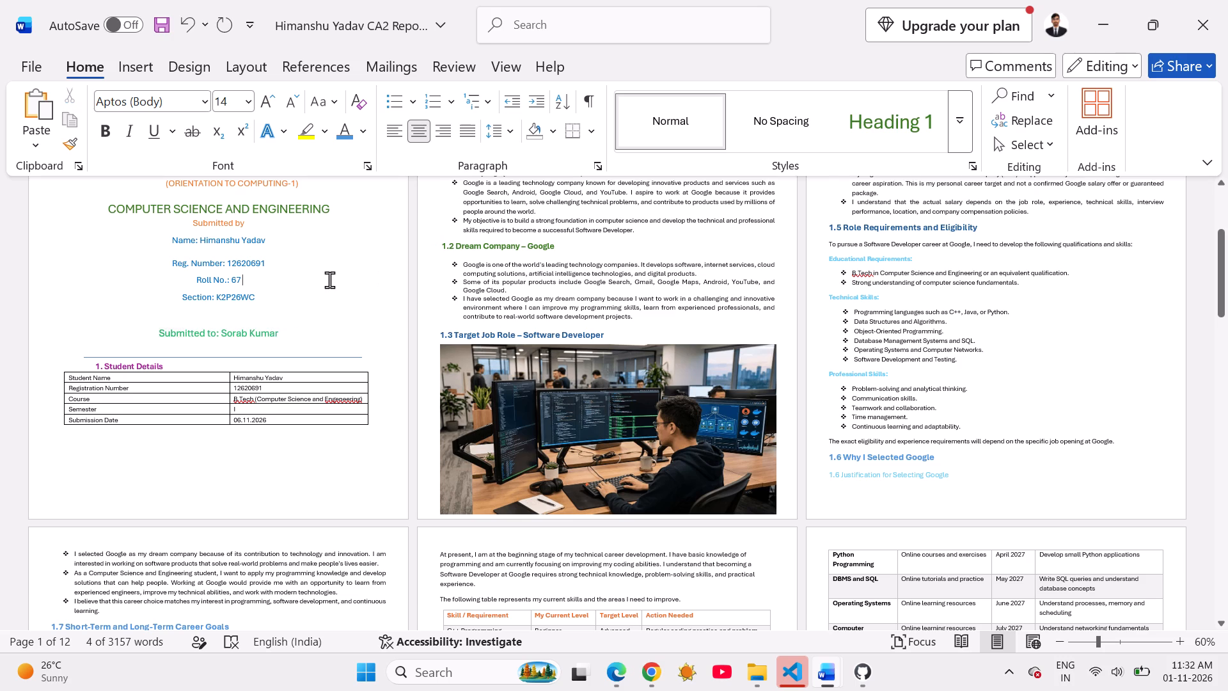
Place the text cursor at the end of the "(ORIENTATION TO COMPUTING-1)" line on the cover page.
scroll(329, 280, "up", 2)
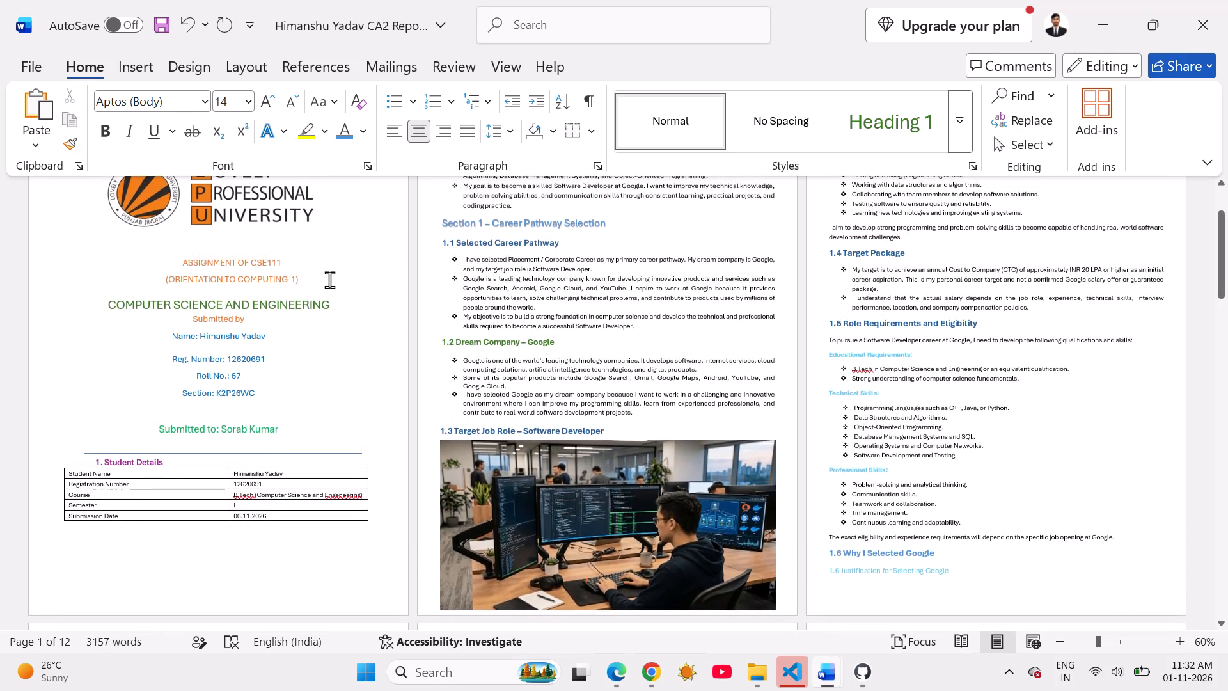
left_click(294, 277)
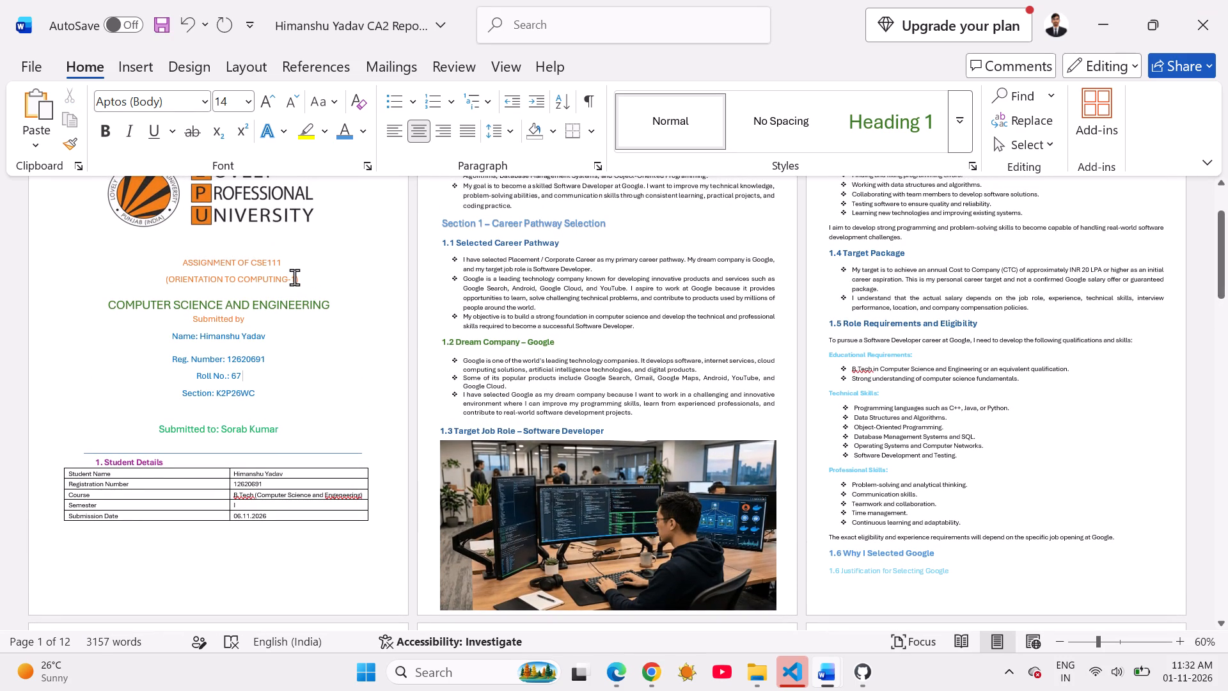
Delete "-1" from the cover page line so it reads "(ORIENTATION TO COMPUTING)".
key("BackSpace")
key("BackSpace")
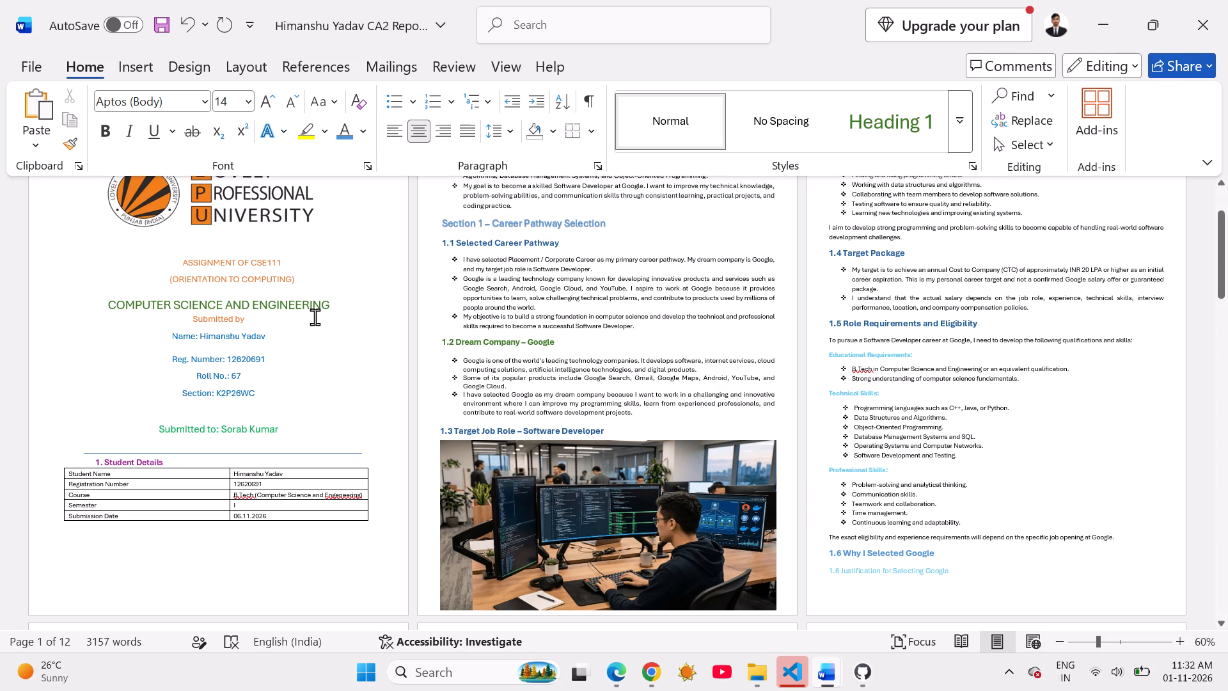
Decrease the indent of the "ASSIGNMENT OF CSE111" and "(ORIENTATION TO COMPUTING)" lines on the cover page to align them with the centred text.
scroll(315, 317, "up", 1)
left_click_drag(306, 361, 237, 356)
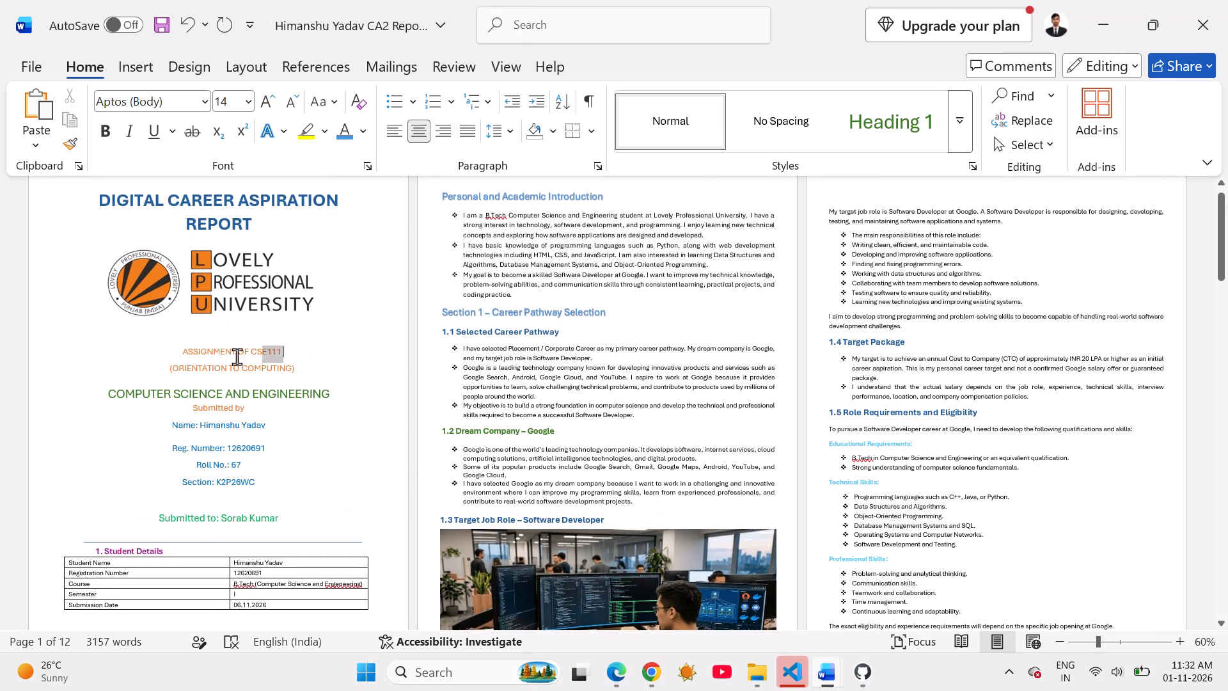
left_click_drag(237, 356, 173, 353)
left_click(173, 353)
left_click_drag(145, 331, 316, 372)
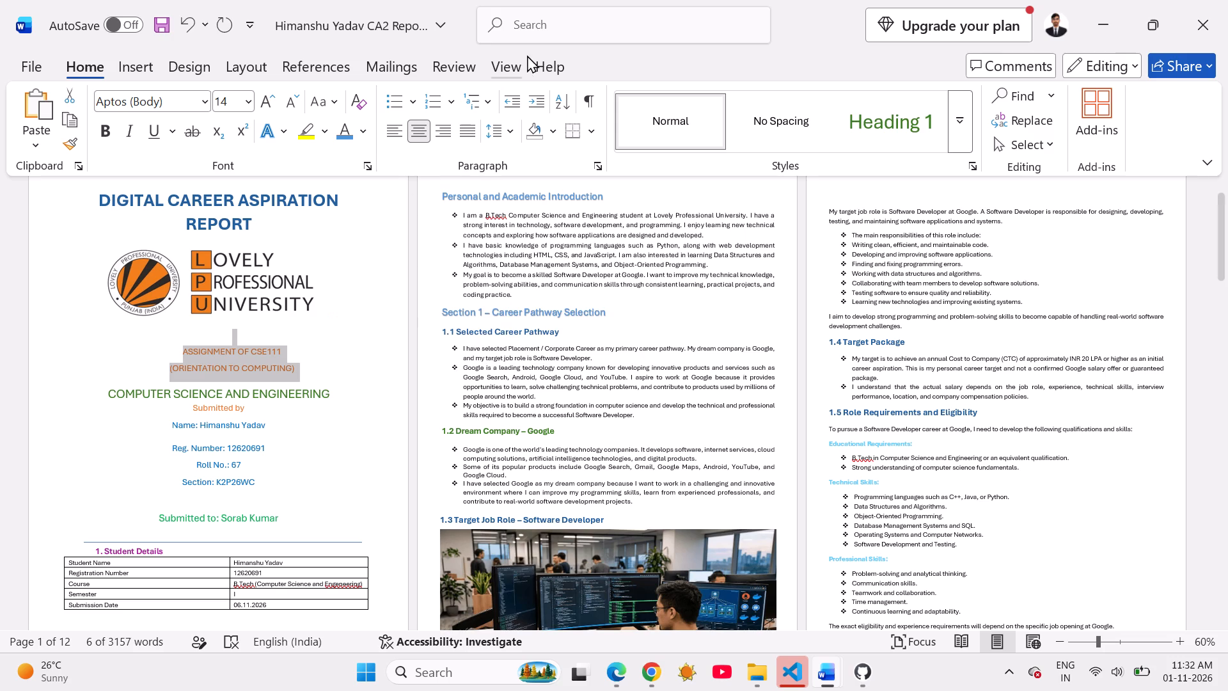
left_click(515, 99)
left_click(515, 99)
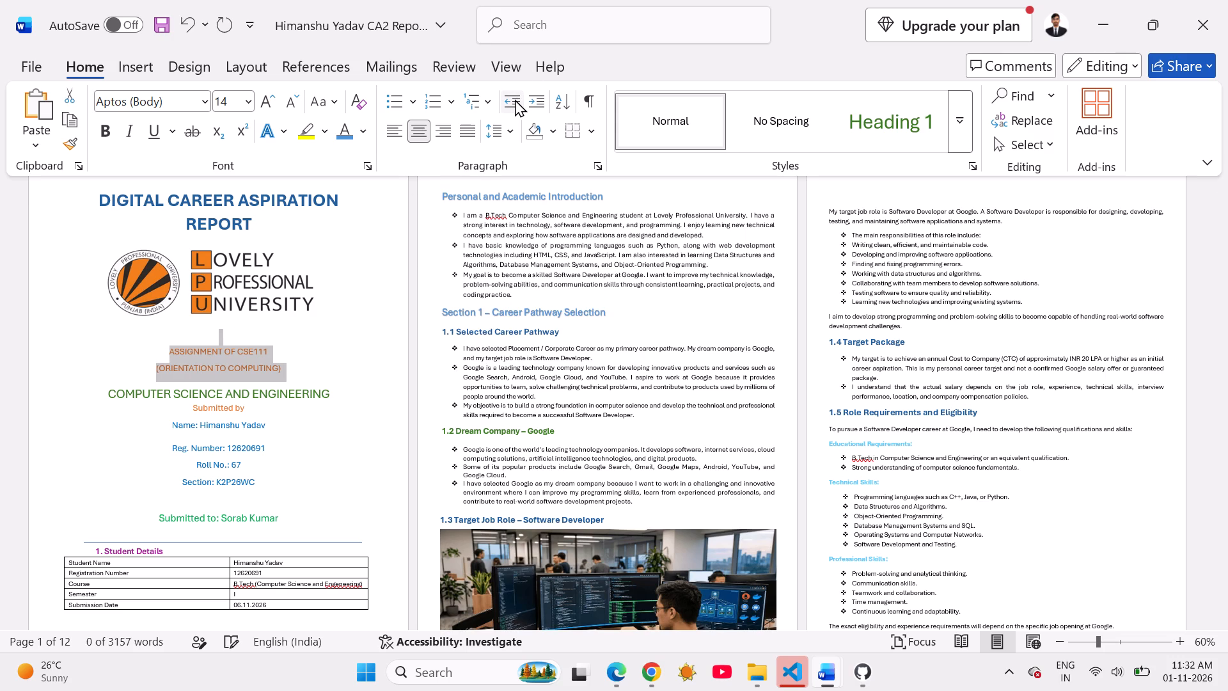
left_click(515, 99)
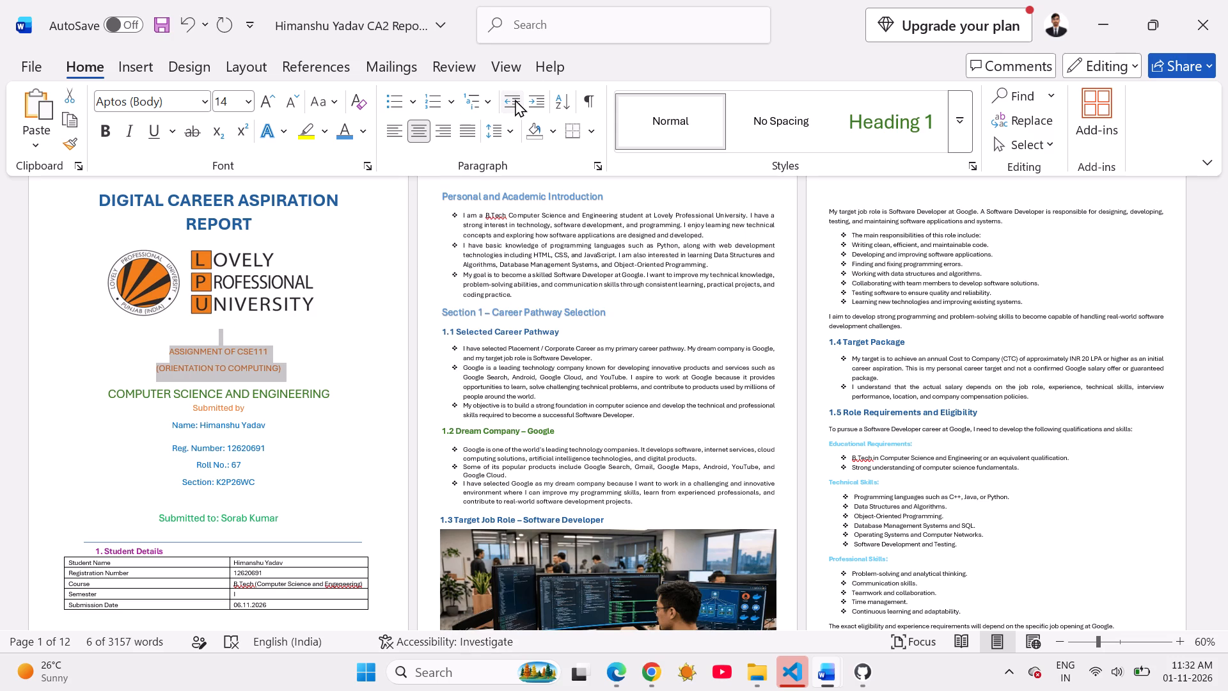
left_click(515, 99)
left_click(515, 99)
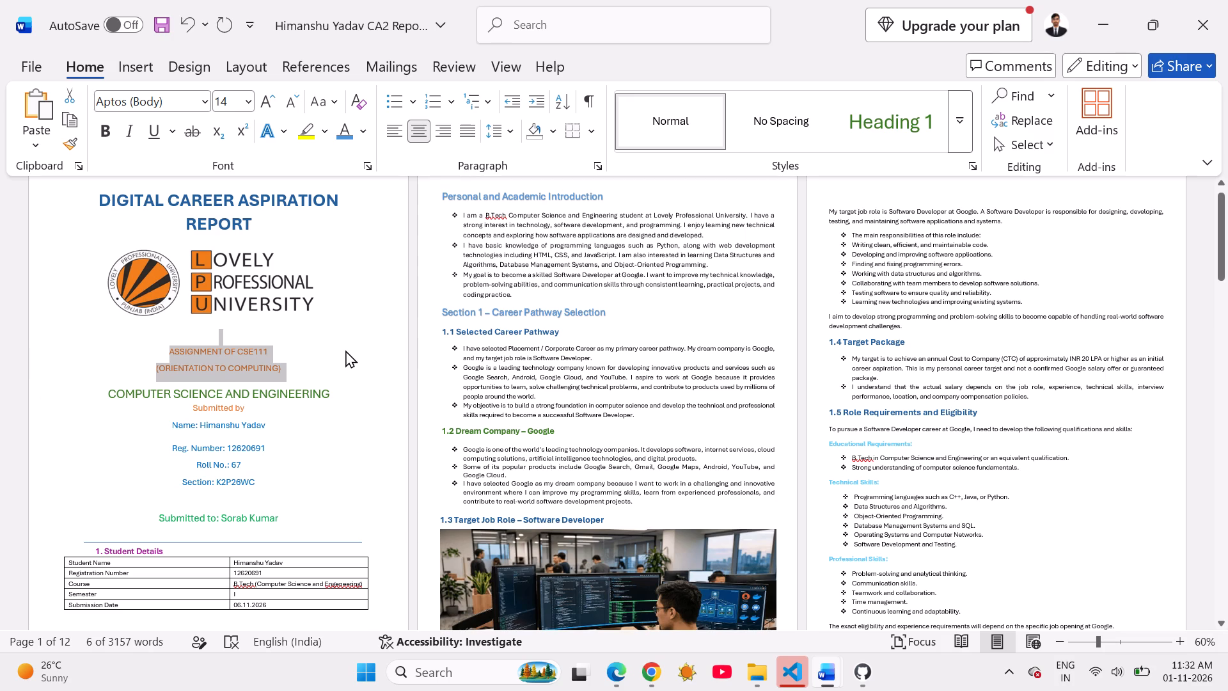
Review the whole CA2 report from the cover page through the Professional Digital Profile section.
scroll(345, 350, "down", 1)
scroll(345, 350, "up", 1)
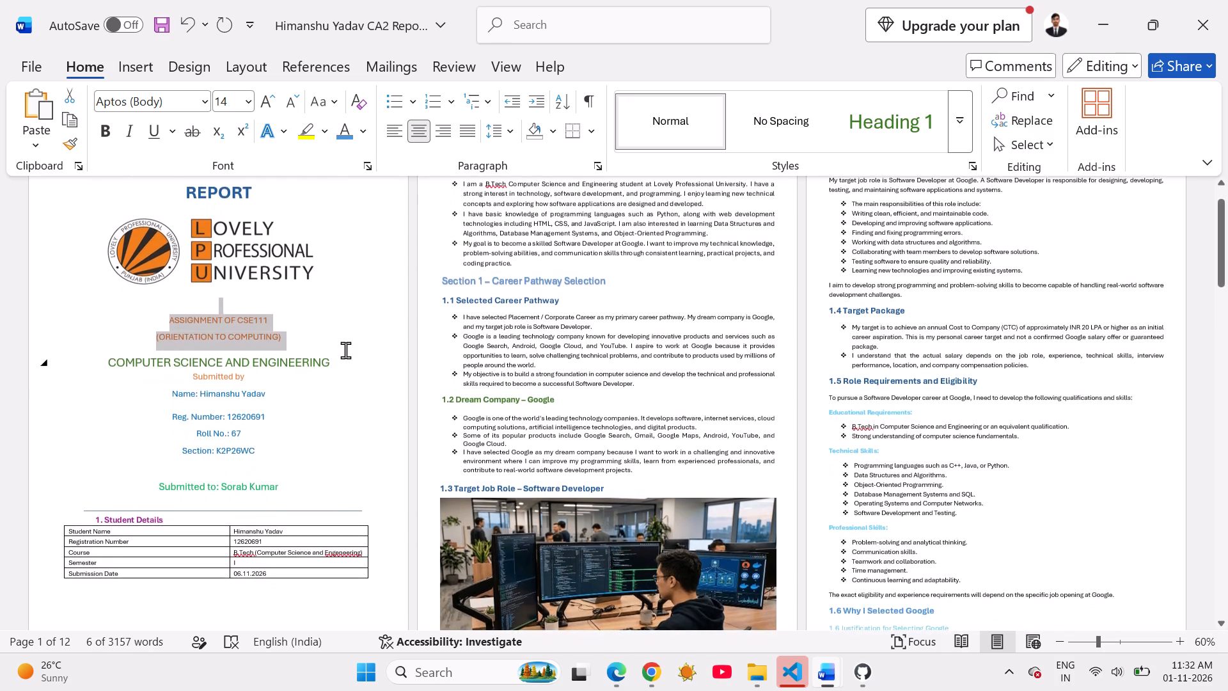
scroll(345, 350, "up", 2)
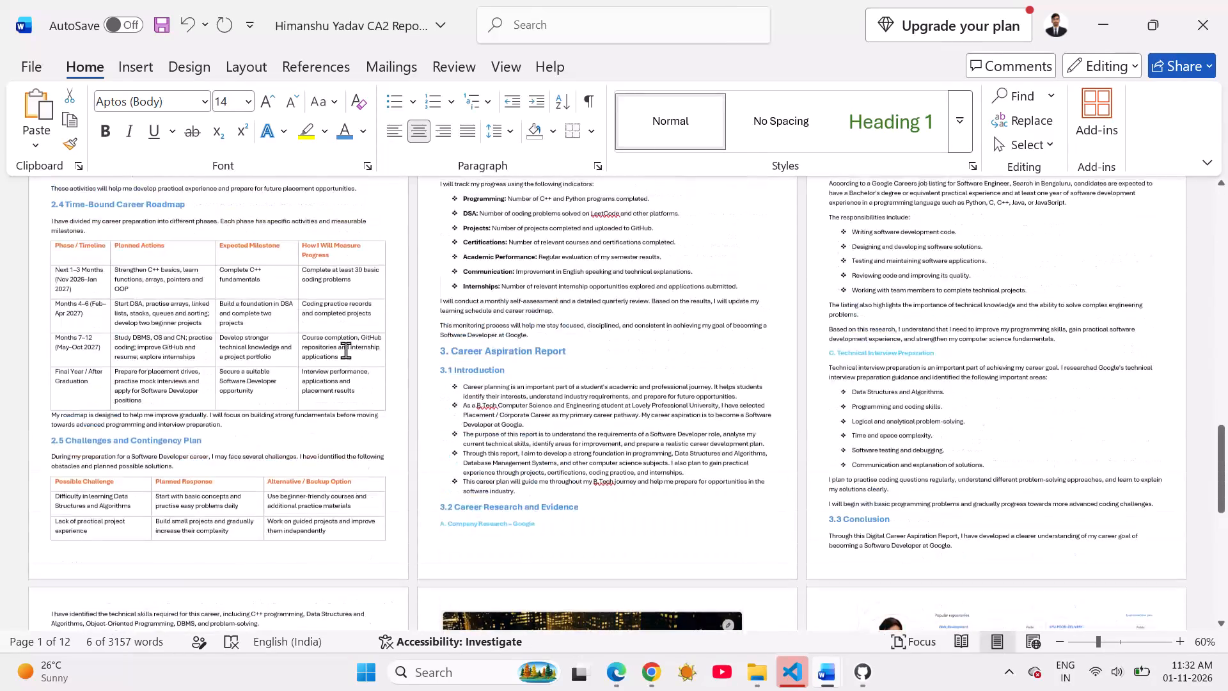
scroll(345, 350, "up", 16)
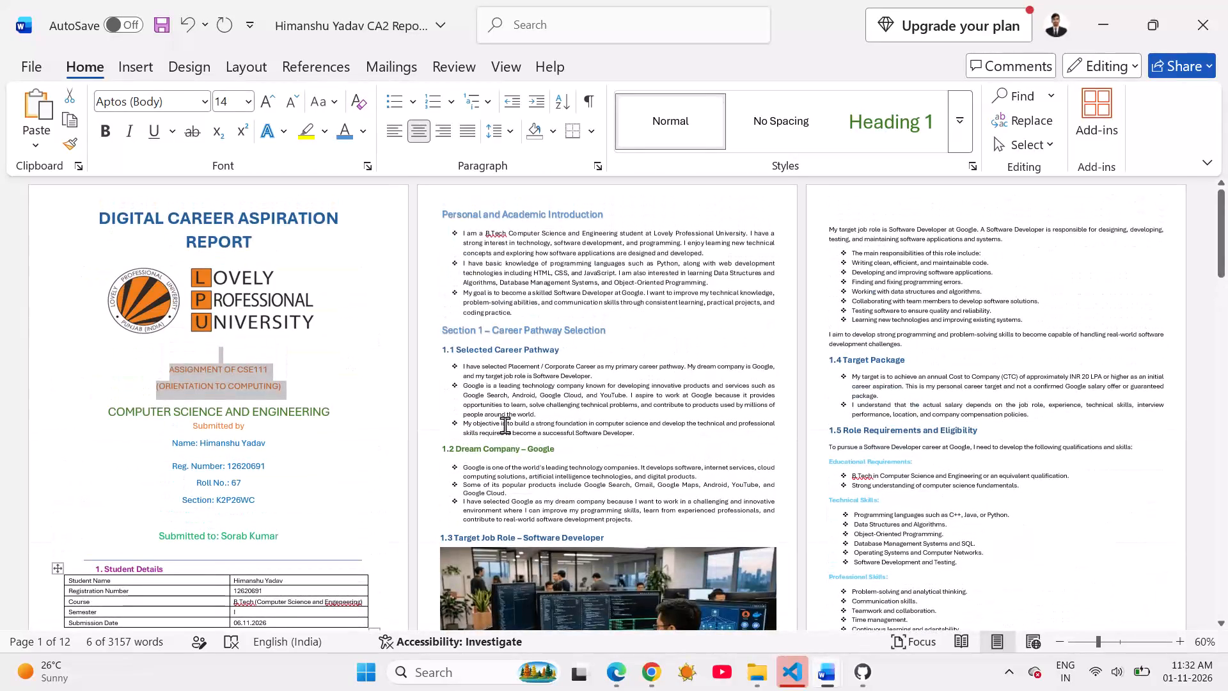
scroll(505, 425, "down", 7)
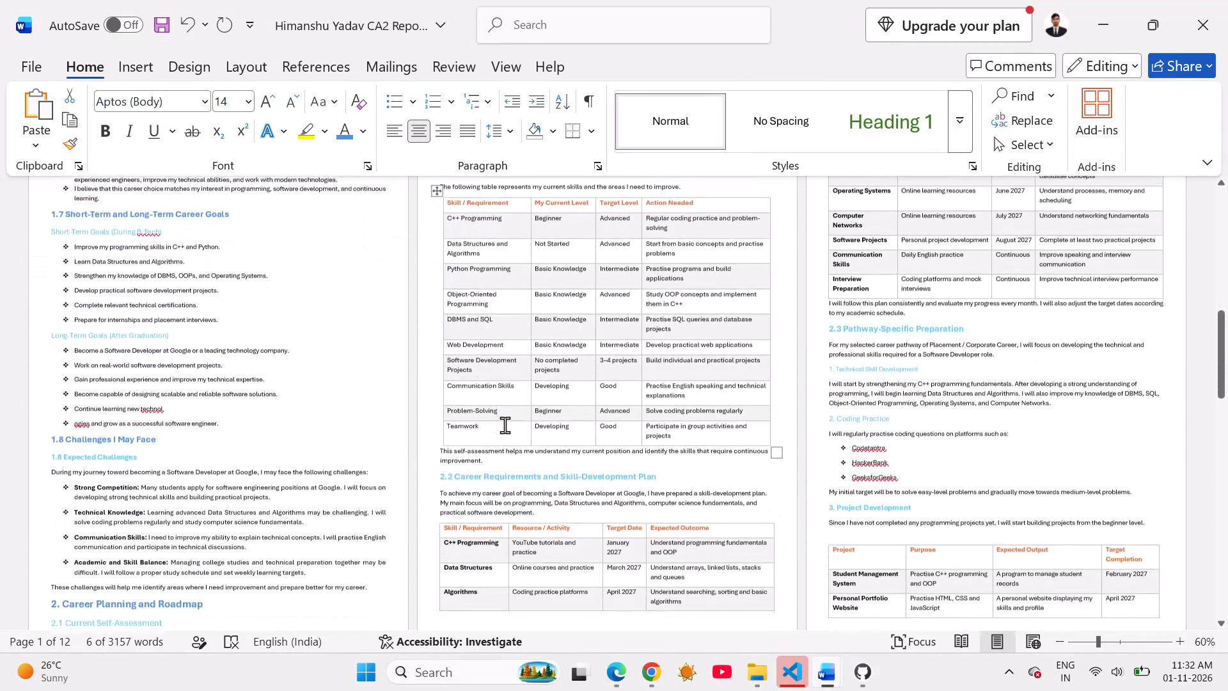
scroll(505, 425, "down", 7)
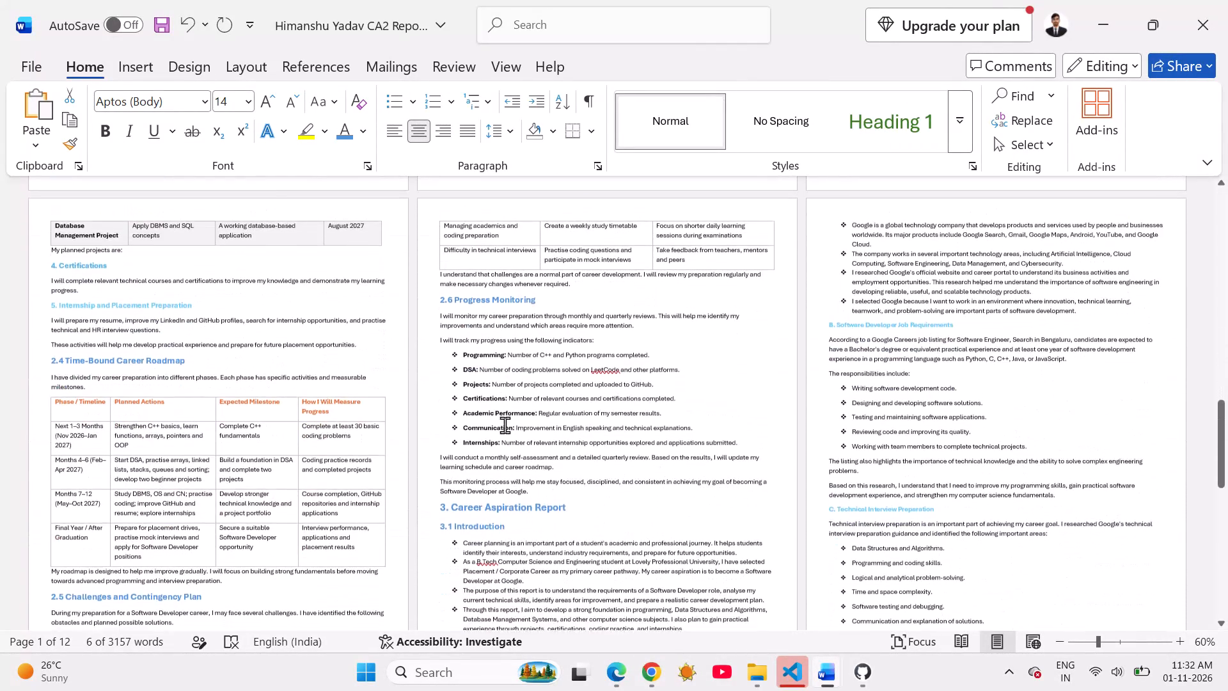
scroll(505, 425, "down", 5)
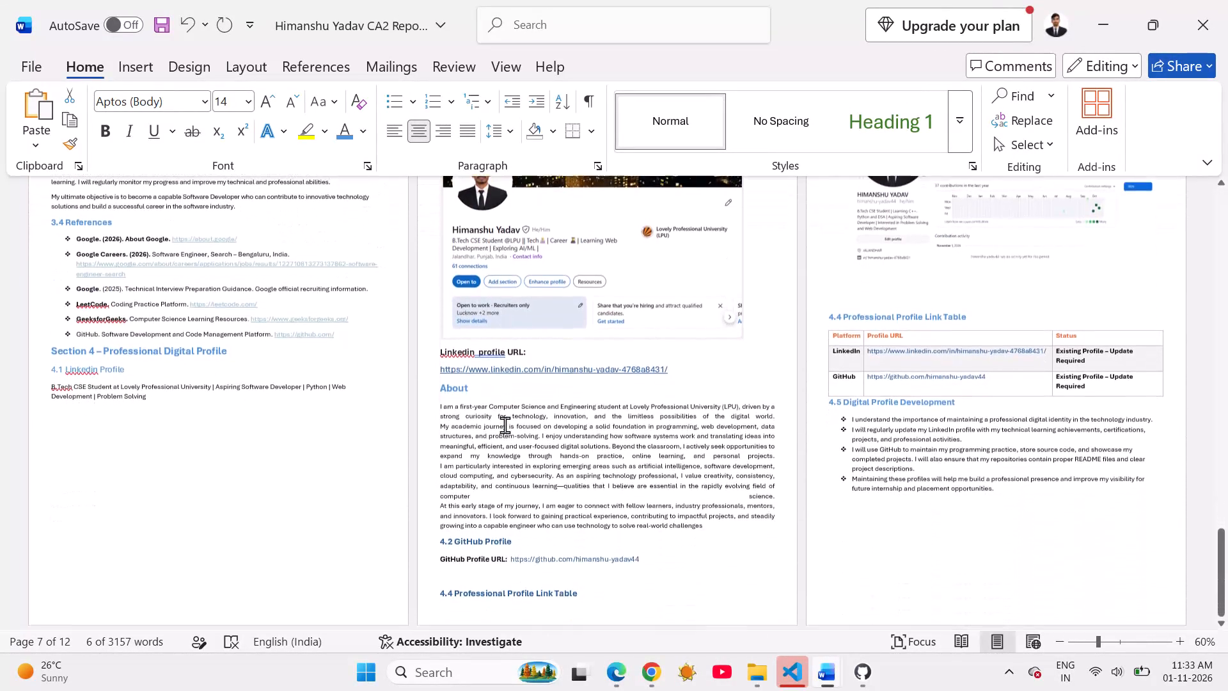
scroll(505, 425, "down", 7)
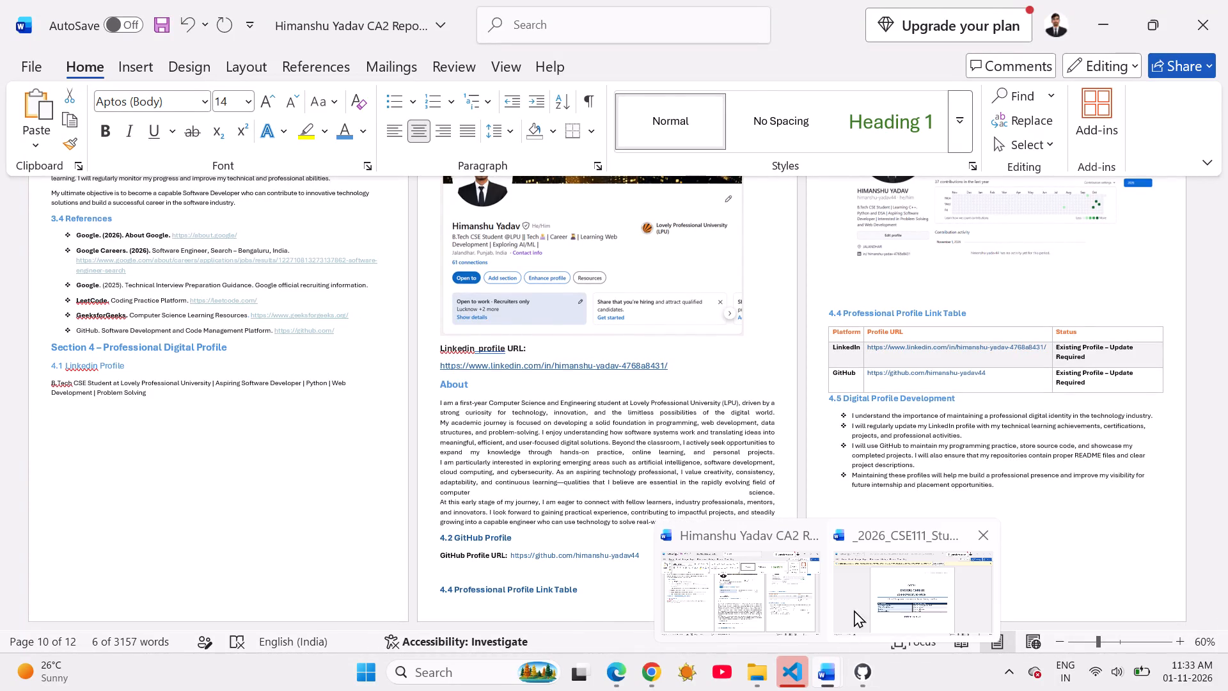
Switch to the CSE111 Student Career Aspiration Report Guide and skim it from the cover page through the assessment rubric.
left_click(896, 585)
scroll(739, 520, "down", 3)
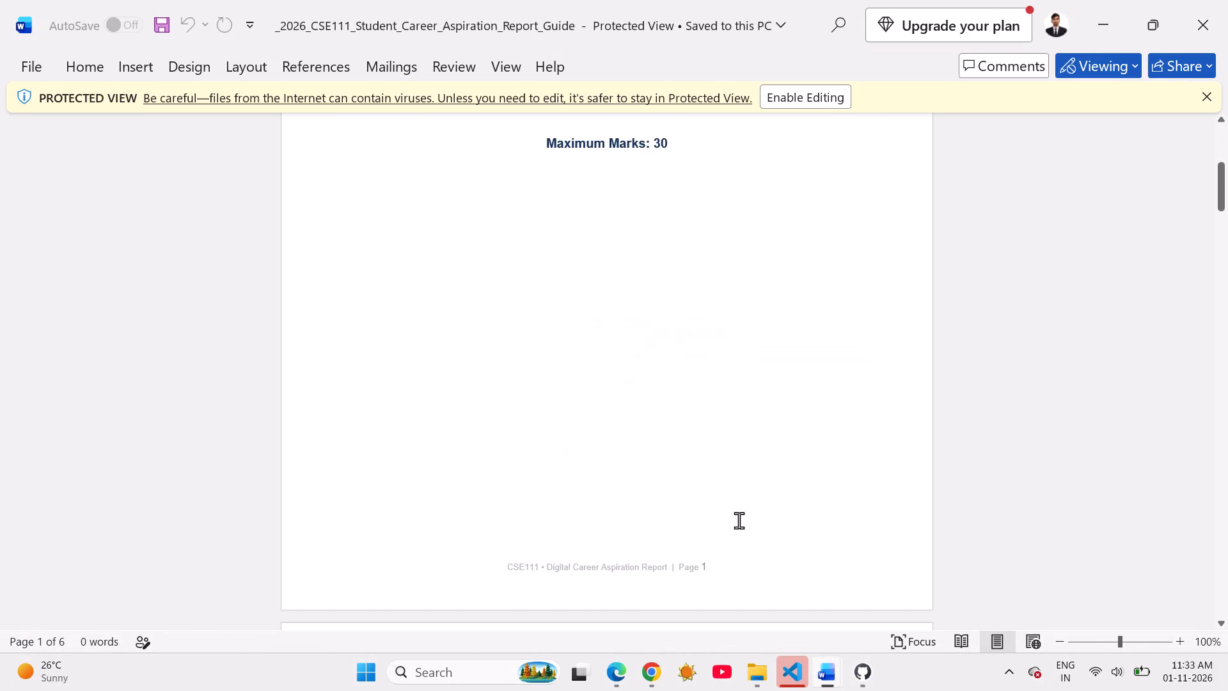
scroll(739, 520, "down", 3)
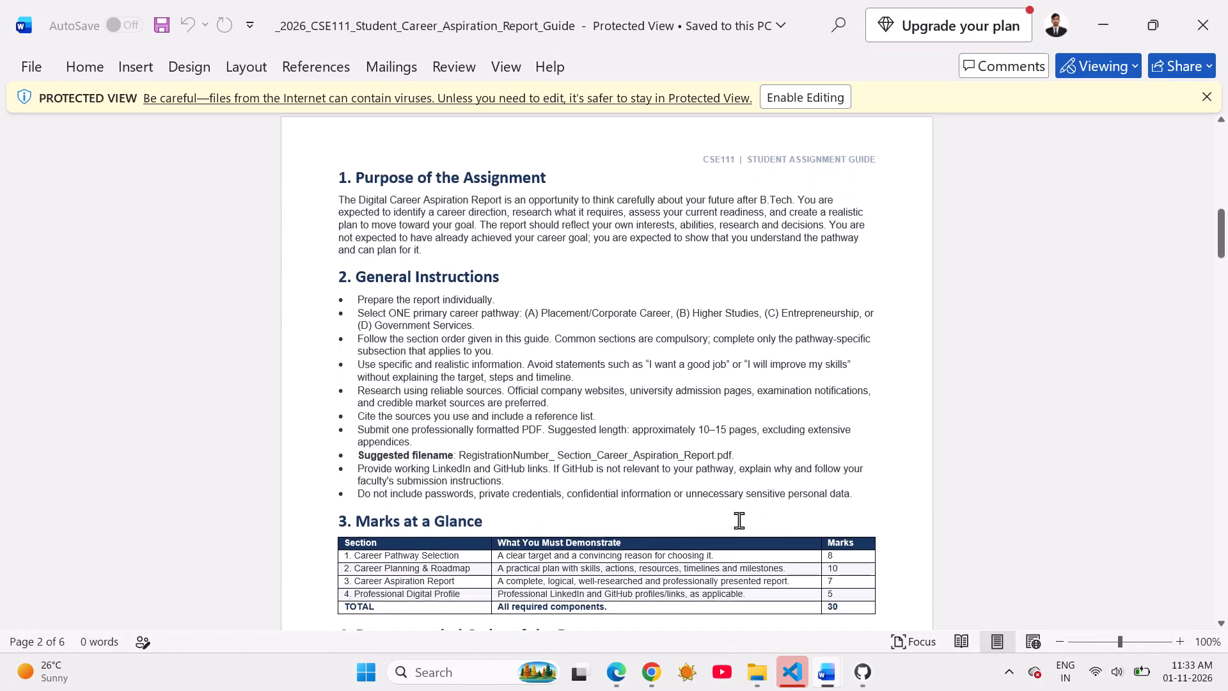
scroll(739, 520, "down", 3)
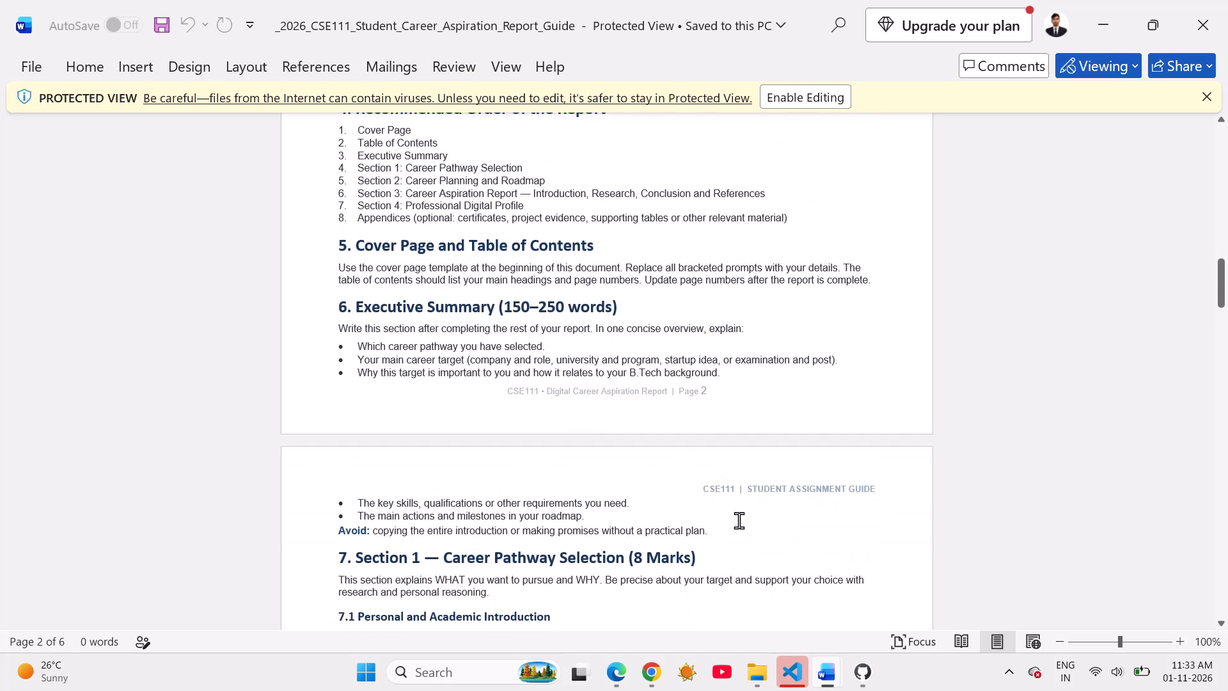
scroll(739, 520, "down", 7)
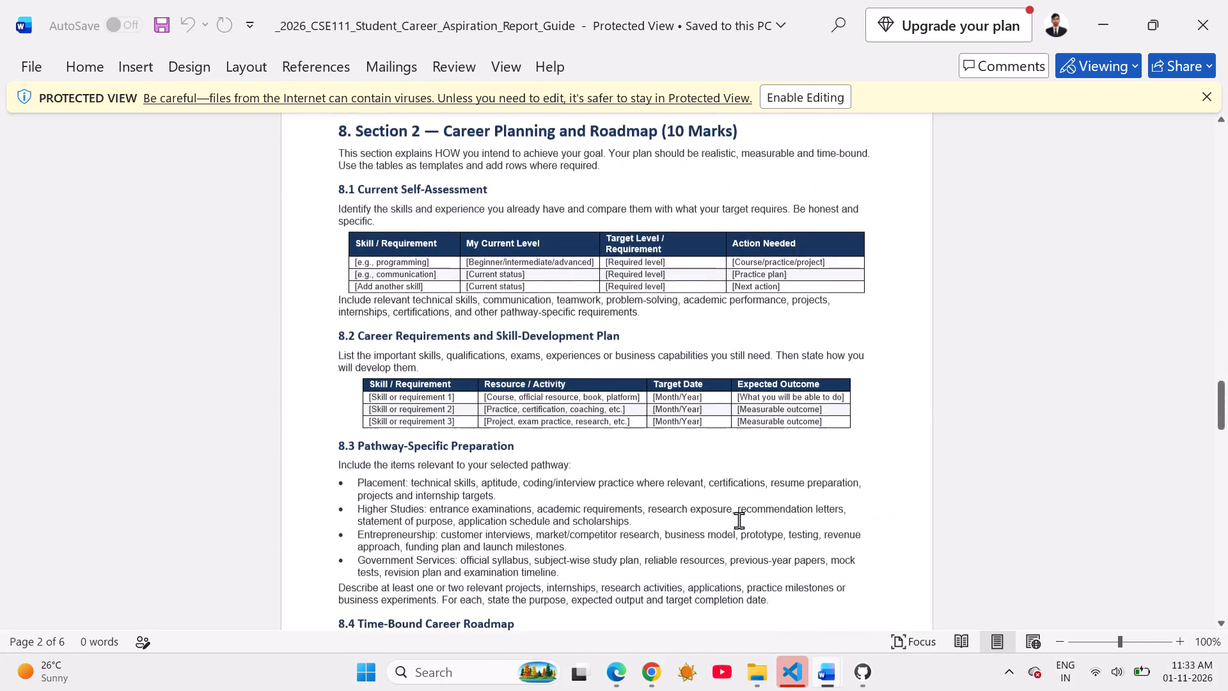
scroll(739, 520, "down", 12)
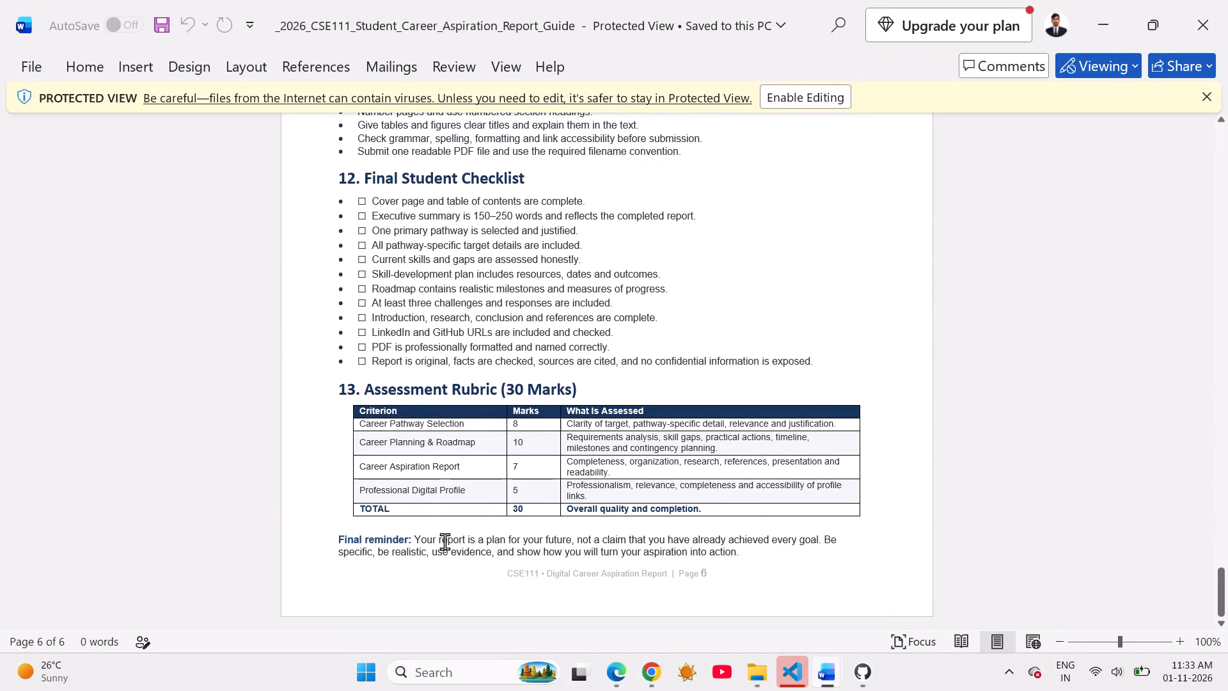
Read the guide's final student checklist, report formatting requirements, profile link table and GitHub profile requirements.
scroll(529, 523, "up", 1)
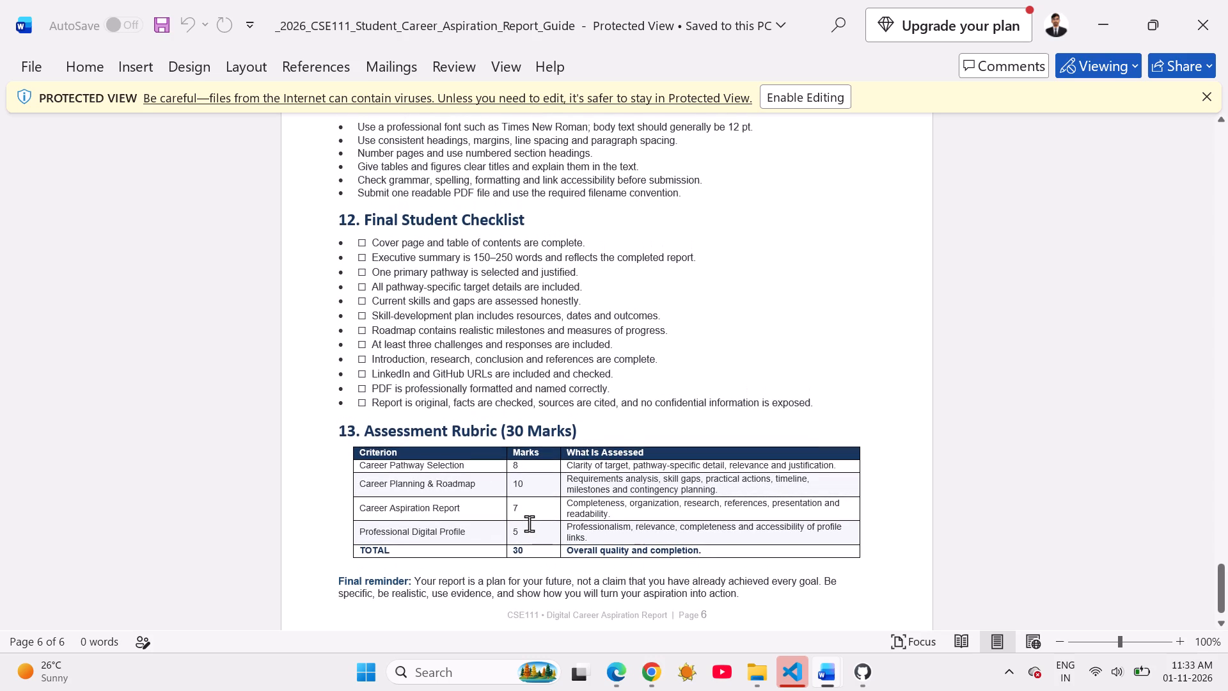
scroll(529, 523, "up", 2)
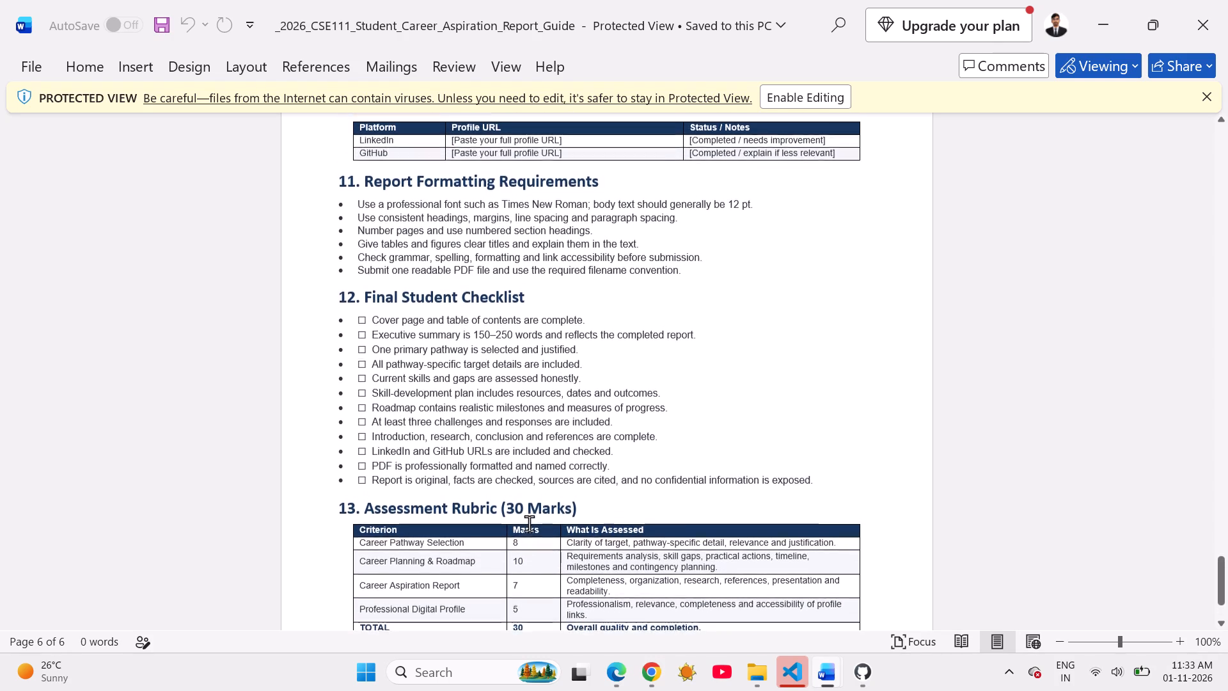
scroll(529, 523, "up", 2)
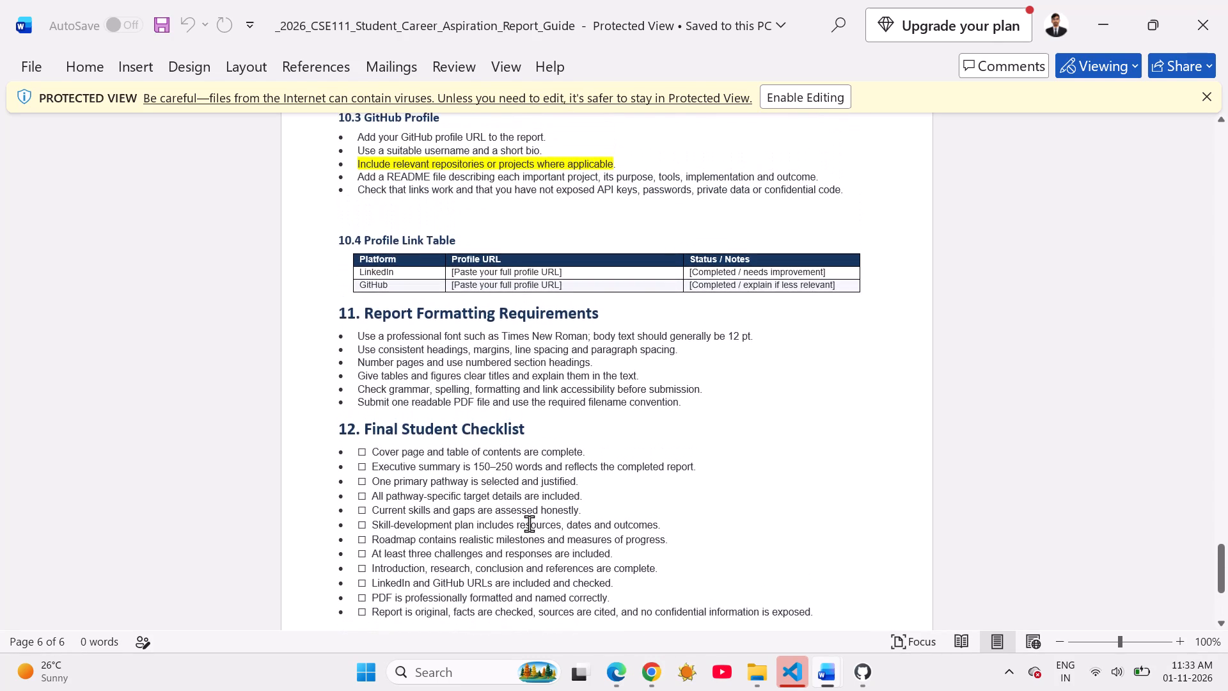
scroll(529, 523, "up", 1)
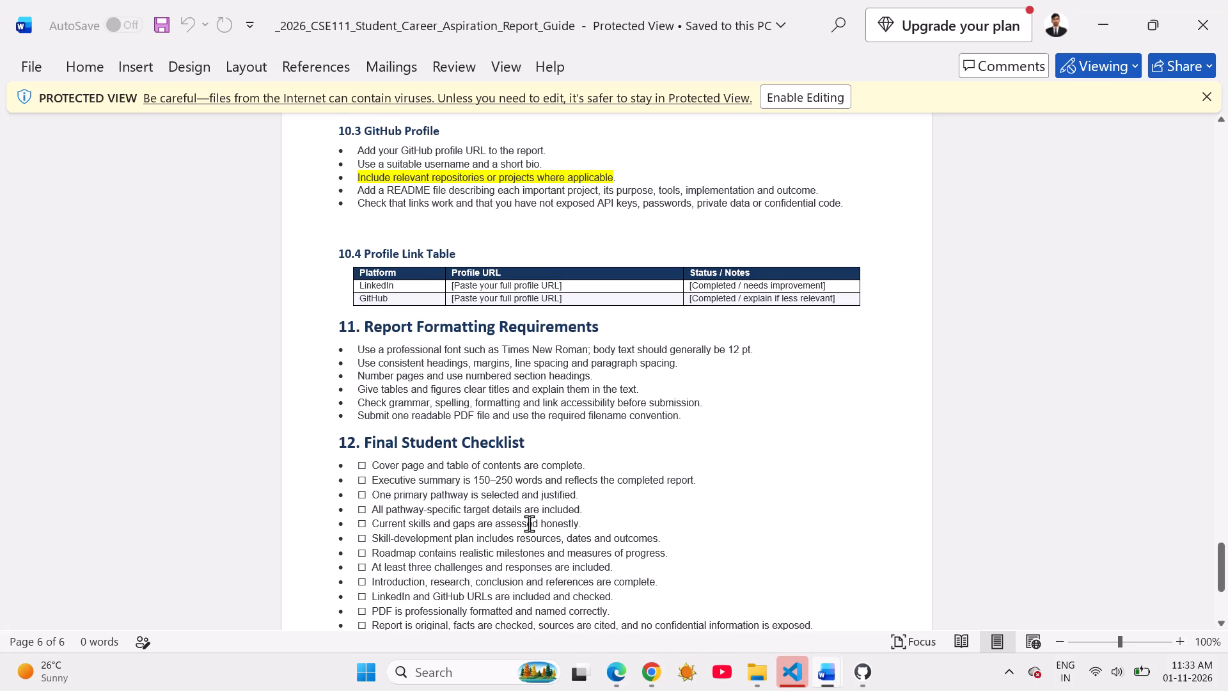
scroll(529, 523, "up", 1)
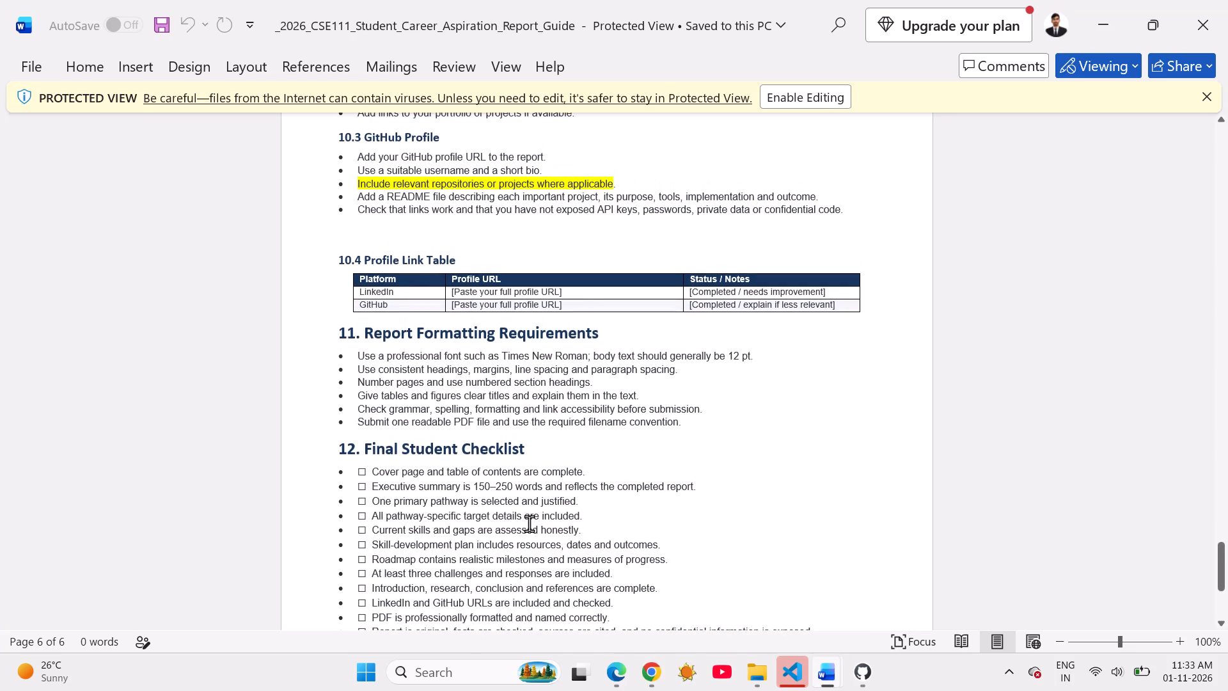
scroll(529, 523, "up", 3)
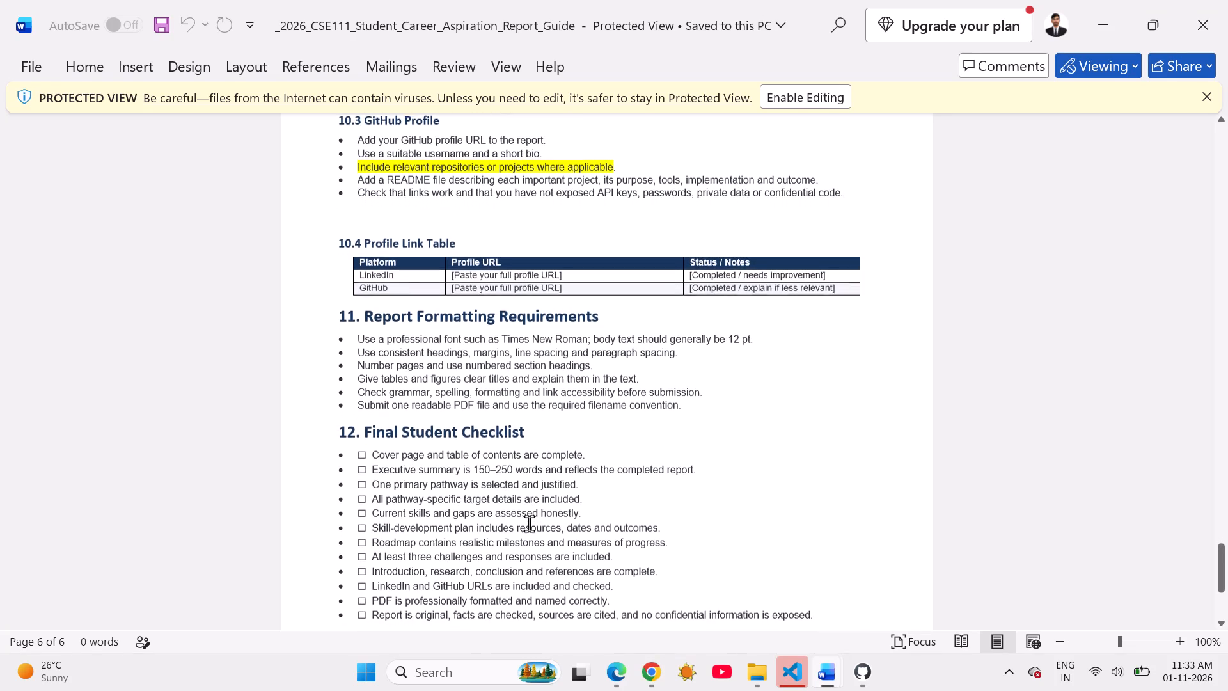
scroll(529, 523, "up", 1)
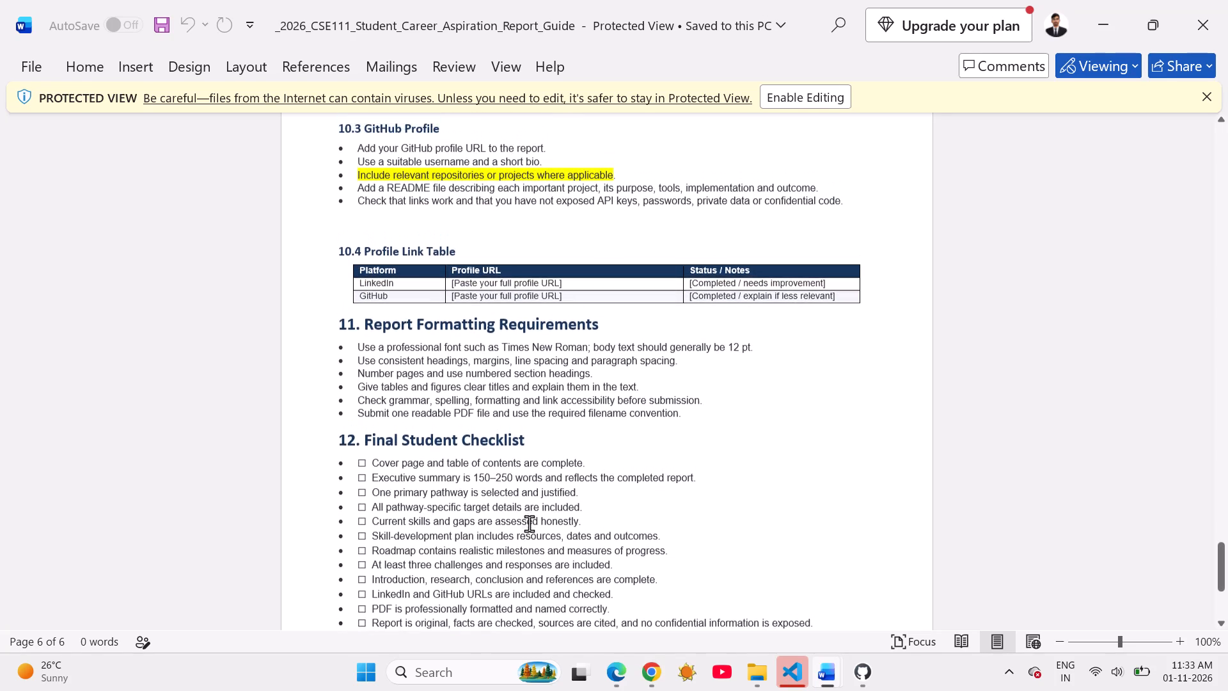
scroll(529, 523, "up", 3)
Read the guide's Section 4 Professional Digital Profile requirements, including the university social handles and LinkedIn profile items.
scroll(529, 523, "up", 1)
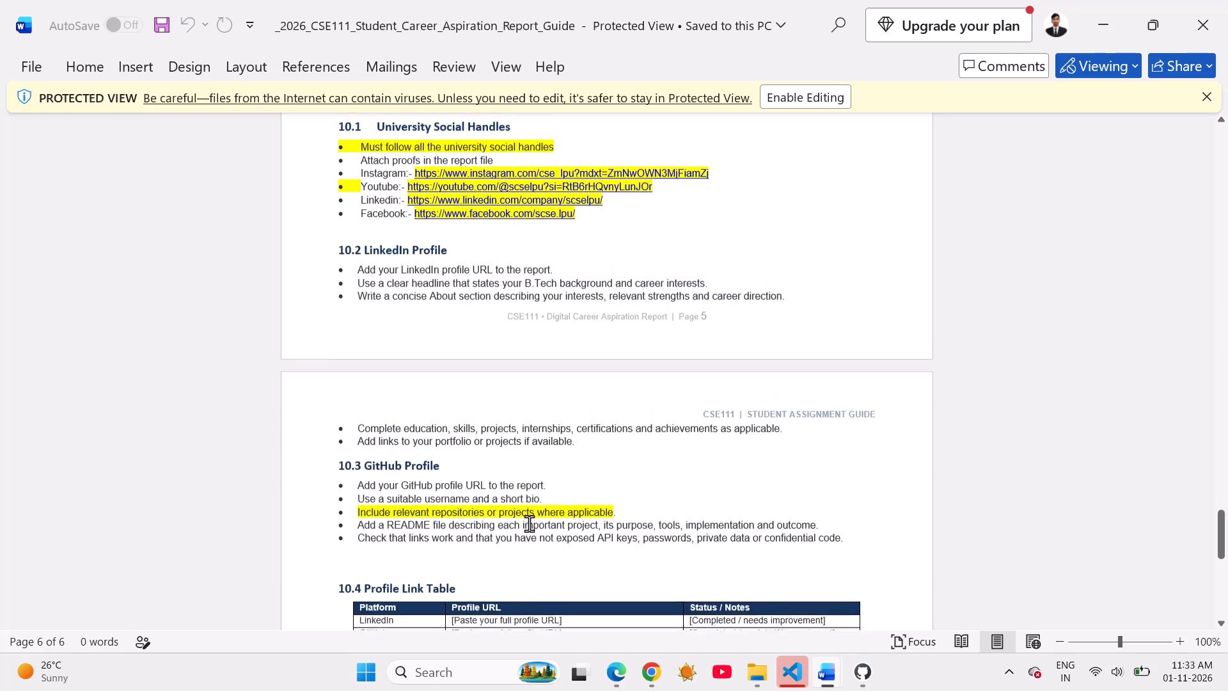
scroll(529, 523, "up", 2)
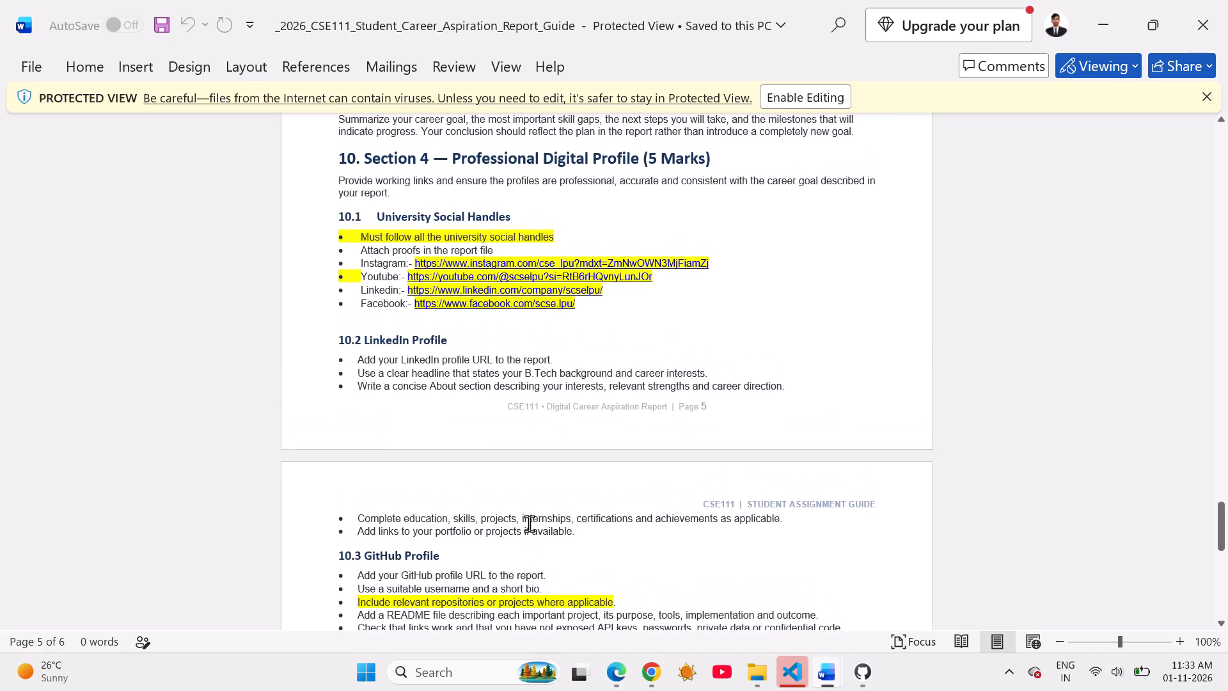
scroll(529, 523, "up", 2)
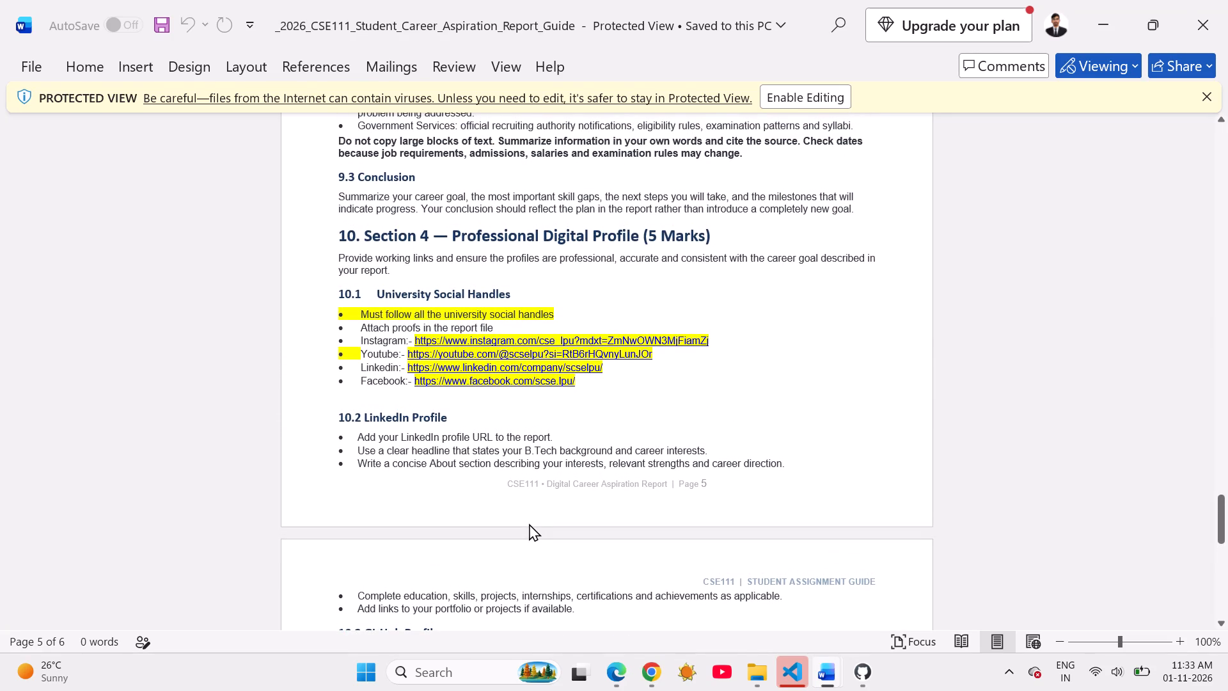
scroll(529, 523, "up", 1)
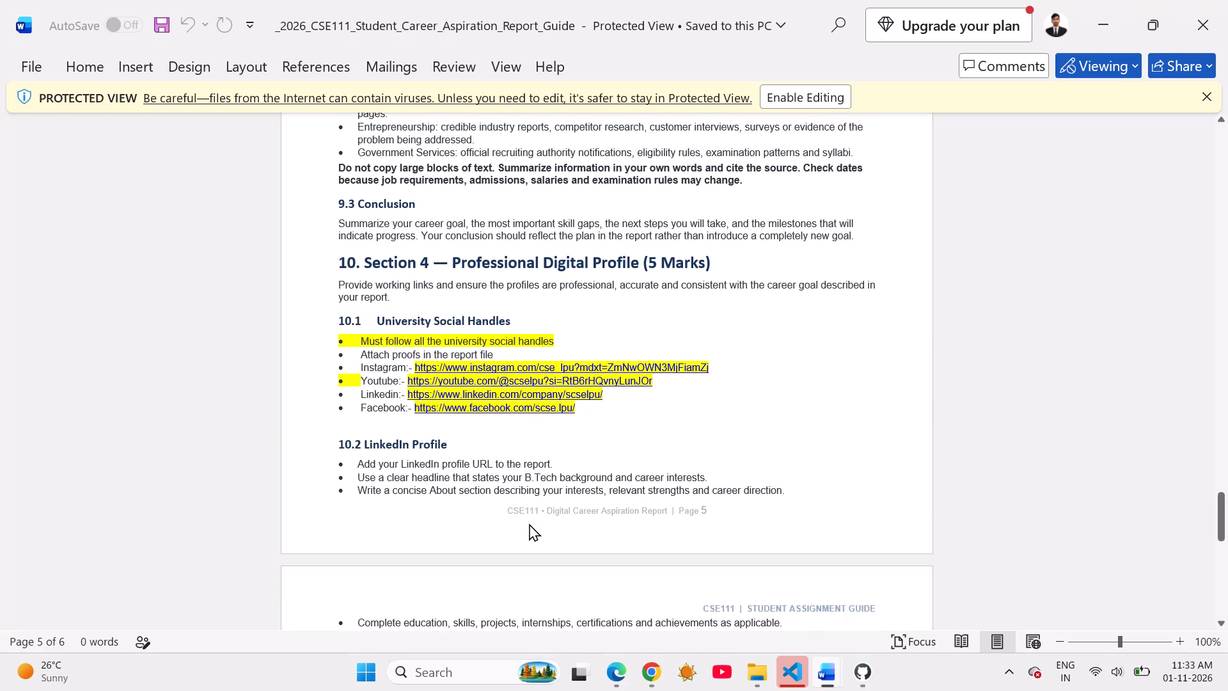
scroll(529, 523, "up", 1)
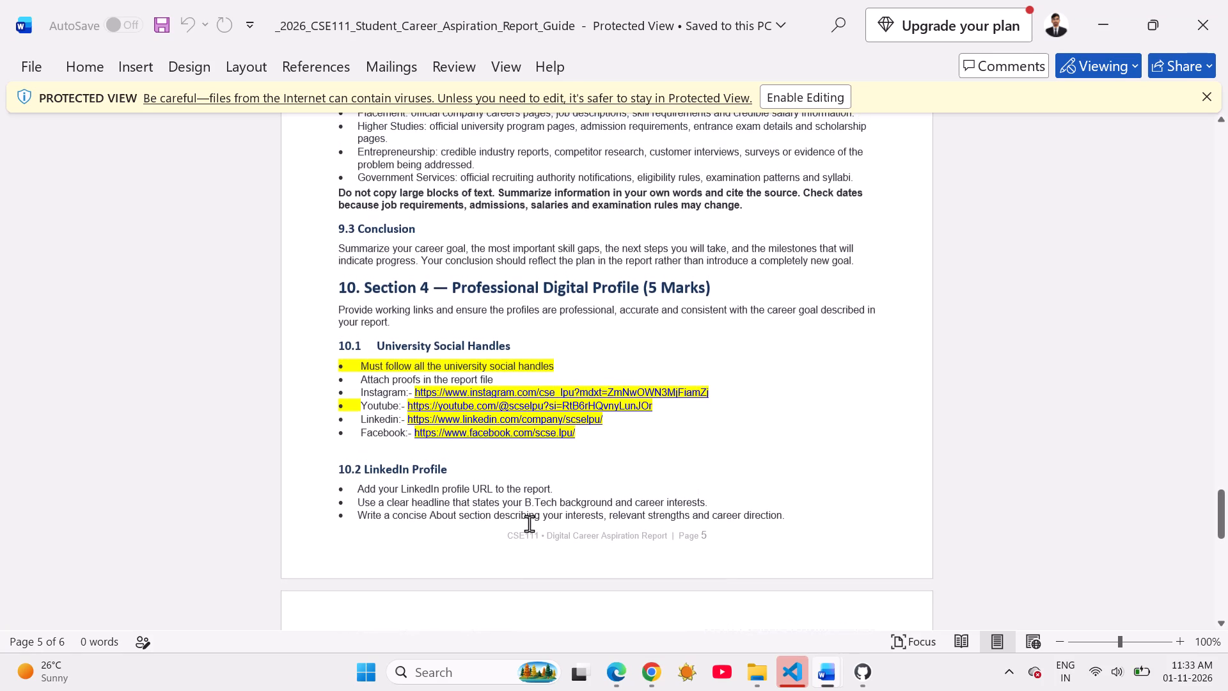
scroll(529, 523, "up", 3)
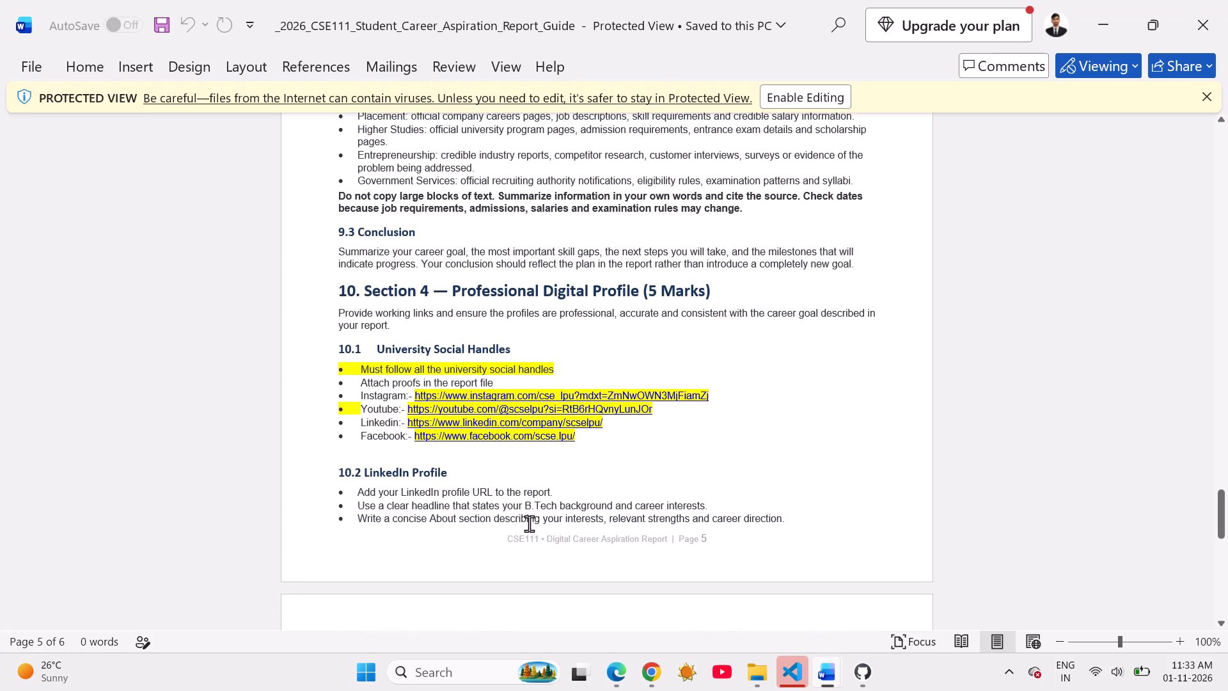
scroll(529, 523, "up", 2)
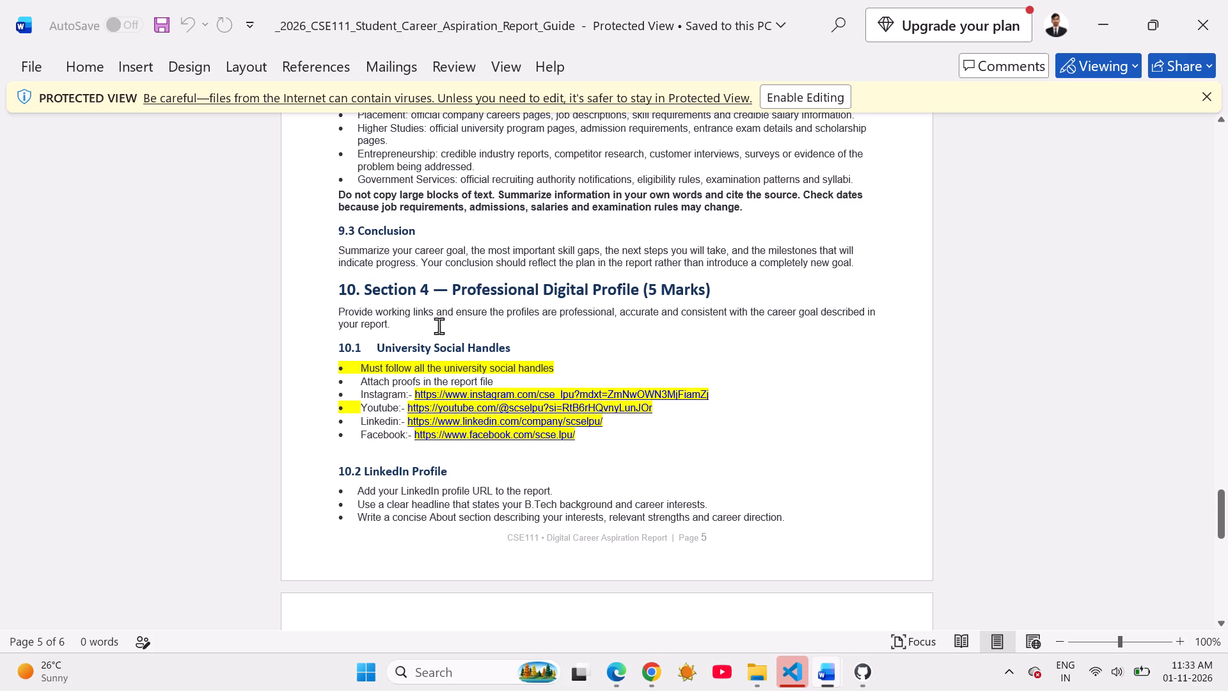
scroll(439, 326, "up", 1)
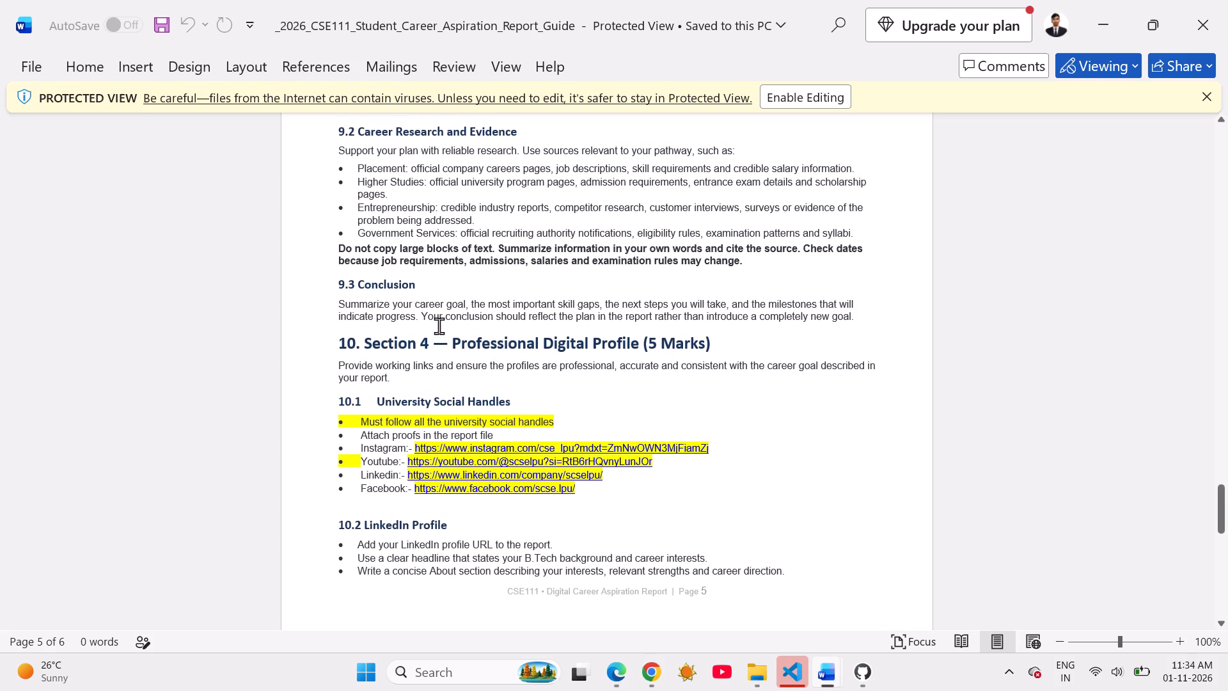
Review the guide's requirements for the Career Aspiration Report, Career Planning and Roadmap, and Career Pathway Selection sections.
scroll(439, 326, "up", 3)
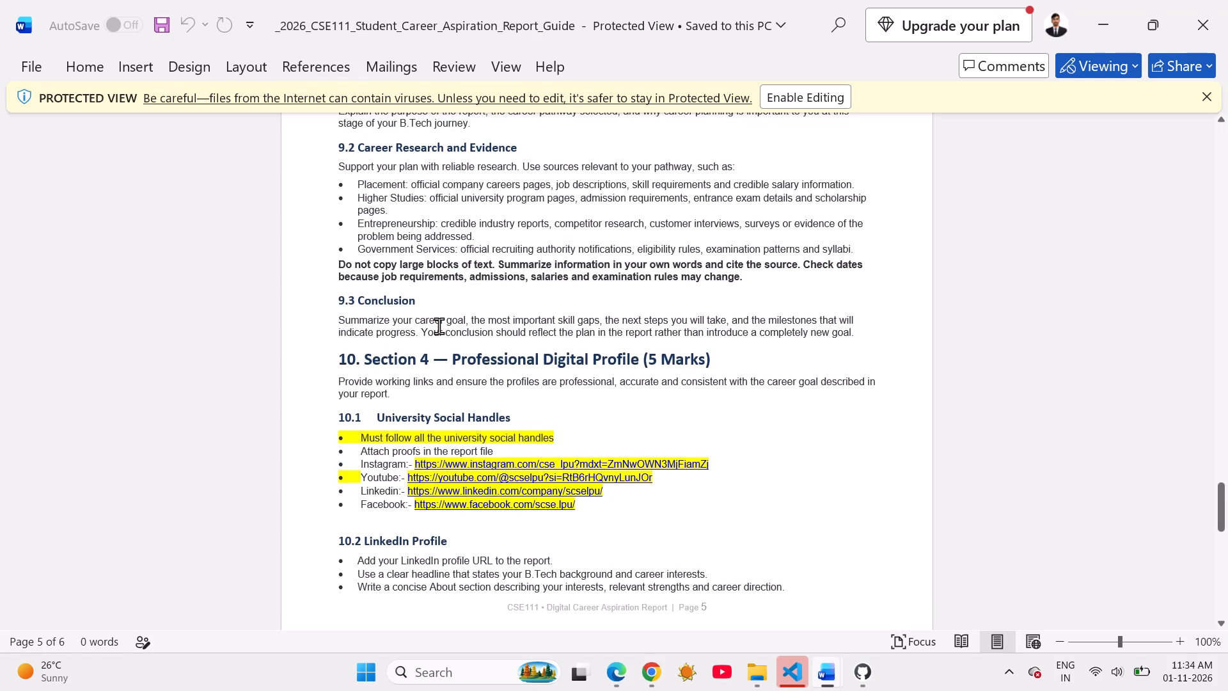
scroll(439, 326, "up", 2)
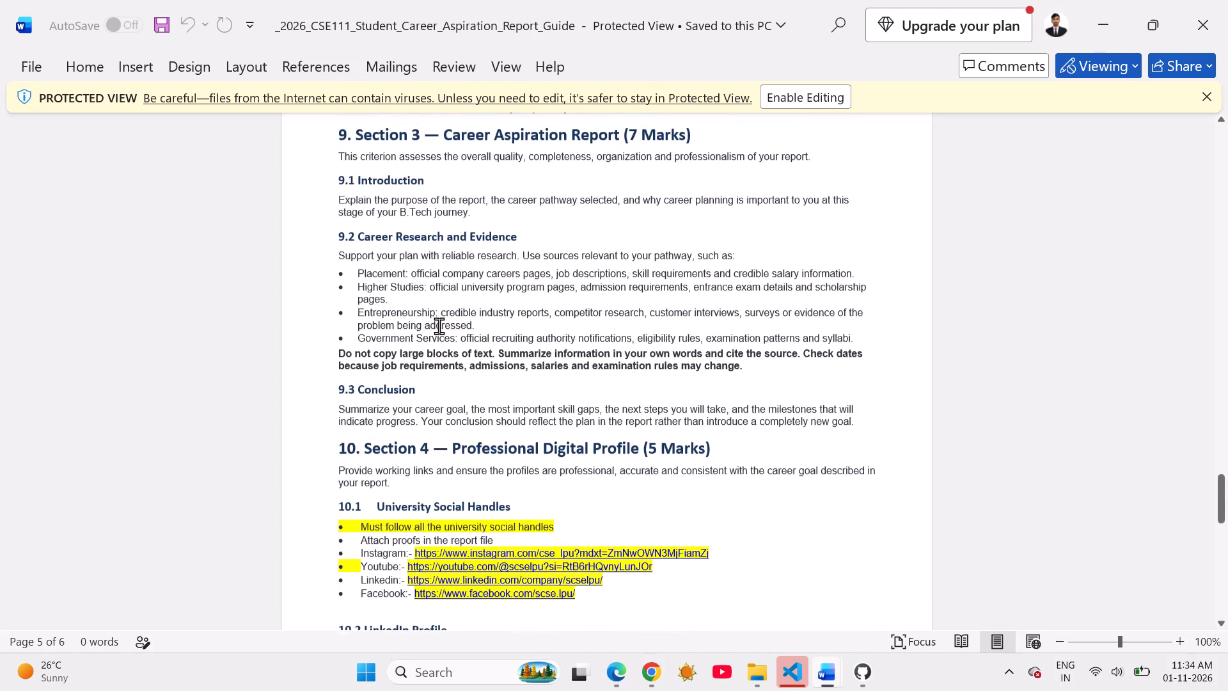
scroll(439, 326, "up", 1)
scroll(439, 326, "right", 1)
scroll(439, 326, "up", 1)
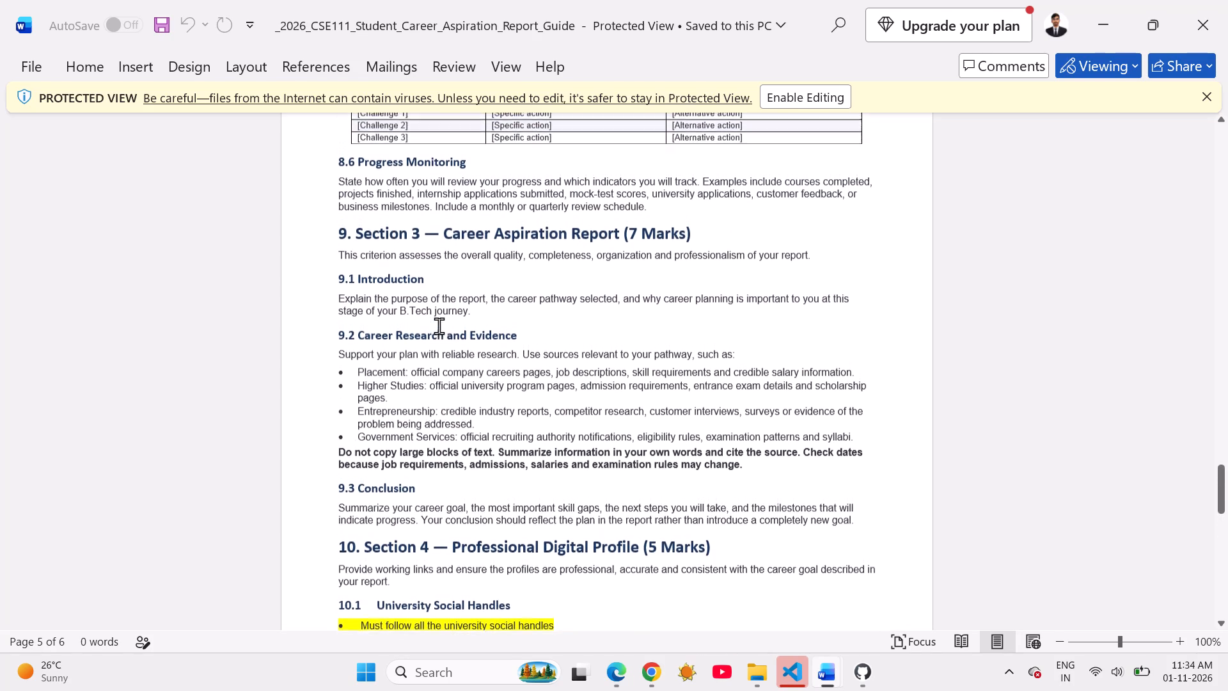
scroll(439, 326, "up", 2)
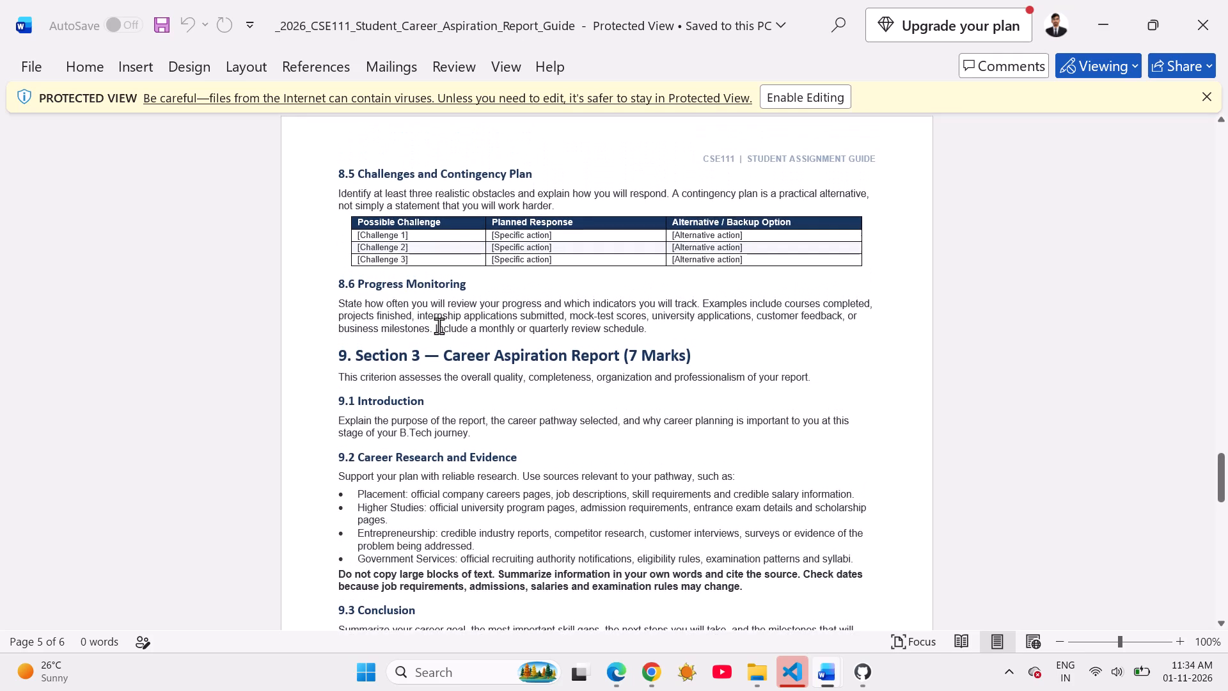
scroll(439, 326, "up", 4)
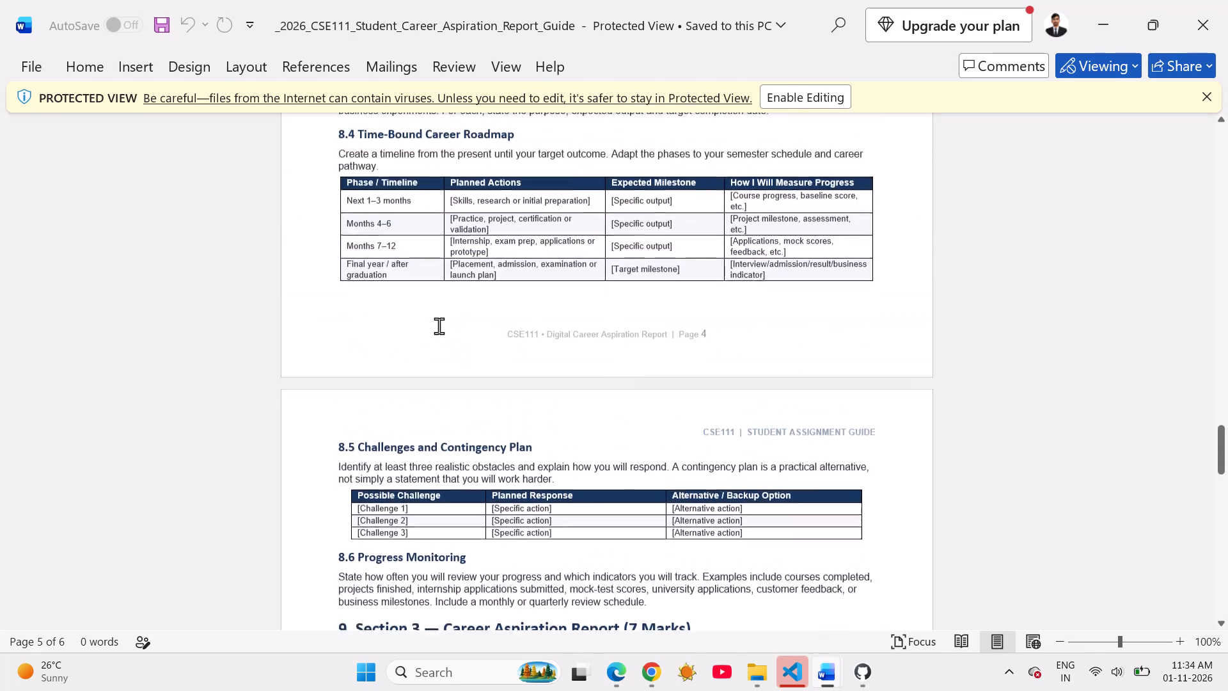
scroll(439, 326, "up", 4)
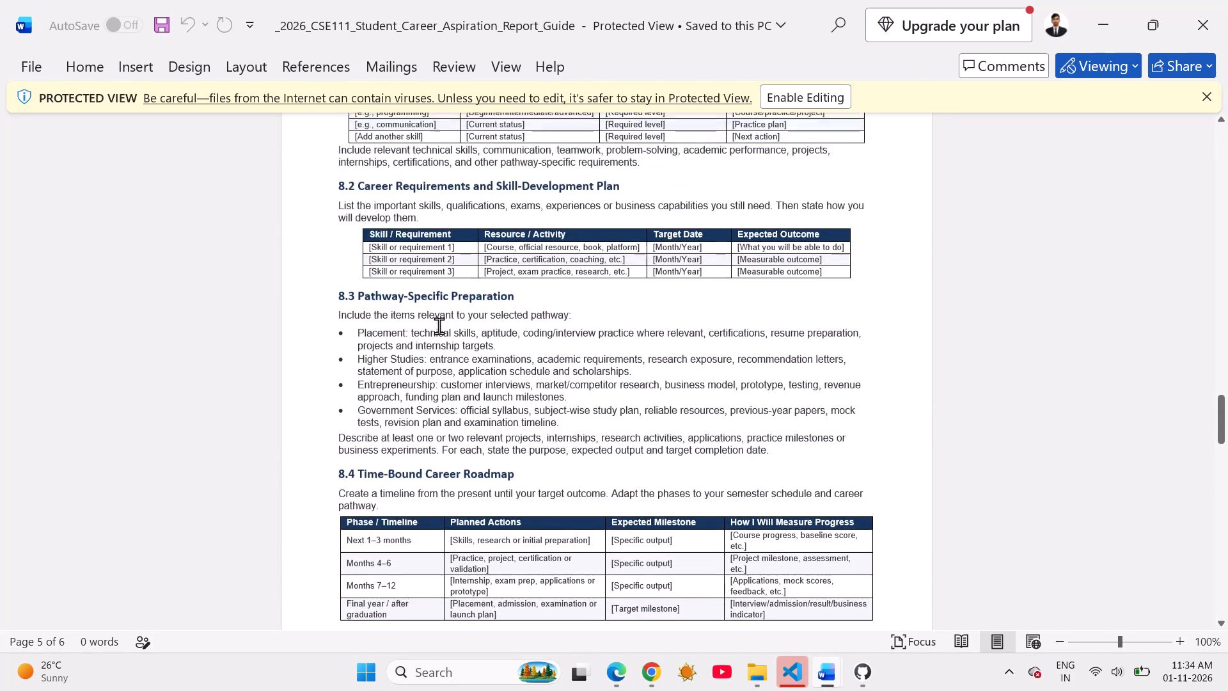
scroll(439, 326, "up", 5)
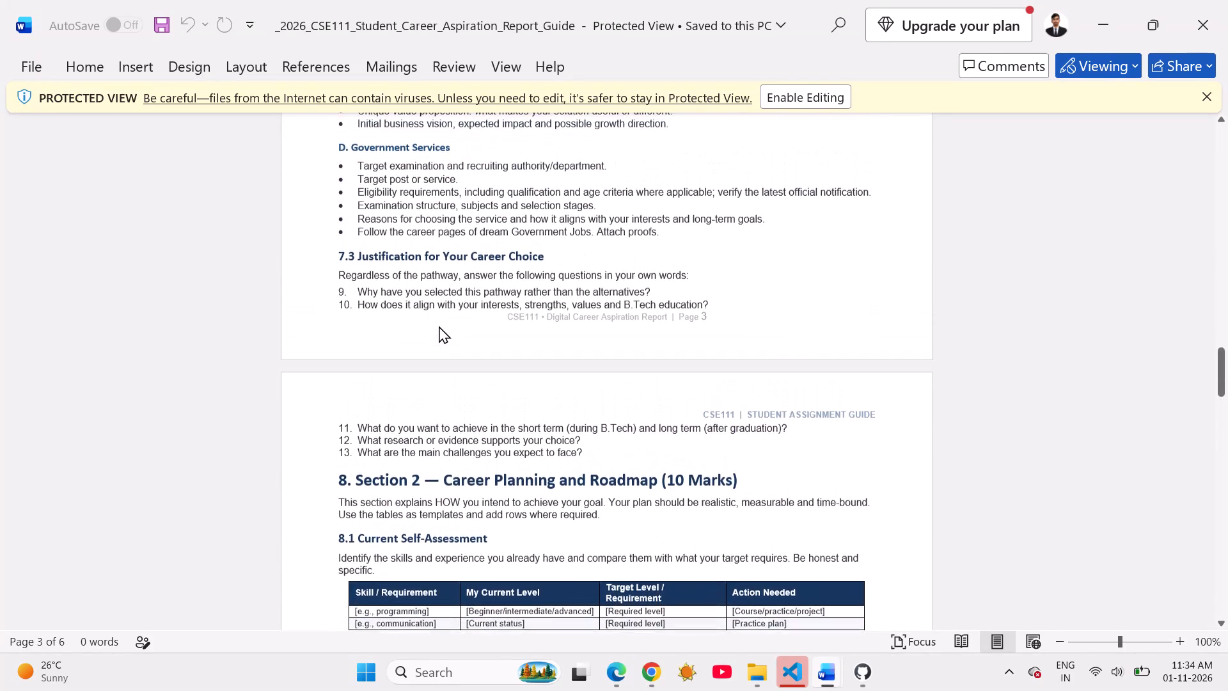
scroll(439, 326, "up", 4)
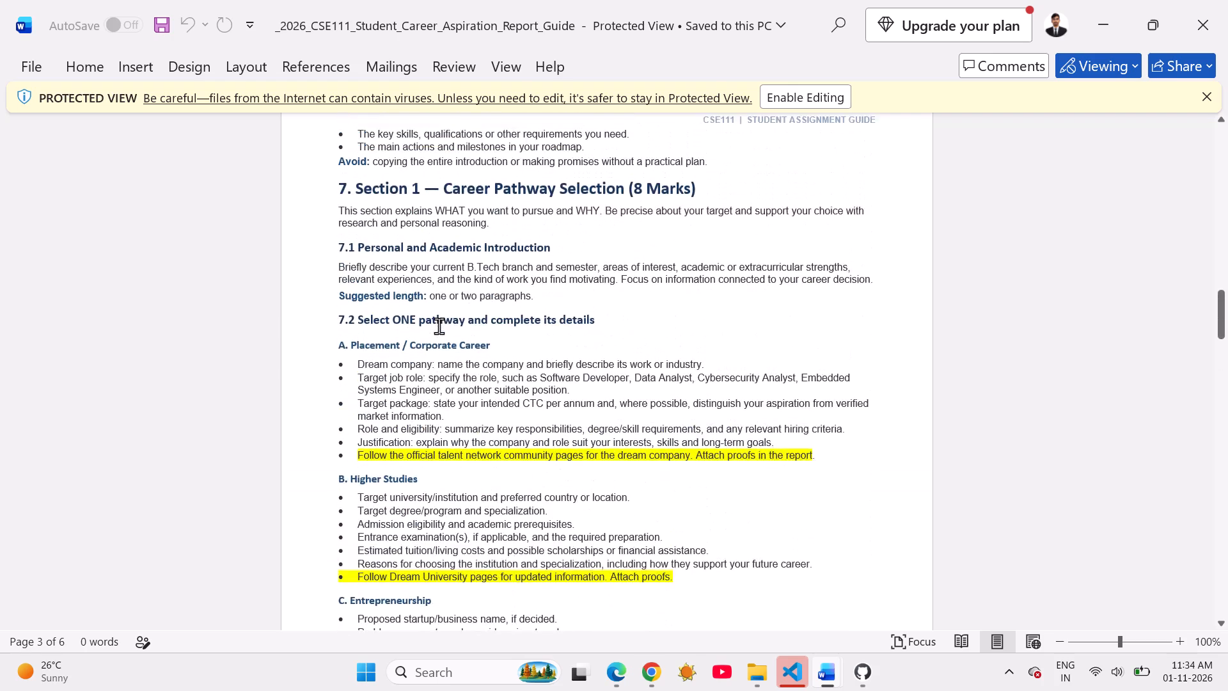
Review the guide's executive summary, recommended report order and general instructions, back to the cover page template.
scroll(439, 326, "up", 4)
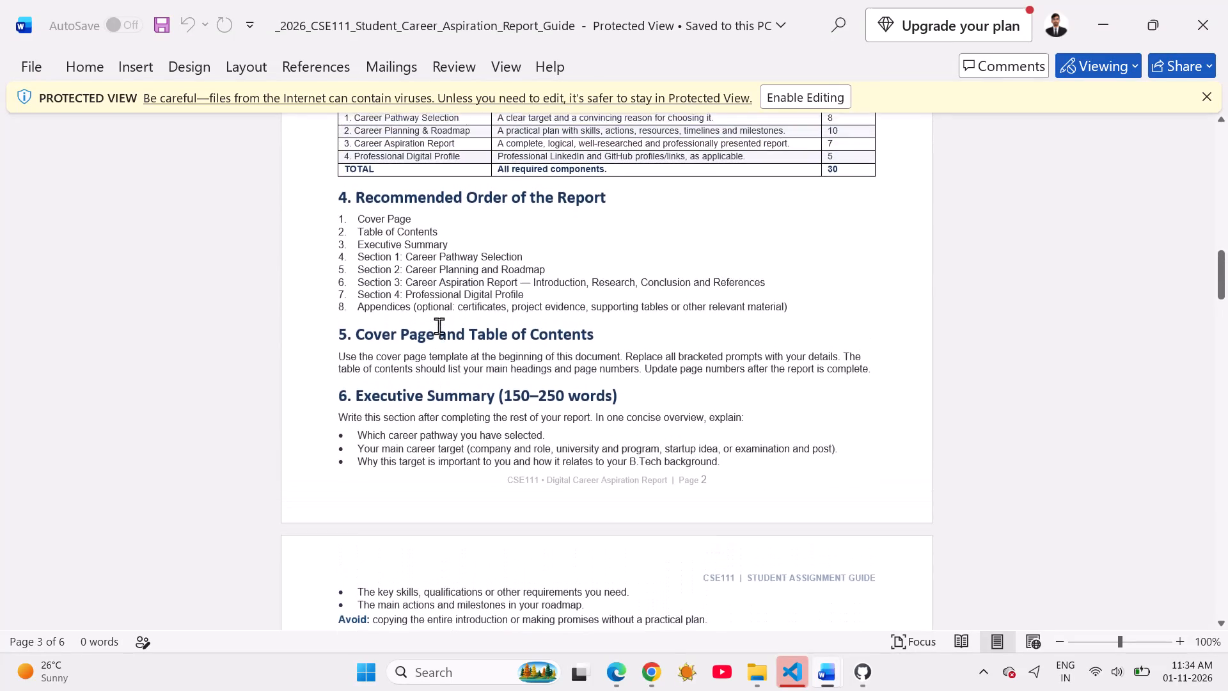
scroll(439, 326, "up", 3)
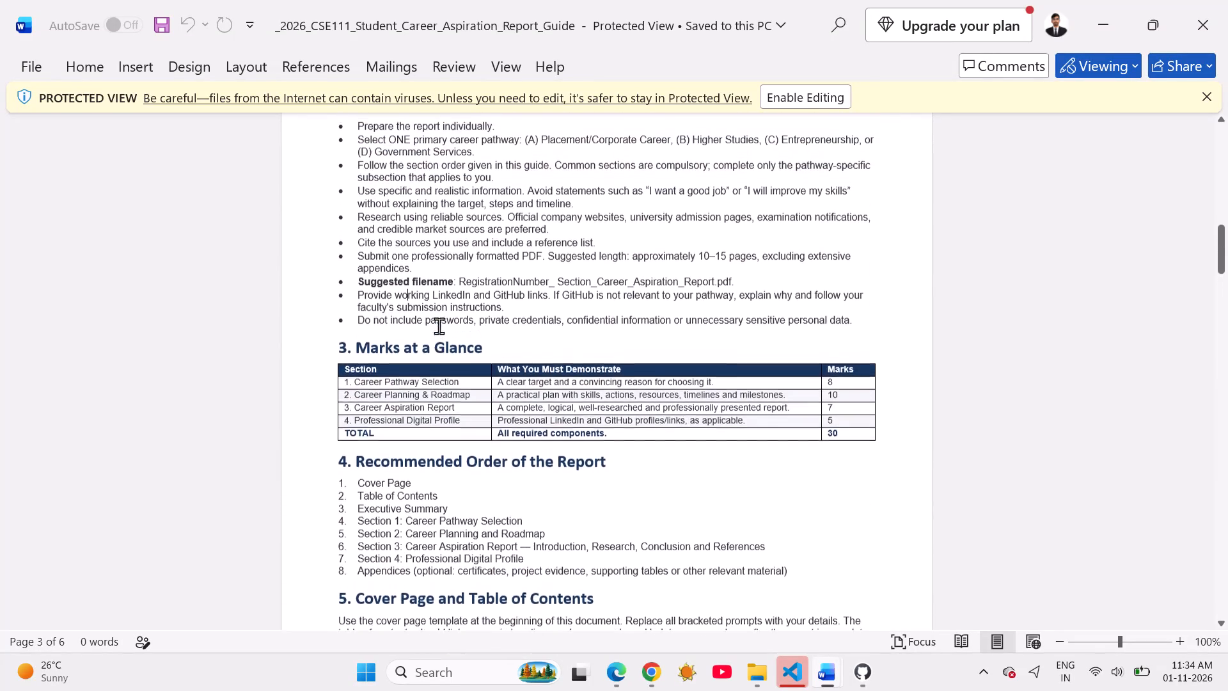
scroll(439, 326, "up", 3)
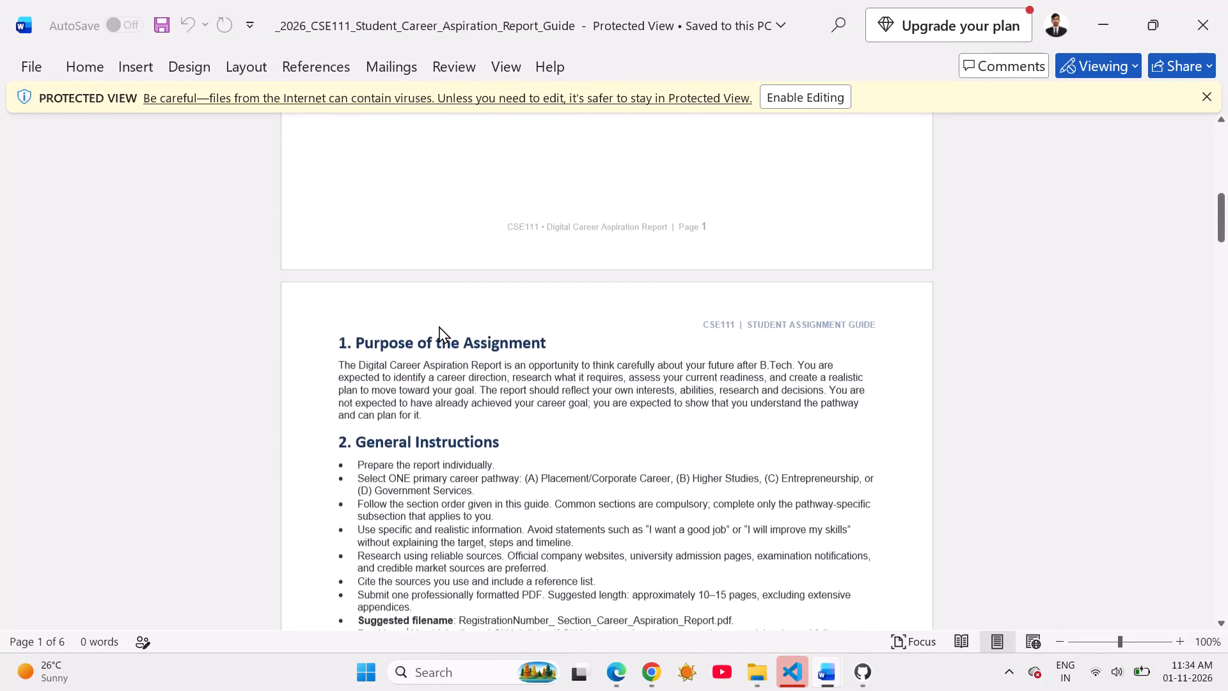
scroll(439, 326, "up", 2)
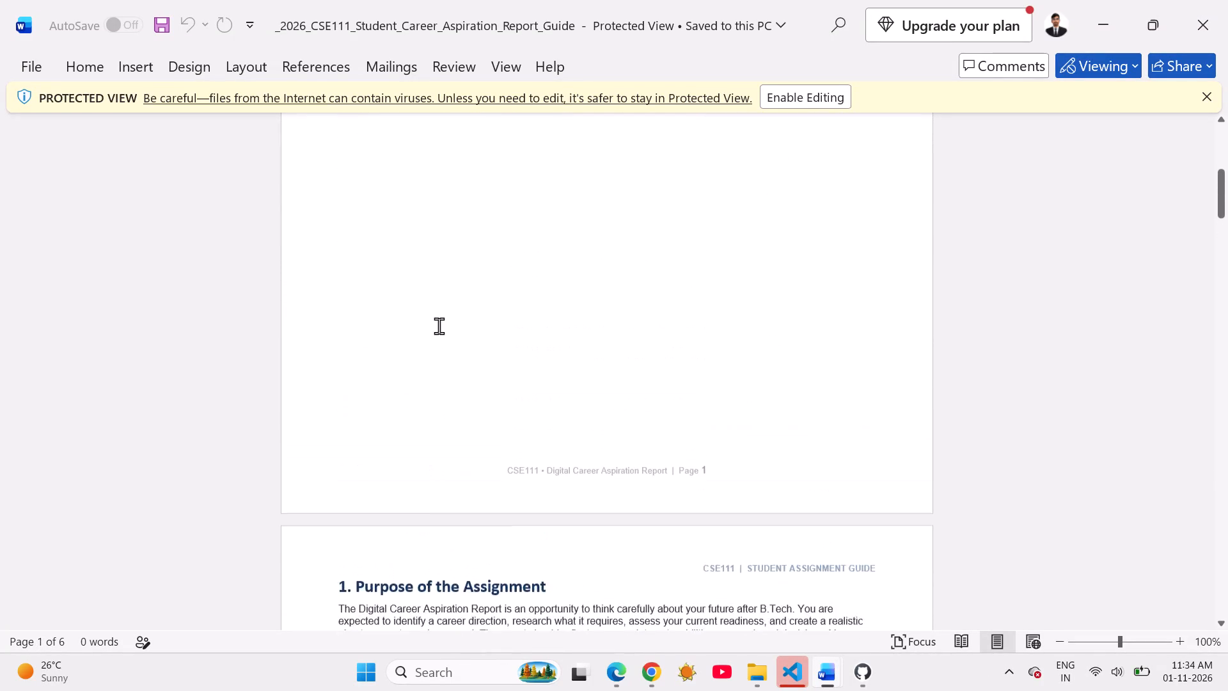
scroll(439, 326, "up", 3)
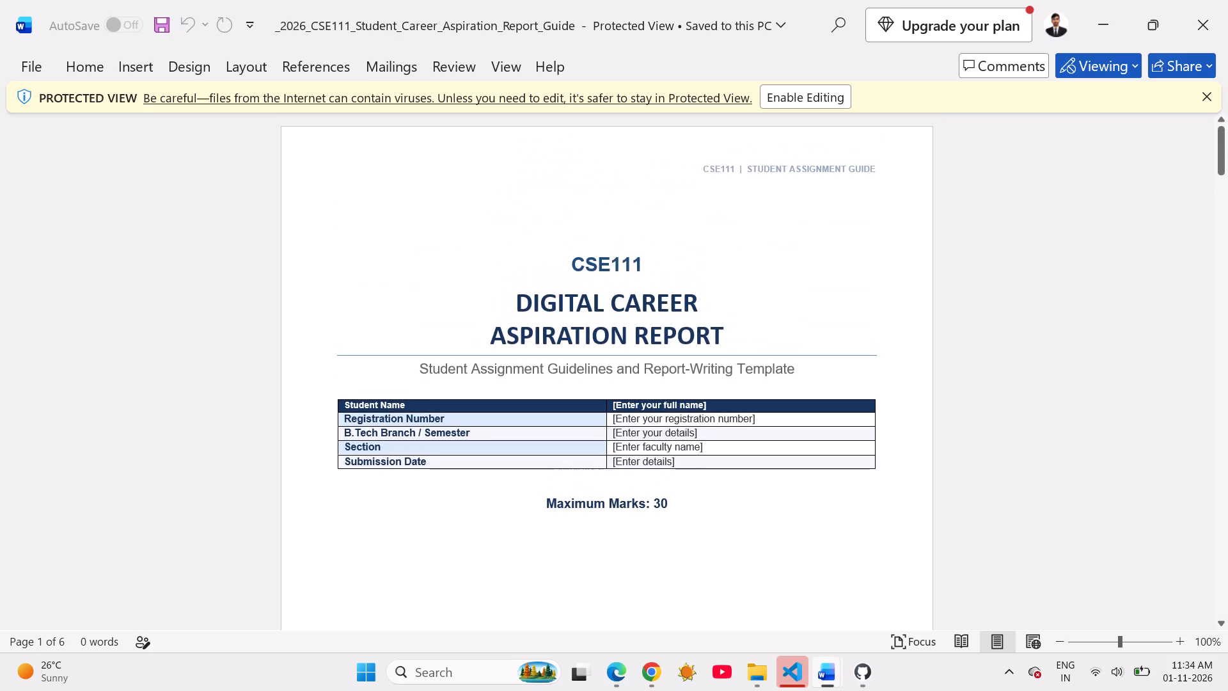
scroll(439, 326, "down", 2)
scroll(439, 326, "up", 2)
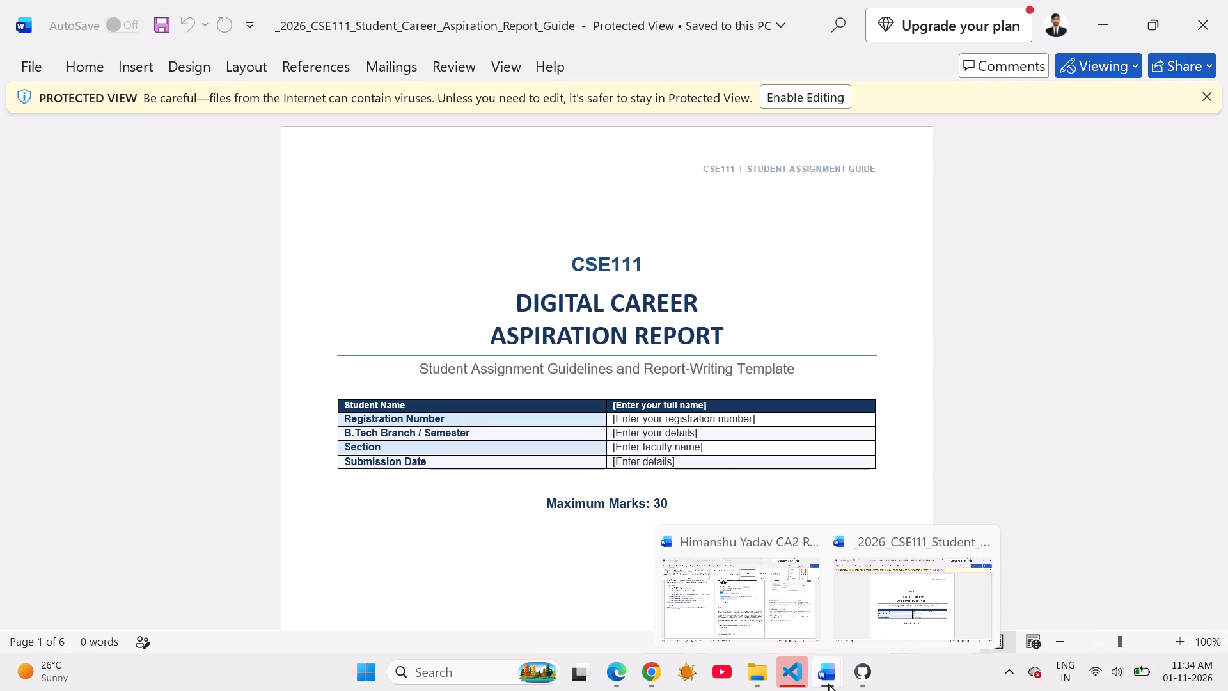
Review the assignment guide from its cover page template through the General Instructions and Marks at a Glance sections.
left_click(895, 596)
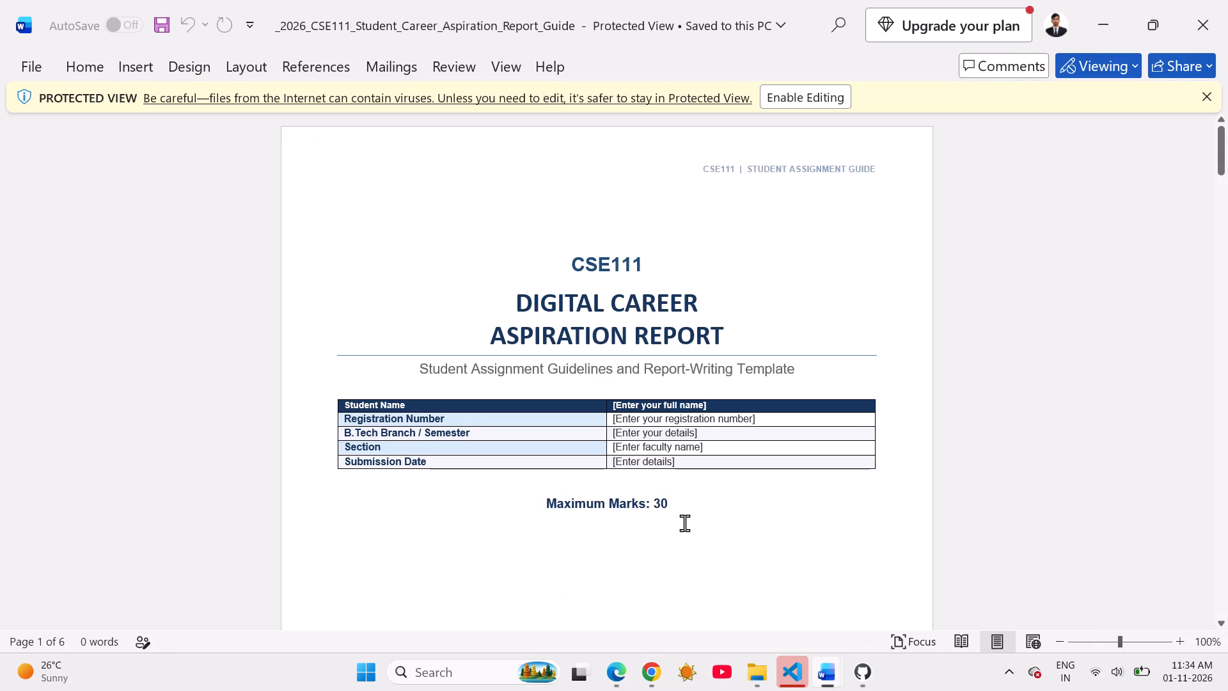
scroll(684, 523, "down", 2)
scroll(684, 523, "up", 1)
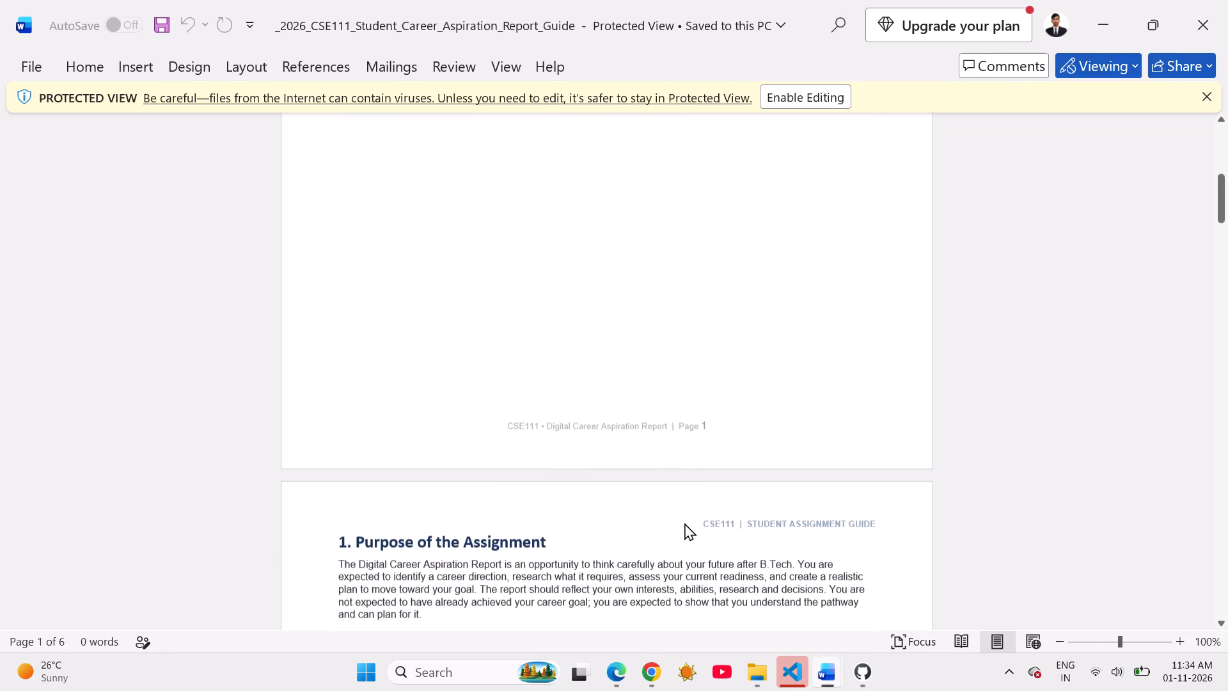
scroll(684, 523, "up", 2)
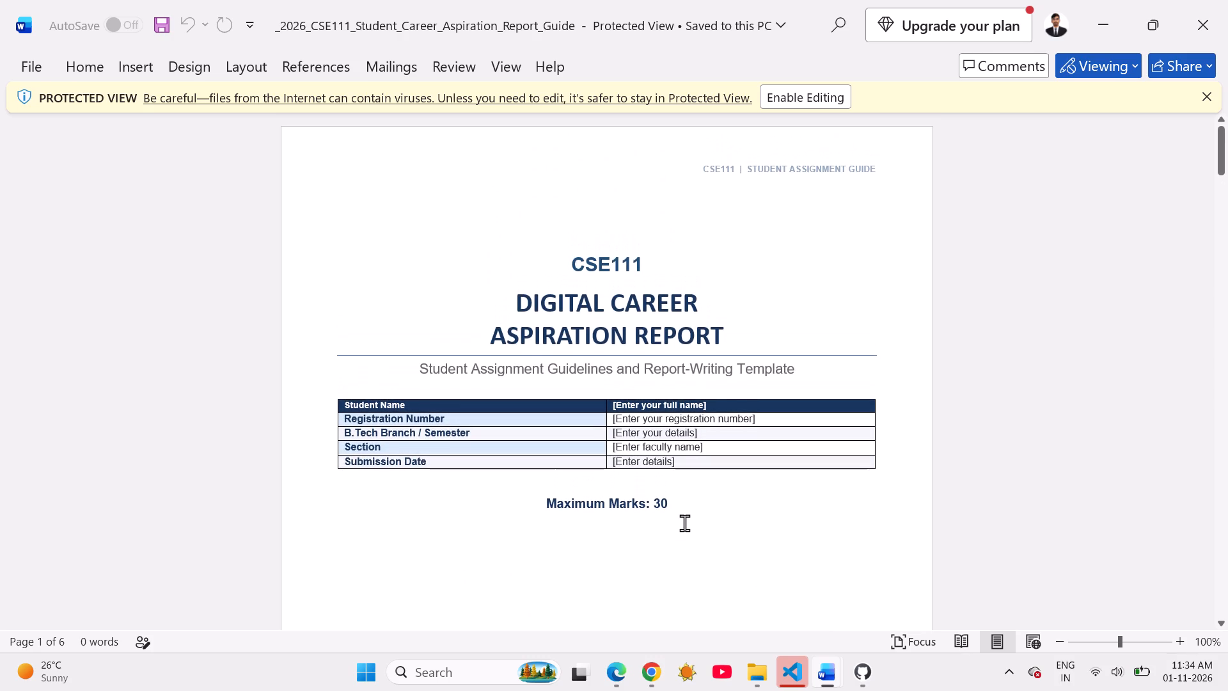
scroll(684, 523, "down", 2)
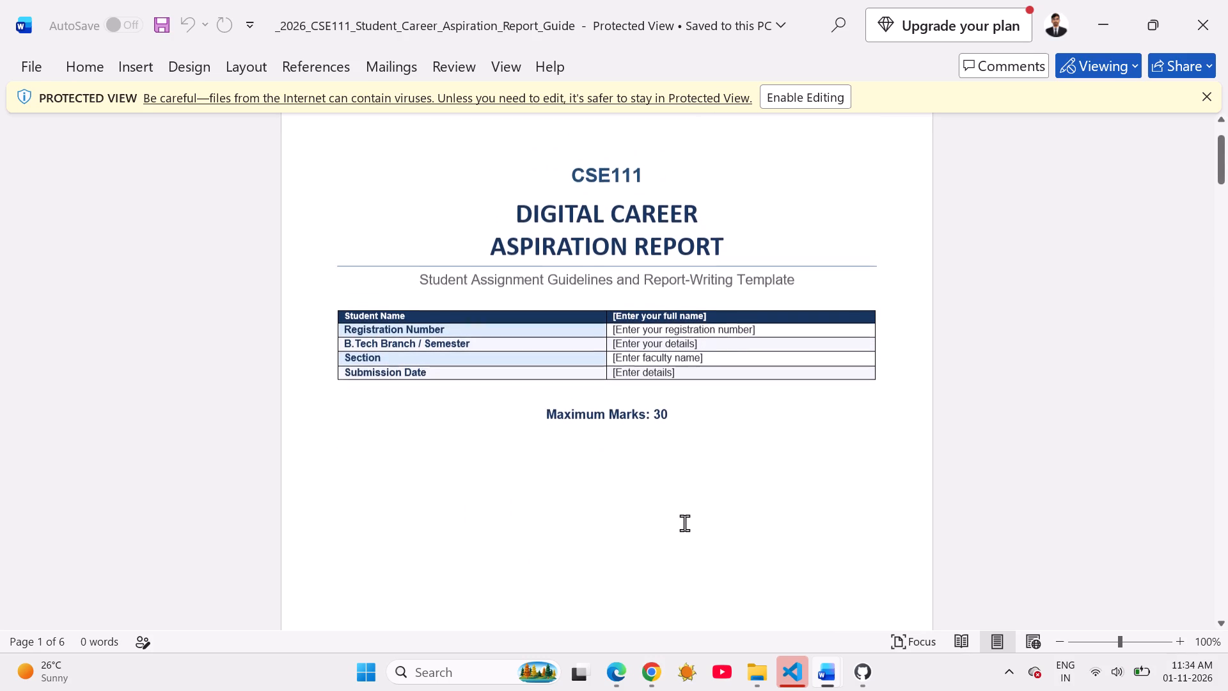
scroll(684, 523, "down", 2)
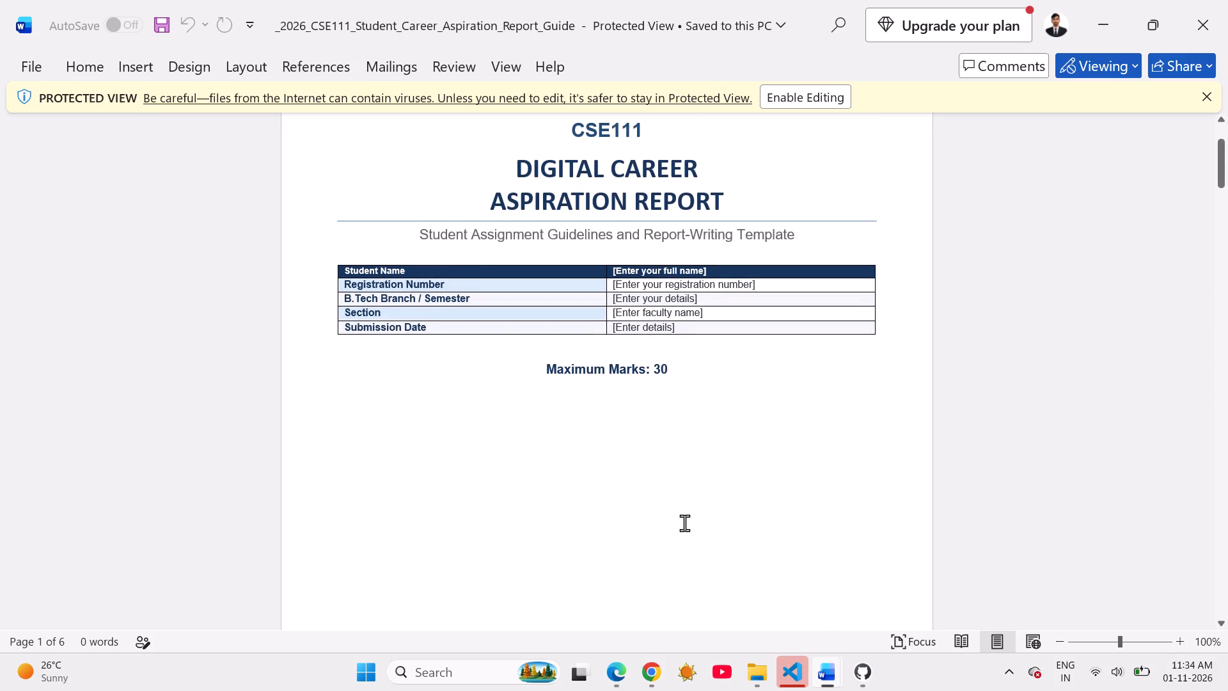
scroll(684, 523, "down", 4)
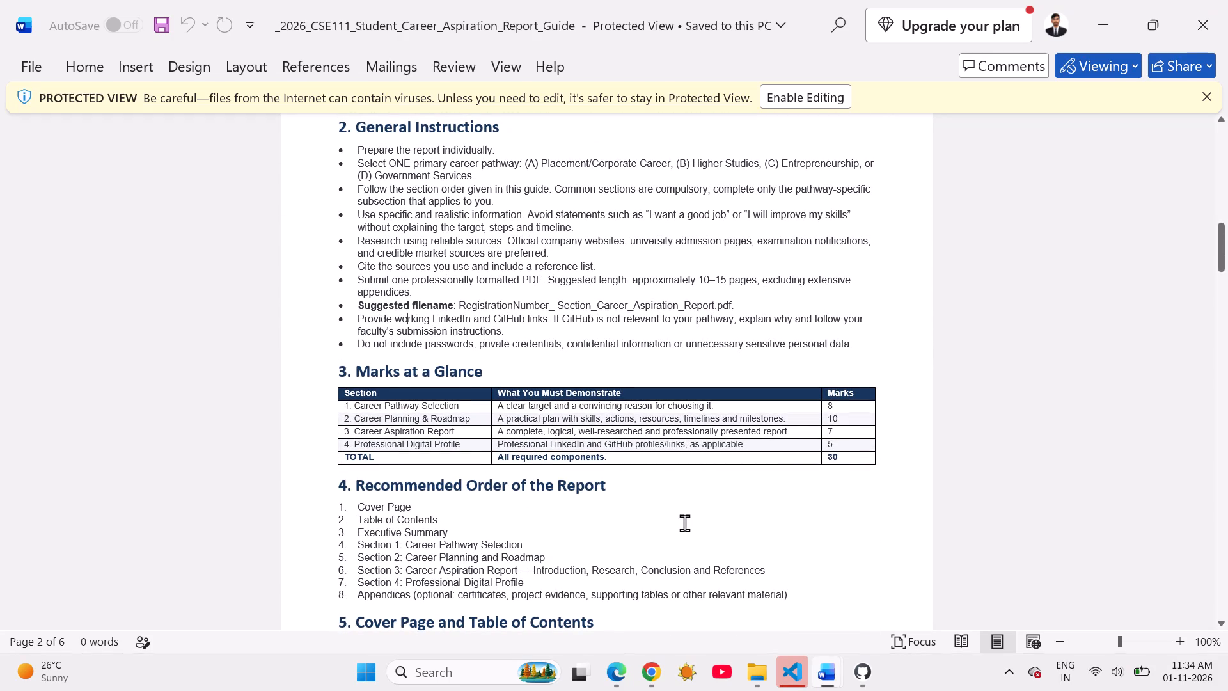
scroll(684, 523, "up", 1)
Read the guide's recommended report order, cover page and contents rules, executive summary points and Section 1 Career Pathway Selection requirements.
left_click(531, 334)
scroll(531, 334, "down", 1)
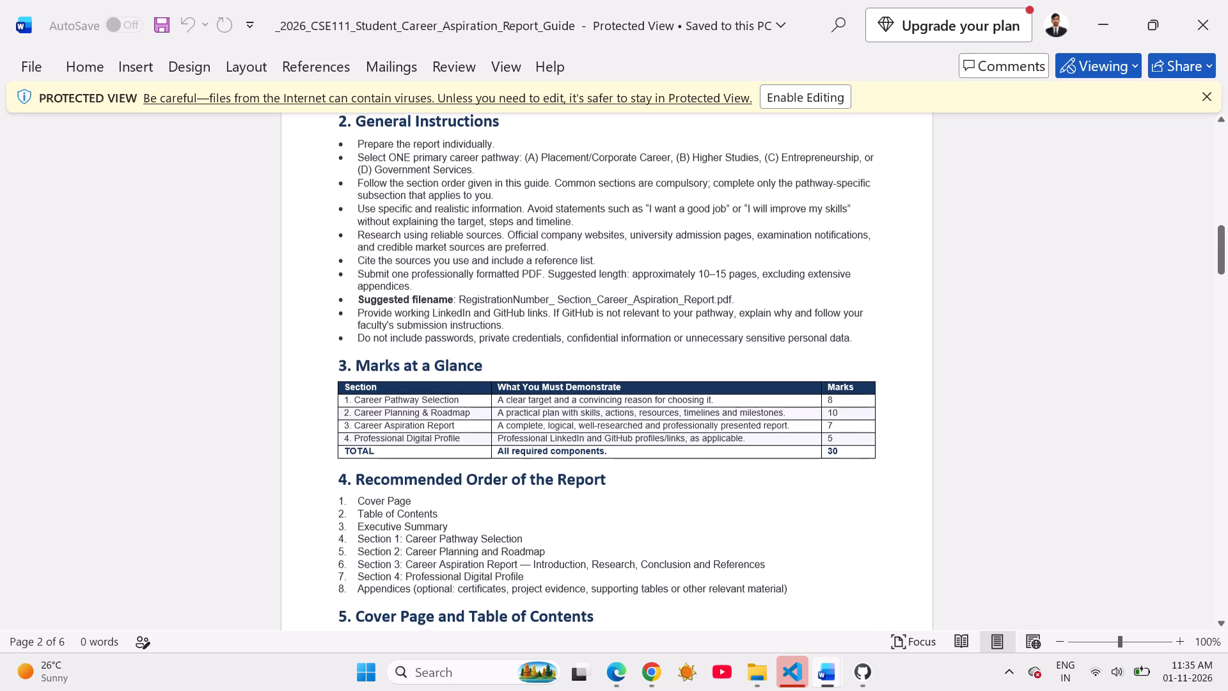
scroll(531, 334, "down", 3)
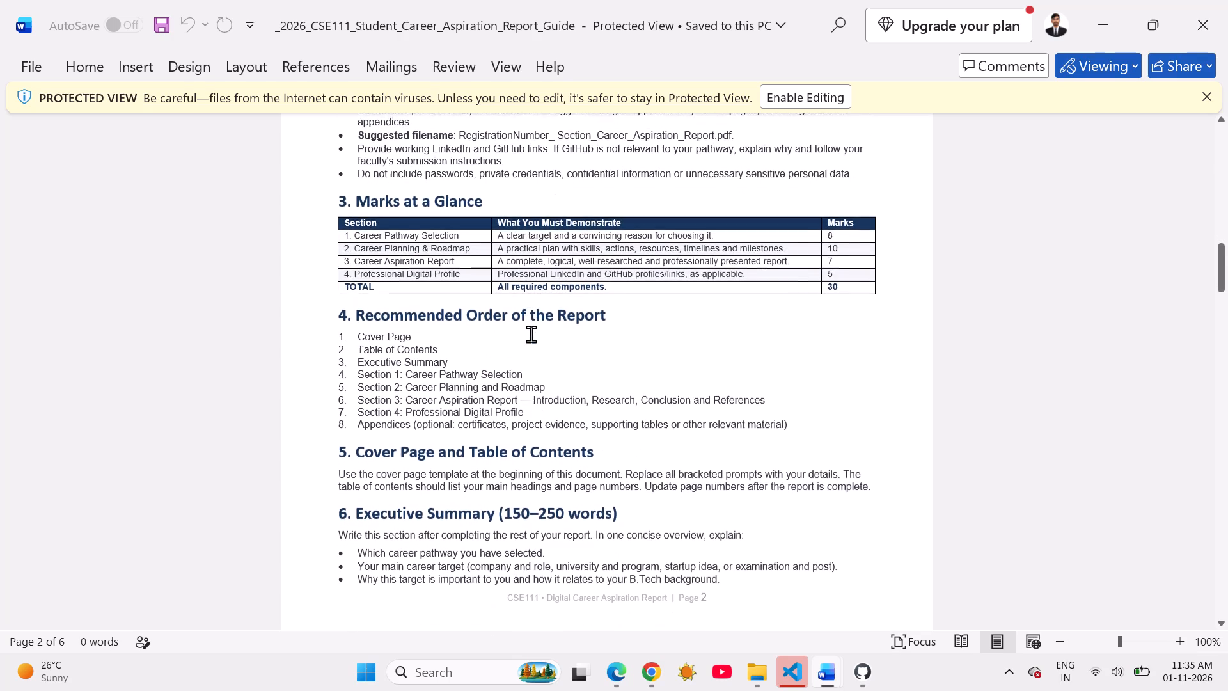
scroll(531, 334, "down", 2)
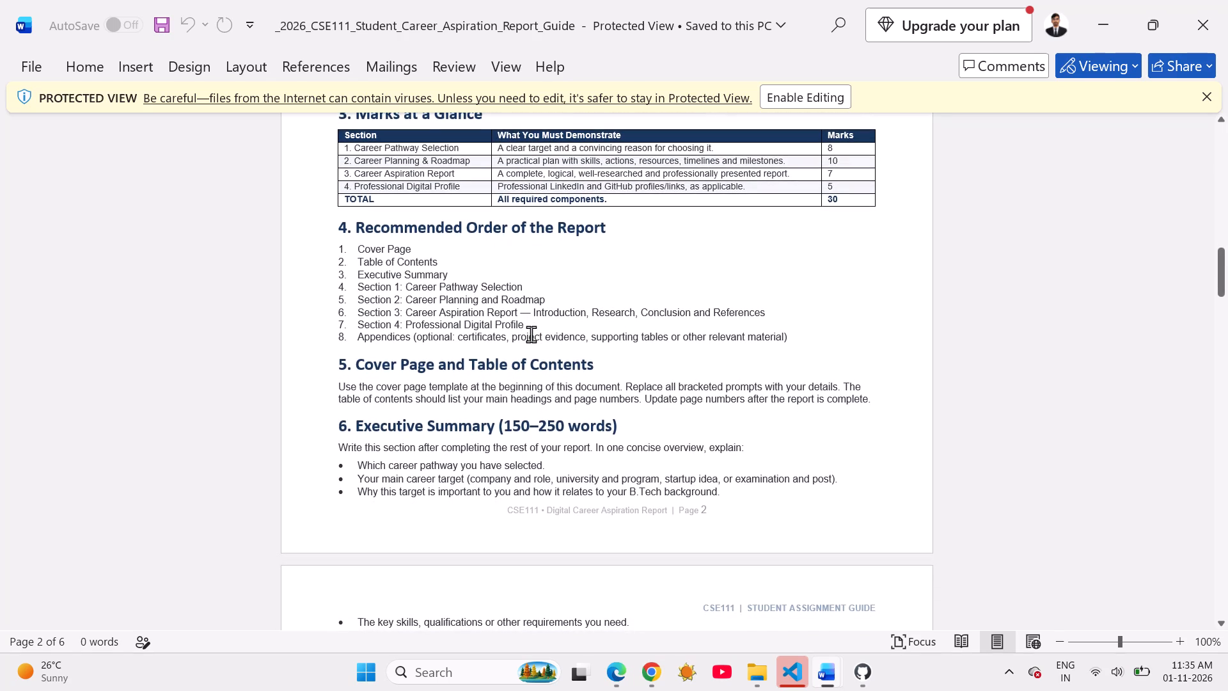
scroll(531, 334, "down", 2)
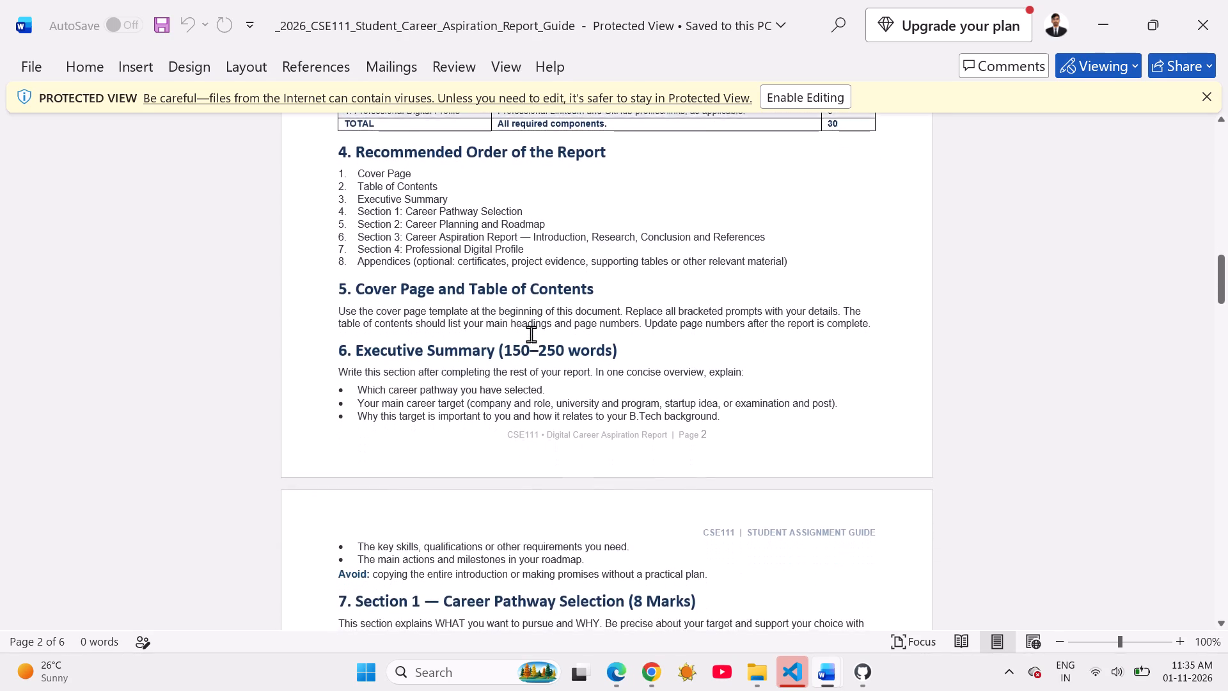
scroll(531, 334, "down", 3)
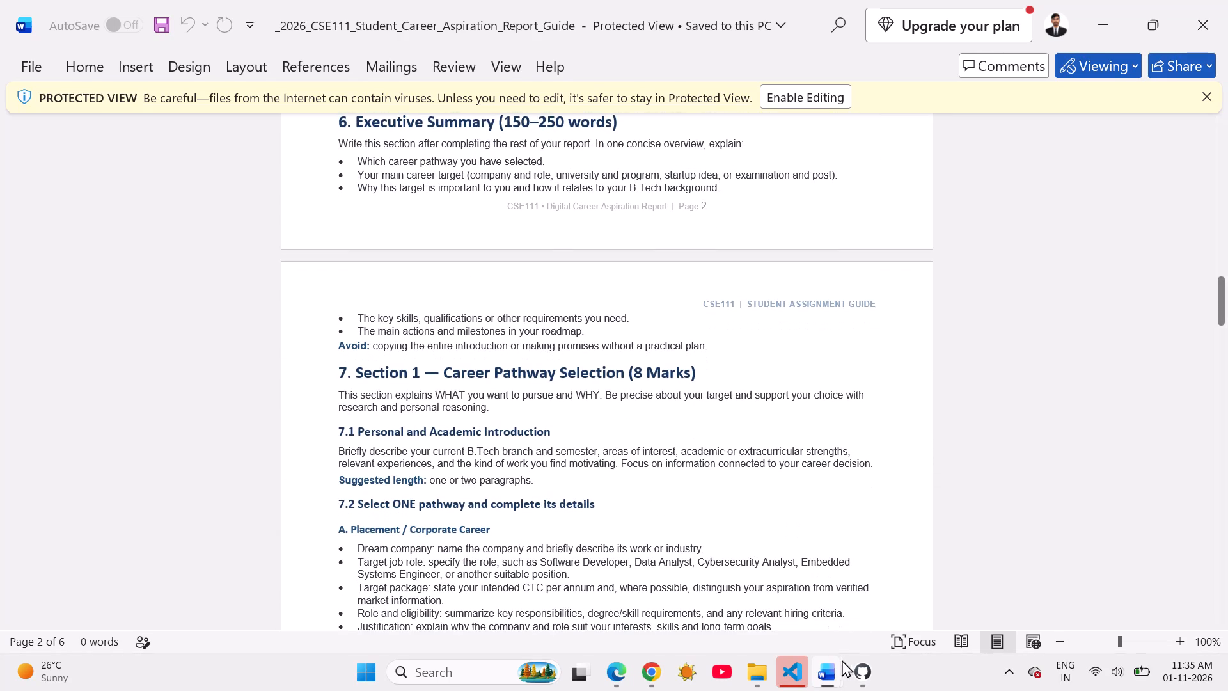
Switch to the CA2 report and look back through its sections from the Professional Digital Profile to the cover page.
left_click(744, 589)
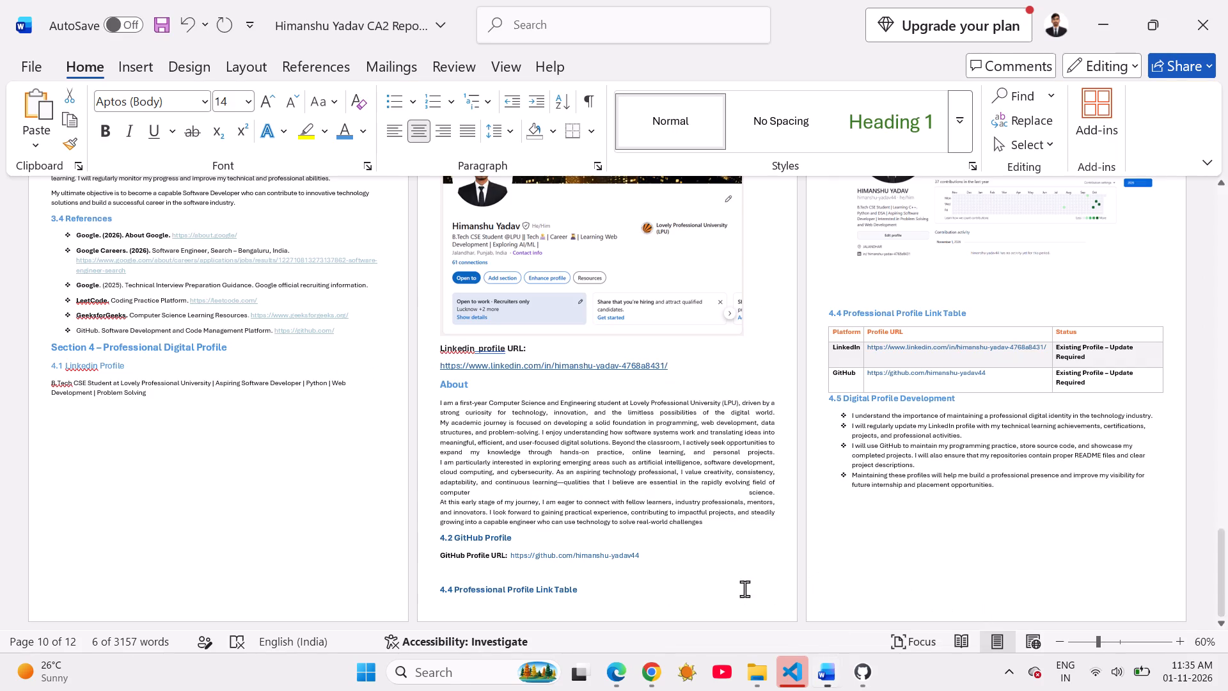
scroll(581, 514, "up", 6, "ctrl")
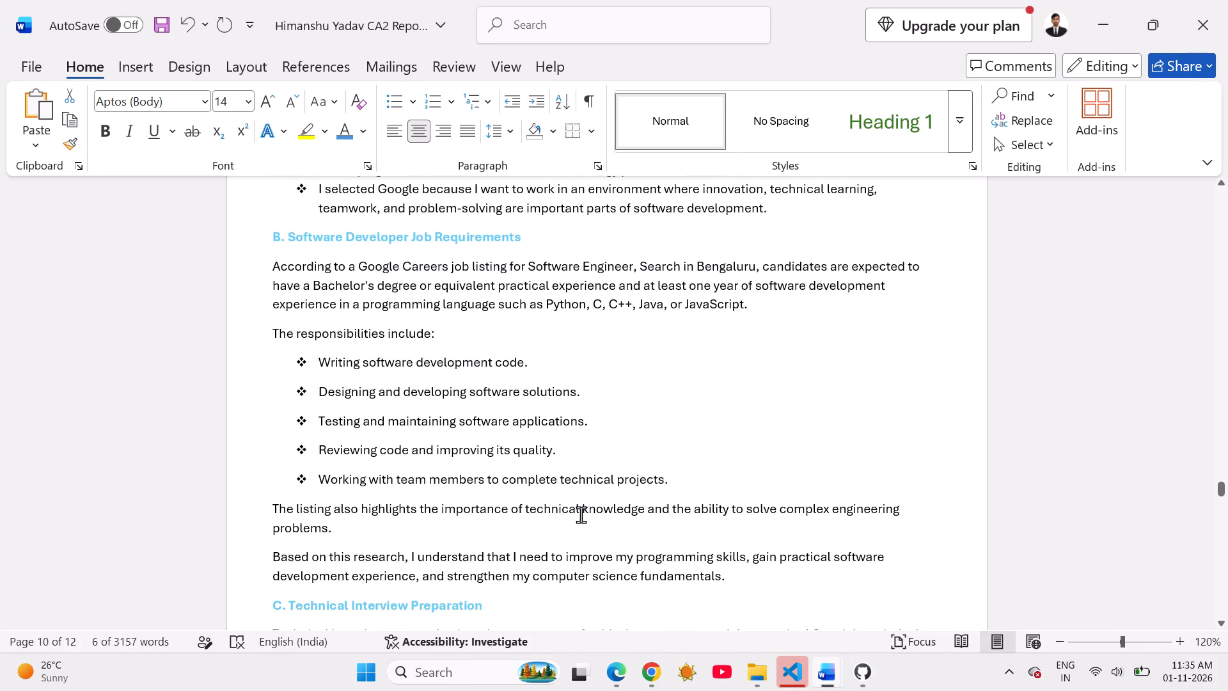
scroll(581, 514, "up", 1)
scroll(581, 514, "down", 1, "ctrl")
scroll(581, 514, "up", 1, "ctrl")
scroll(581, 514, "down", 1, "ctrl")
scroll(581, 514, "up", 1, "ctrl")
scroll(576, 447, "up", 4)
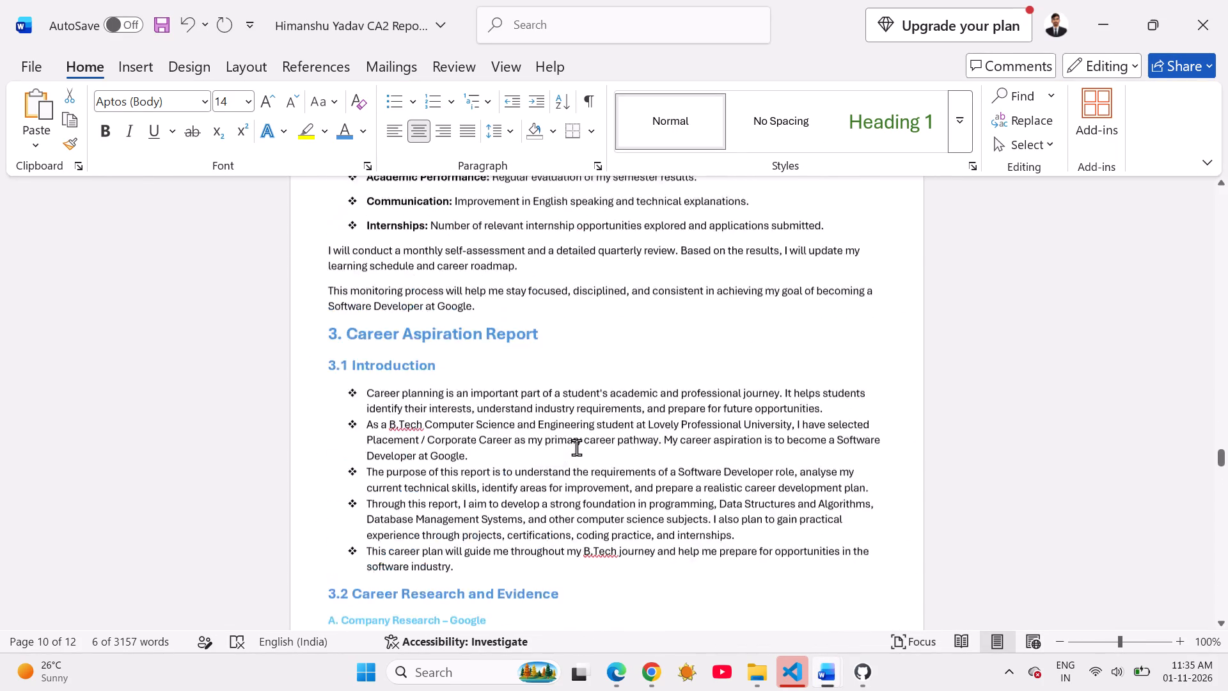
scroll(576, 447, "up", 13)
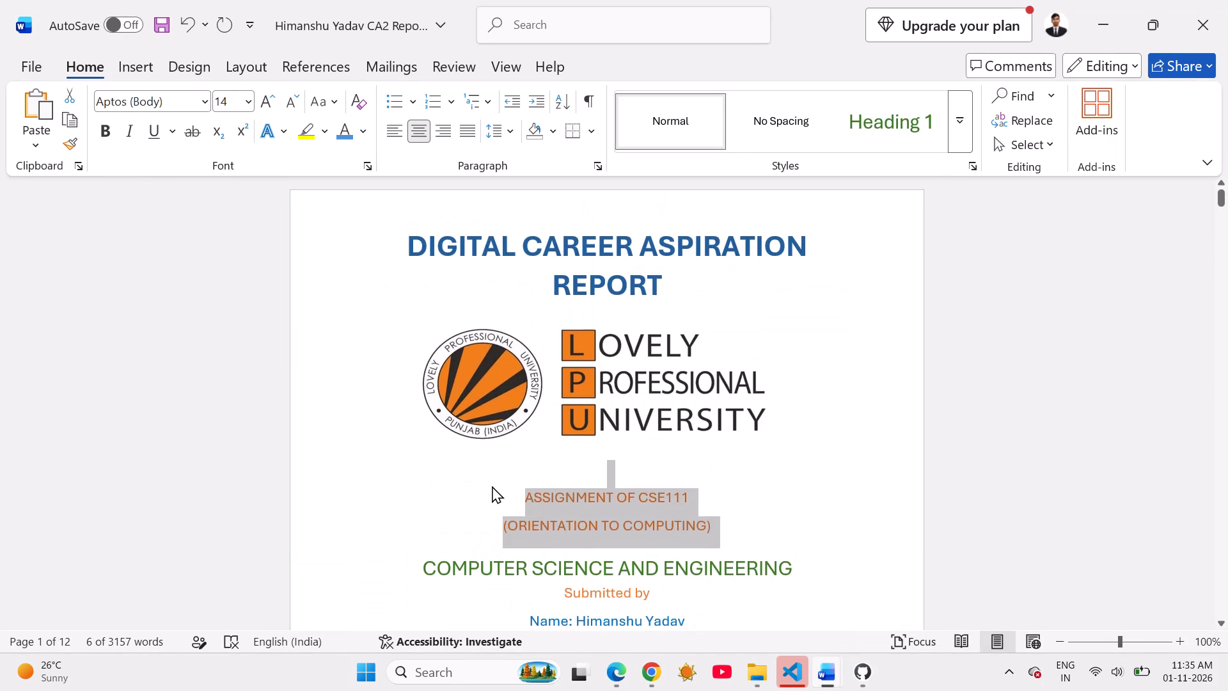
Check the report's cover page, from the assignment title and submission details down to the Student Details table.
left_click(492, 486)
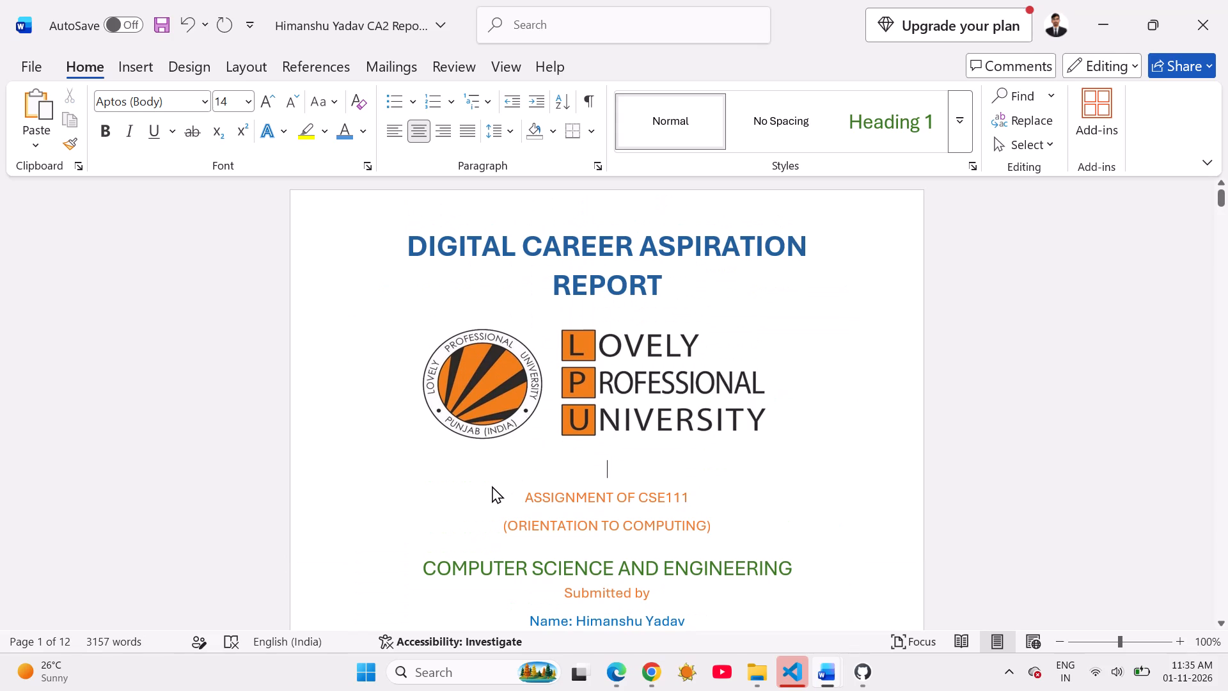
scroll(492, 486, "down", 5)
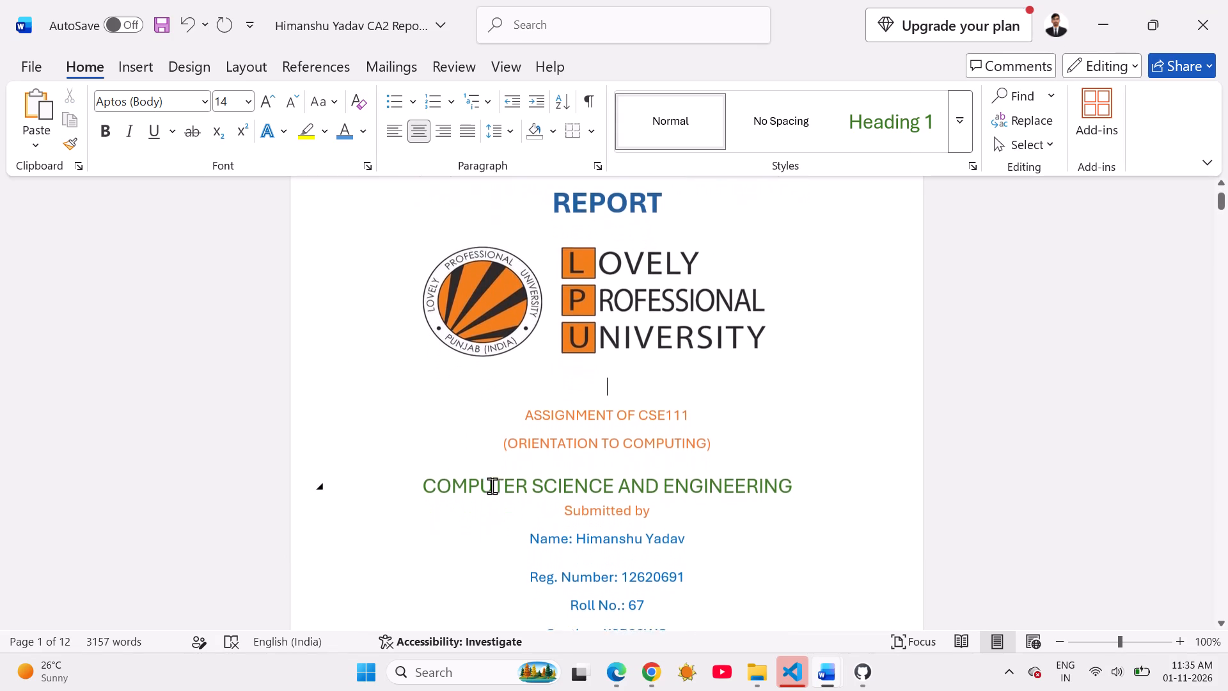
scroll(492, 486, "down", 1)
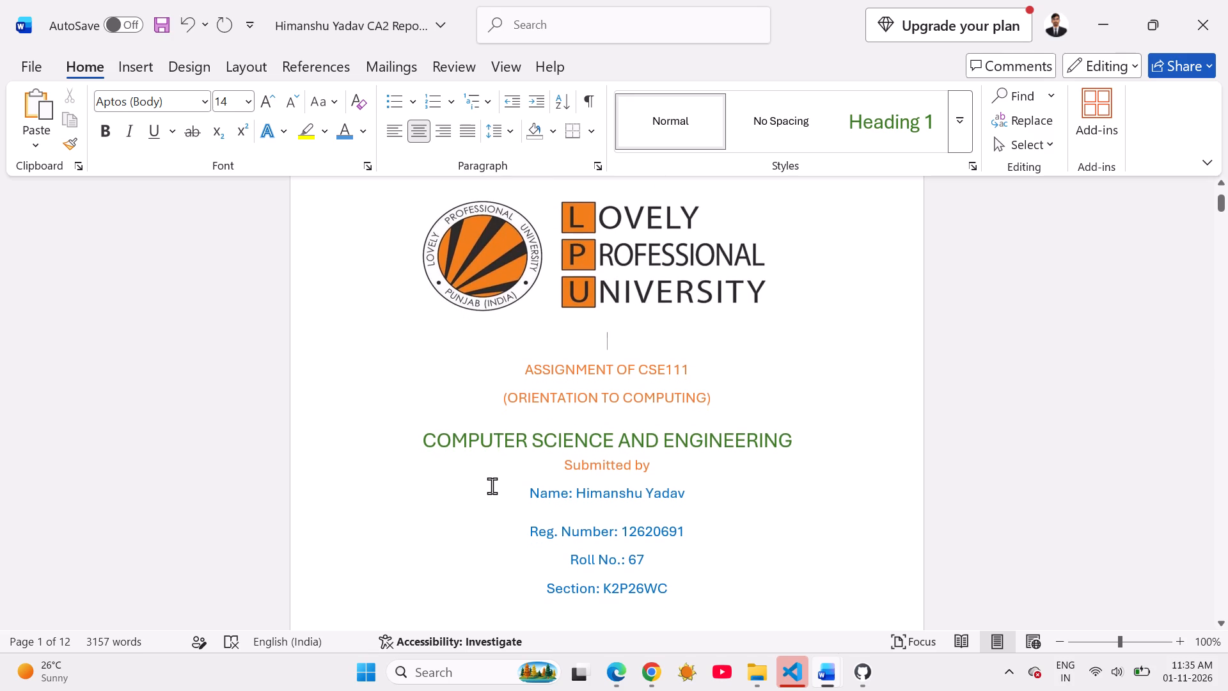
scroll(492, 486, "down", 1)
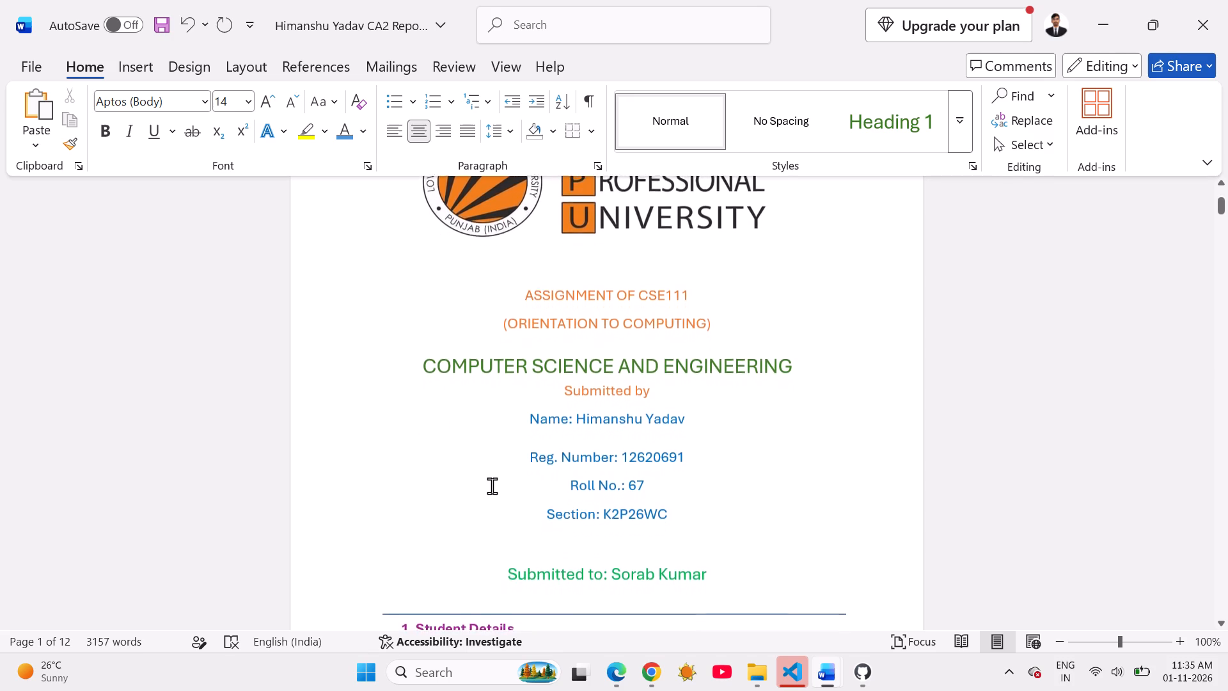
scroll(492, 486, "down", 1)
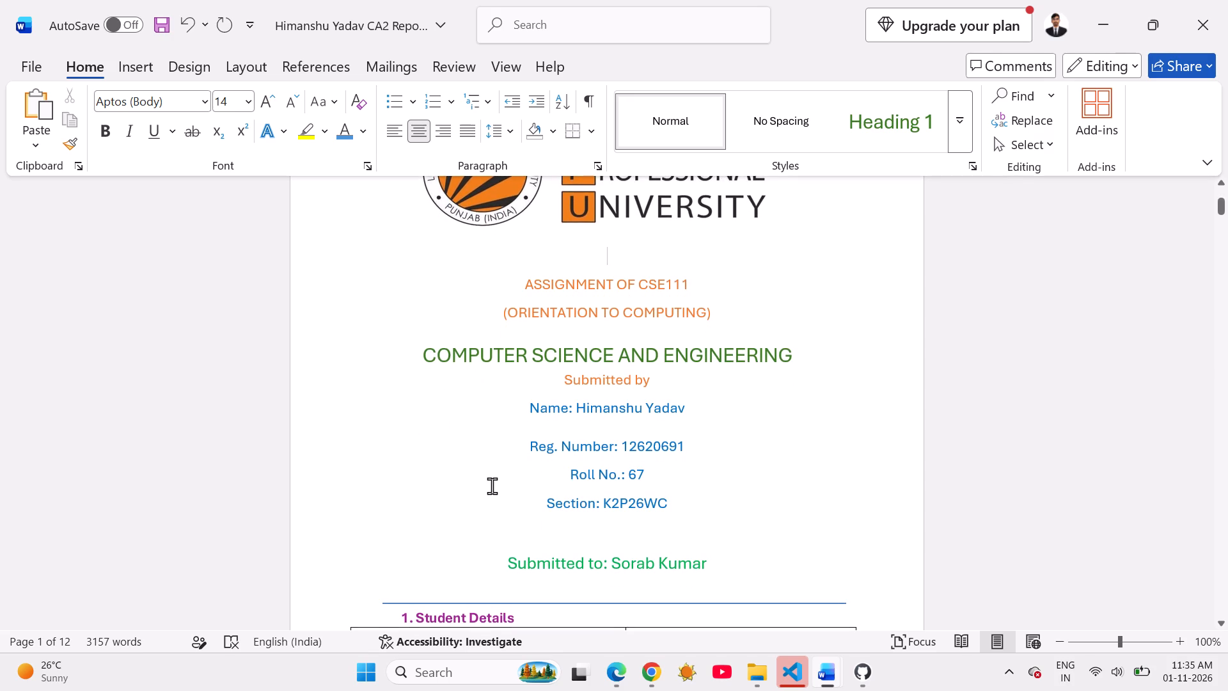
scroll(492, 486, "down", 1)
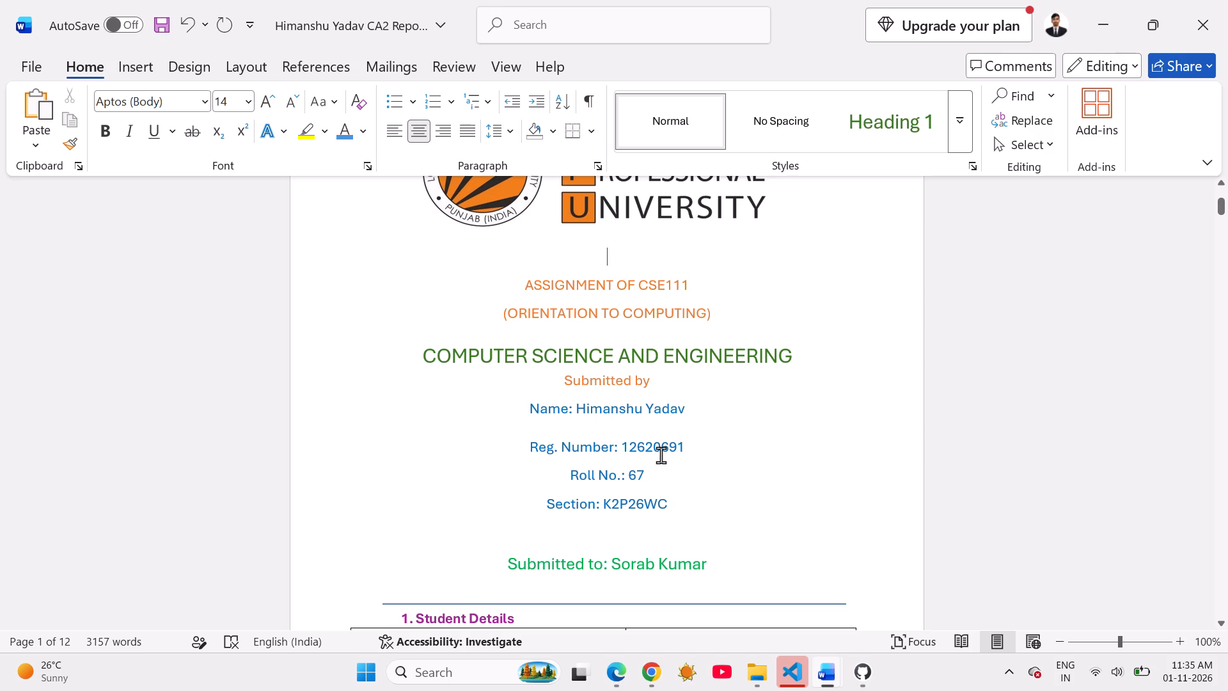
scroll(658, 454, "down", 1)
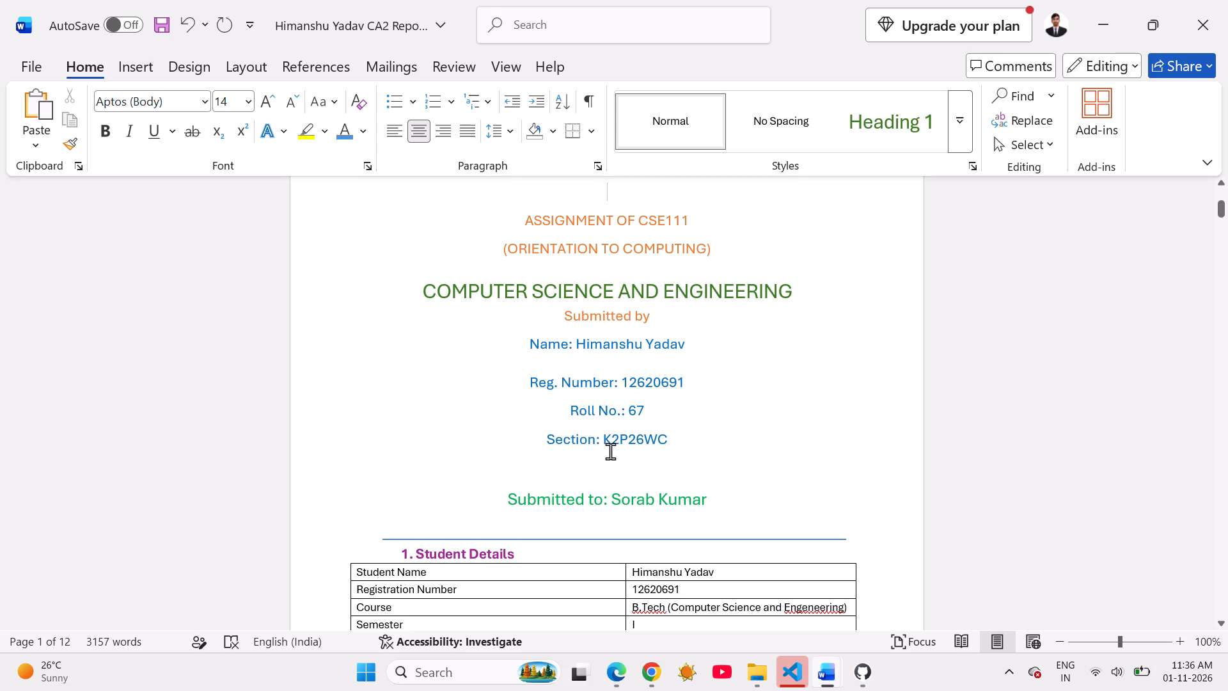
scroll(610, 451, "down", 1)
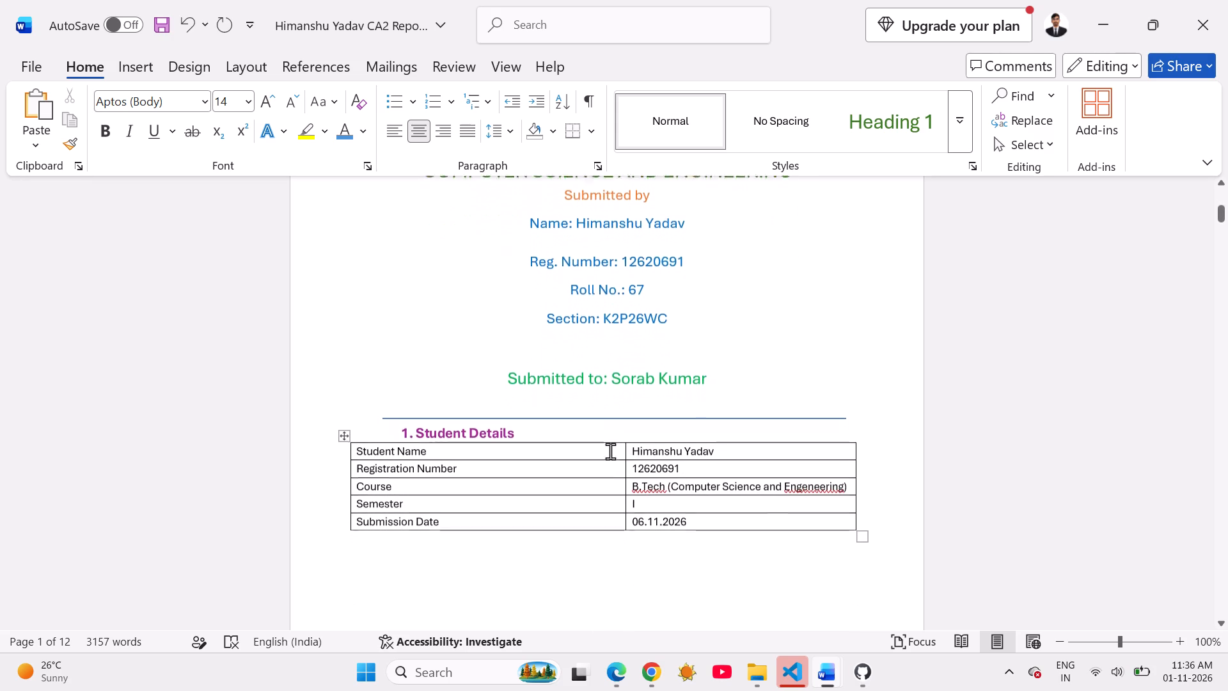
scroll(610, 451, "down", 2)
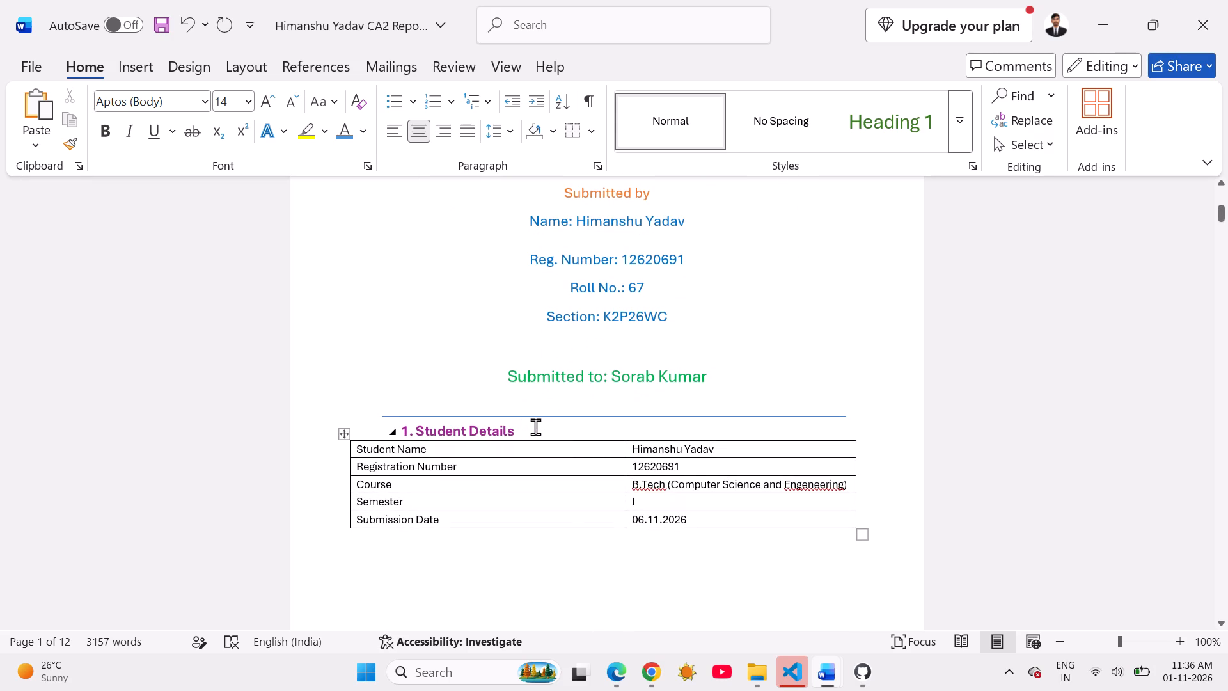
Remove the left indent of the "1. Student Details" heading so it starts at the page's left margin.
left_click(539, 427)
left_click_drag(539, 427, 379, 429)
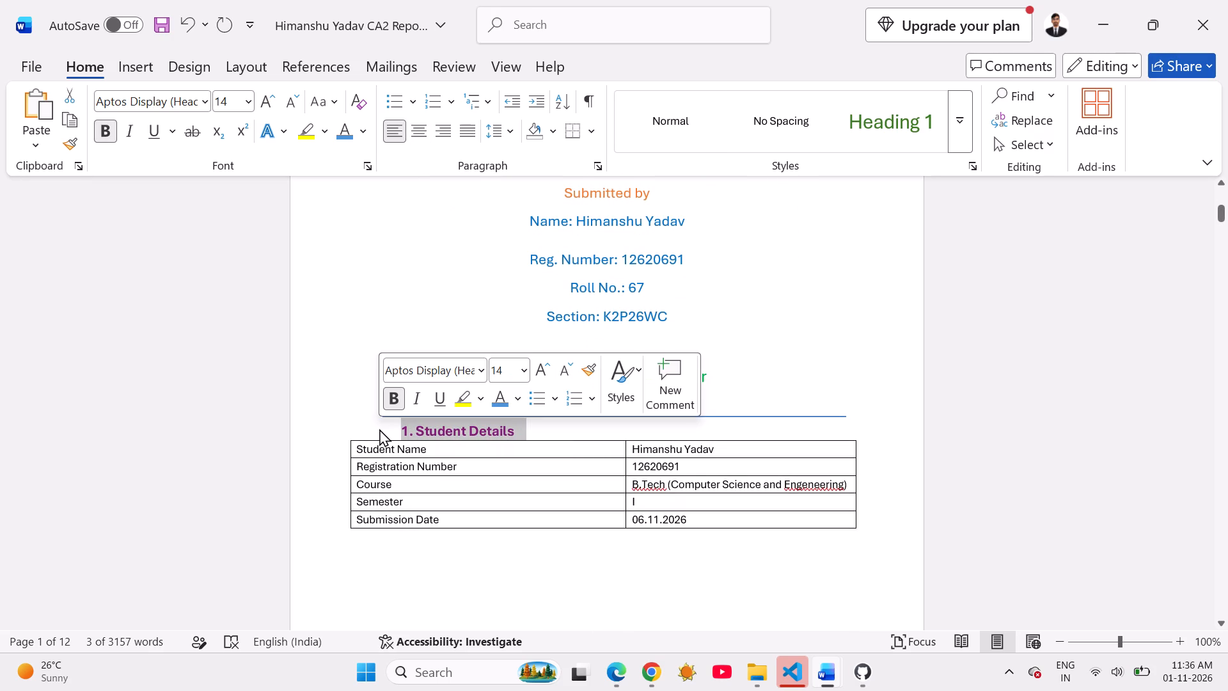
left_click(388, 430)
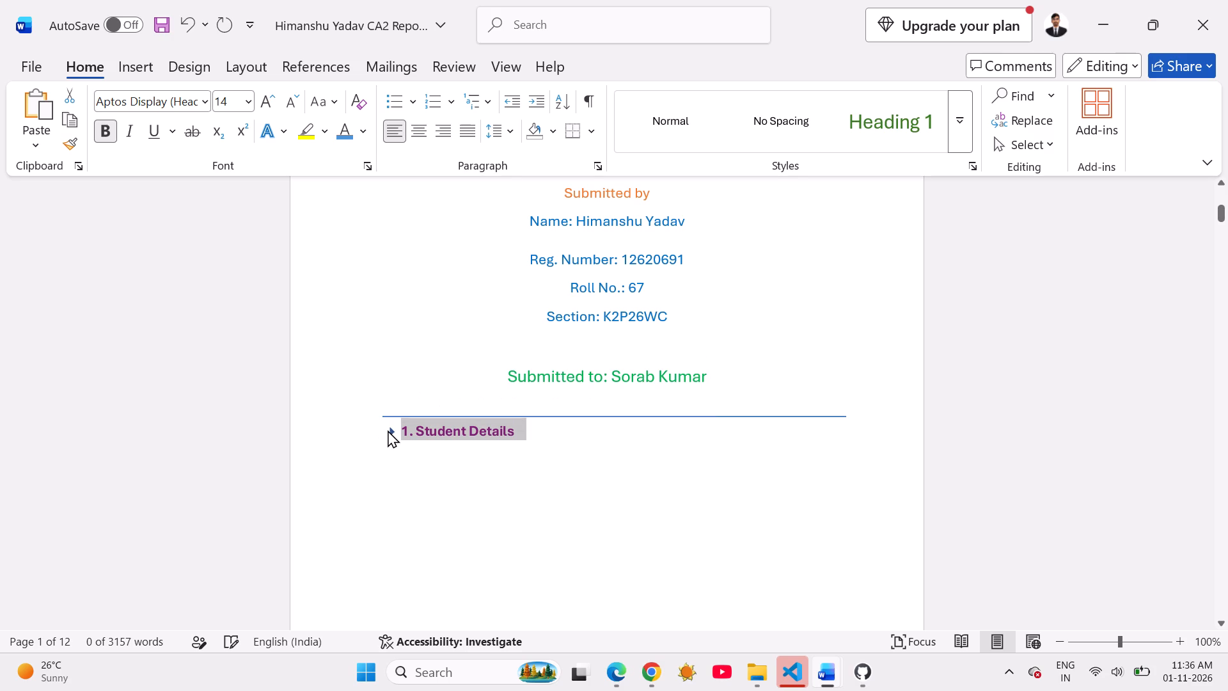
left_click(392, 429)
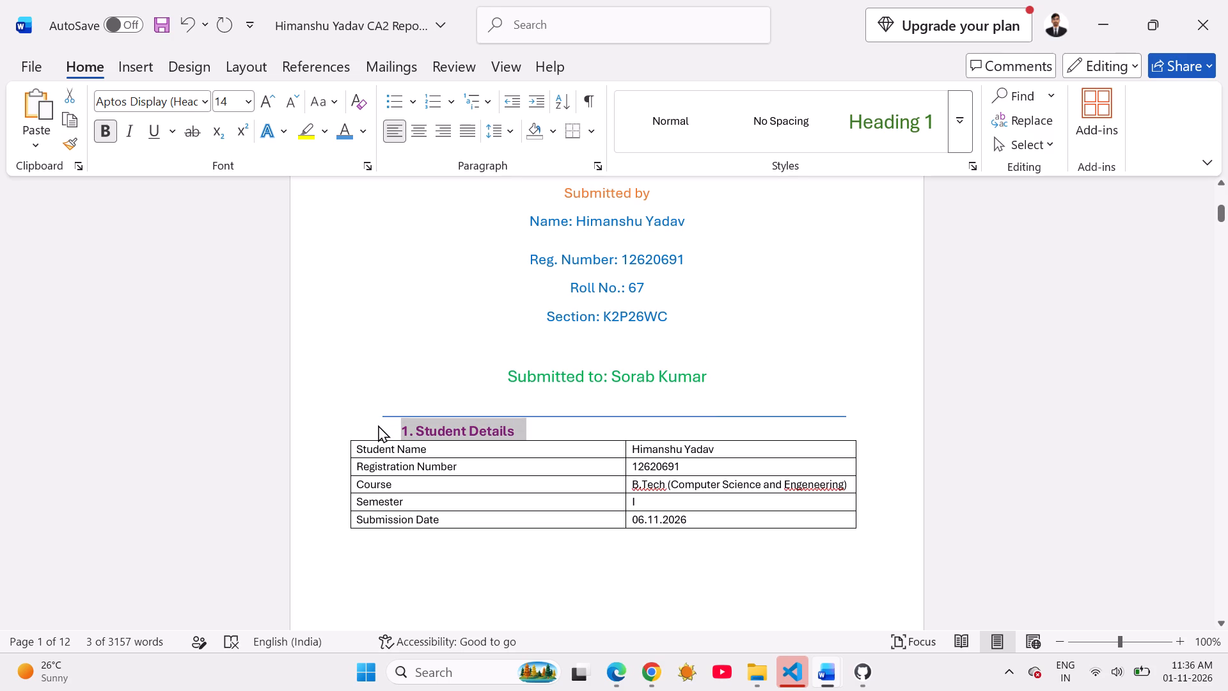
left_click(378, 425)
key("BackSpace")
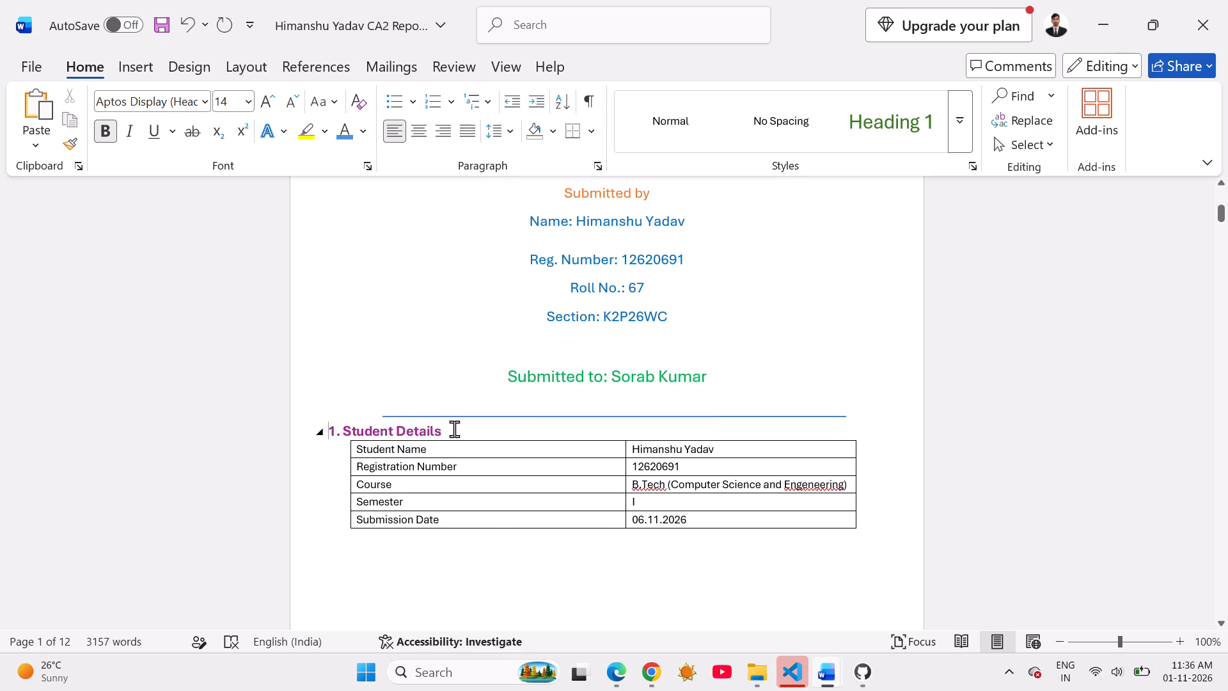
Set the font size of the "1. Student Details" heading to 16.
left_click_drag(454, 429, 315, 422)
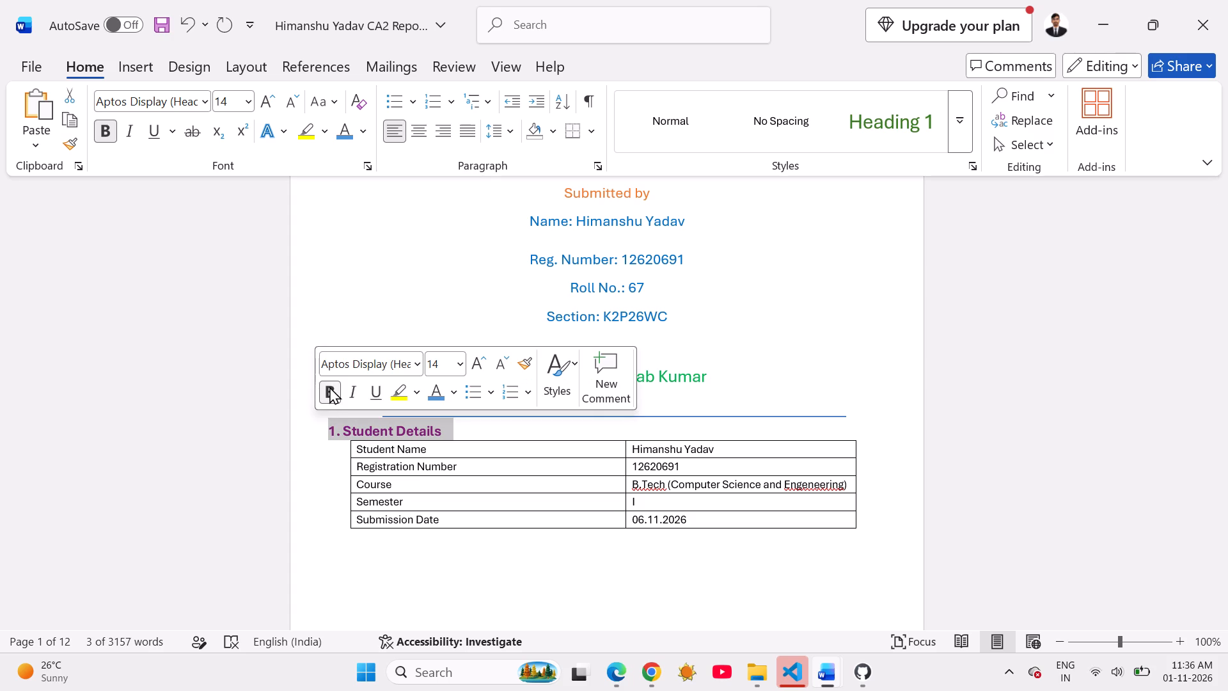
left_click(253, 100)
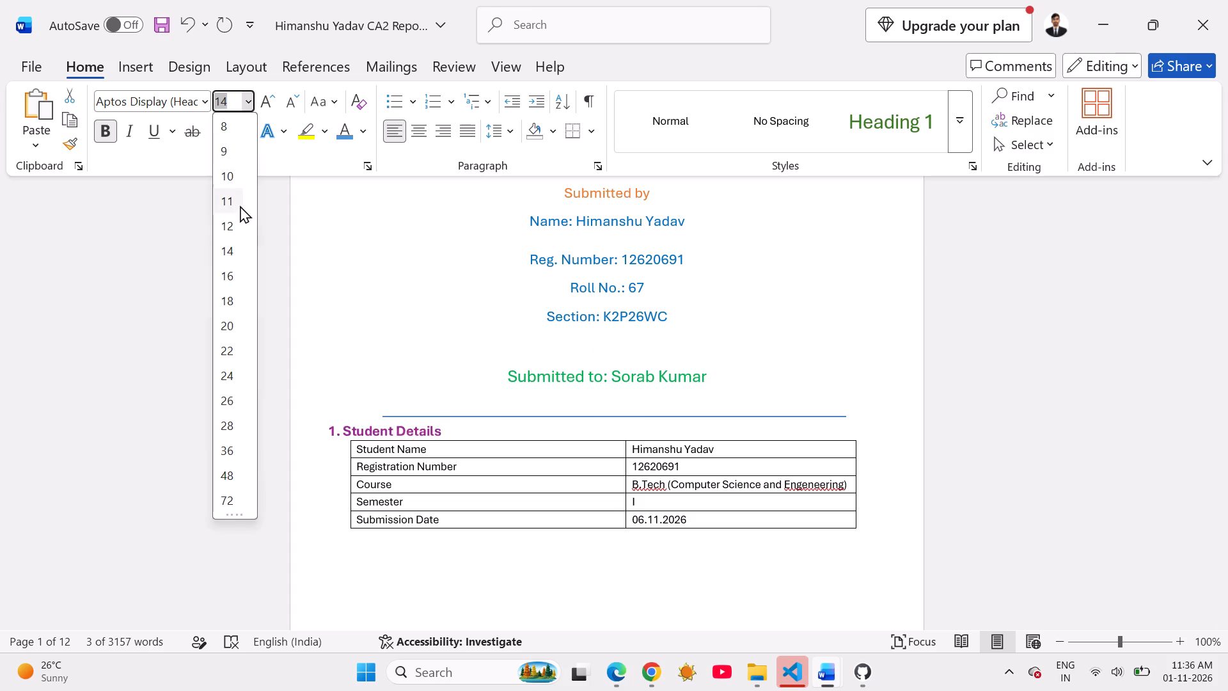
left_click(229, 276)
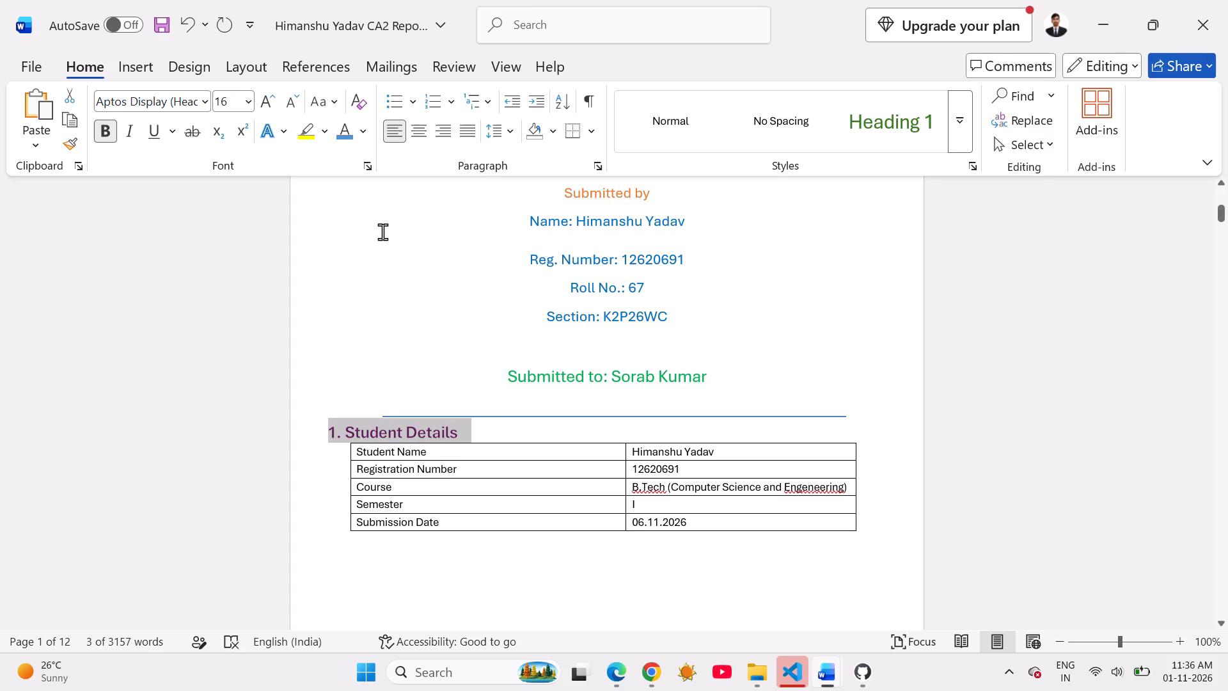
Apply the plain black shadowed text effect to the "1. Student Details" heading.
left_click(286, 129)
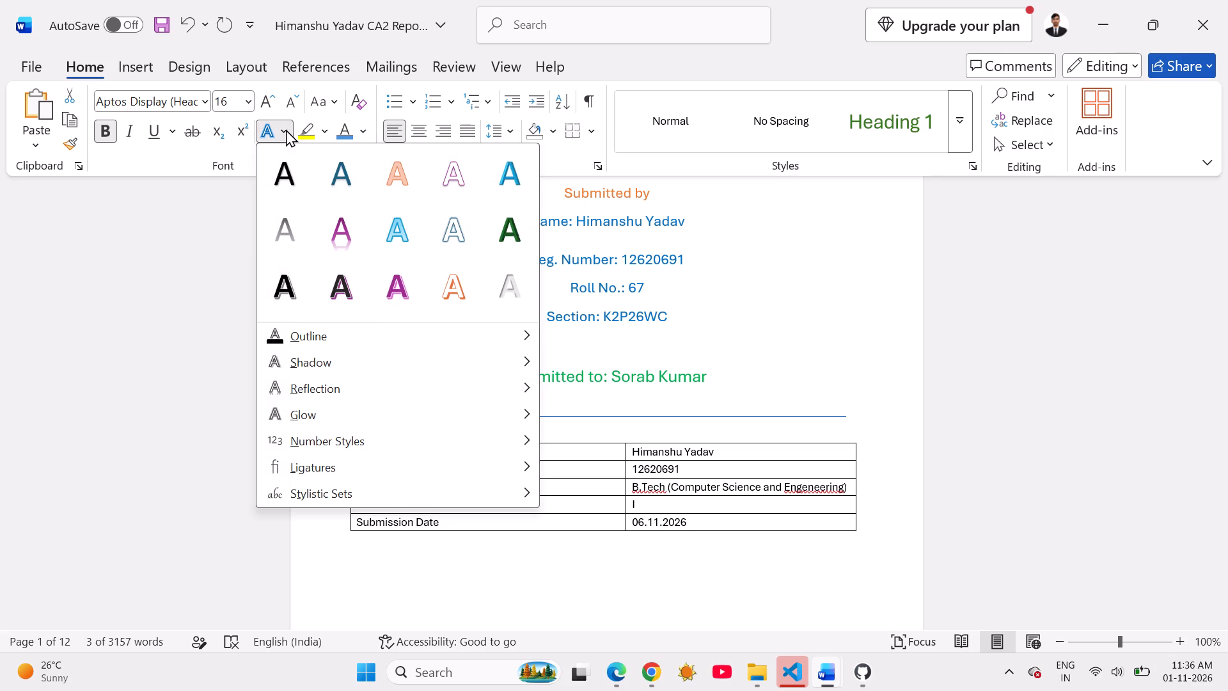
left_click(279, 179)
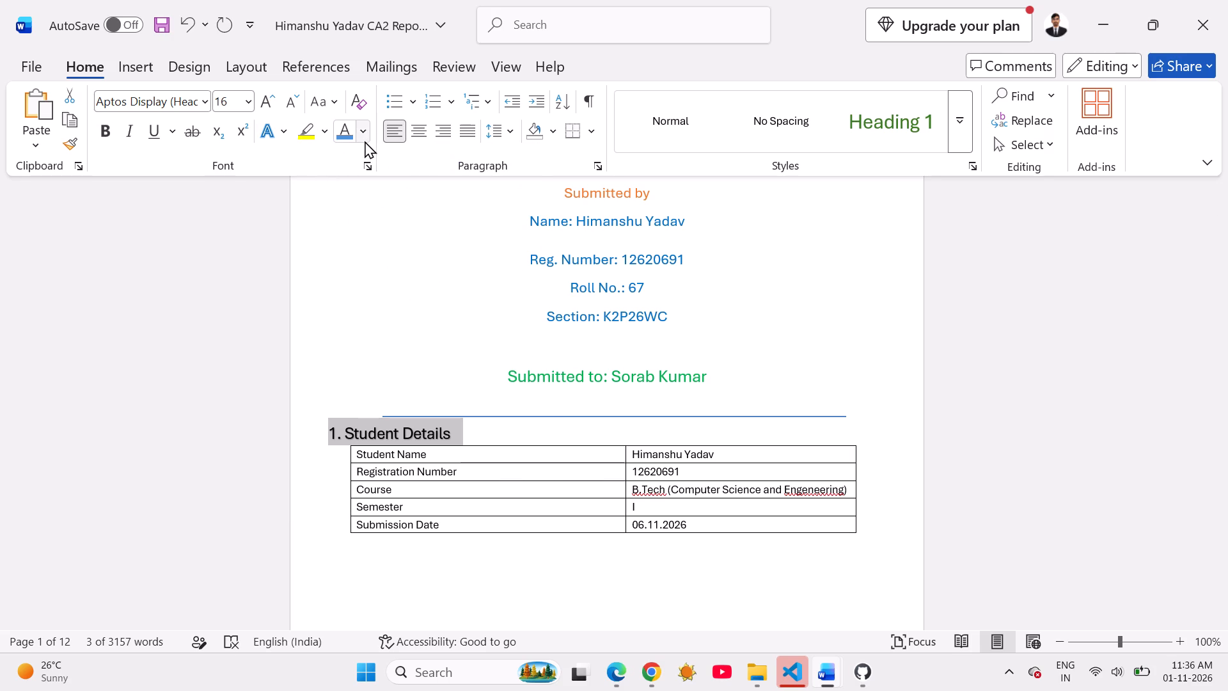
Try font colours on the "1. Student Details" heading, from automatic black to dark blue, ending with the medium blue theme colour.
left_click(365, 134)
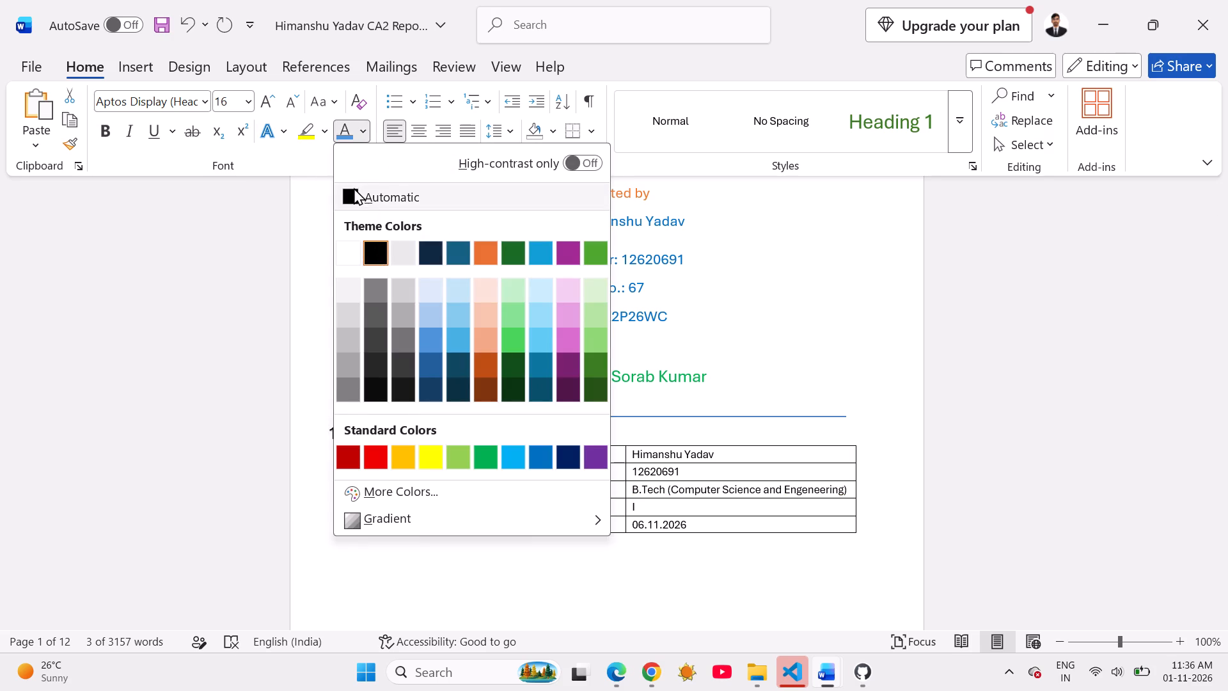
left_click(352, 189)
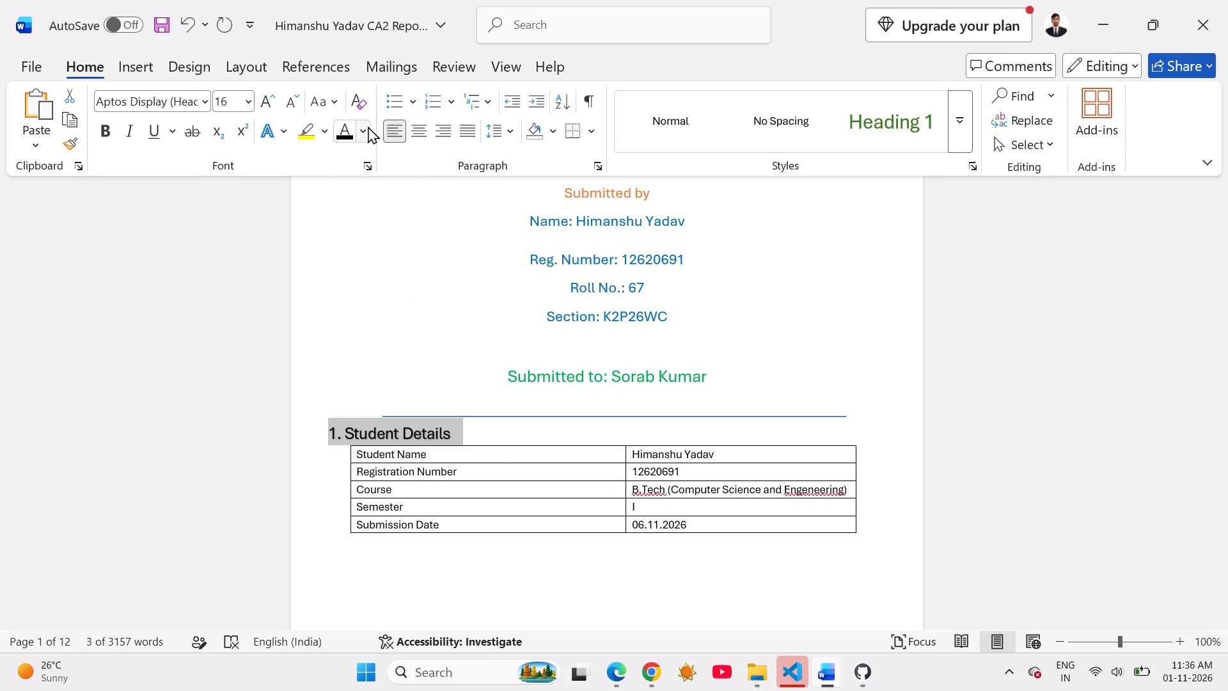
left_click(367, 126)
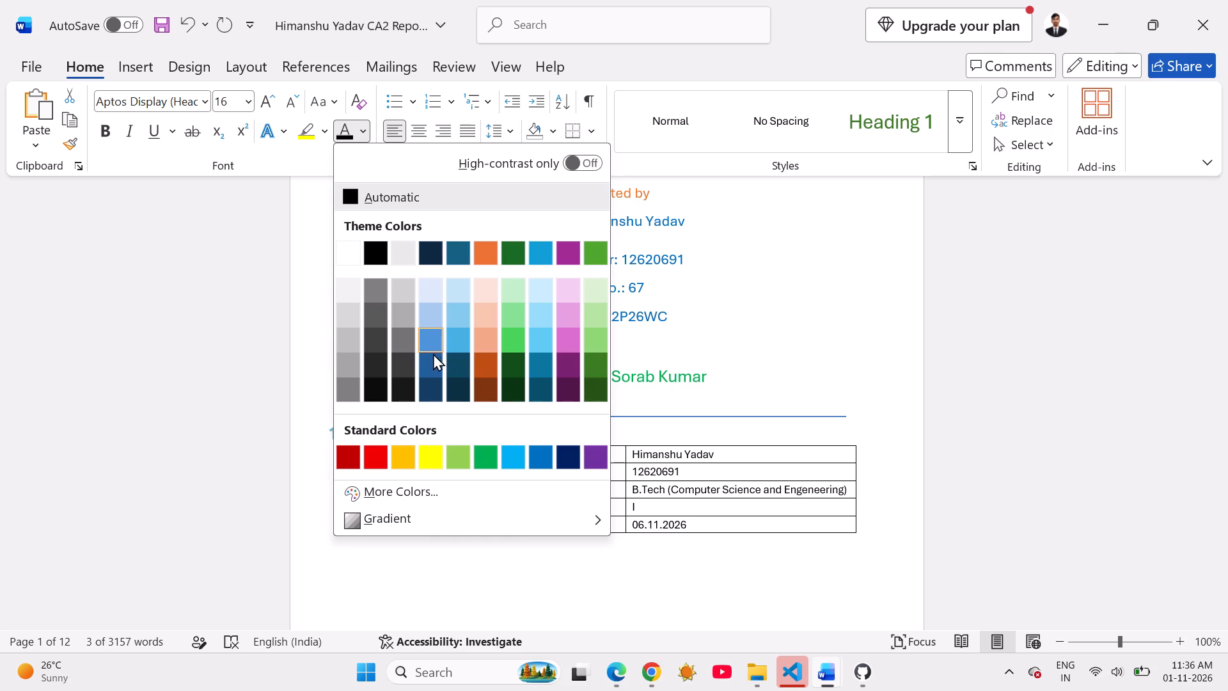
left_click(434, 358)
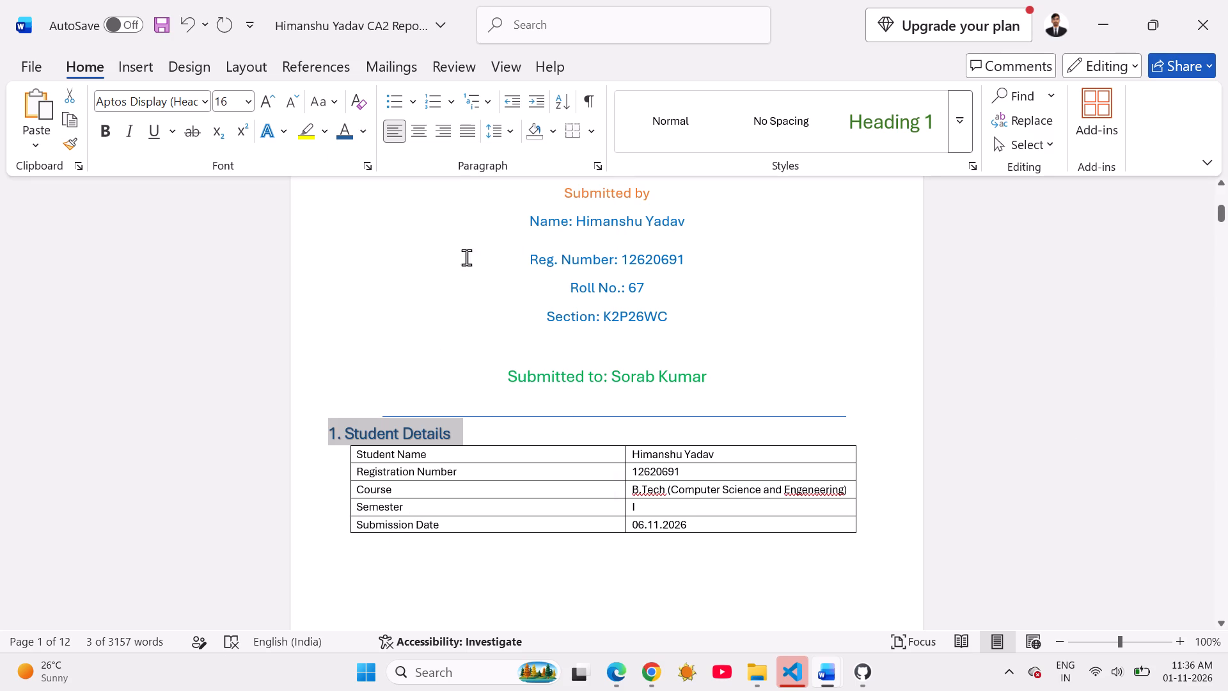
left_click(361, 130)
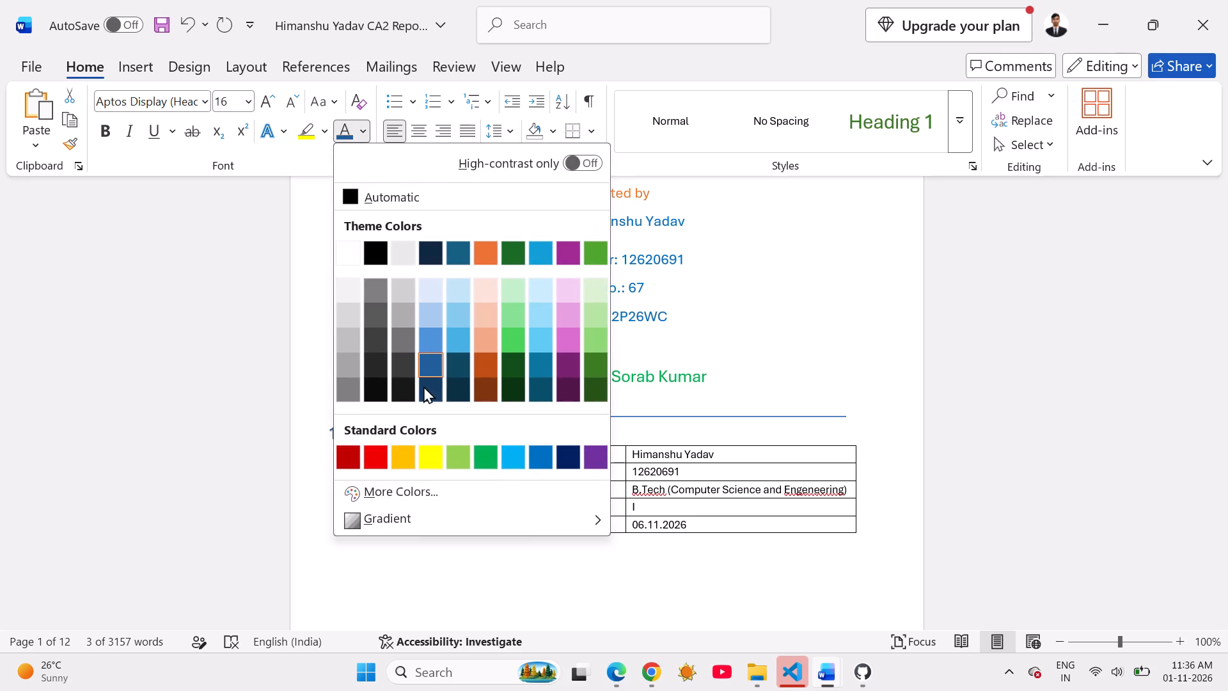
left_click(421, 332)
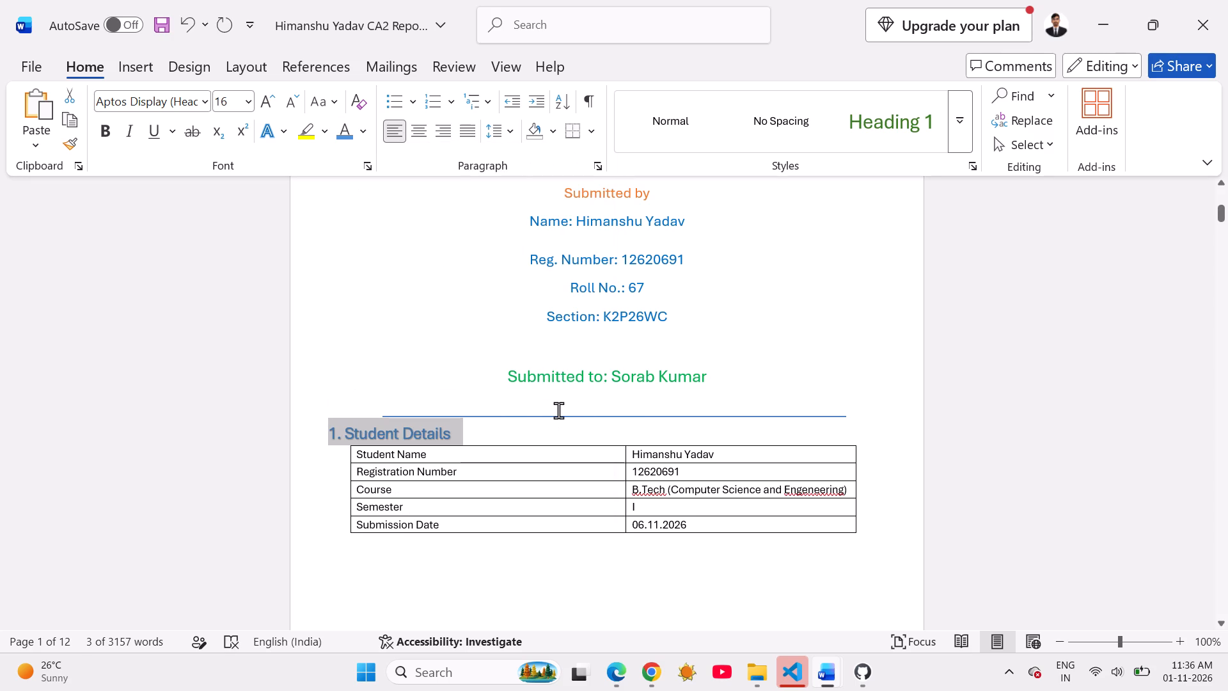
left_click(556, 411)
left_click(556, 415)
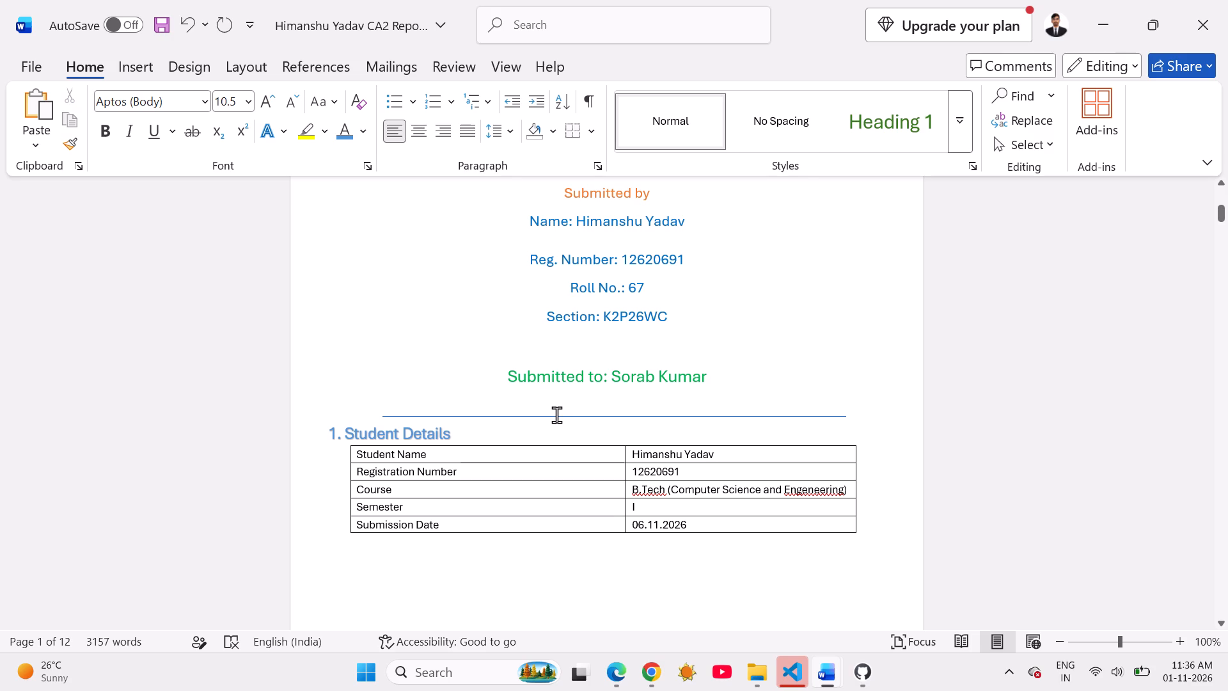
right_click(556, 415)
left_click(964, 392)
Look through the report from the Student Details table to the Professional Profile Link Table, examining the section headings and layout.
scroll(625, 500, "down", 1)
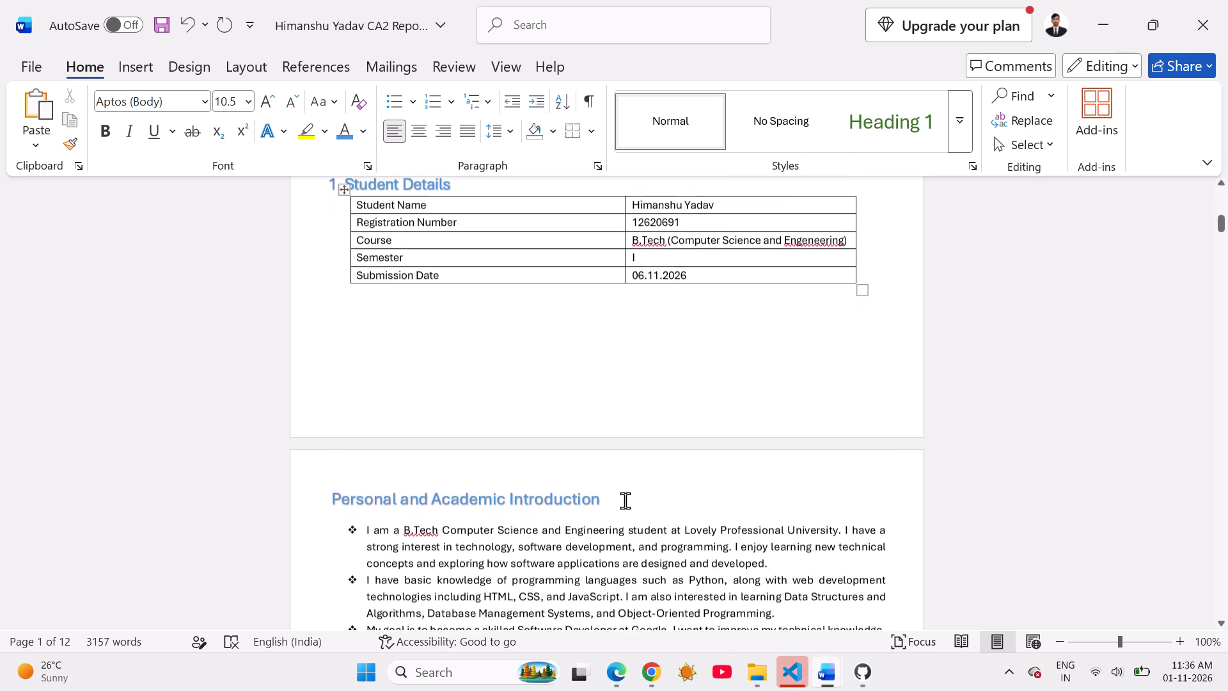
scroll(625, 500, "down", 3)
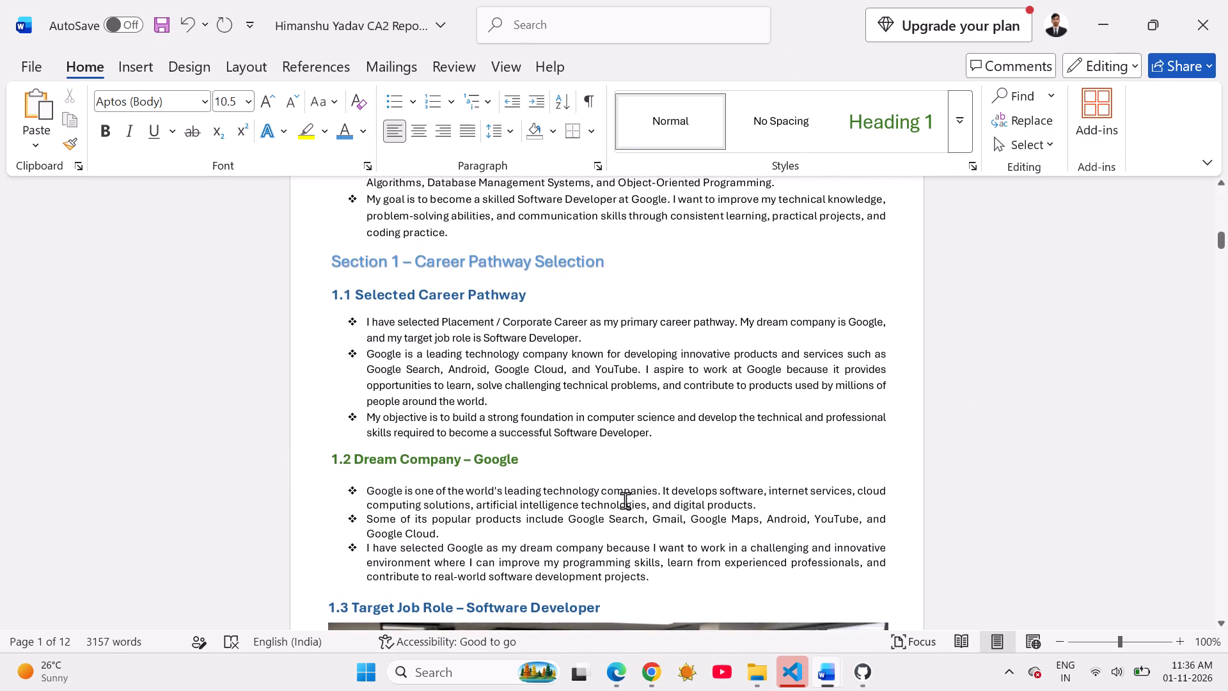
scroll(625, 500, "down", 3)
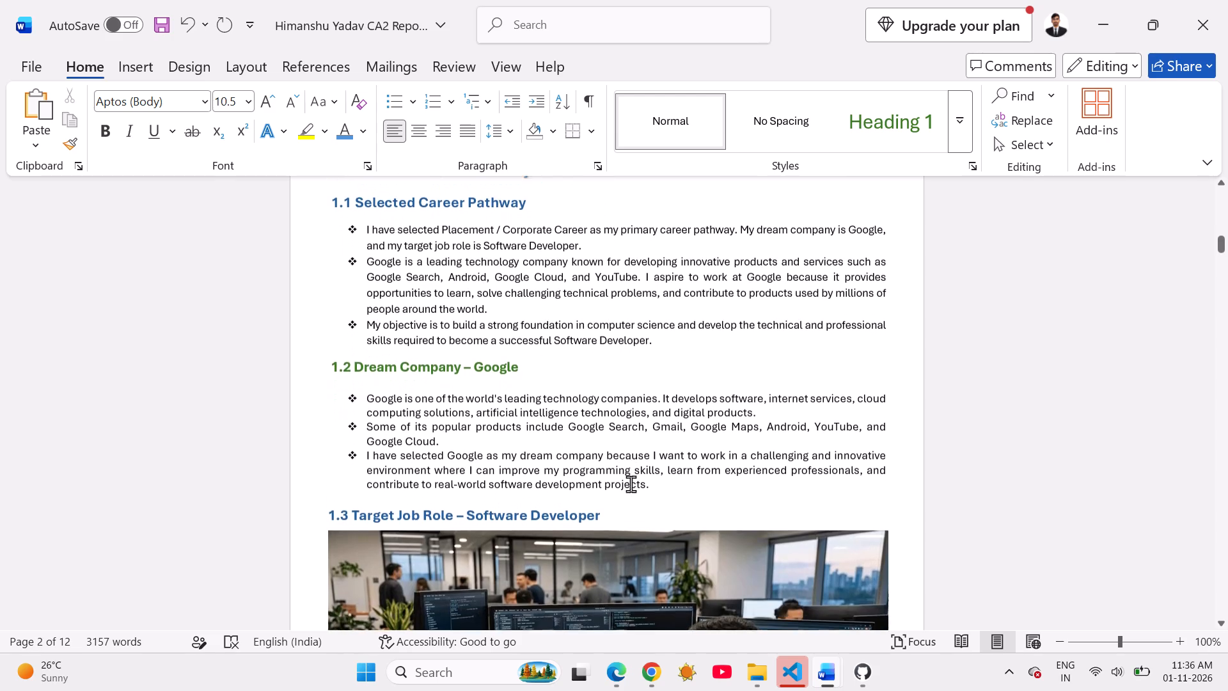
scroll(631, 484, "down", 6)
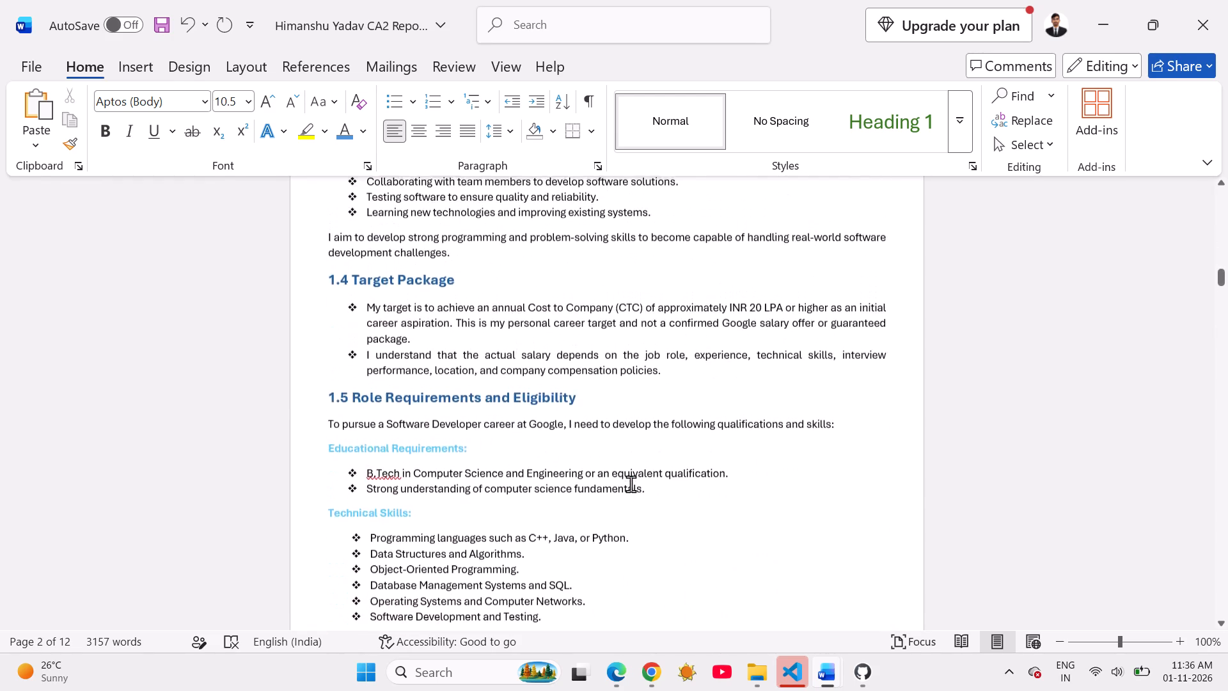
scroll(631, 484, "down", 5)
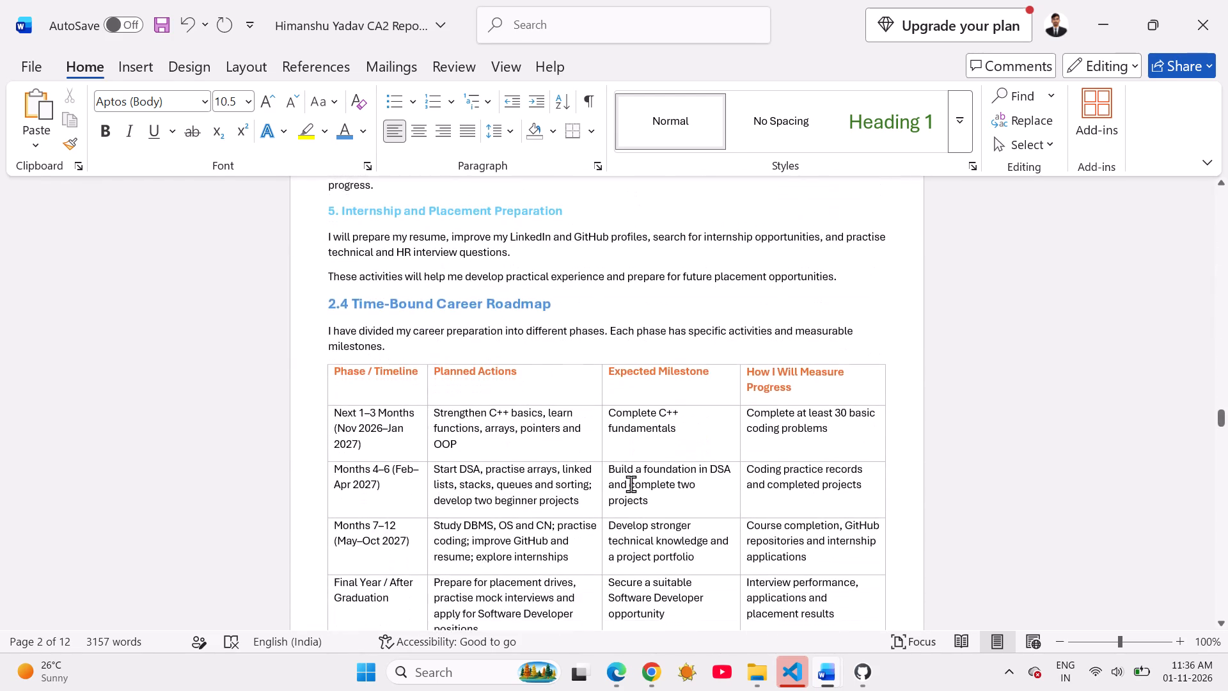
scroll(631, 484, "down", 8)
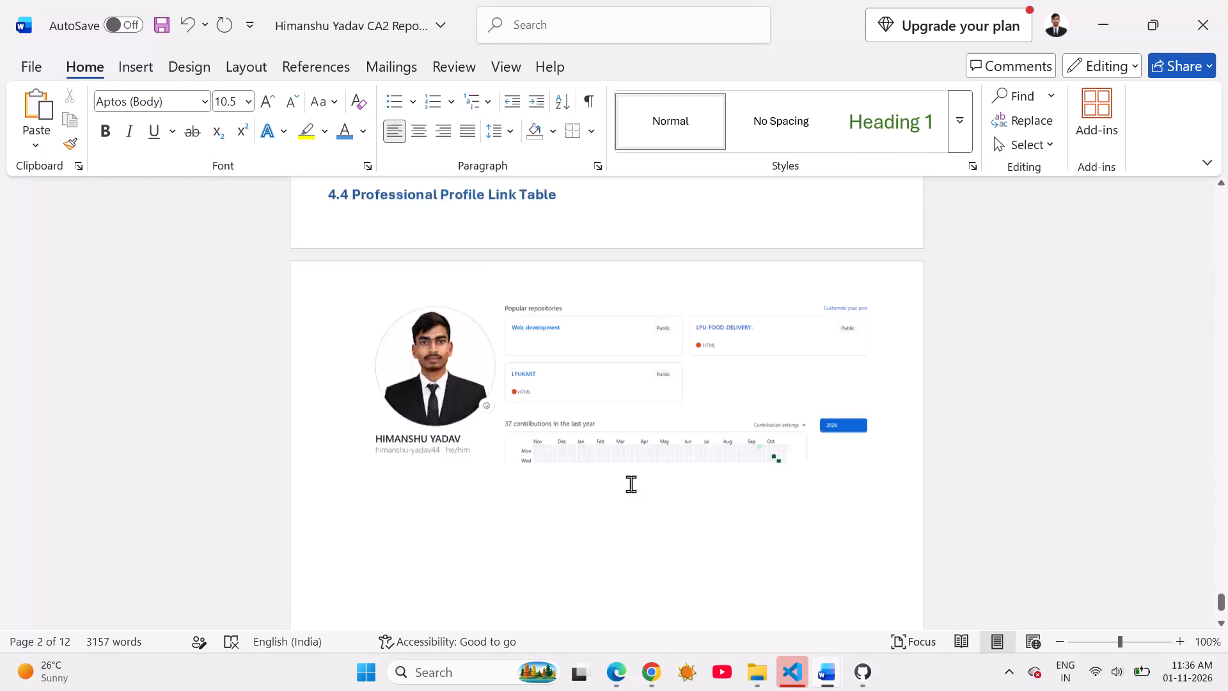
scroll(631, 484, "down", 1)
Look back through the report's headings and tables from the Professional Profile Link Table up to Student Details.
scroll(631, 484, "up", 17)
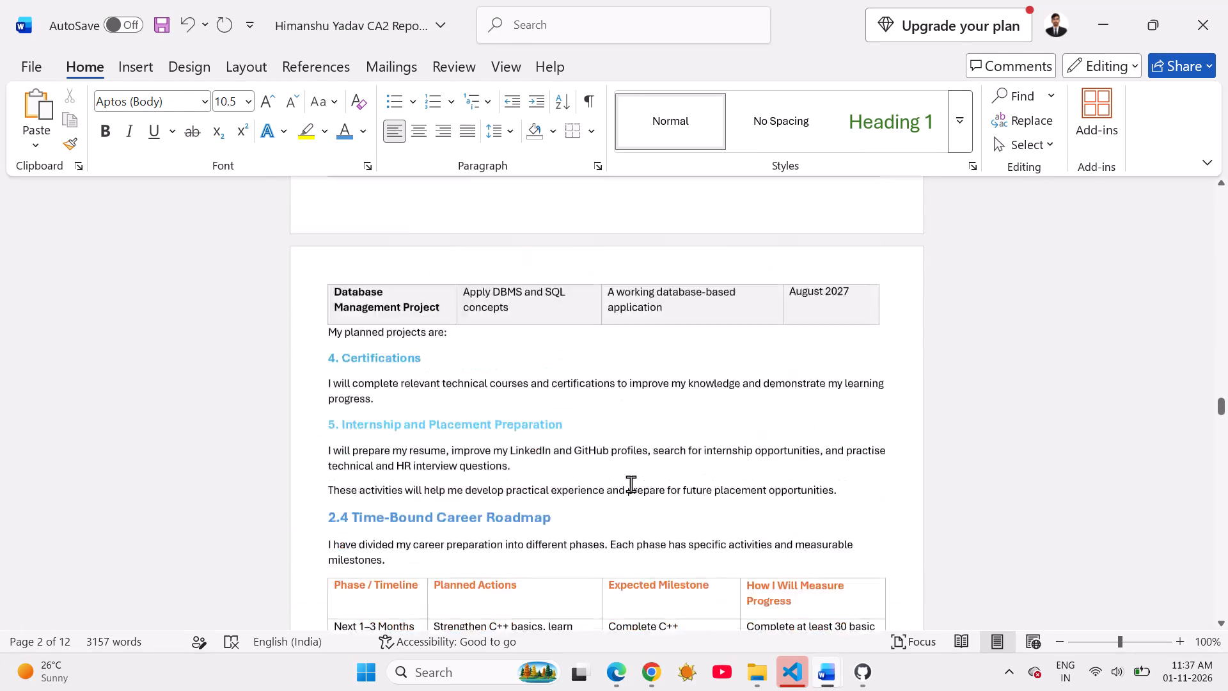
scroll(631, 484, "up", 7)
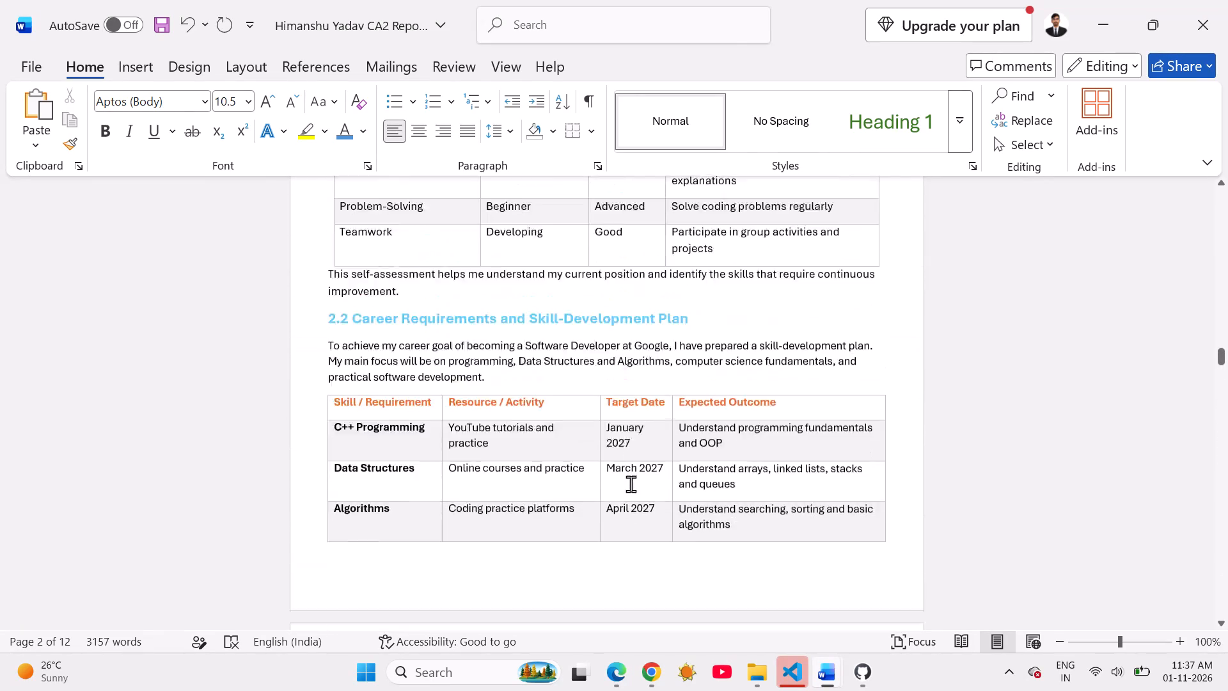
scroll(631, 484, "up", 8)
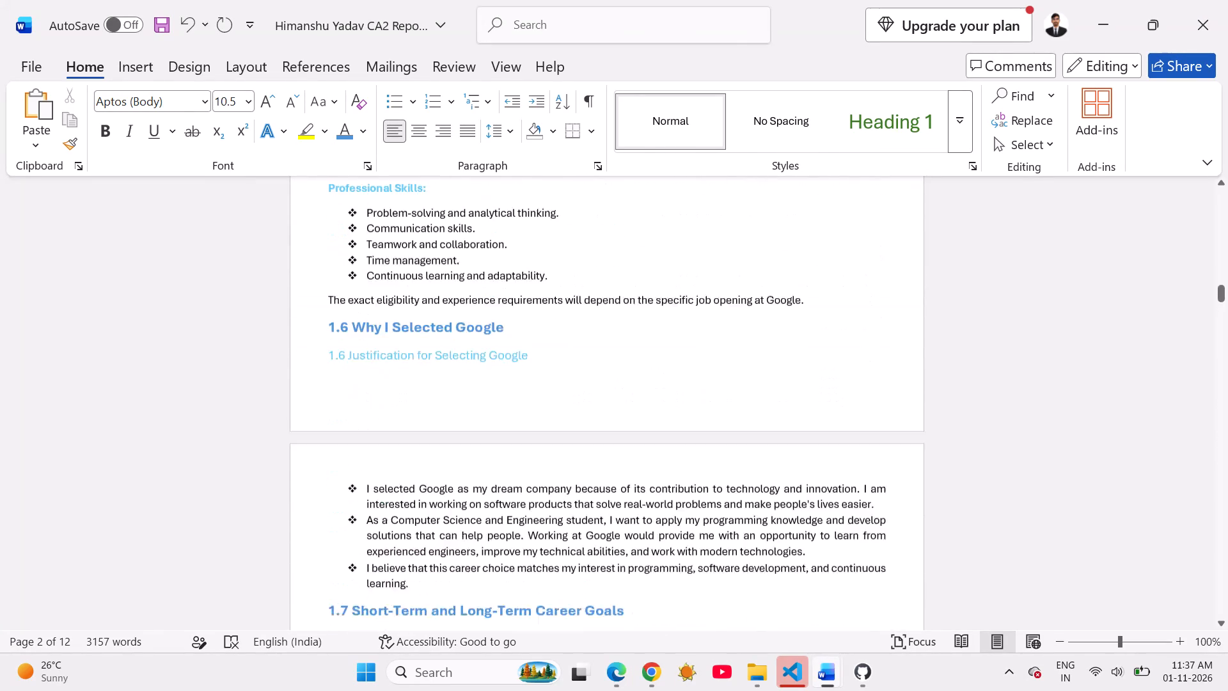
scroll(631, 484, "up", 4)
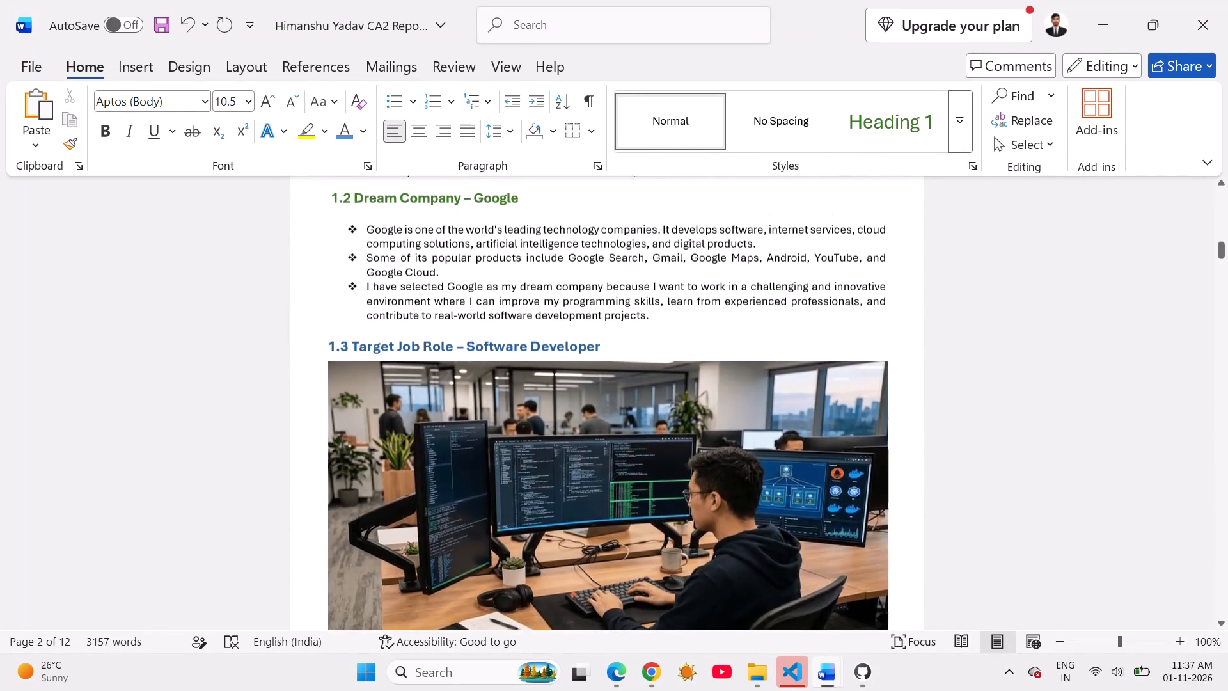
scroll(631, 484, "up", 2)
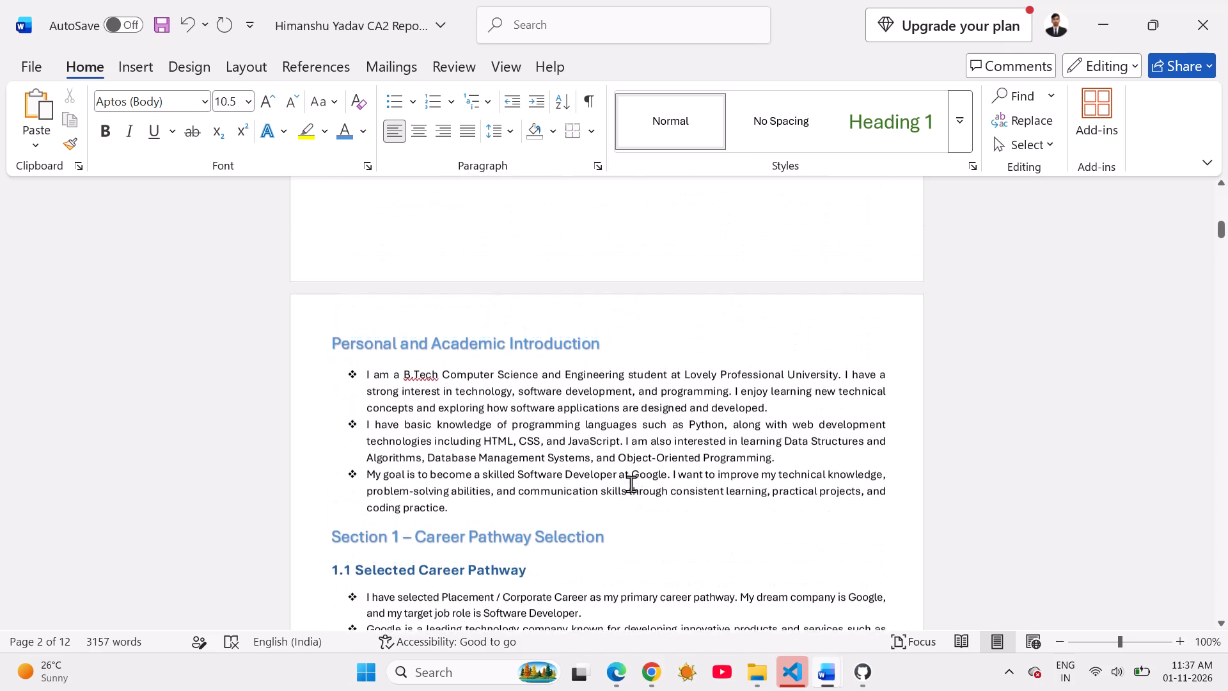
scroll(631, 484, "up", 3)
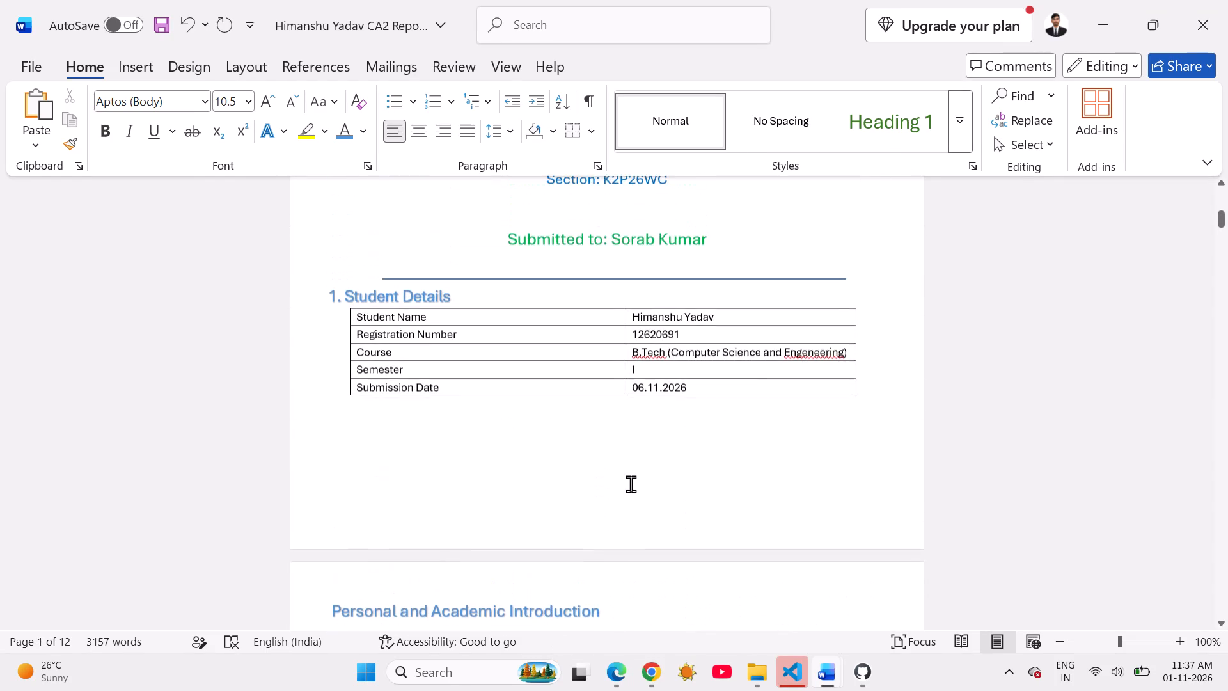
Set the font colour of the "Section 1 – Career Pathway Selection" heading to the dark blue shade just below medium blue in the theme colours.
scroll(631, 484, "down", 3)
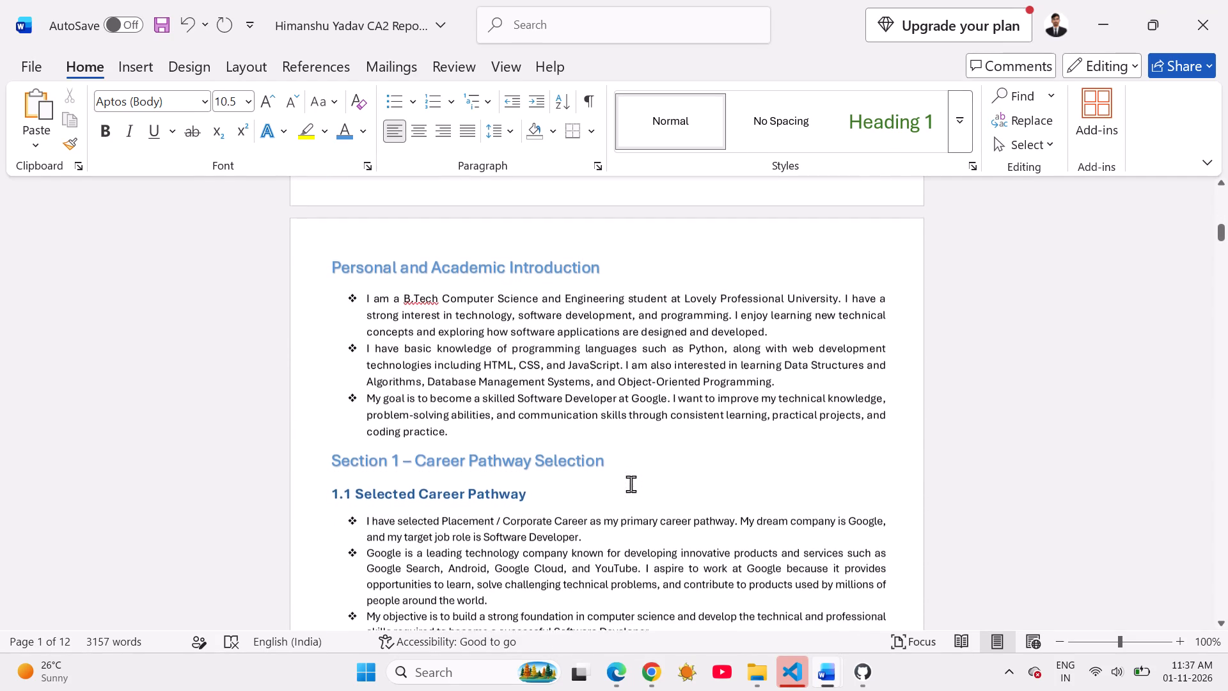
left_click_drag(608, 452, 329, 466)
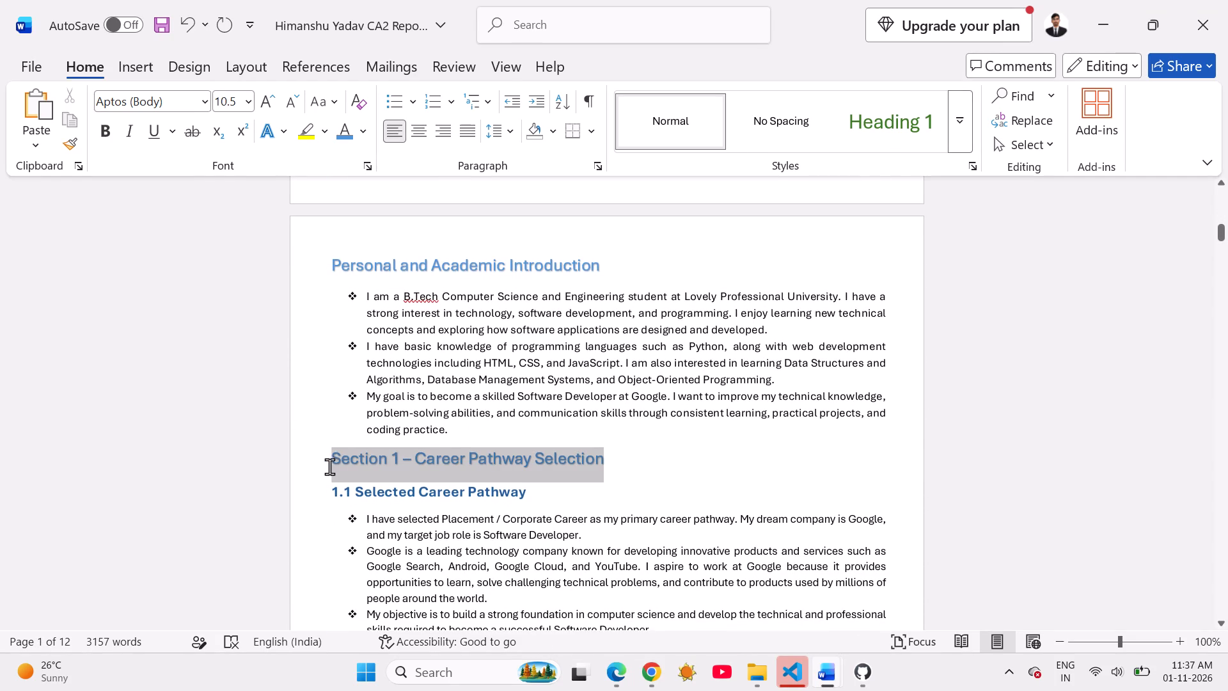
left_click_drag(329, 466, 332, 463)
left_click(363, 133)
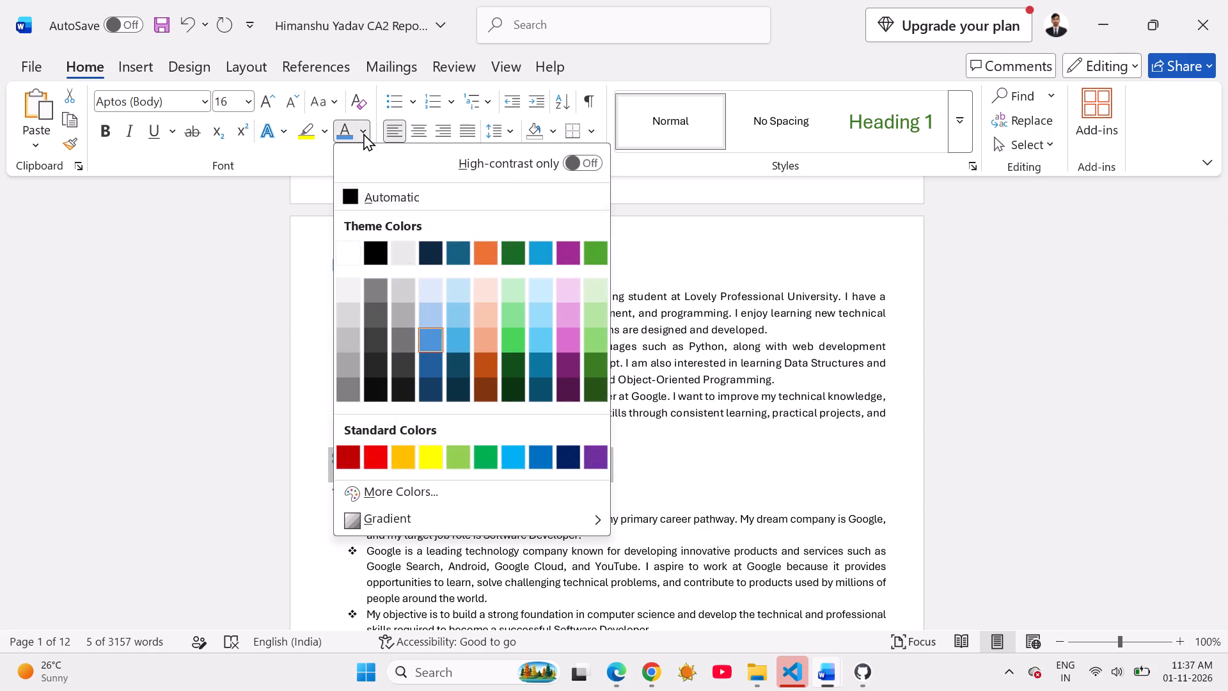
left_click(426, 362)
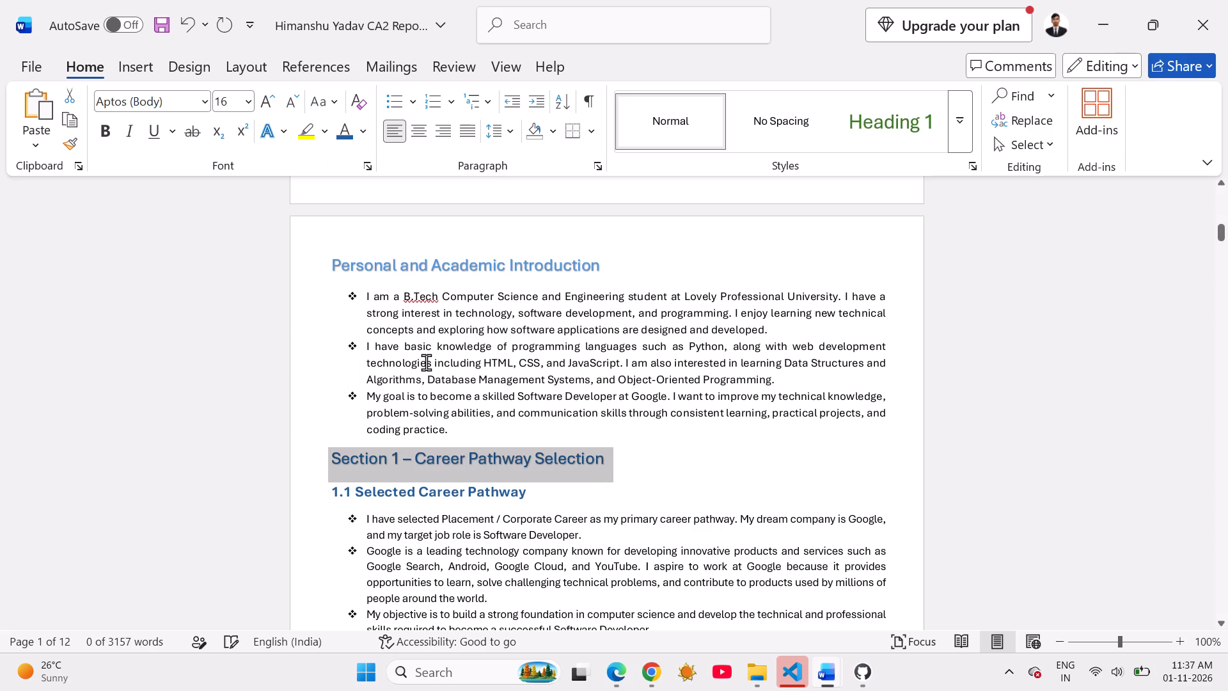
Apply the same dark blue font colour to the "Personal and Academic Introduction" heading.
left_click_drag(618, 260, 301, 246)
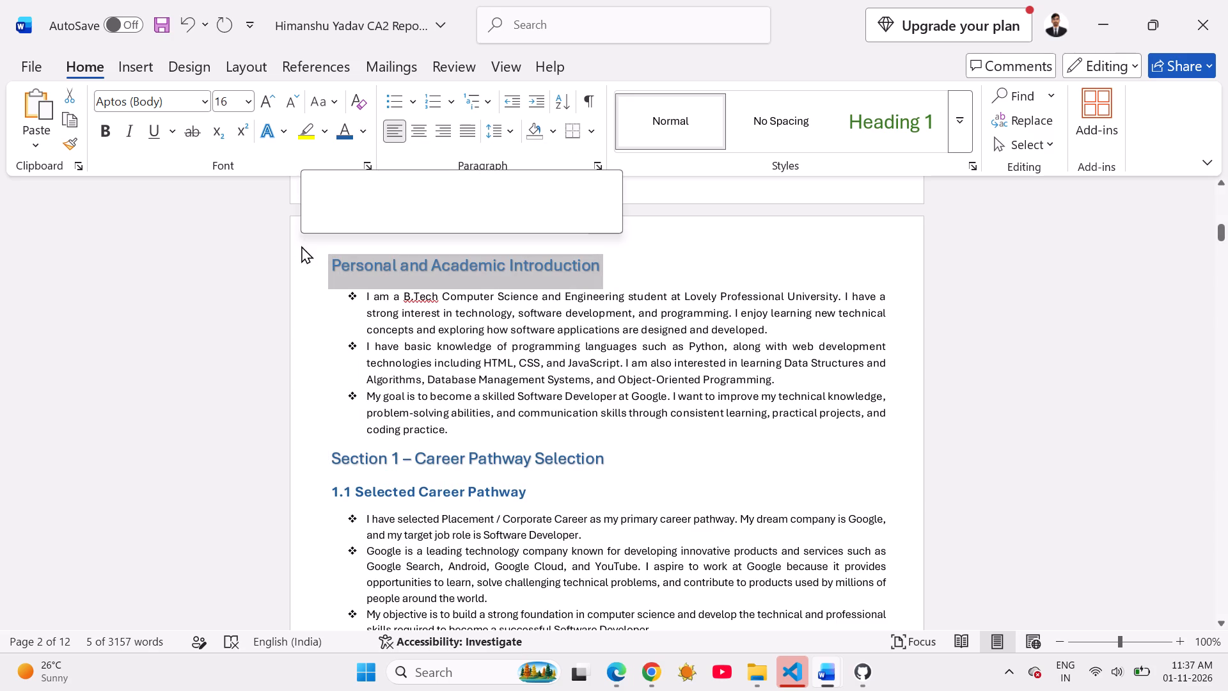
left_click(347, 132)
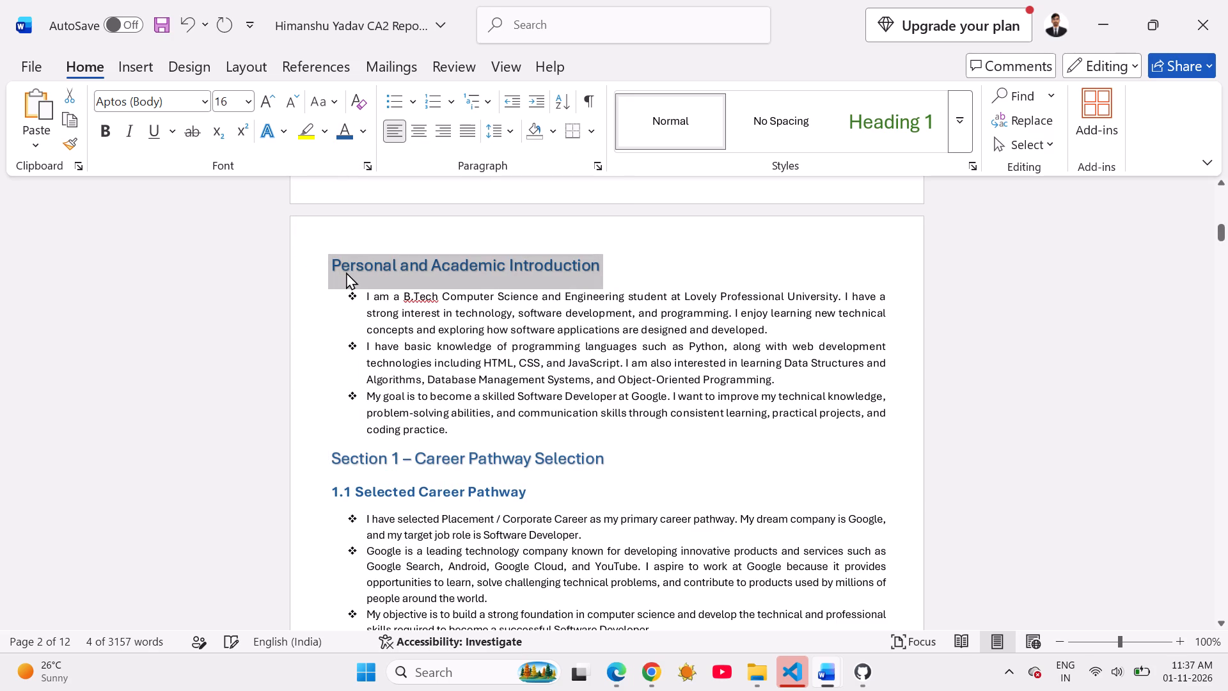
Apply the same dark blue font colour to the "1. Student Details" heading on the cover page.
scroll(346, 272, "up", 4)
left_click_drag(462, 341, 324, 325)
left_click(338, 126)
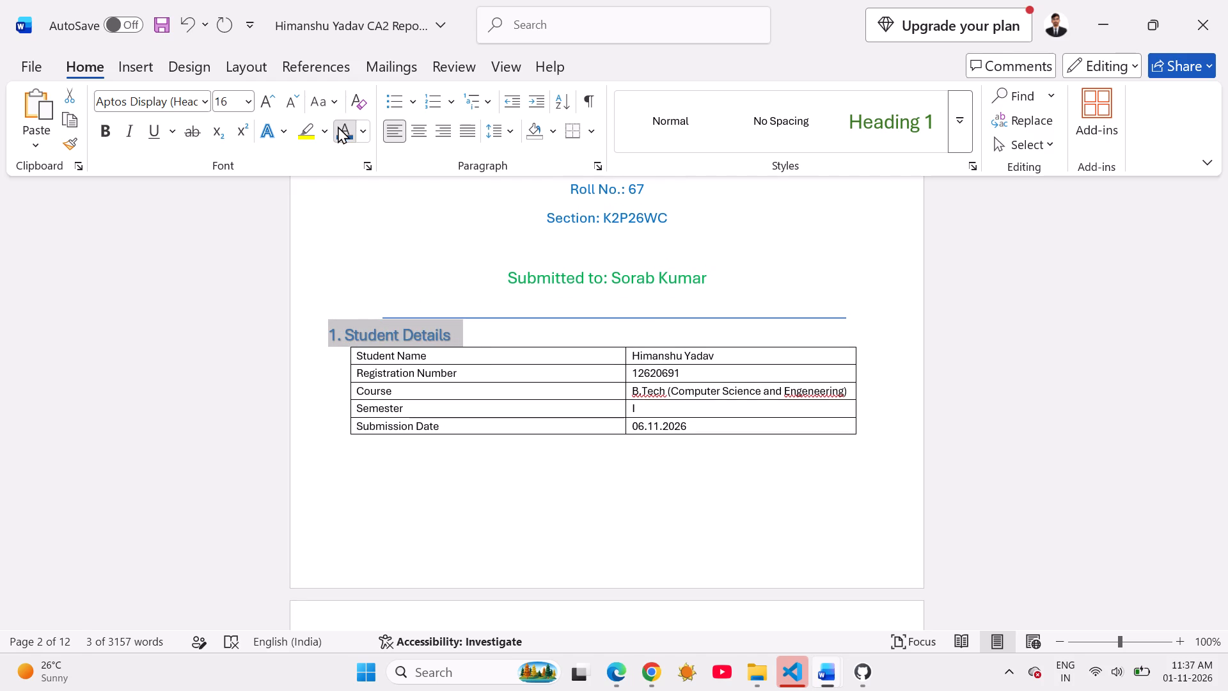
Apply the same dark blue font colour to the "1.7 Short-Term and Long-Term Career Goals" heading.
scroll(333, 393, "down", 4)
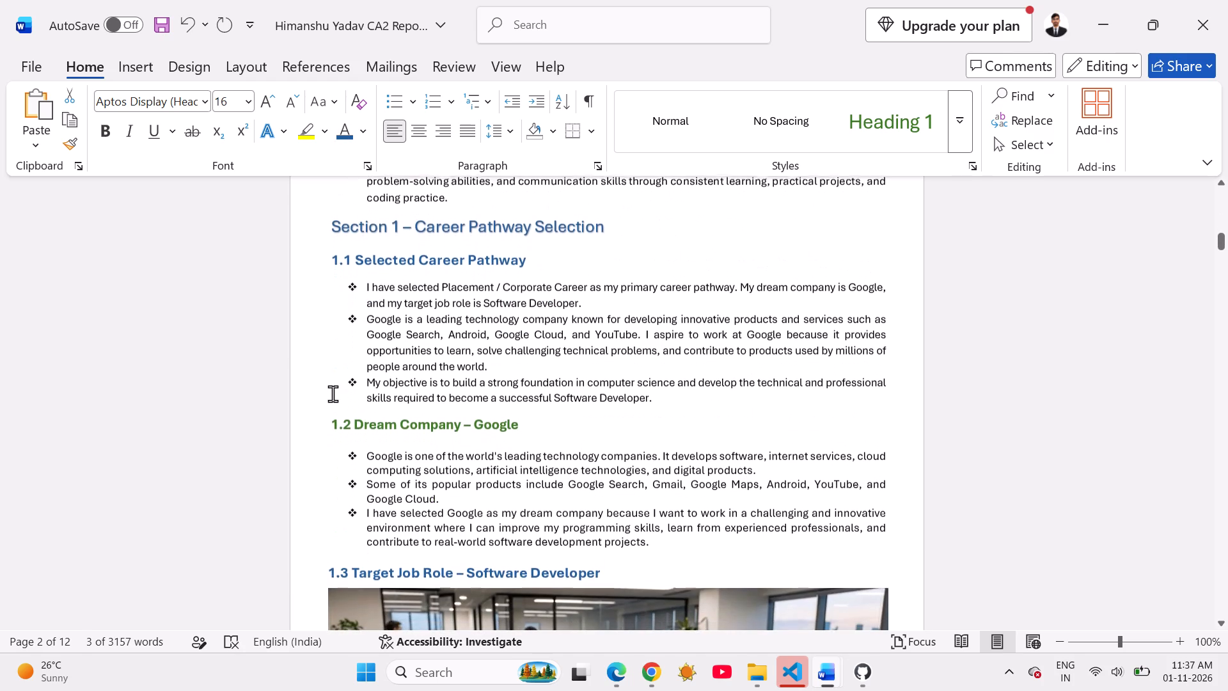
scroll(333, 393, "down", 3)
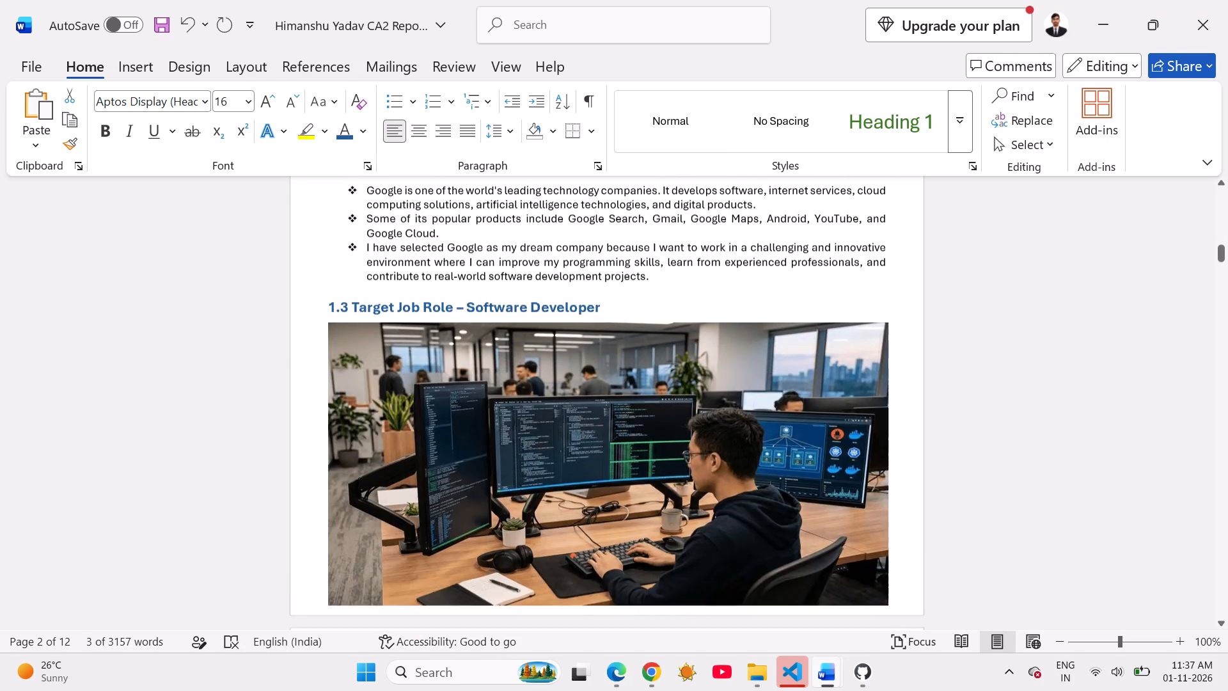
scroll(366, 413, "down", 2)
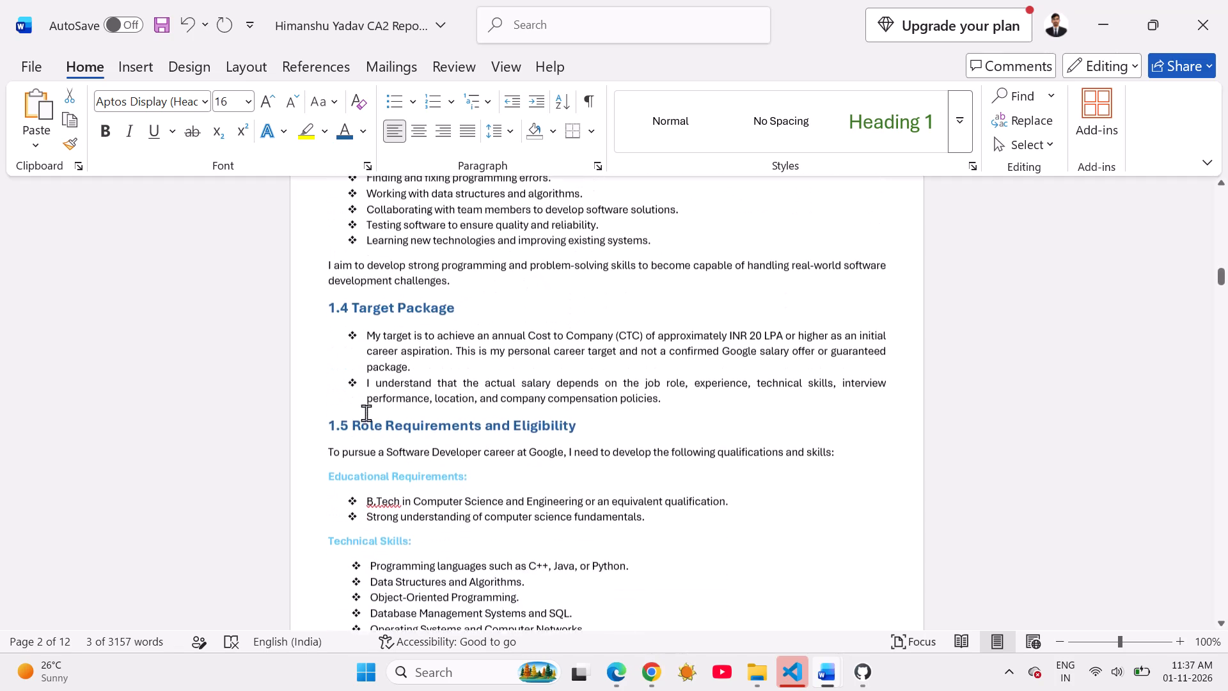
scroll(366, 413, "down", 1)
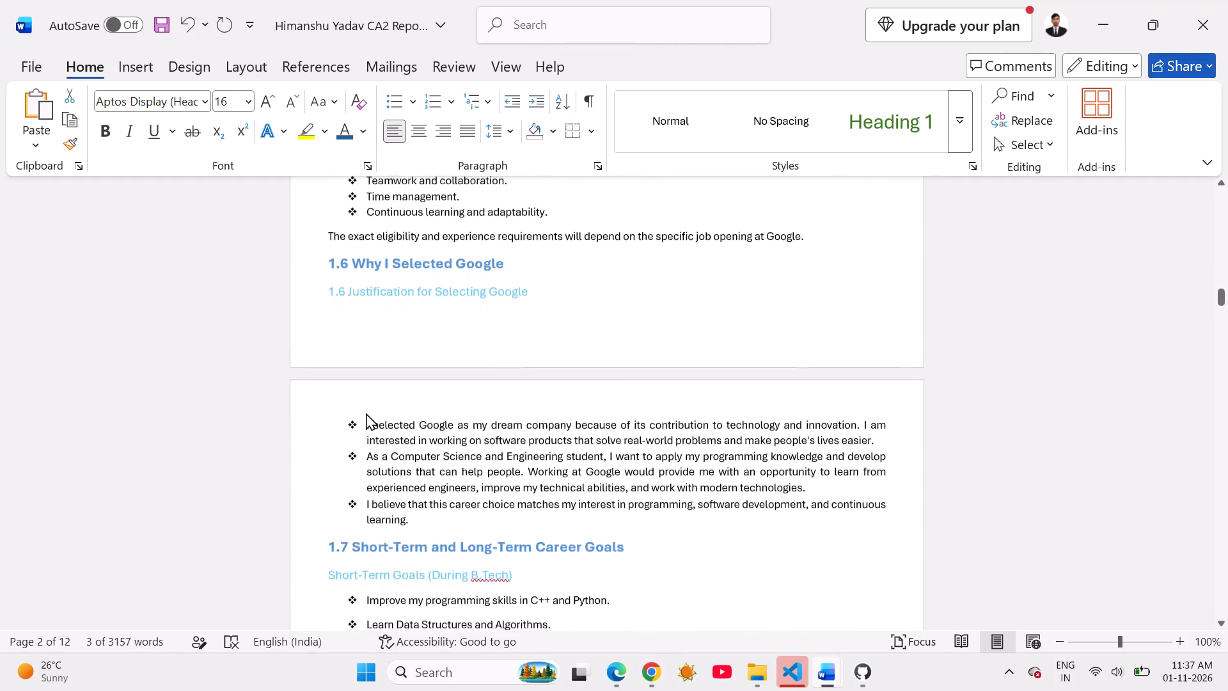
scroll(366, 413, "down", 1)
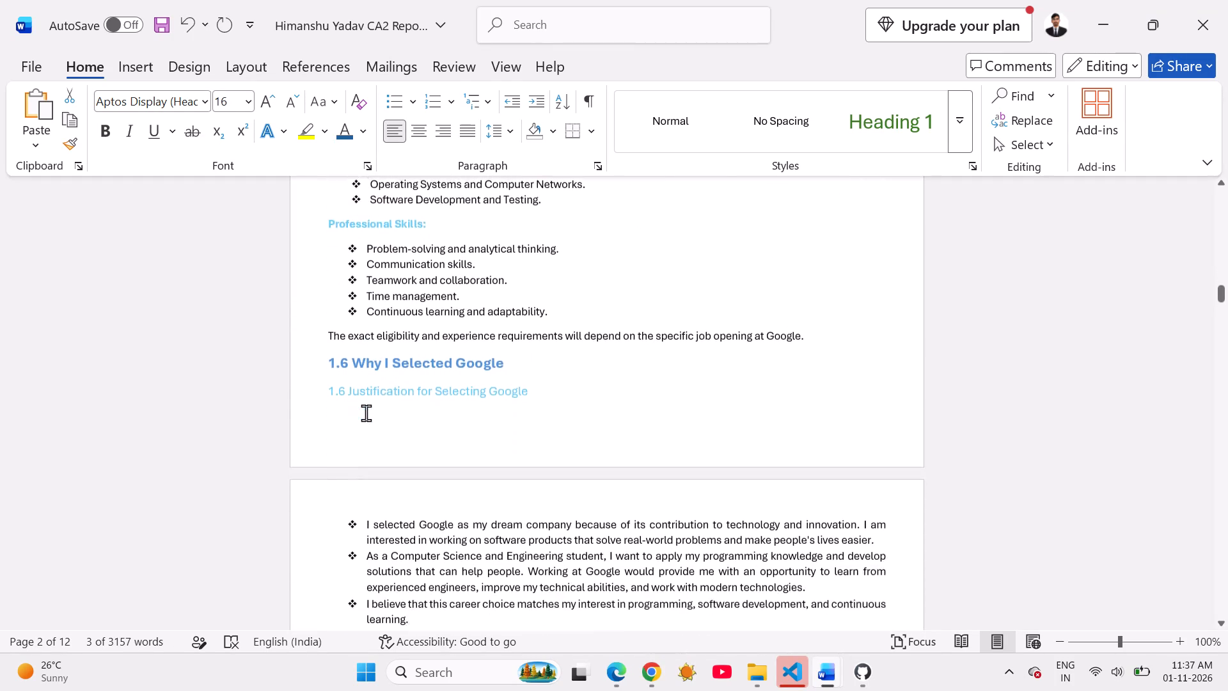
scroll(366, 413, "down", 1)
left_click_drag(679, 521, 360, 543)
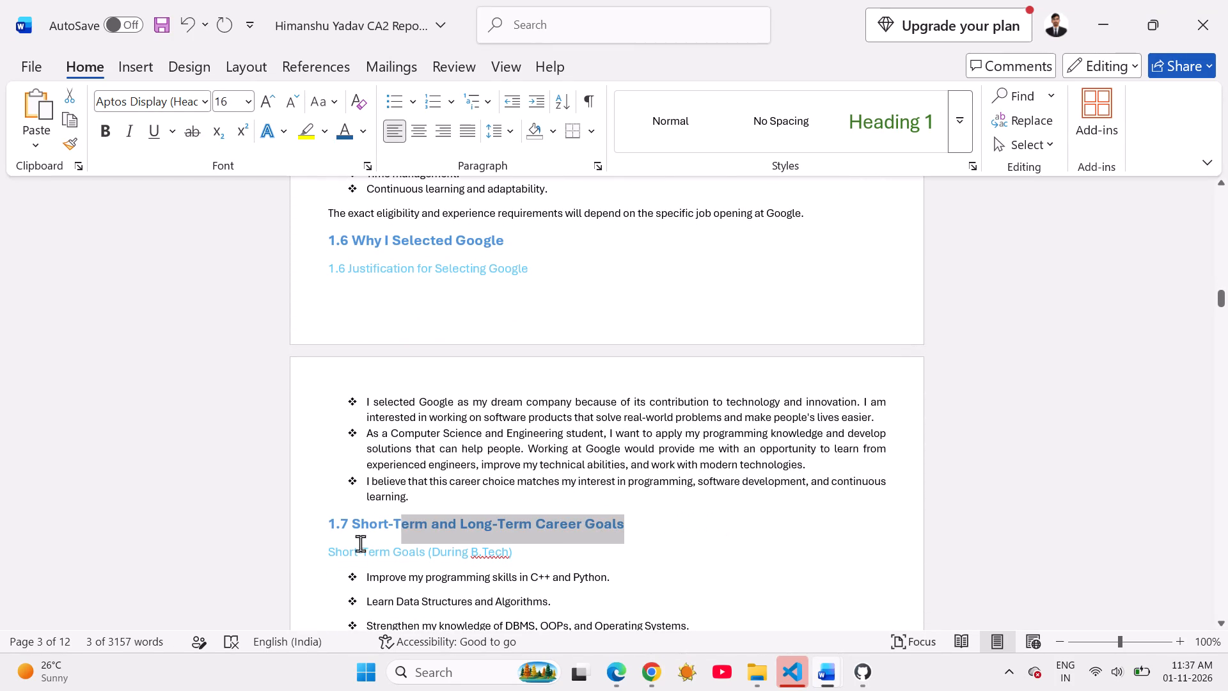
left_click_drag(360, 543, 321, 530)
left_click(342, 135)
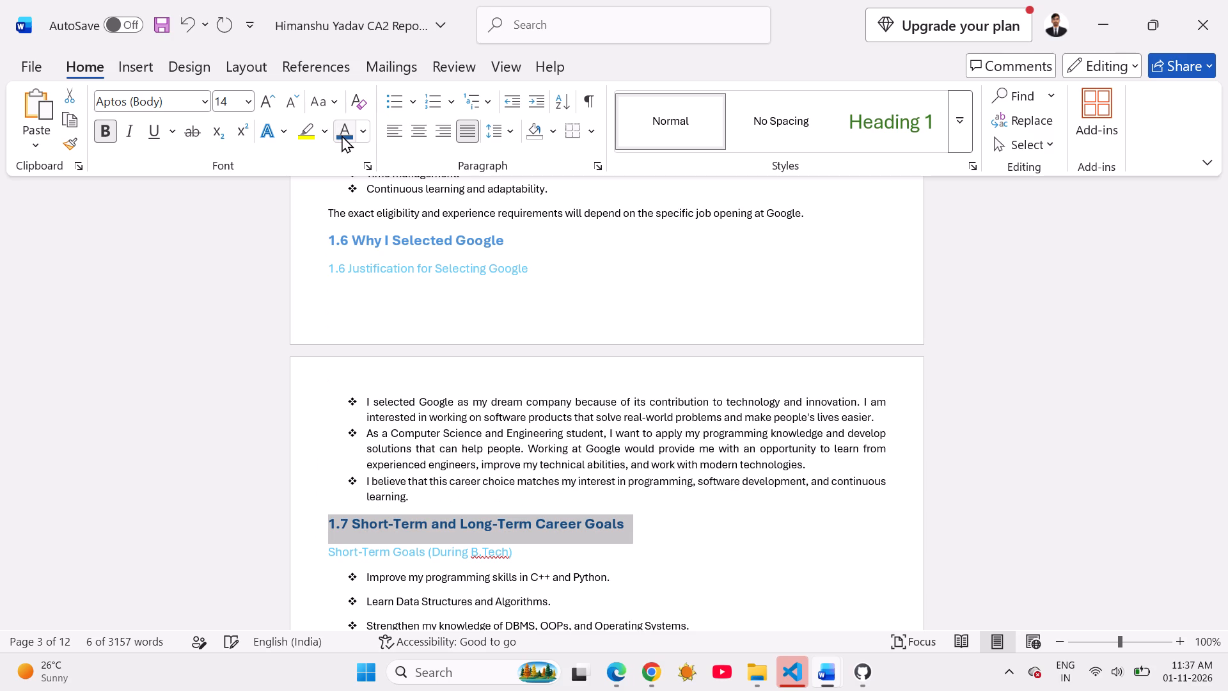
Apply the same dark blue font colour to the "1.8 Challenges I May Face" heading.
scroll(356, 344, "down", 4)
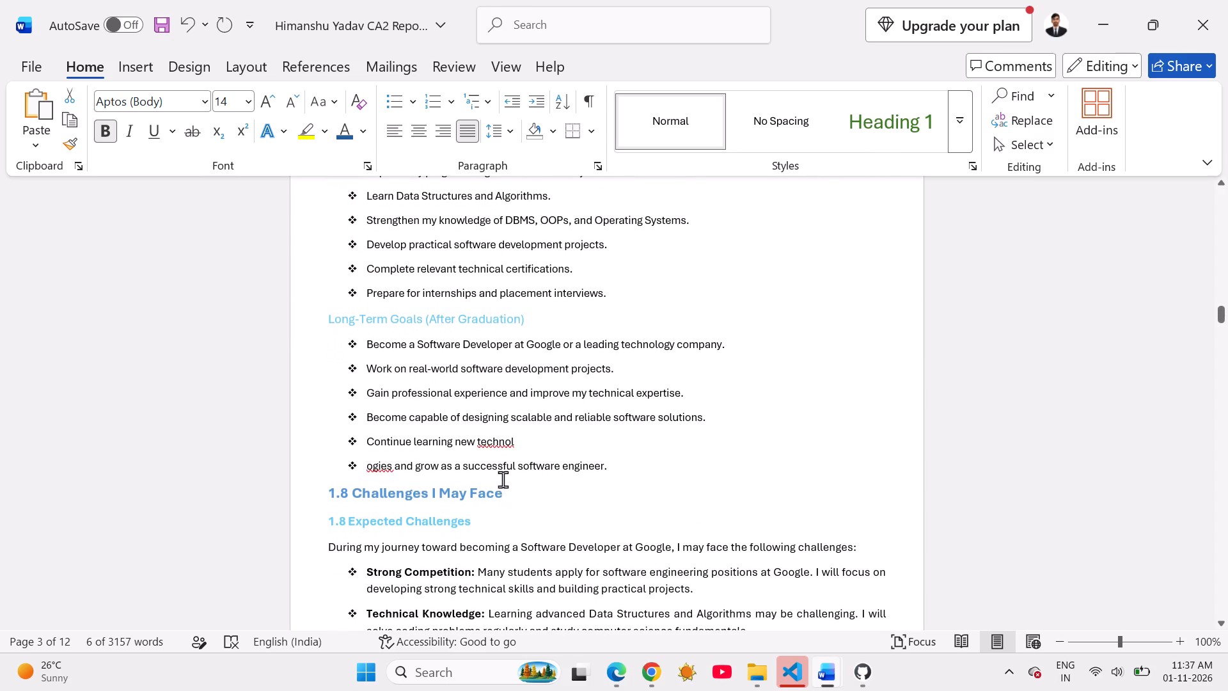
left_click_drag(520, 495, 327, 489)
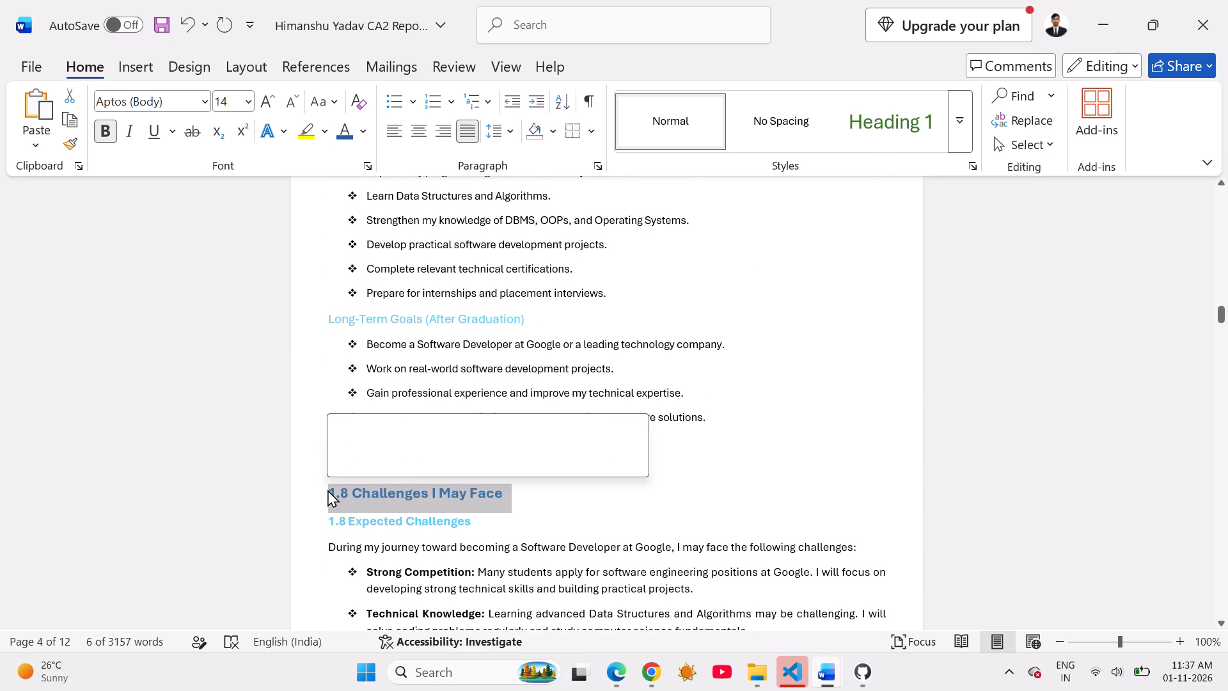
left_click(349, 128)
Apply the same dark blue font colour to the "2. Career Planning and Roadmap" heading.
scroll(377, 365, "down", 1)
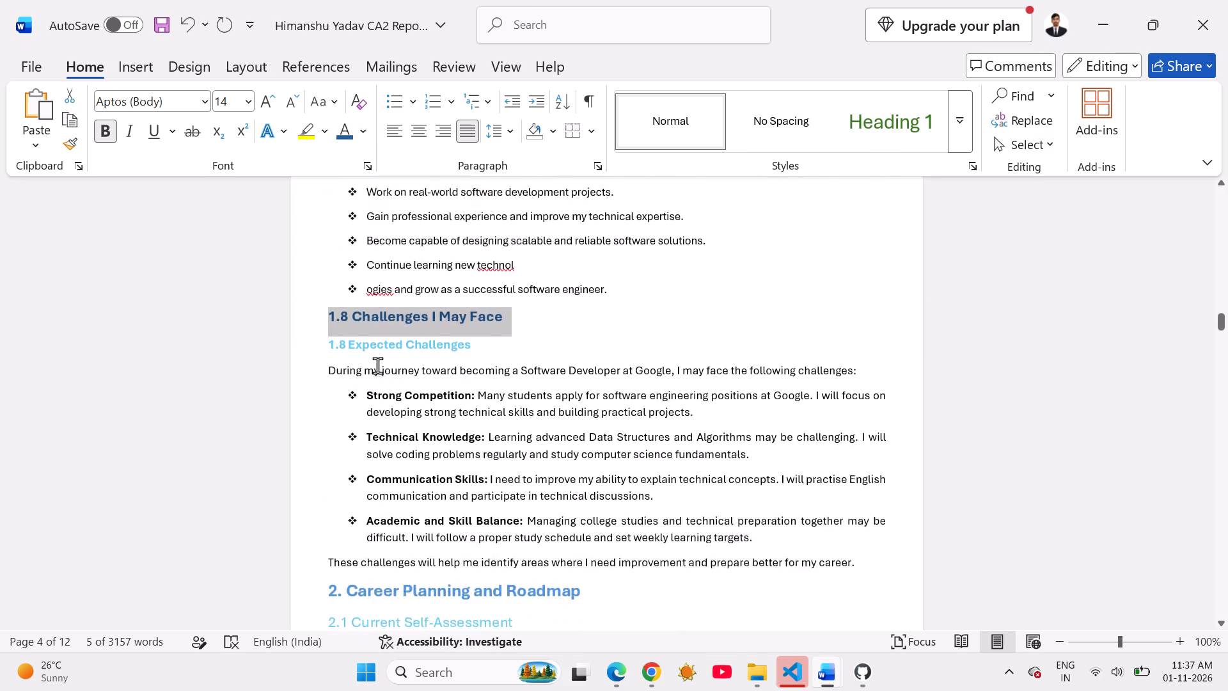
scroll(377, 365, "down", 2)
left_click_drag(599, 476, 314, 475)
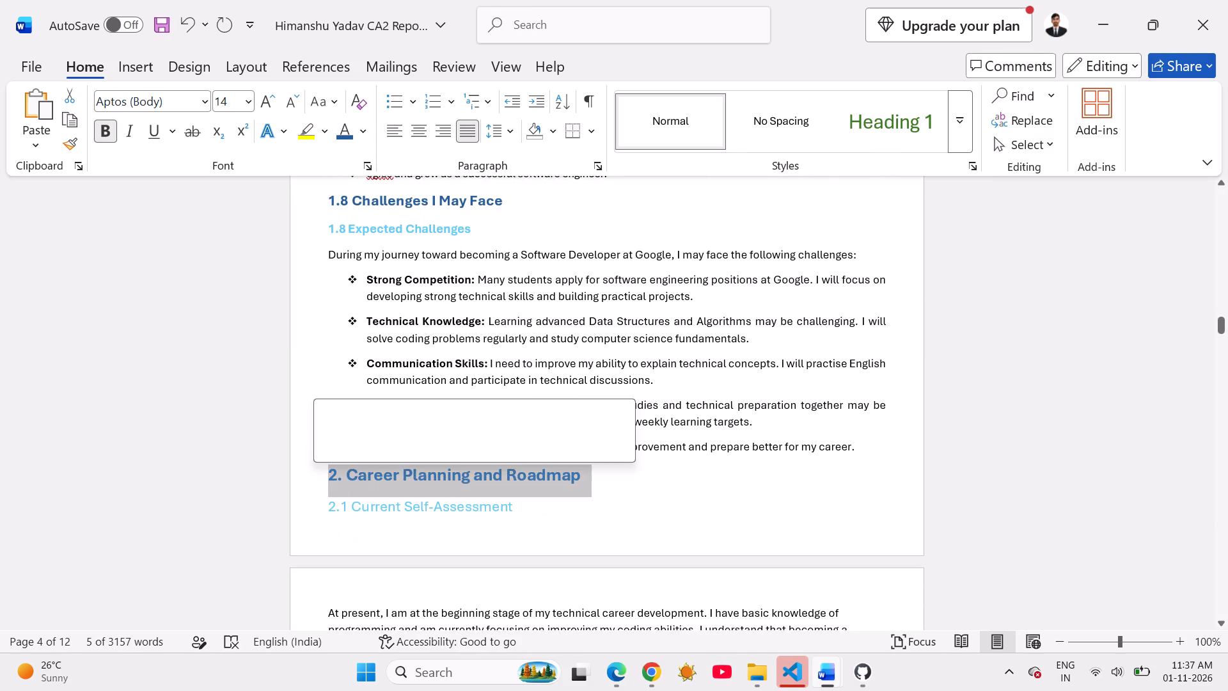
left_click(343, 136)
Apply the same dark blue font colour to the "2.5 Challenges and Contingency Plan" heading.
scroll(374, 312, "down", 3)
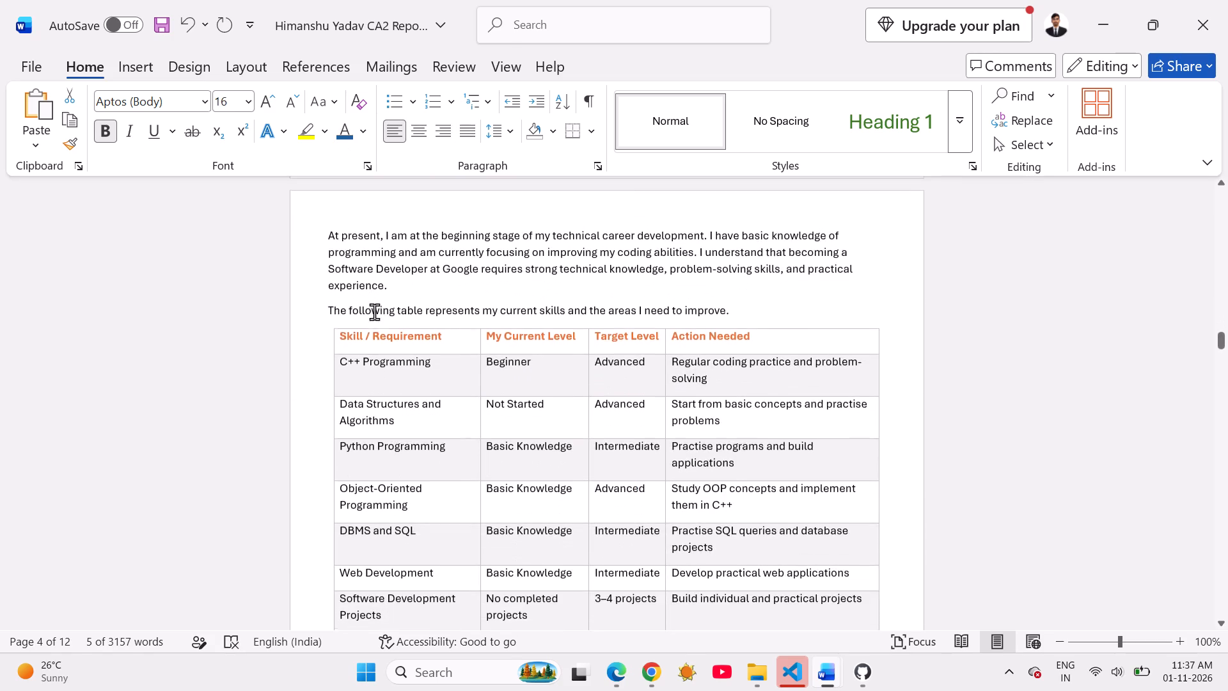
scroll(374, 312, "down", 6)
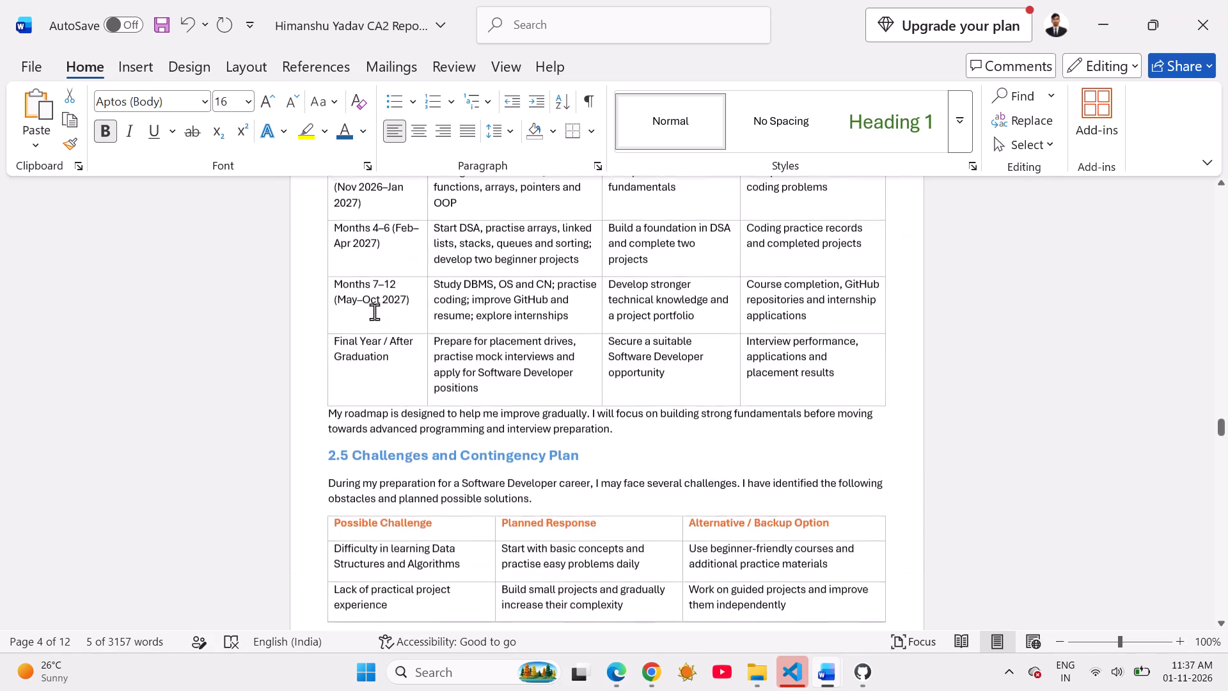
scroll(374, 312, "down", 1)
scroll(374, 312, "up", 1)
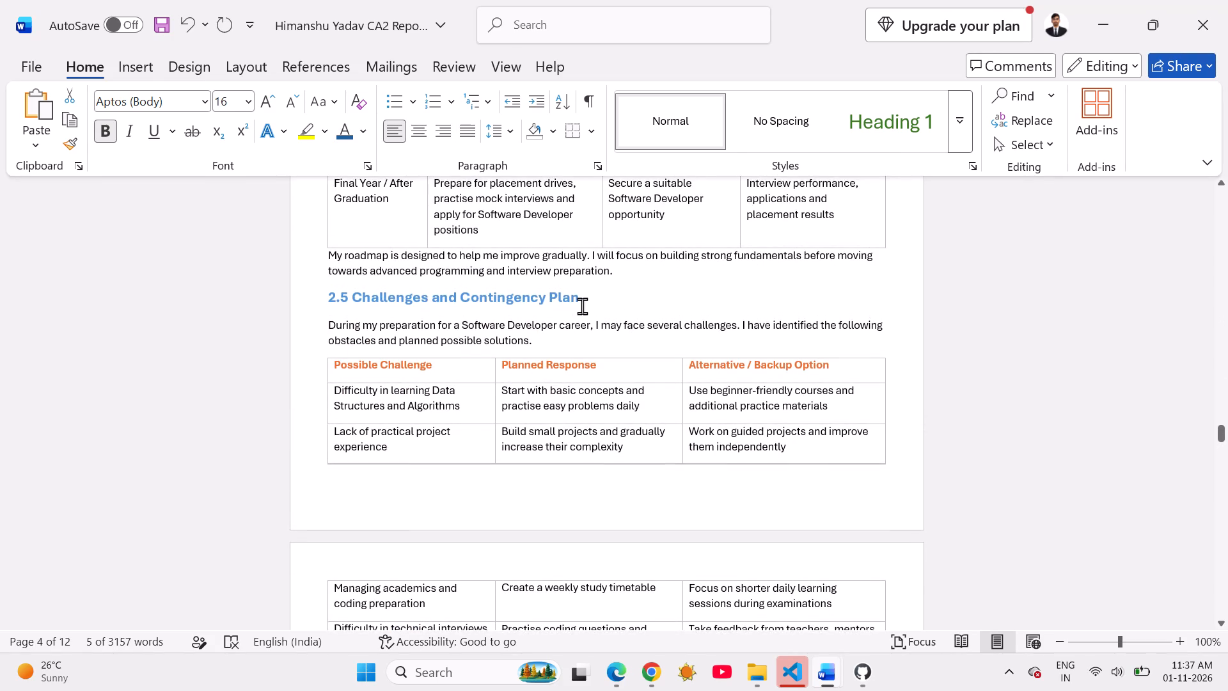
left_click_drag(588, 303, 309, 295)
left_click(342, 122)
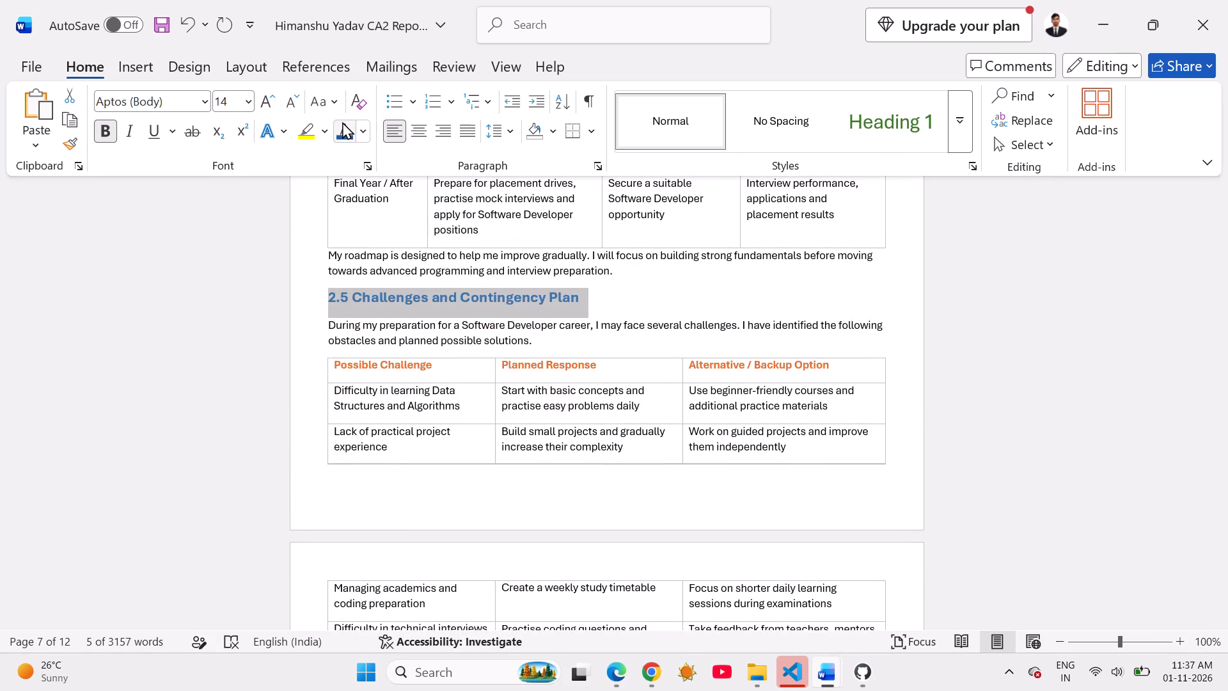
Apply the same dark blue font colour to the "2.6 Progress Monitoring" heading.
scroll(342, 122, "down", 3)
scroll(349, 317, "down", 2)
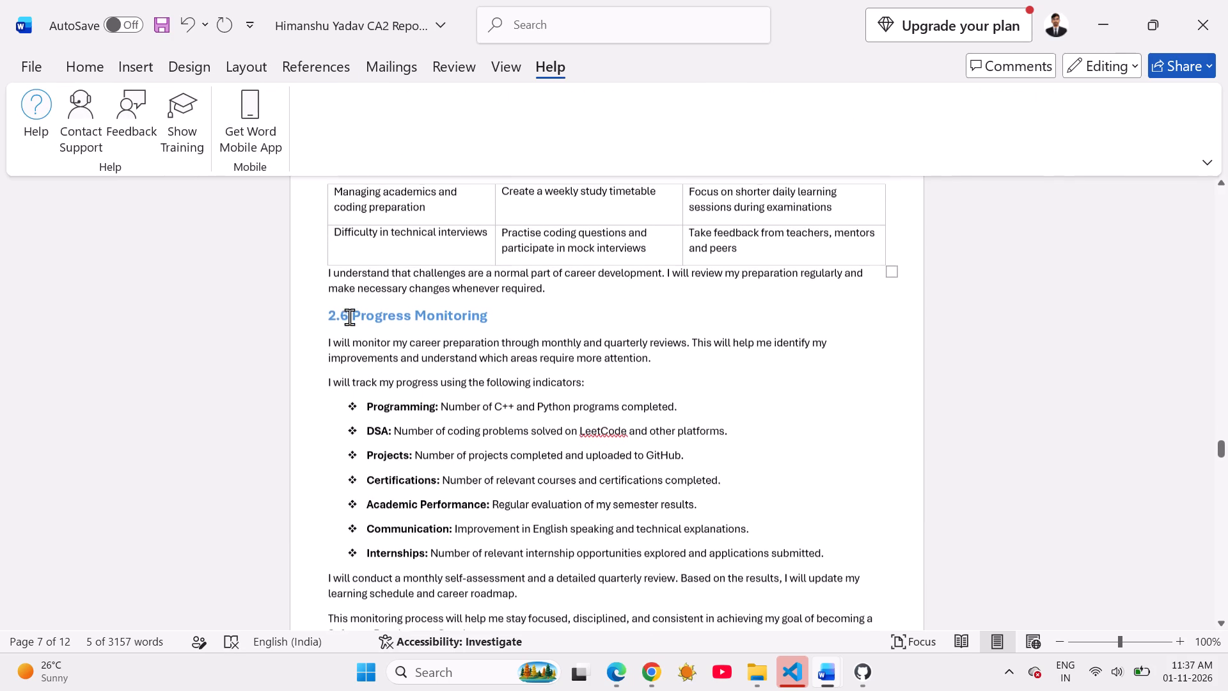
left_click_drag(503, 304, 297, 309)
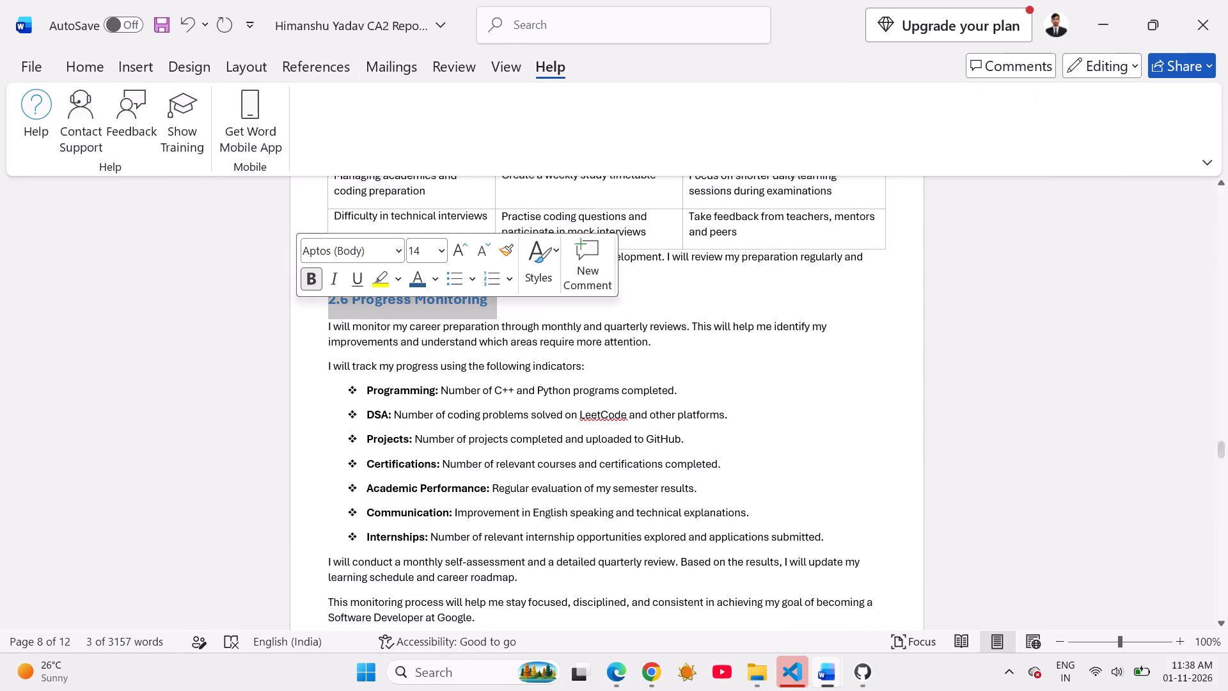
left_click(95, 57)
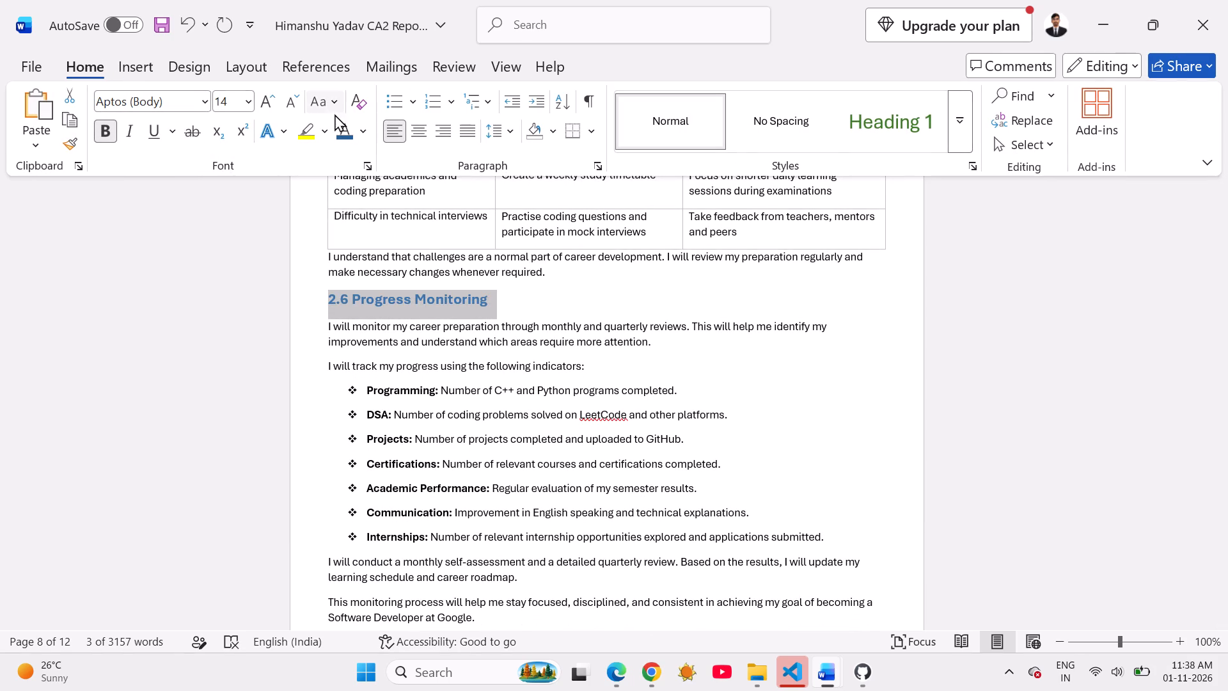
left_click(350, 127)
Apply the same dark blue font colour to the "3. Career Aspiration Report" heading.
scroll(350, 127, "down", 2)
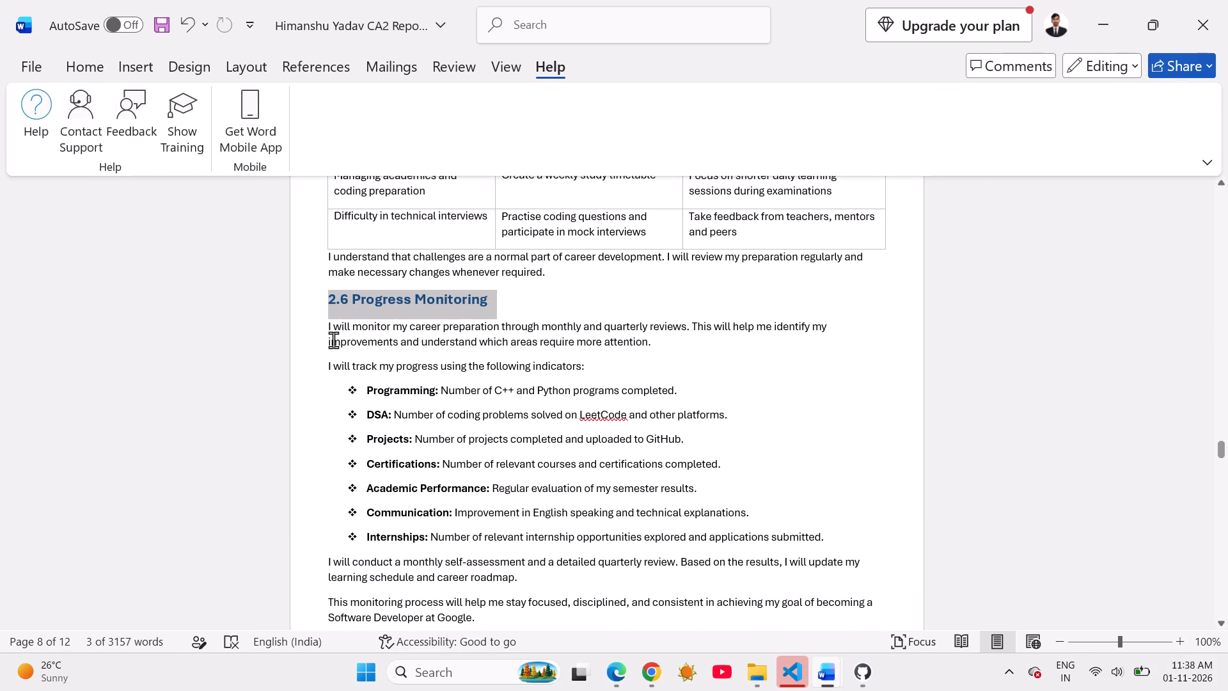
scroll(333, 340, "down", 3)
scroll(333, 340, "up", 1)
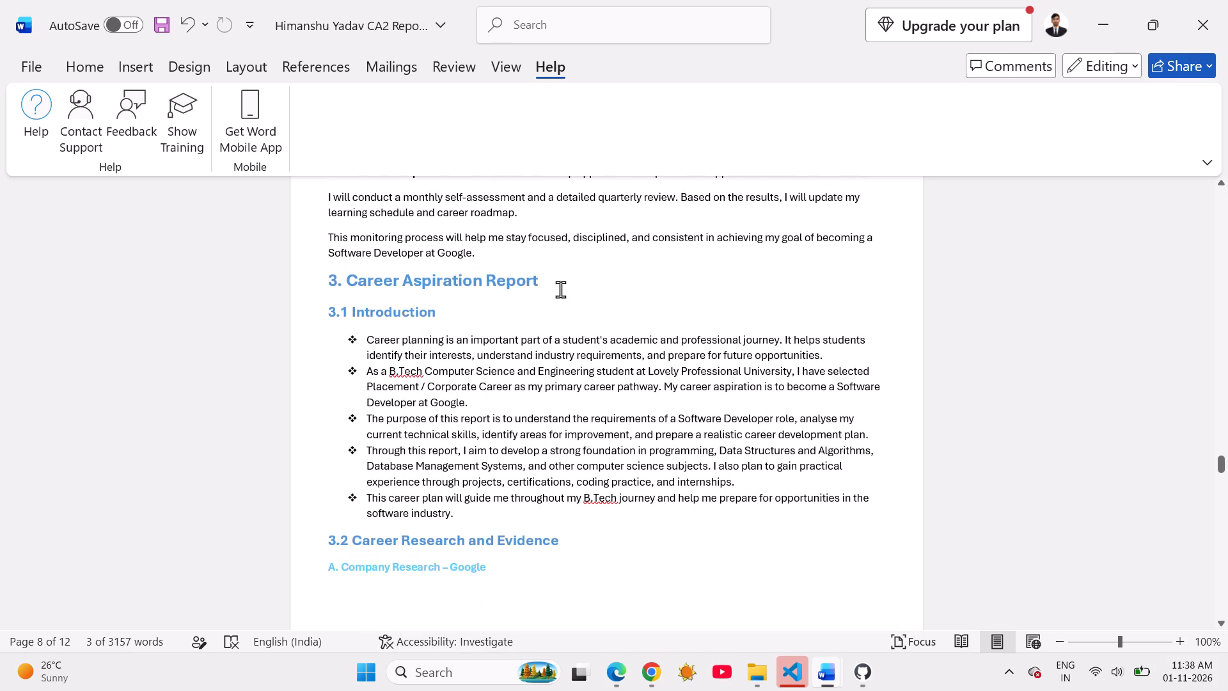
left_click_drag(560, 289, 316, 299)
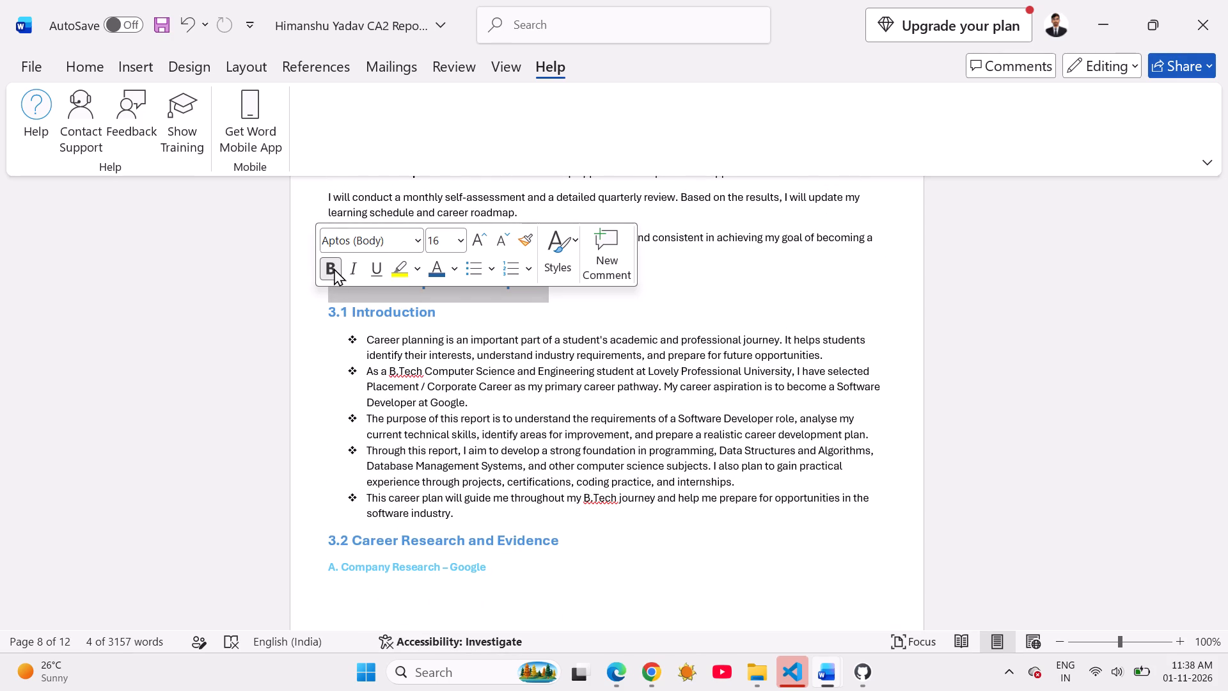
left_click(441, 265)
left_click(432, 263)
left_click(265, 290)
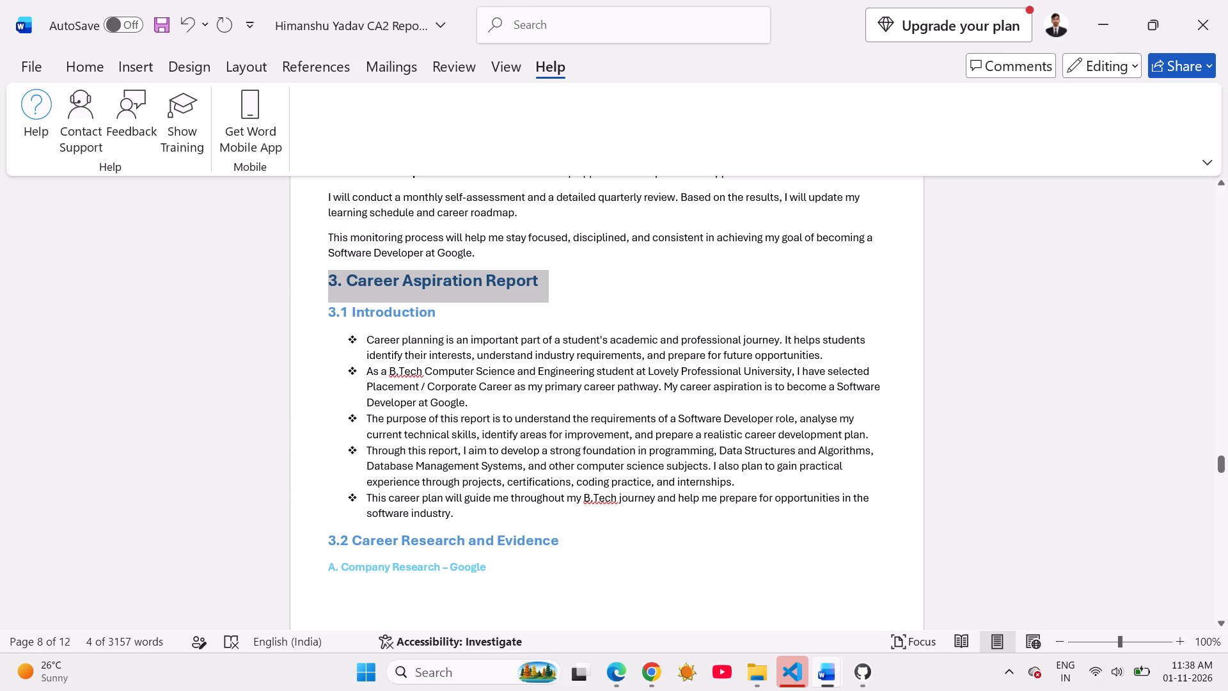
Apply the same dark blue font colour to the "3.3 Conclusion" heading.
scroll(499, 321, "down", 1)
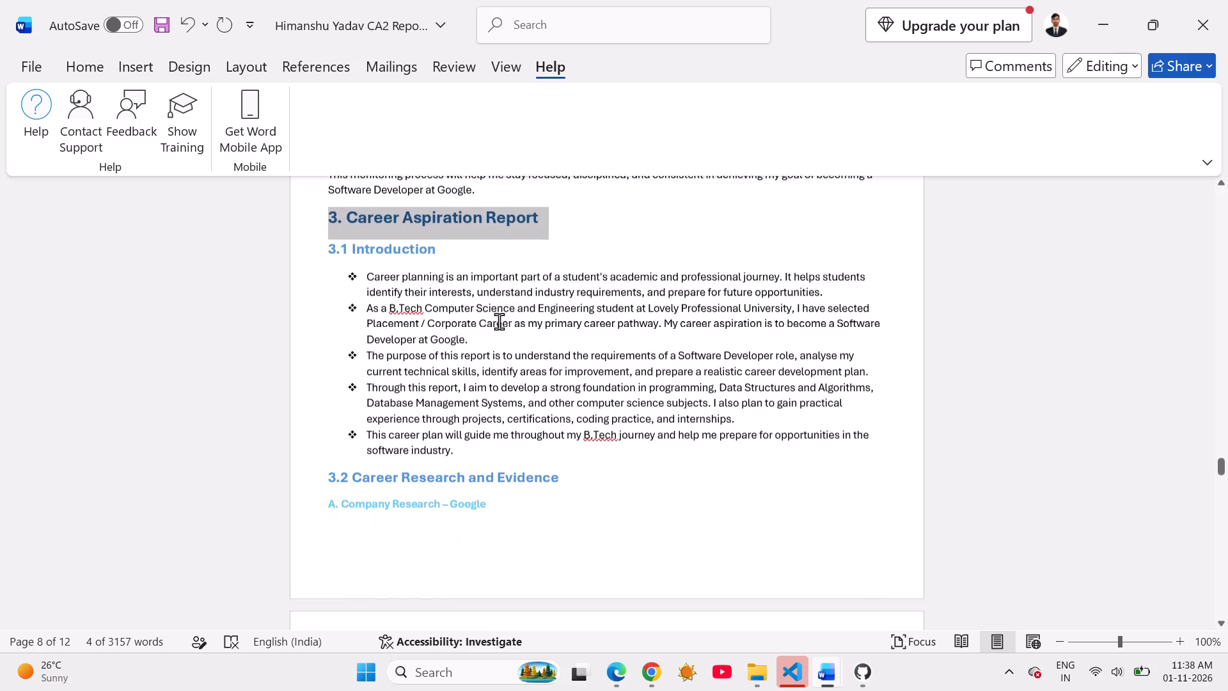
scroll(499, 321, "down", 5)
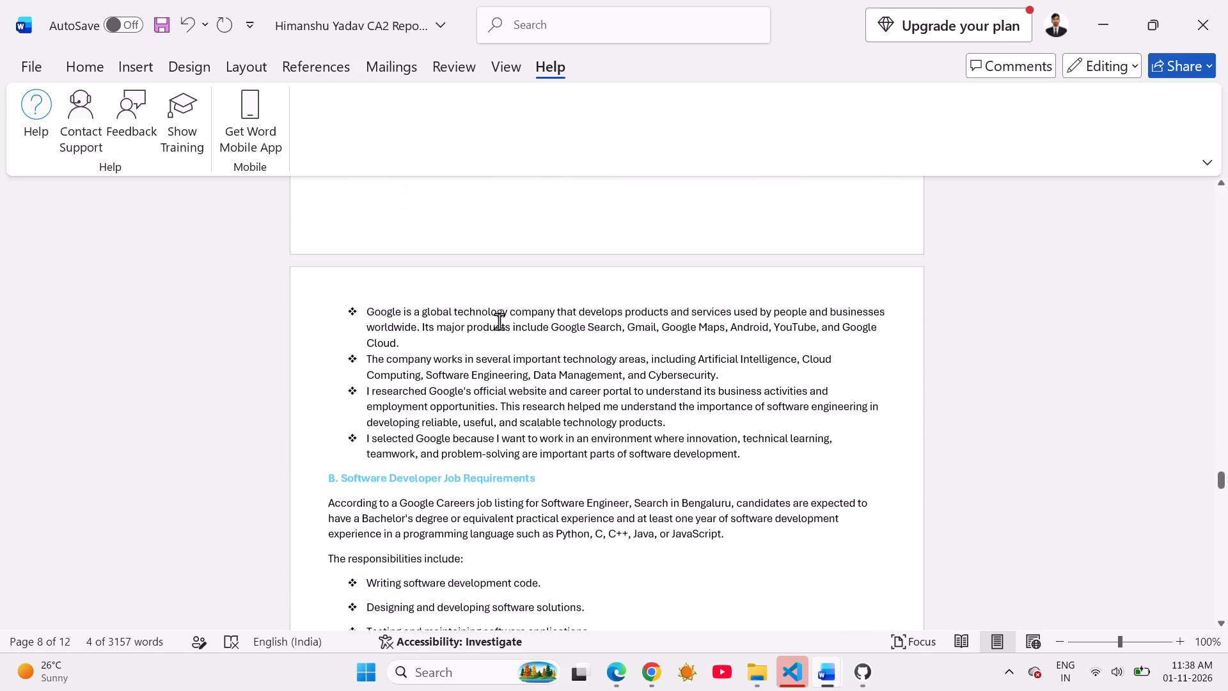
scroll(499, 321, "down", 3)
scroll(499, 321, "up", 2)
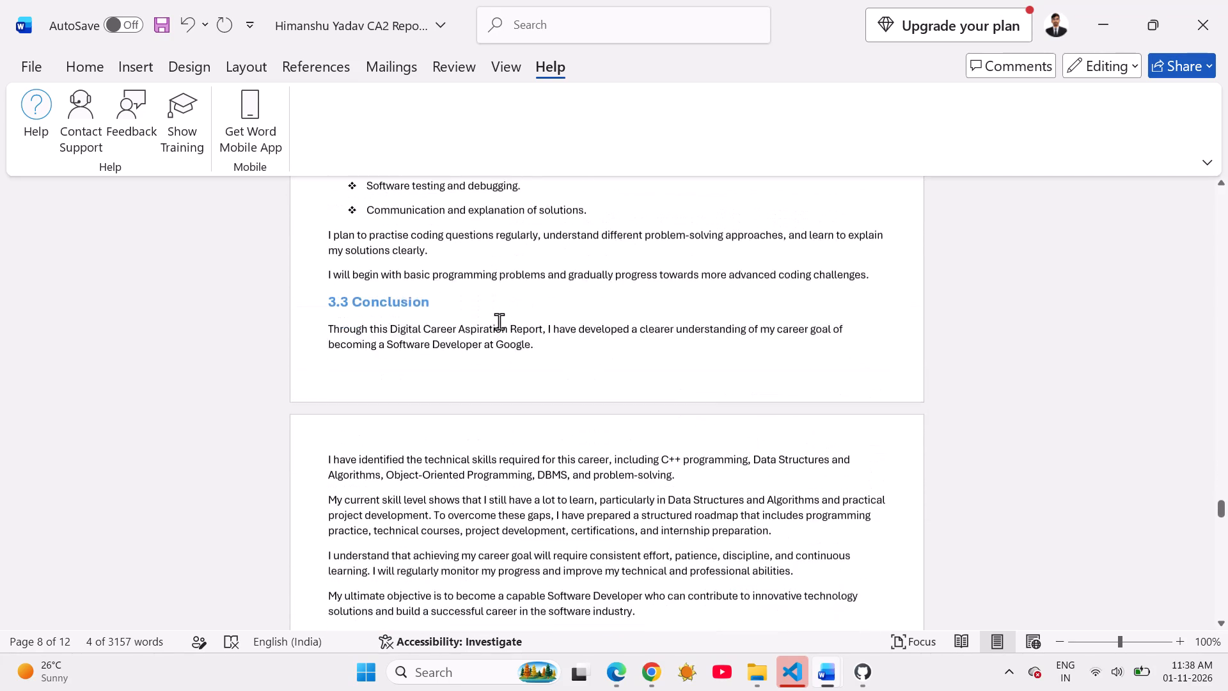
scroll(499, 321, "up", 1)
left_click_drag(450, 342, 306, 343)
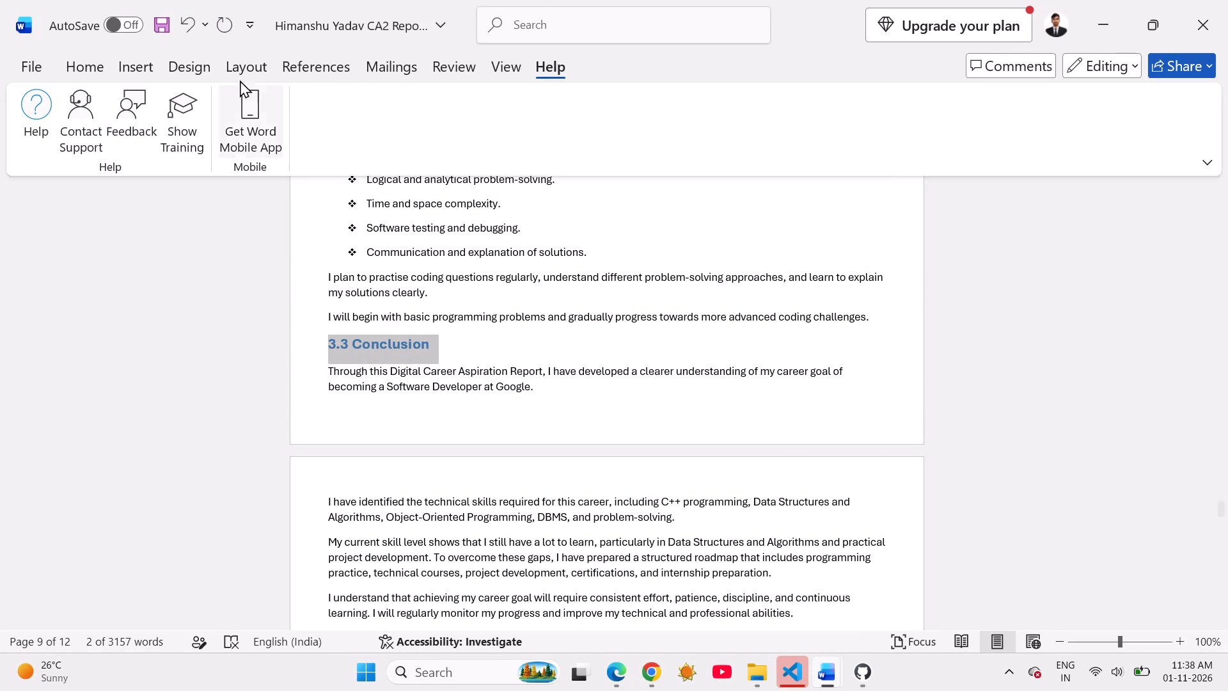
left_click(128, 68)
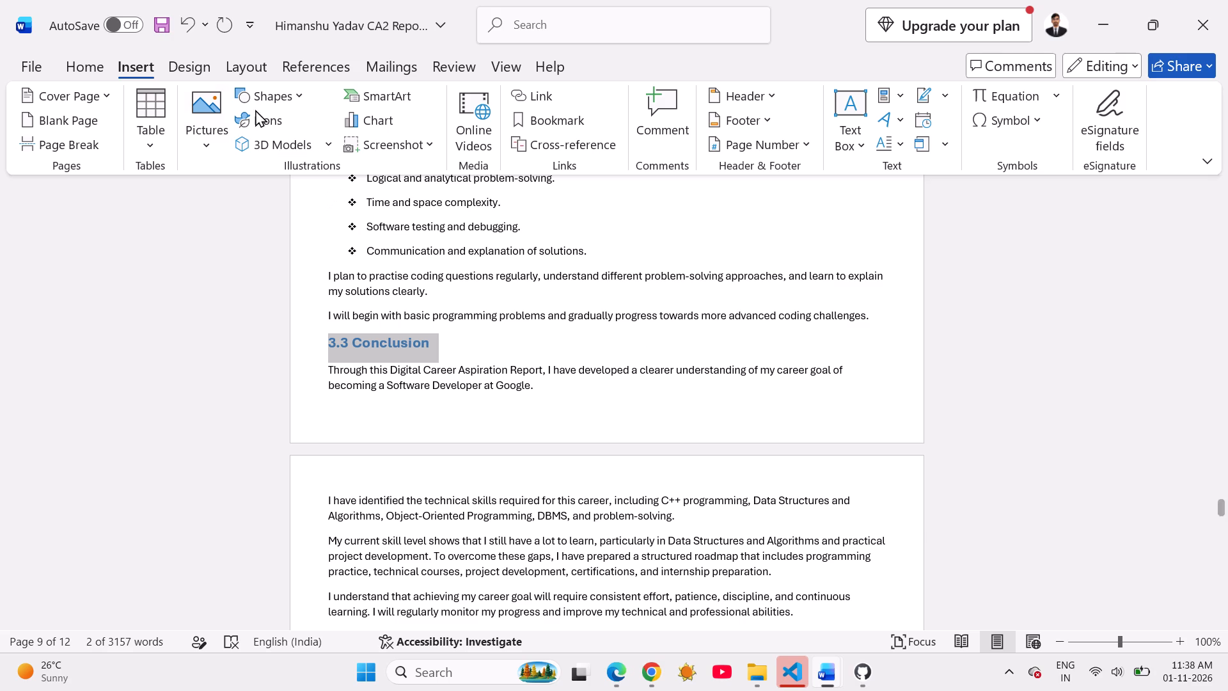
left_click(91, 65)
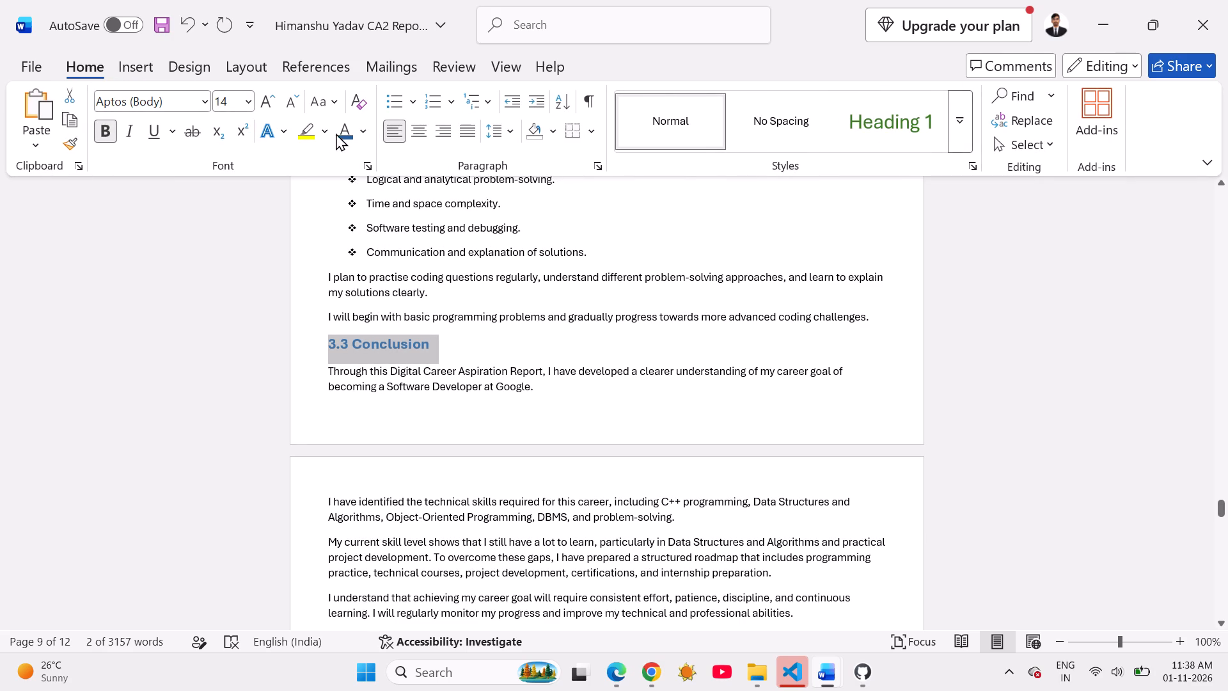
left_click(342, 131)
Apply the same dark blue font colour to the "3.4 References" heading.
scroll(356, 390, "down", 1)
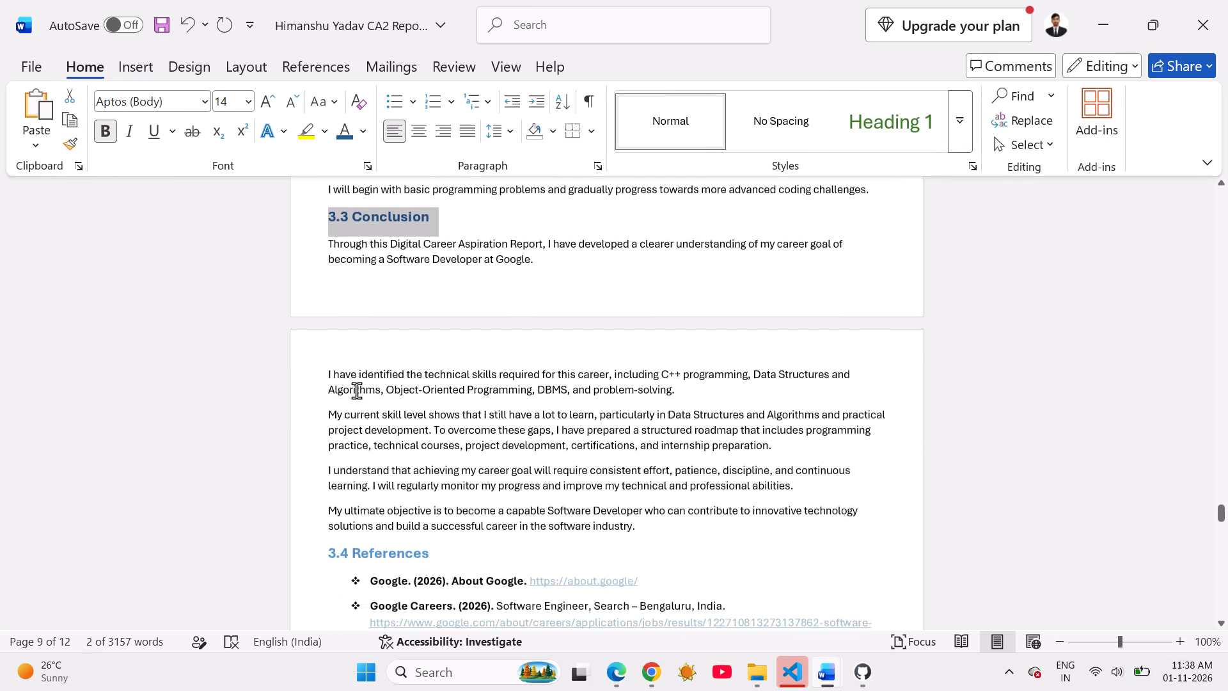
scroll(356, 390, "down", 1)
left_click_drag(440, 523, 326, 524)
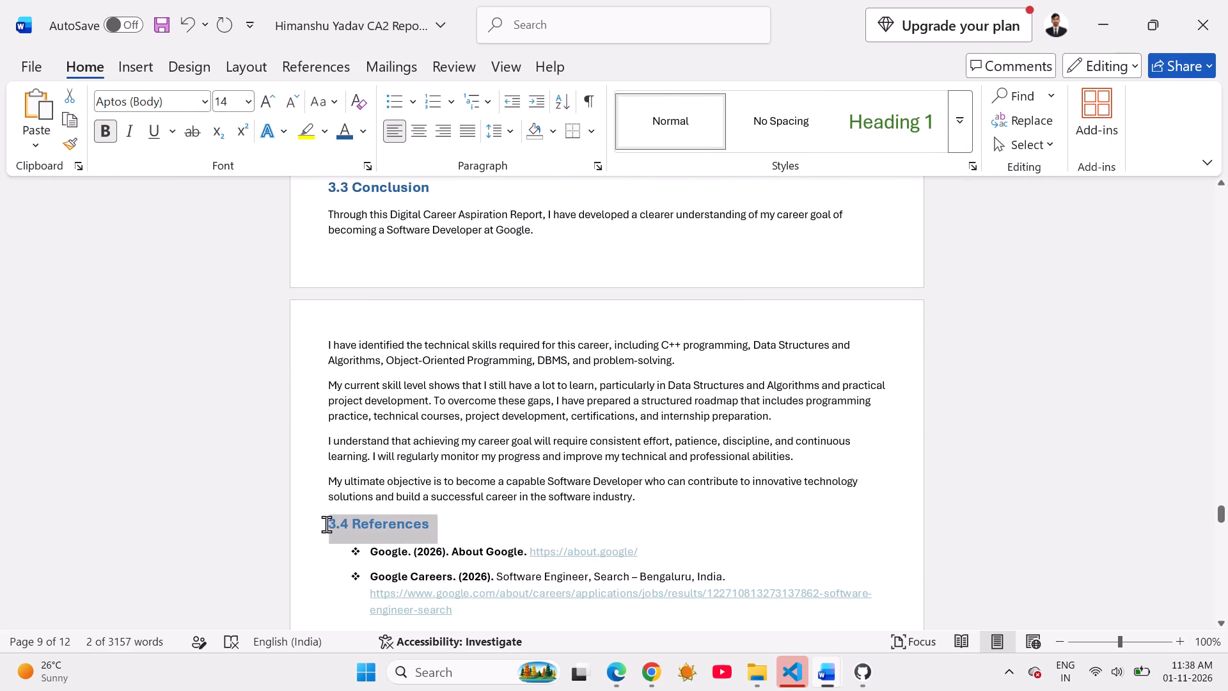
left_click_drag(326, 524, 324, 524)
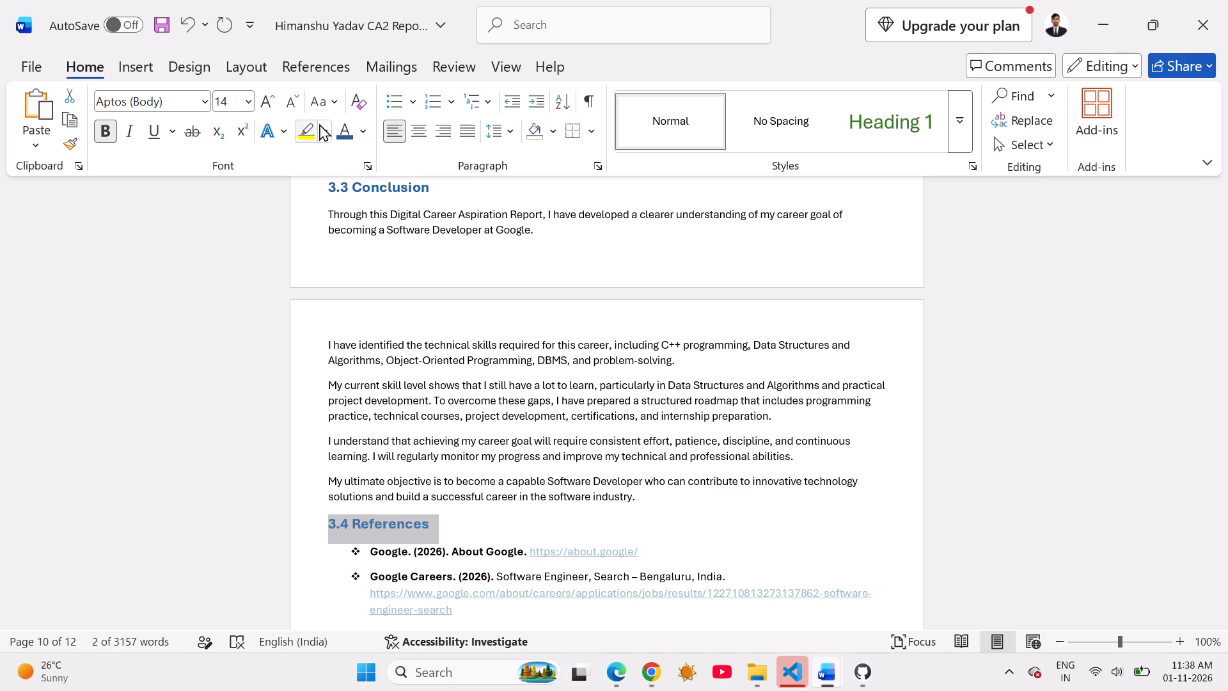
left_click(353, 136)
Apply the same dark blue font colour to the "Section 4 – Professional Digital Profile" heading.
scroll(327, 484, "down", 2)
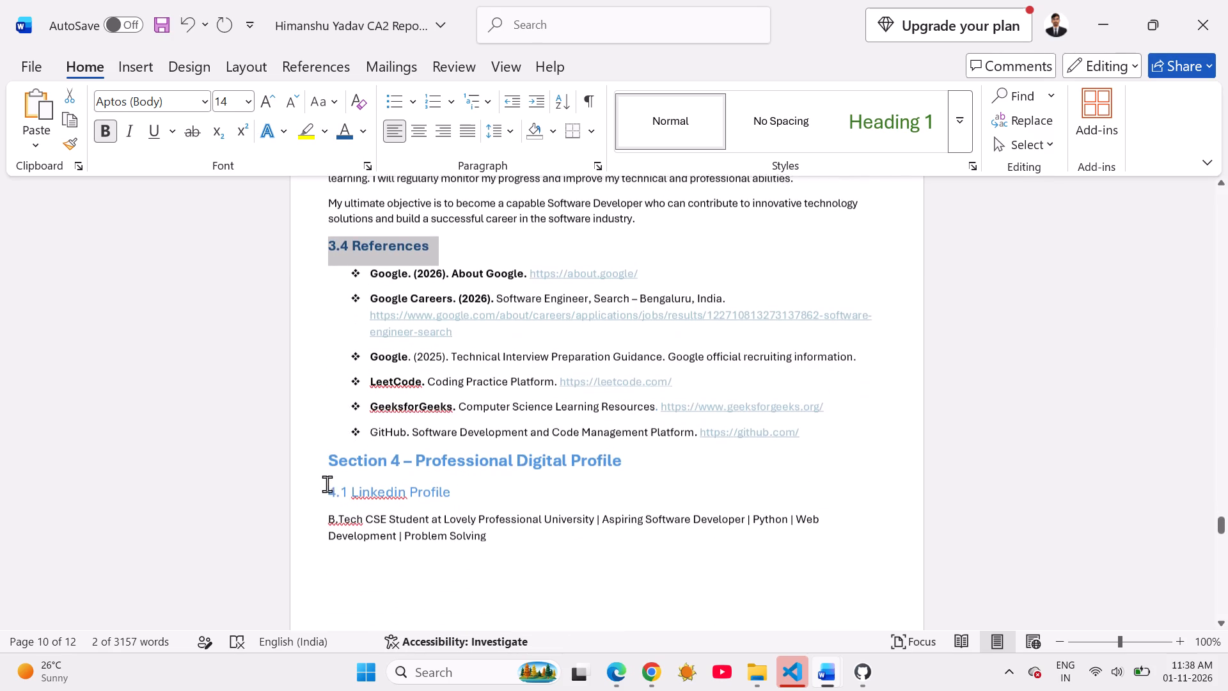
scroll(327, 484, "down", 2)
left_click_drag(672, 409, 320, 419)
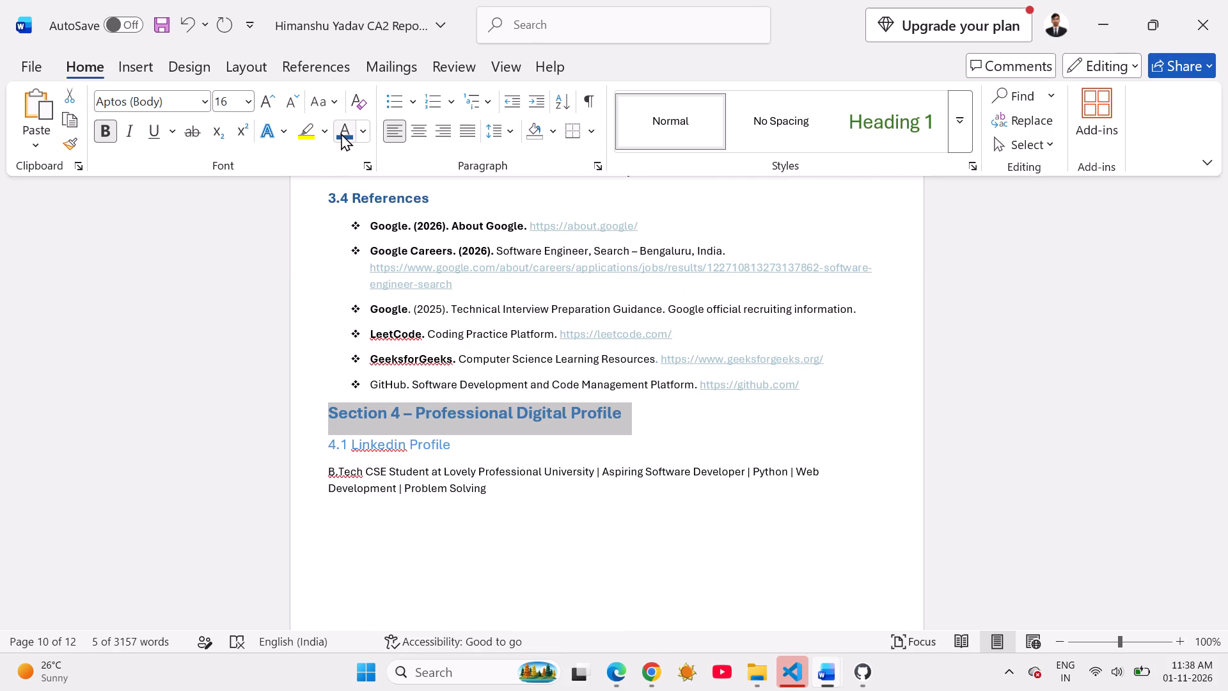
left_click(341, 133)
scroll(351, 518, "down", 3)
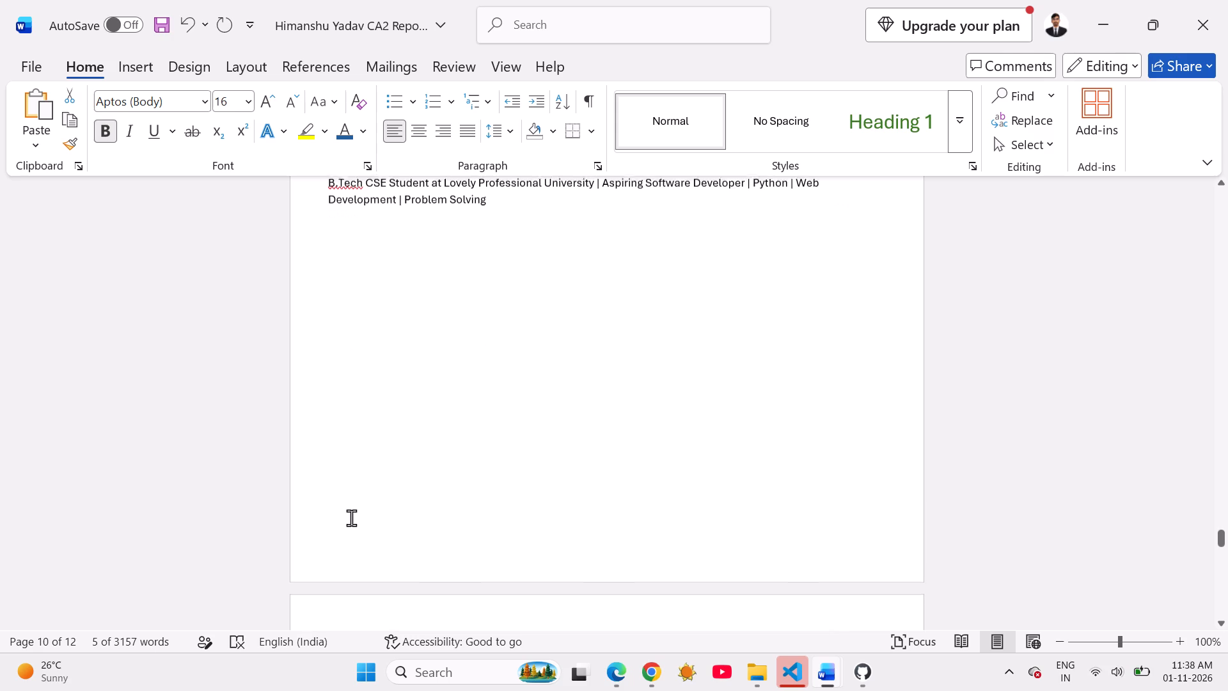
Check the layout of the Section 4 pages, from the LinkedIn profile text through the digital profile development section.
scroll(351, 518, "down", 4)
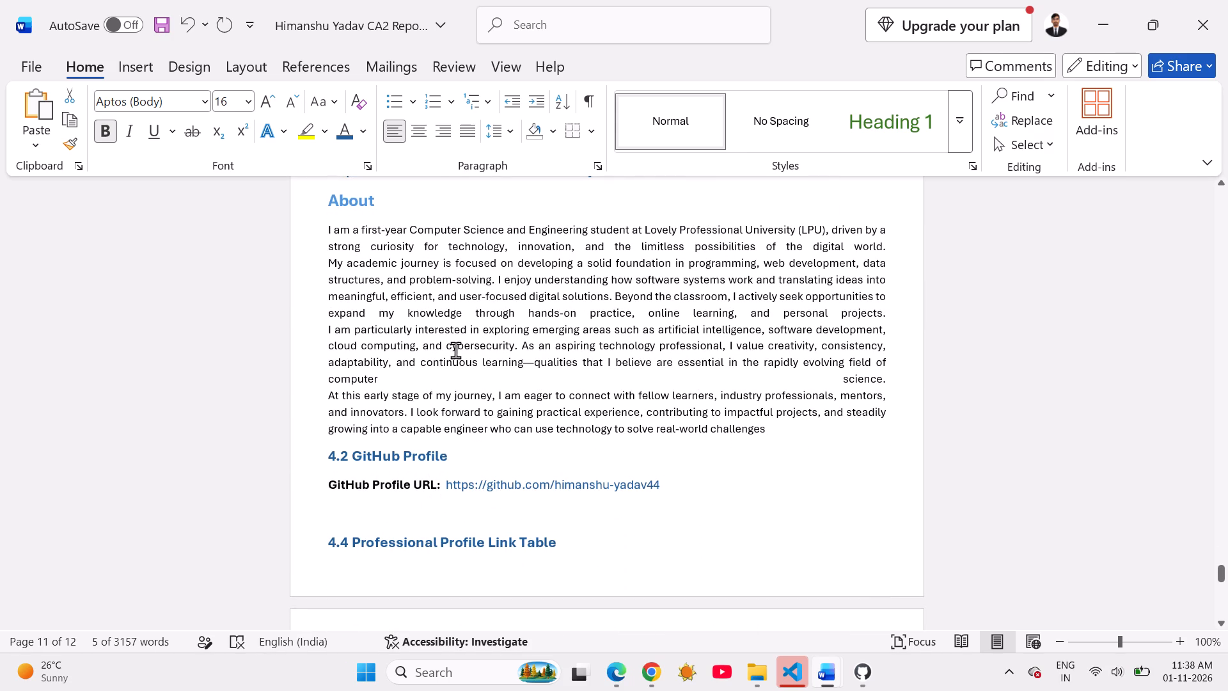
scroll(455, 350, "up", 7)
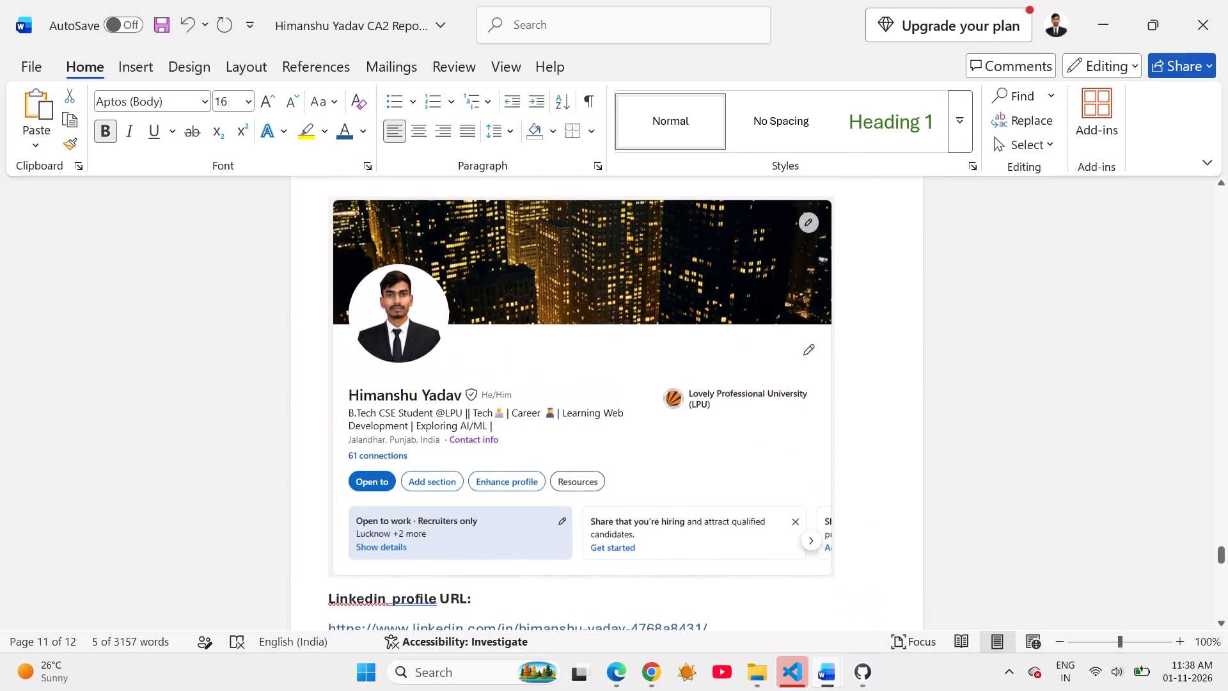
scroll(455, 350, "up", 6)
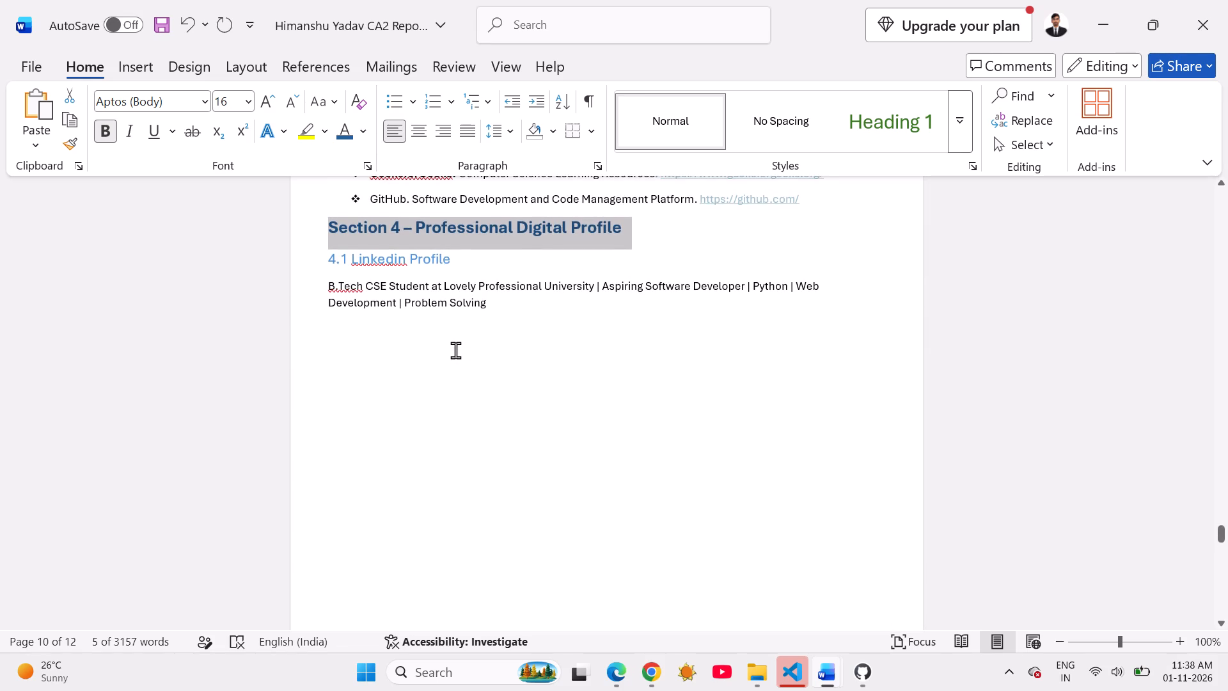
scroll(455, 350, "down", 1)
scroll(455, 350, "down", 2, "ctrl")
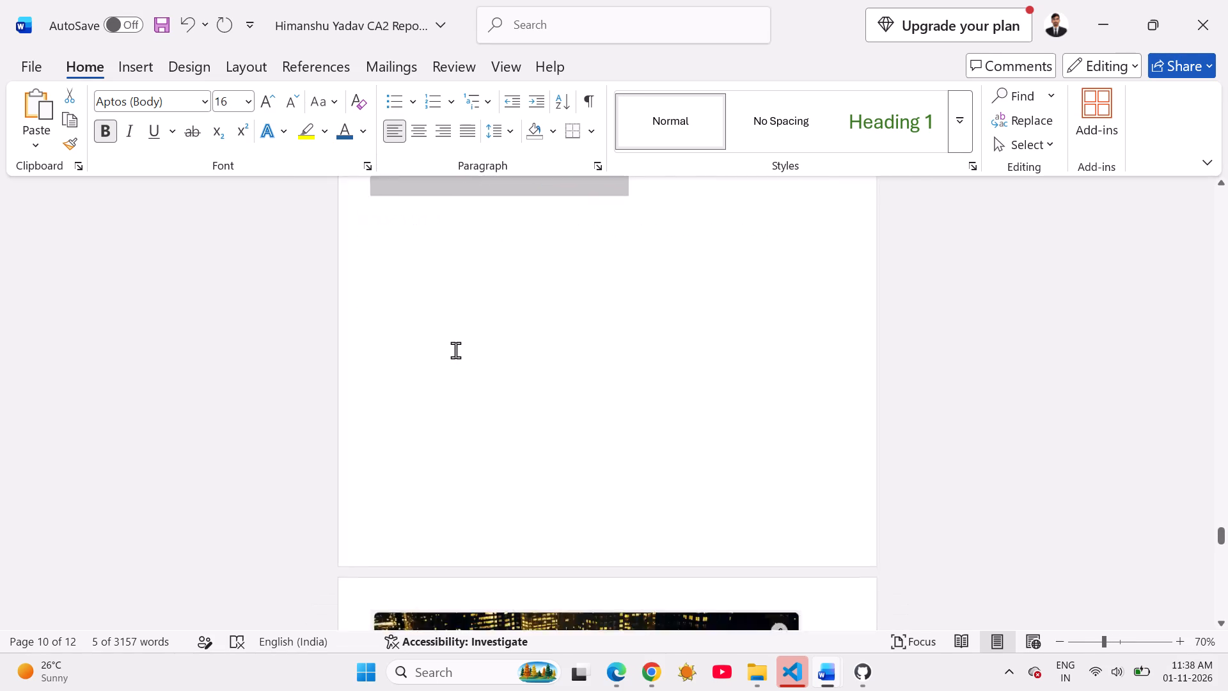
scroll(455, 350, "down", 3, "ctrl")
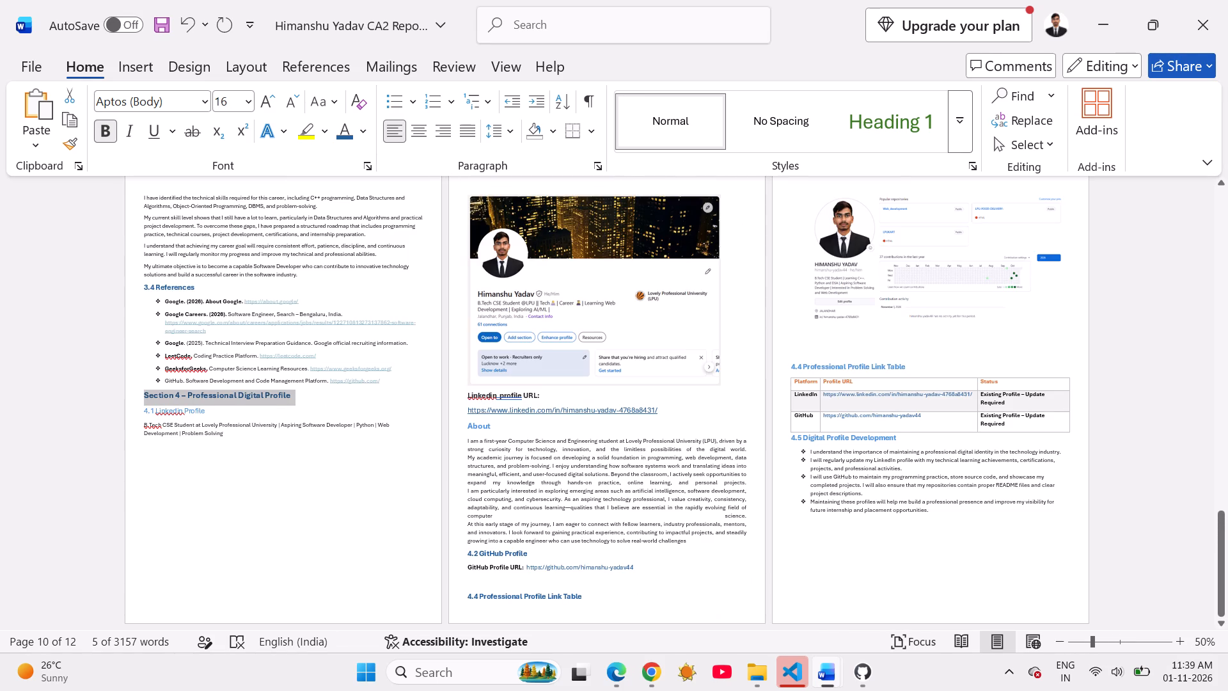
scroll(455, 350, "up", 5)
scroll(455, 350, "down", 1)
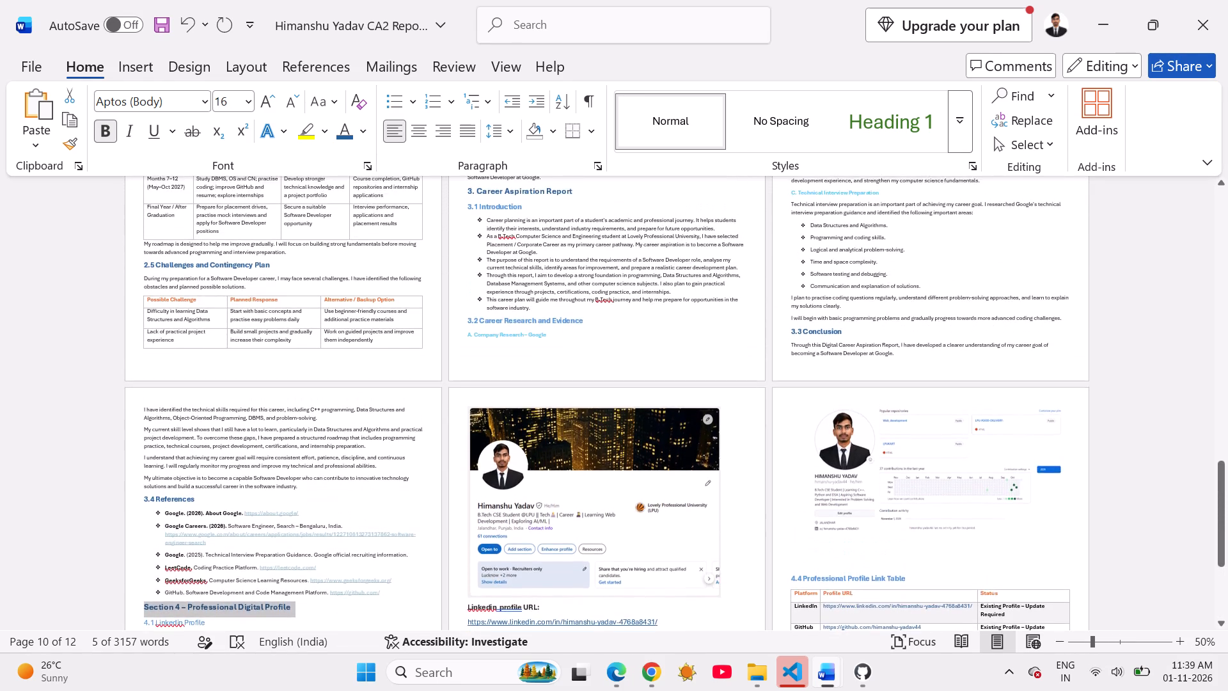
scroll(455, 350, "down", 2)
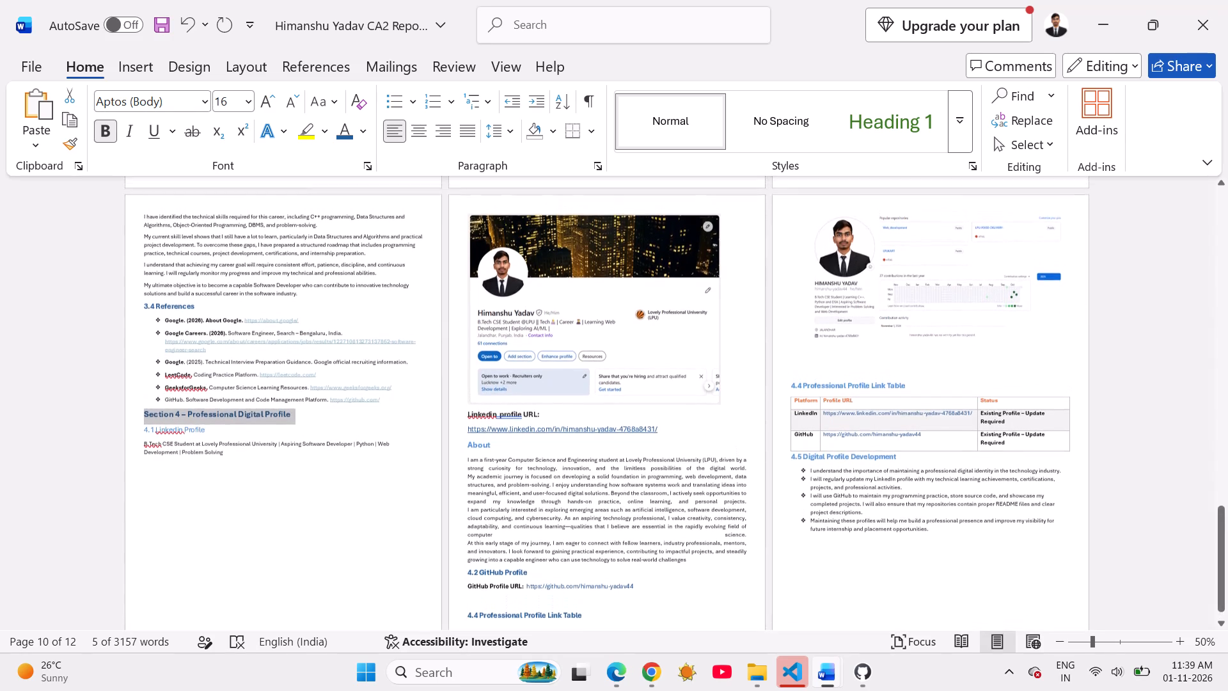
scroll(455, 350, "down", 1)
scroll(455, 350, "up", 3, "ctrl")
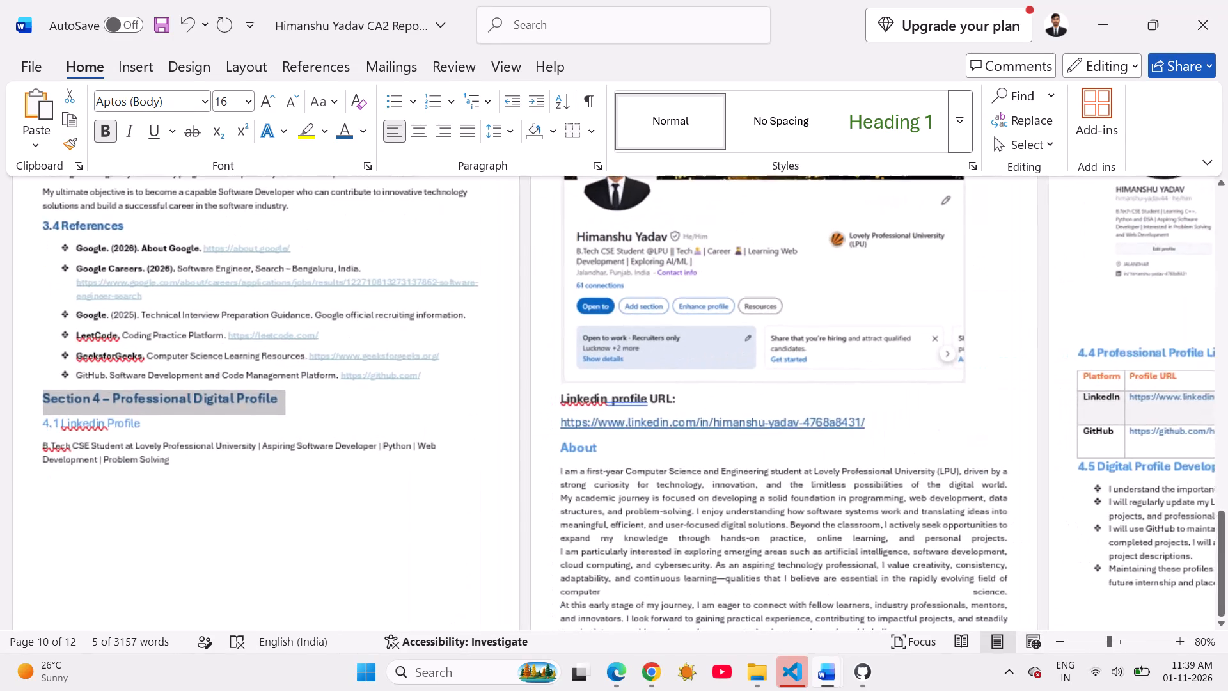
scroll(455, 350, "up", 3, "ctrl")
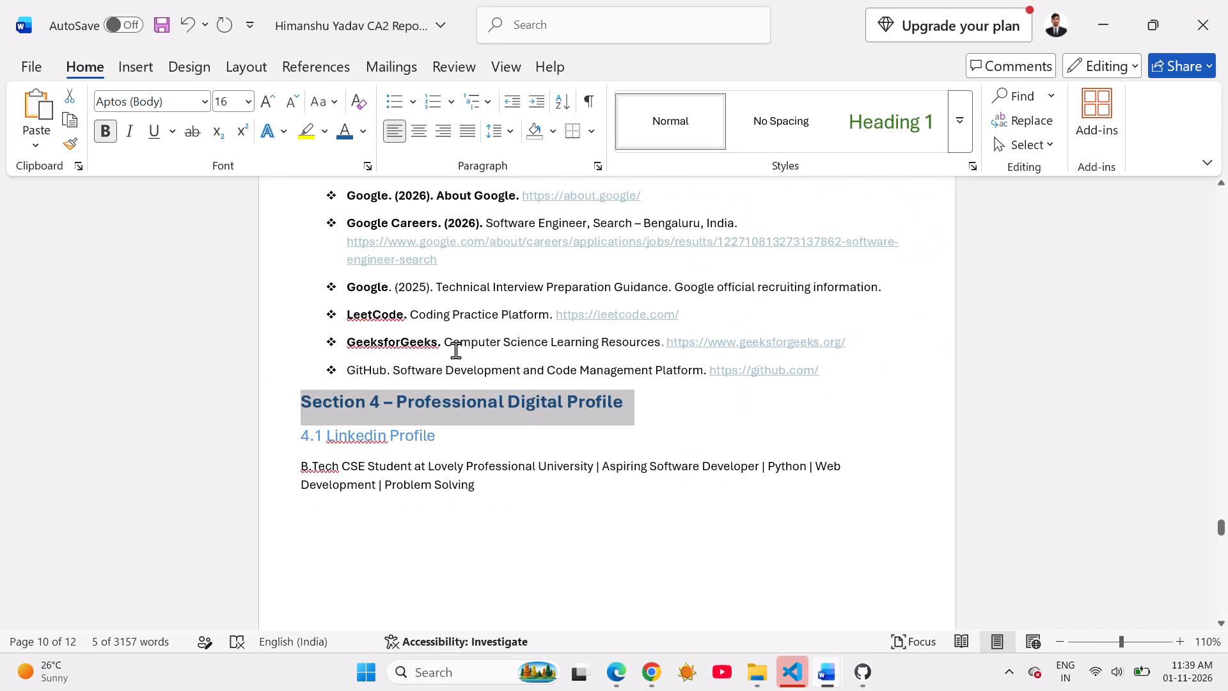
scroll(446, 543, "down", 10)
scroll(446, 543, "up", 3)
scroll(446, 543, "right", 1)
scroll(446, 543, "up", 1)
scroll(446, 543, "right", 1)
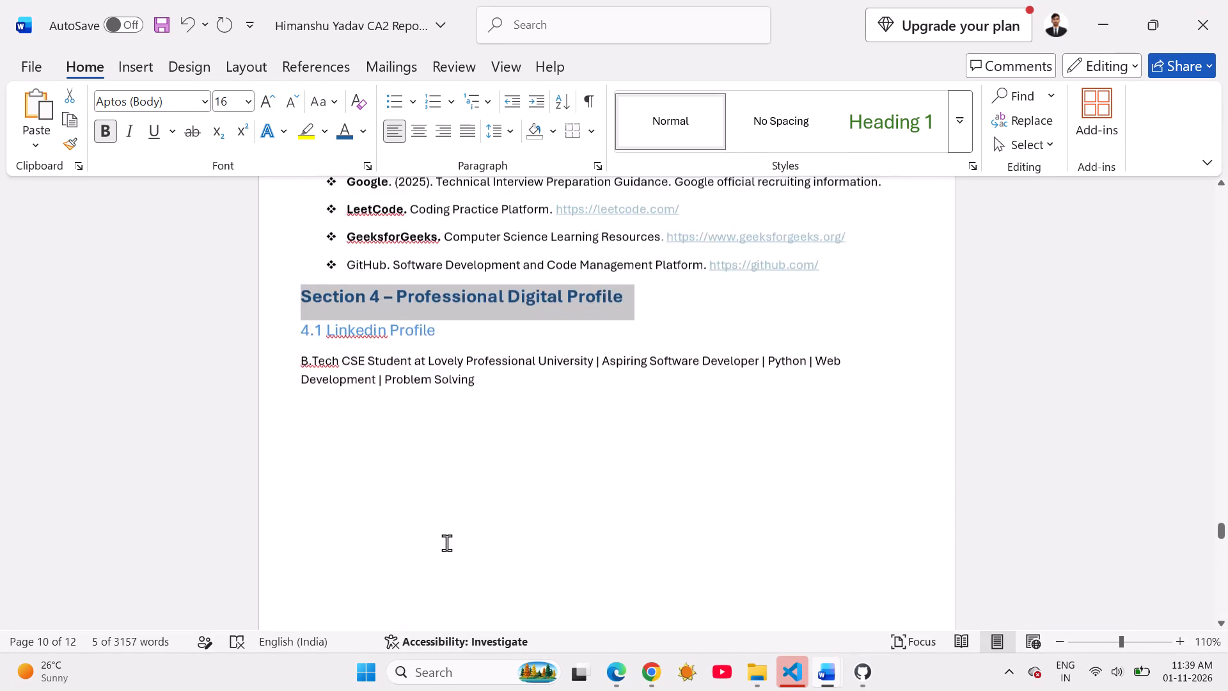
scroll(446, 543, "right", 1)
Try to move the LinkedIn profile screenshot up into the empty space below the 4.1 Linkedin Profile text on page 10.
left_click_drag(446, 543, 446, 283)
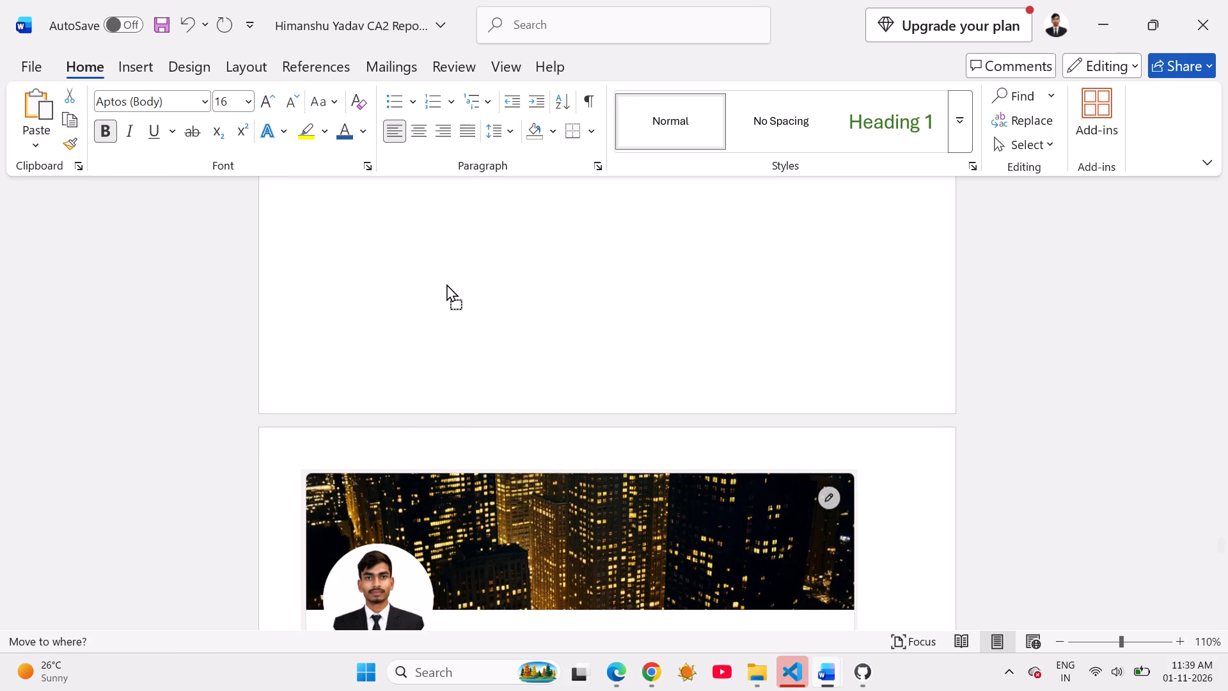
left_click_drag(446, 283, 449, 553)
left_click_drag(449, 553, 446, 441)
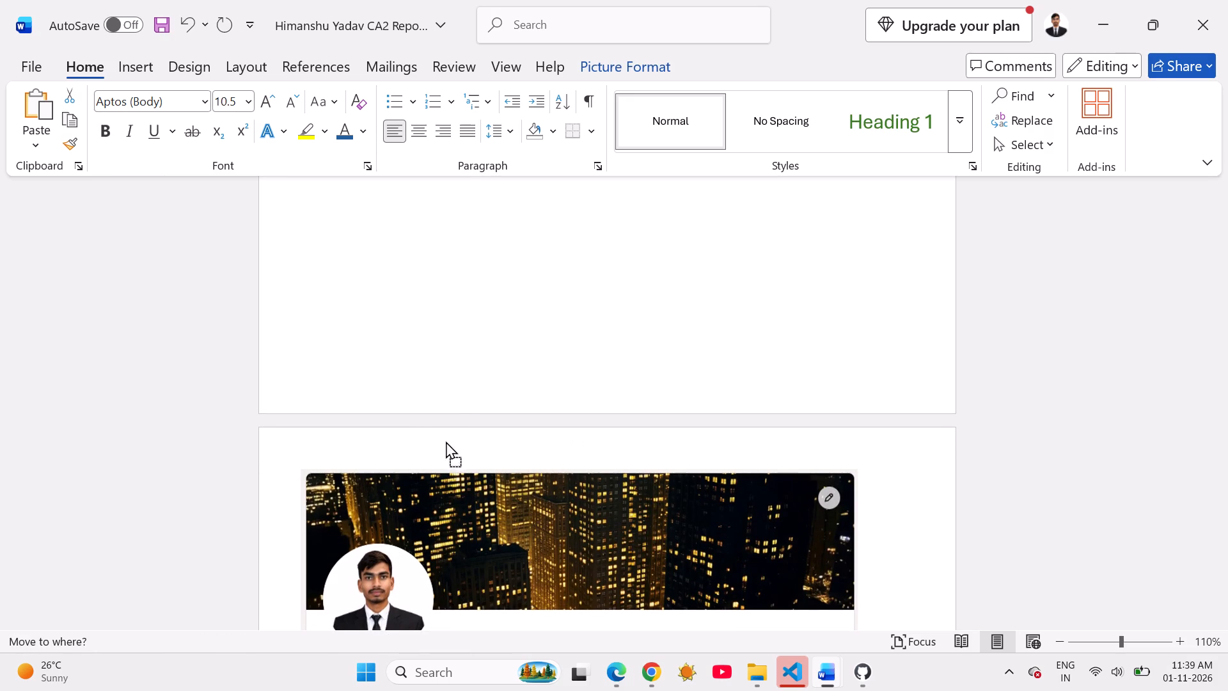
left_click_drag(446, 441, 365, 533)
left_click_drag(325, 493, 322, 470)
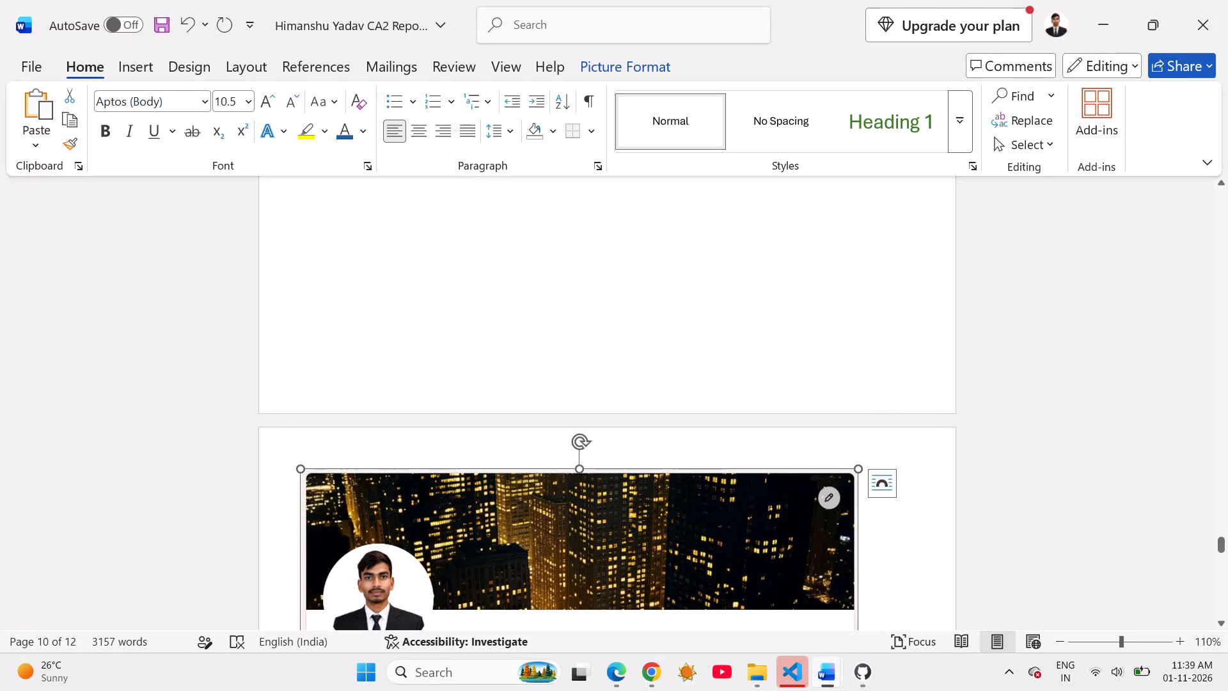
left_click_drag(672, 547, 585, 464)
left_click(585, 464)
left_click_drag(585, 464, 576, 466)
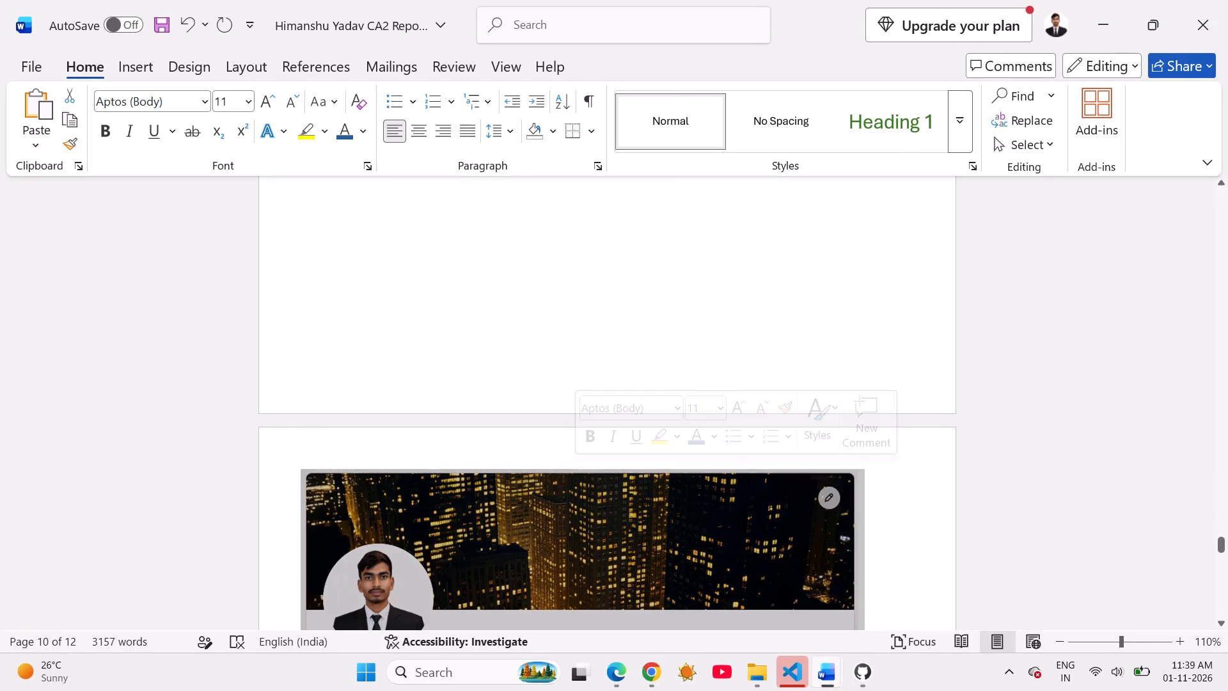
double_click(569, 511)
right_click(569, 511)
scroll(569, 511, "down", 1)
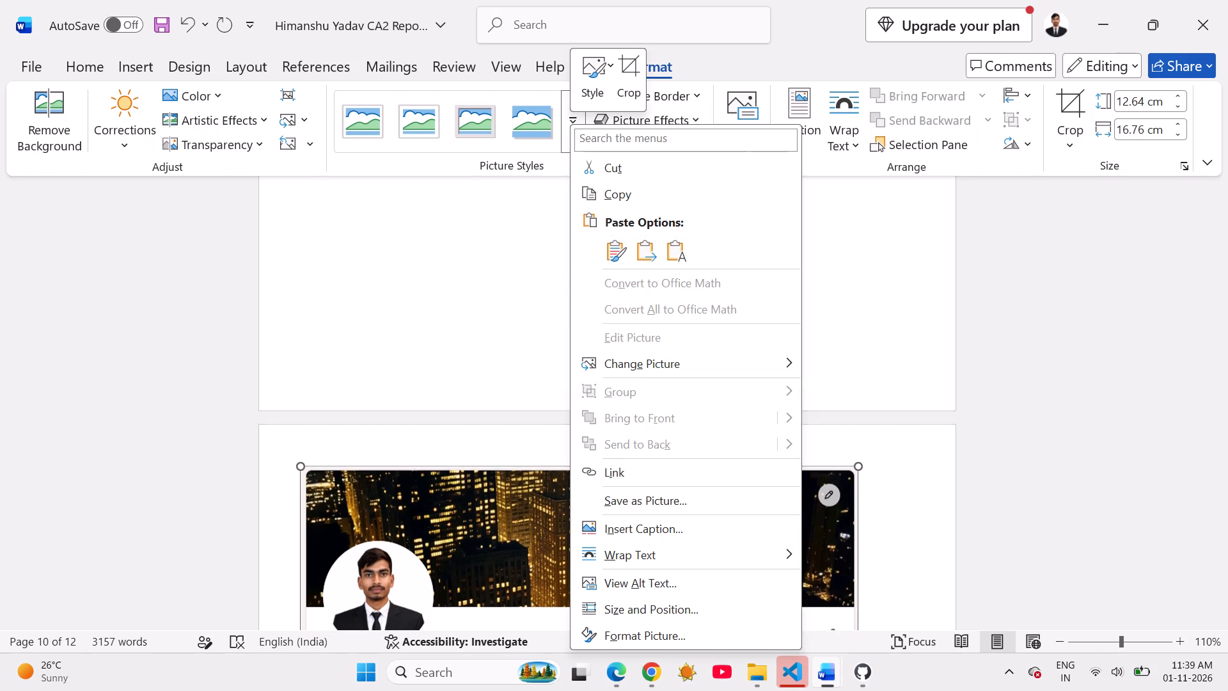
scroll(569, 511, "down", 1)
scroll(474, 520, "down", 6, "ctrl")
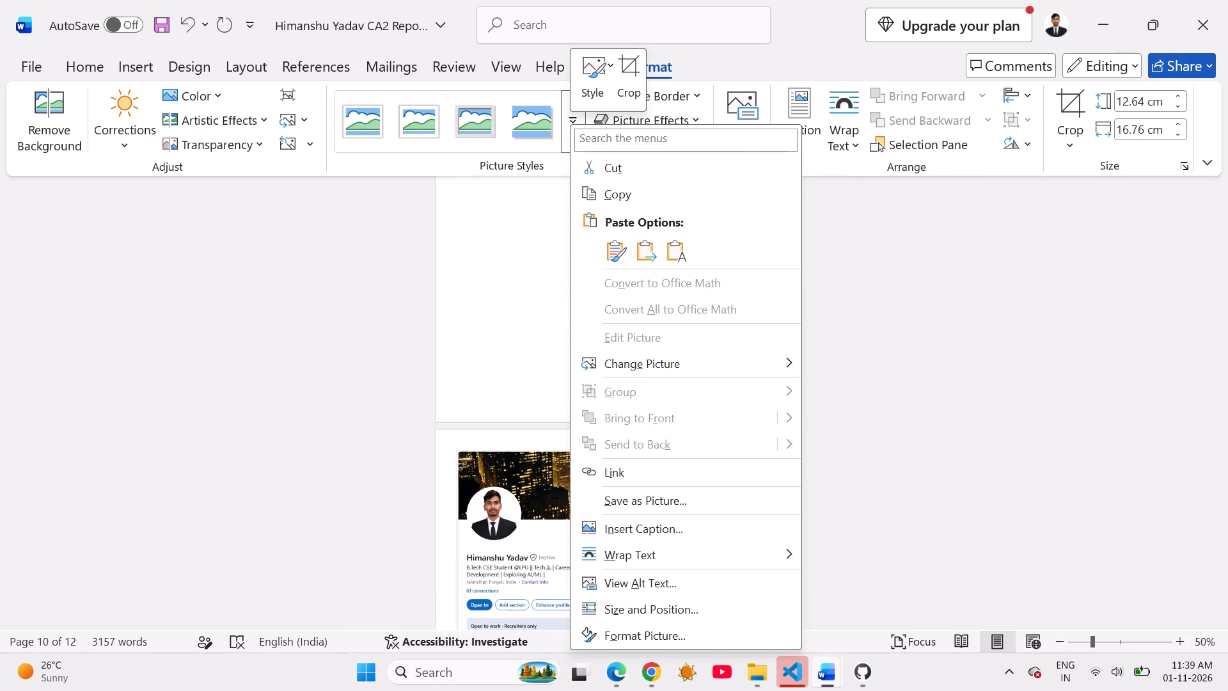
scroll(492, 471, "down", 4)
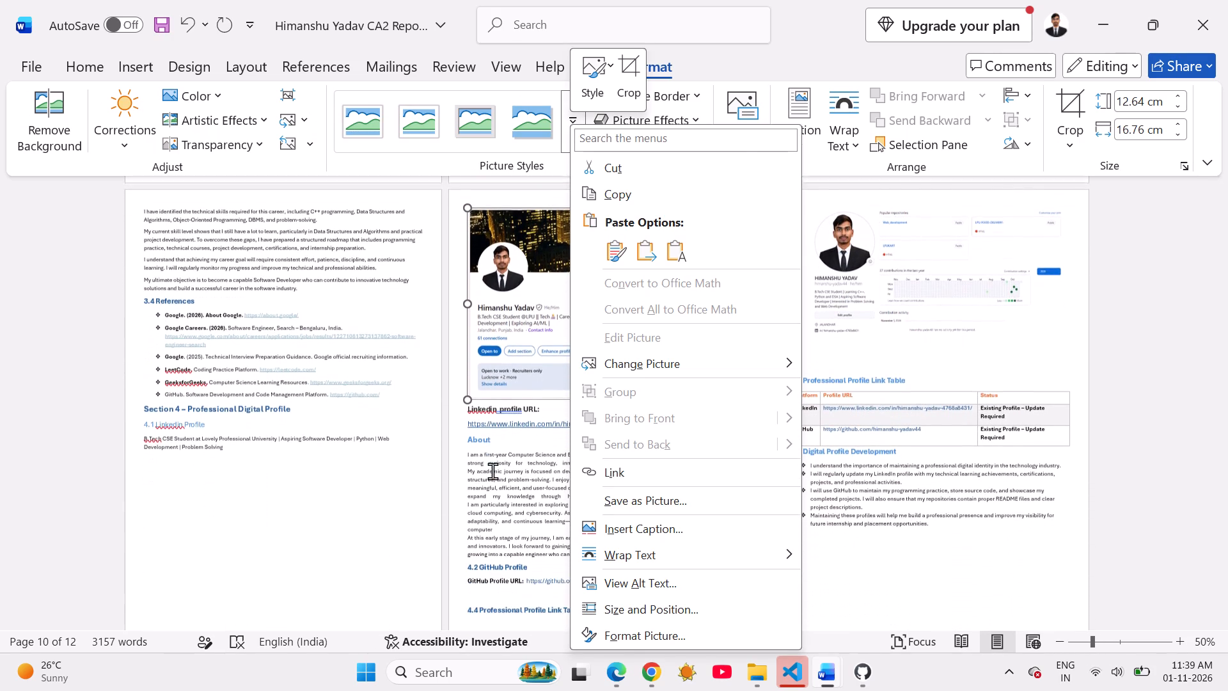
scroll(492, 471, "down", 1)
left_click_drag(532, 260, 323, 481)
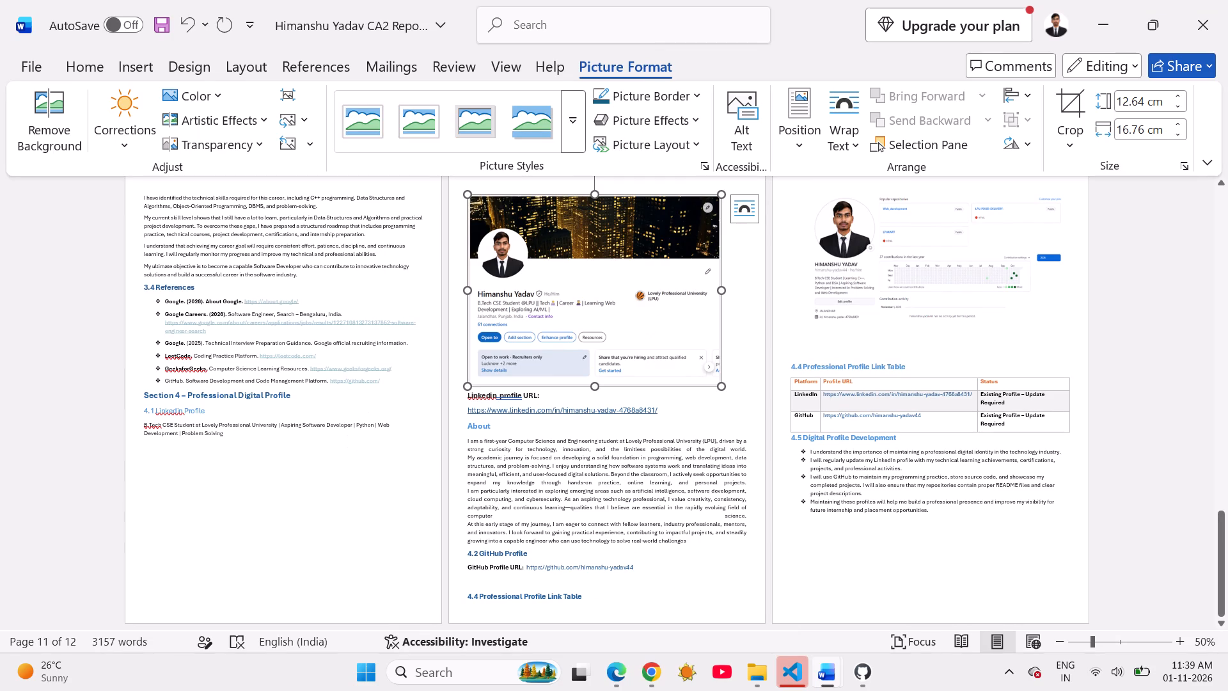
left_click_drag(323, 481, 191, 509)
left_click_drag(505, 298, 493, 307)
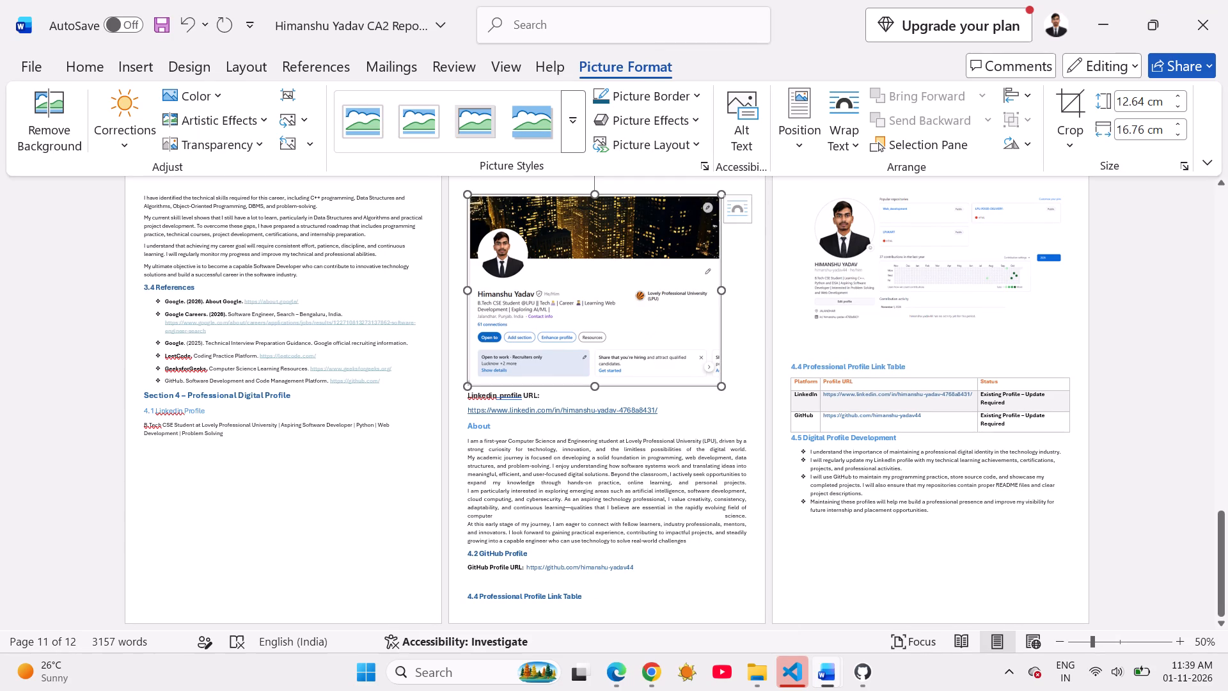
Widen the LinkedIn profile screenshot to about 18.6 cm, keeping its height at 12.64 cm.
left_click_drag(467, 294, 443, 307)
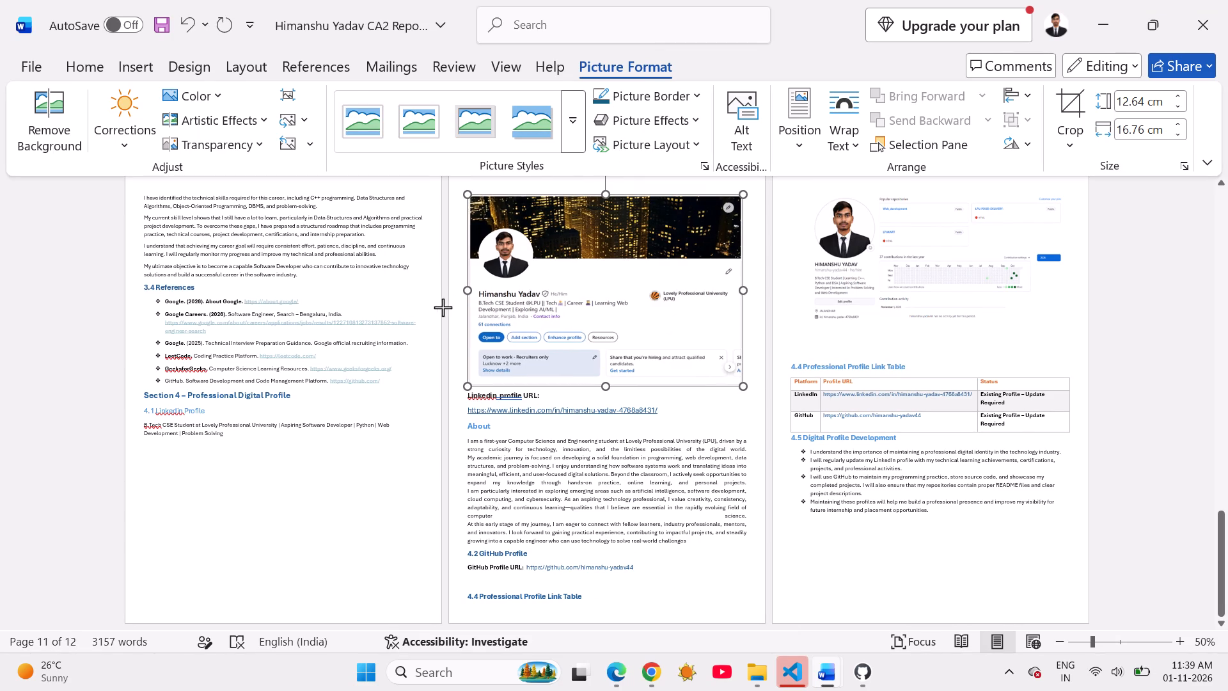
left_click_drag(443, 307, 440, 308)
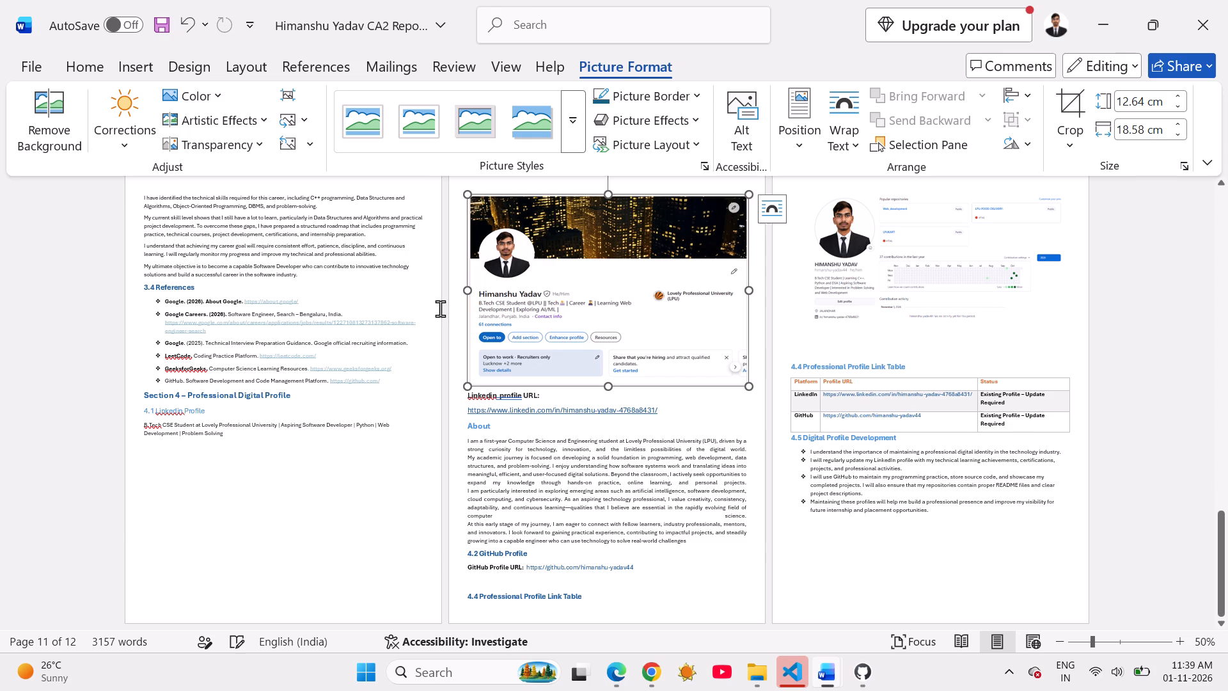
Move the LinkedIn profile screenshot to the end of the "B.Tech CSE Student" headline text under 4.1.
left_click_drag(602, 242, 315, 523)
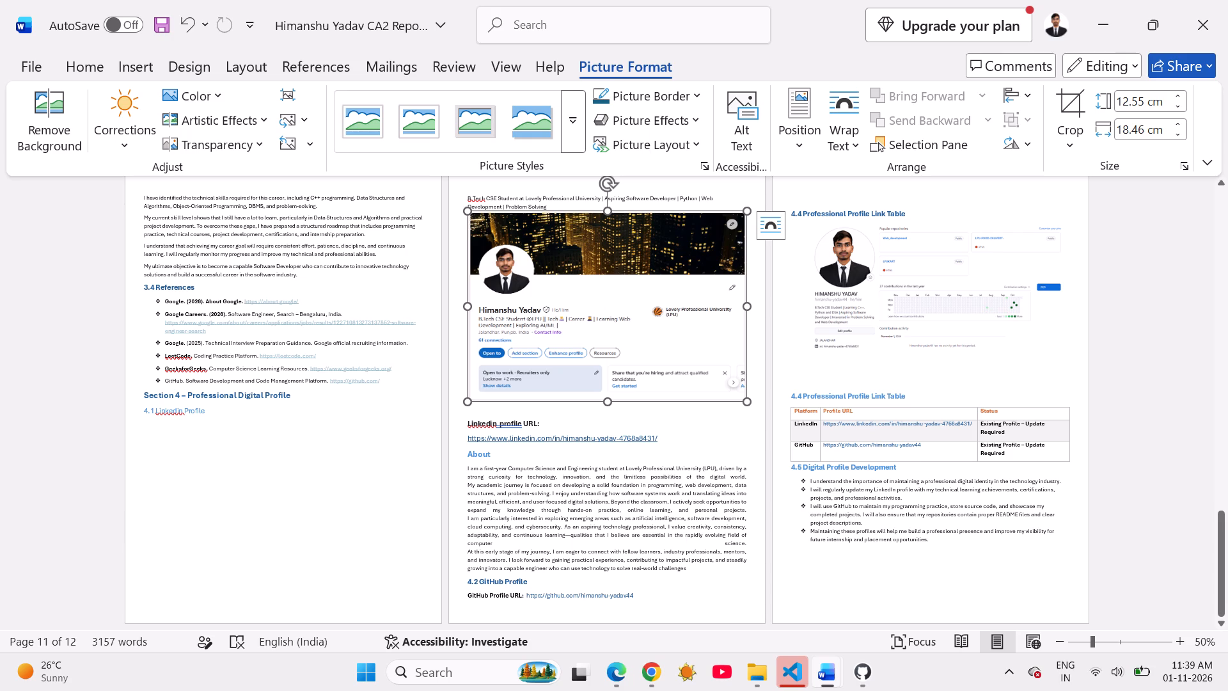
Move the LinkedIn profile screenshot to the start of the "4.1 Linkedin Profile" heading line, directly after the Section 4 heading.
scroll(358, 500, "down", 3, "ctrl")
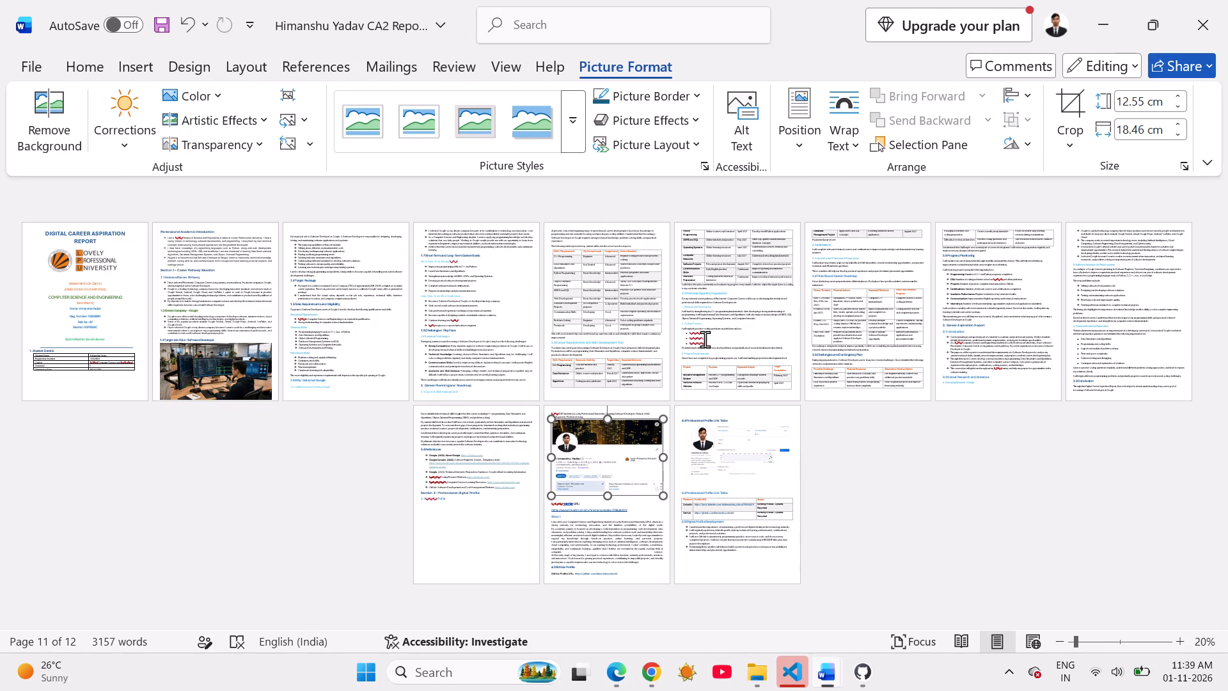
left_click(878, 510)
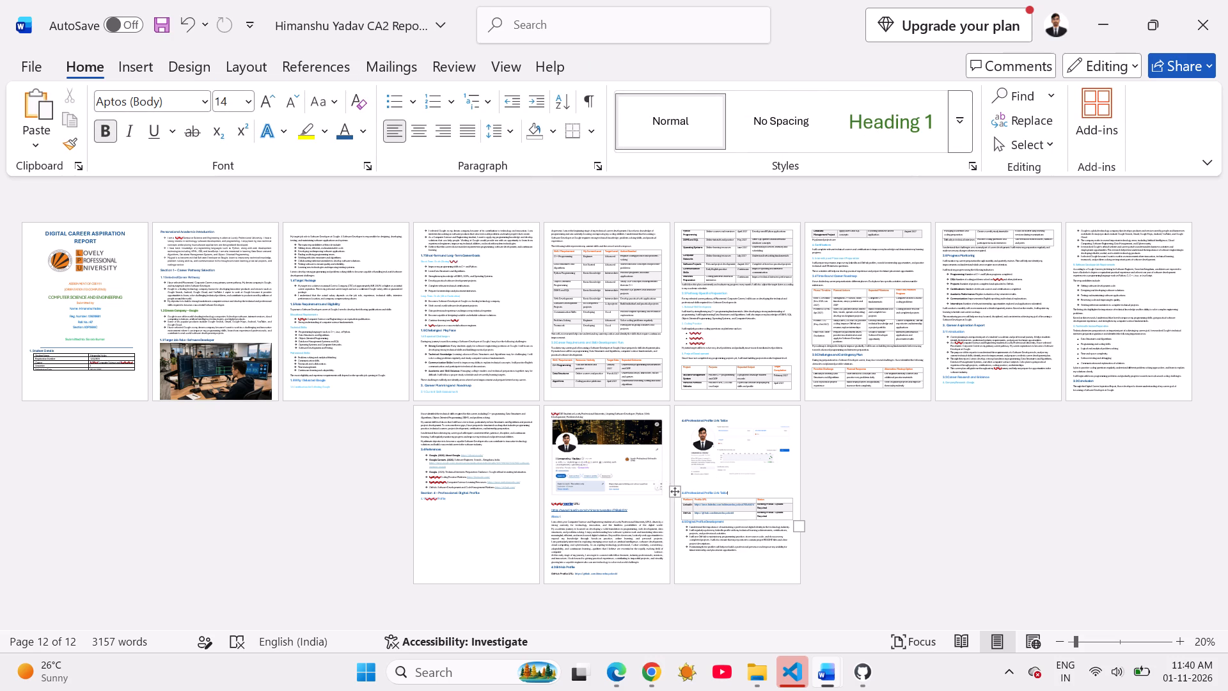
scroll(614, 476, "up", 4, "ctrl")
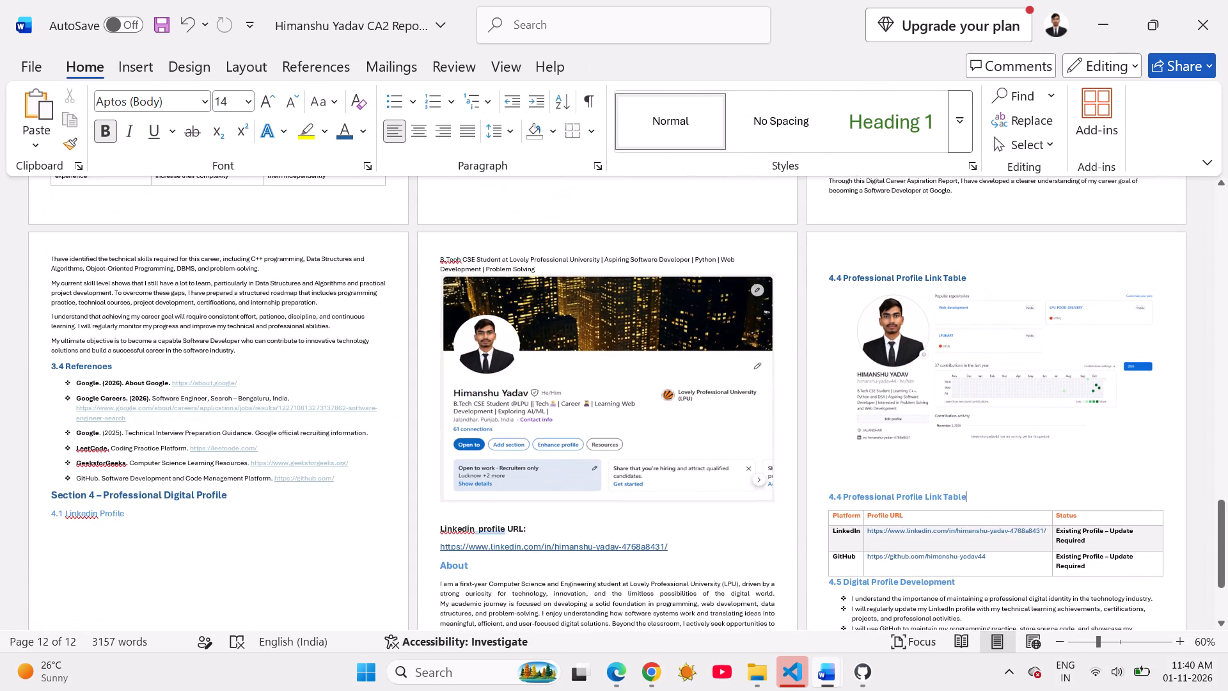
scroll(614, 476, "down", 5, "ctrl")
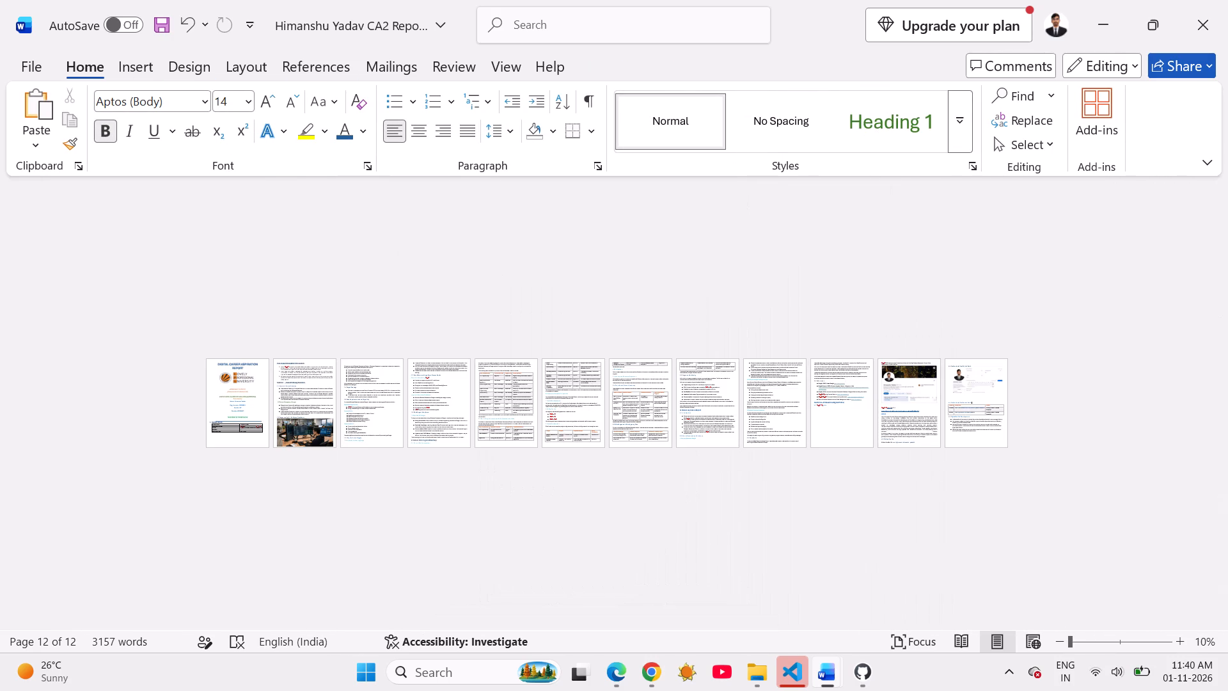
scroll(435, 521, "up", 5, "ctrl")
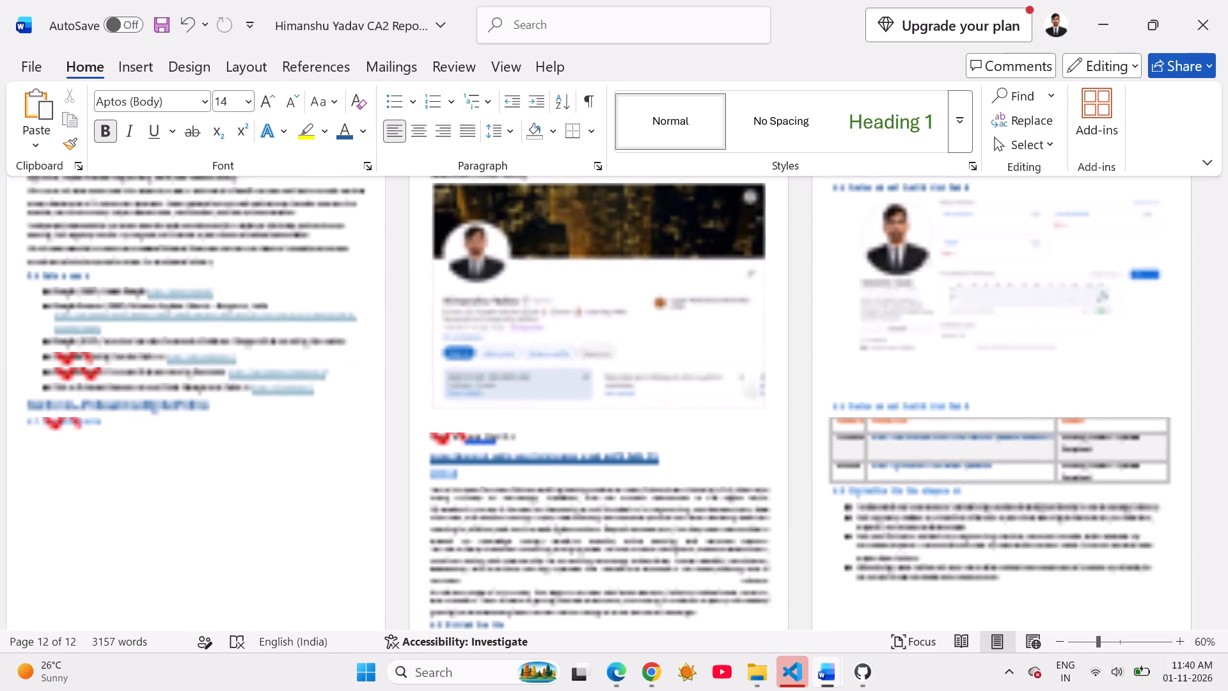
left_click(435, 521)
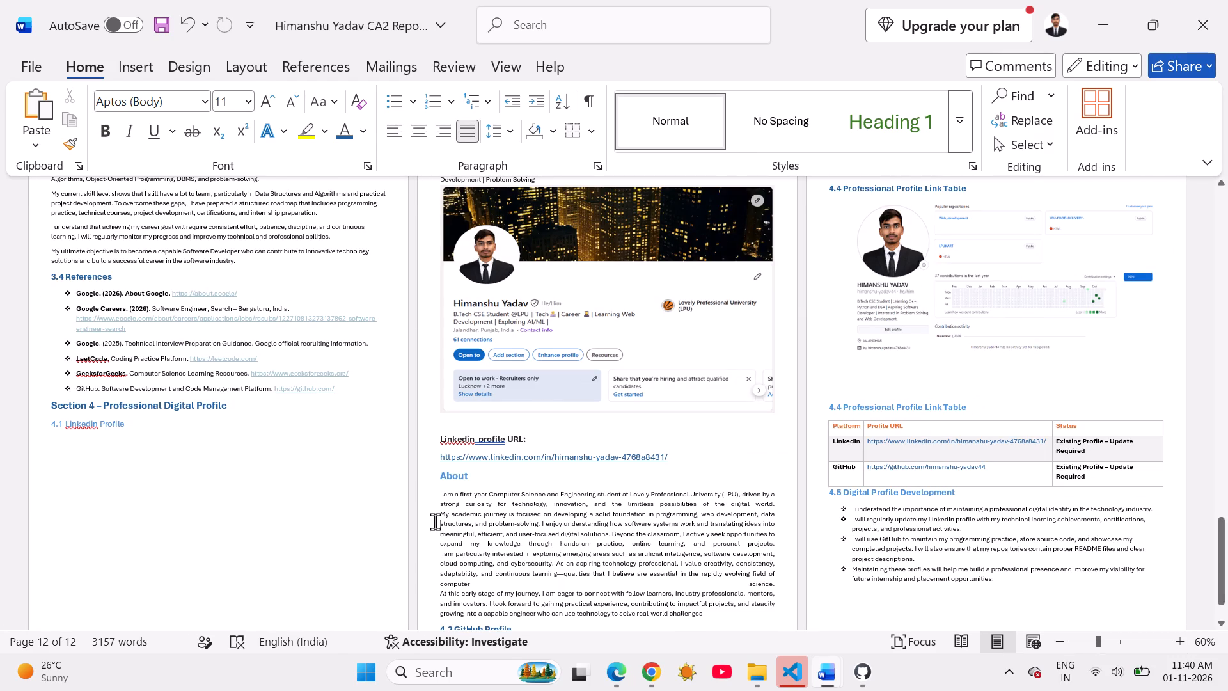
left_click(493, 312)
left_click_drag(493, 312, 476, 322)
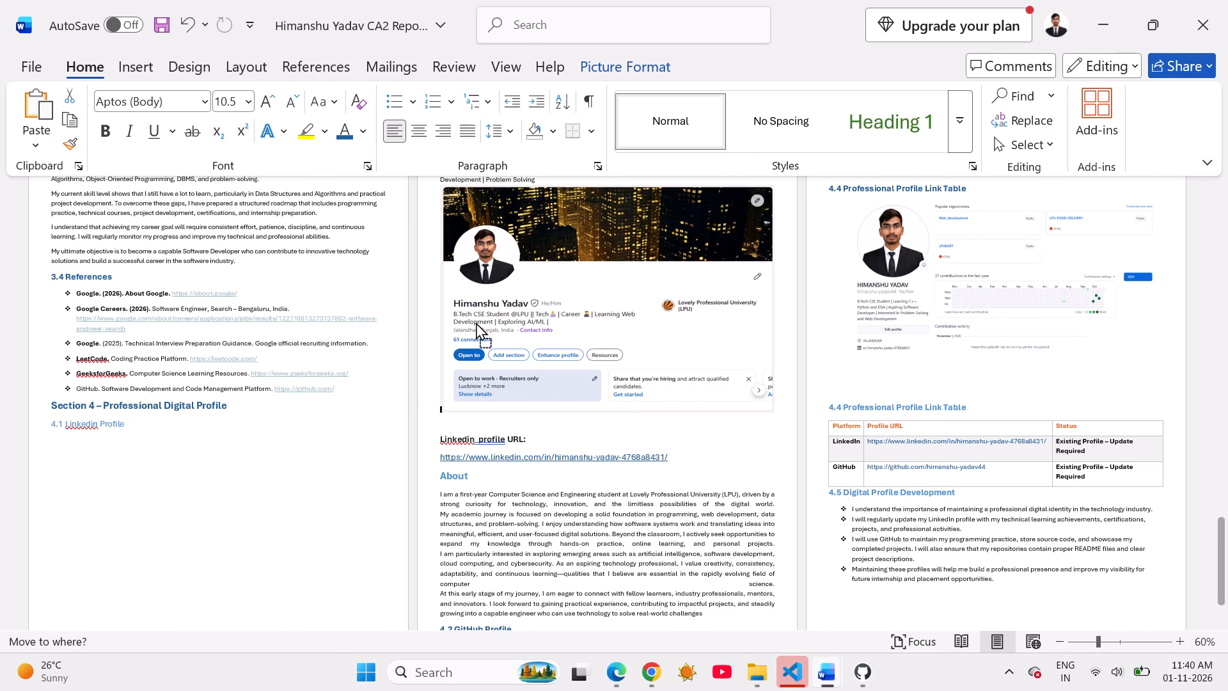
left_click_drag(476, 322, 484, 317)
left_click(484, 317)
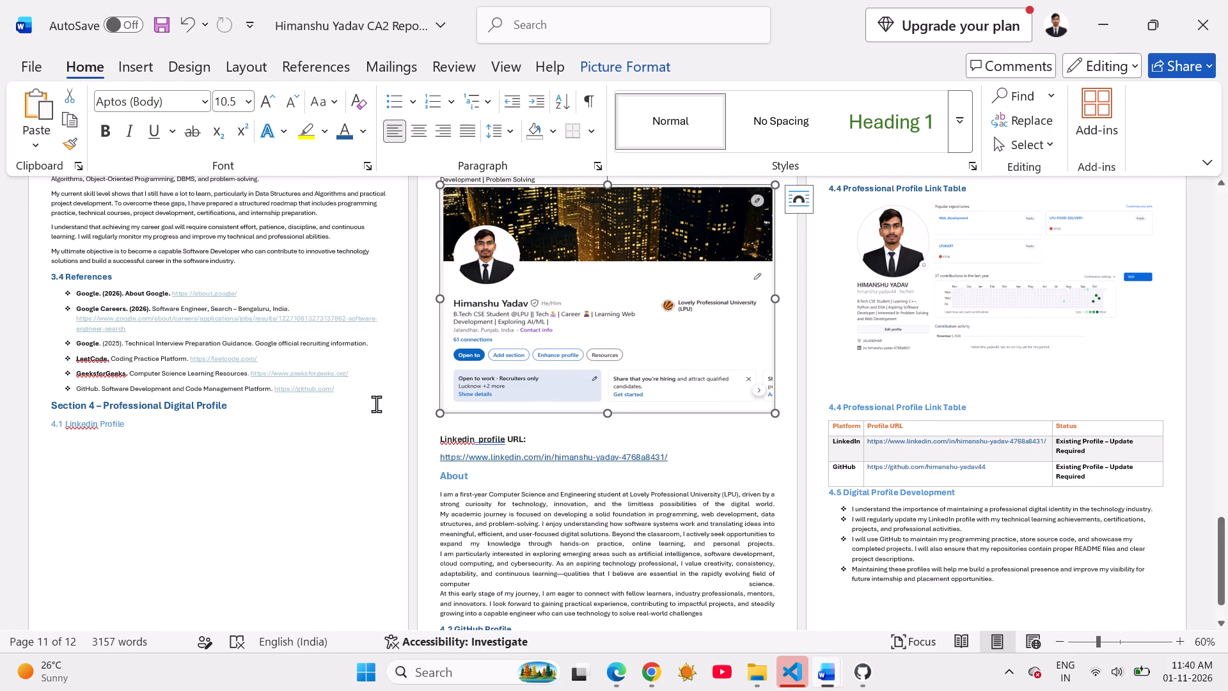
left_click(87, 479)
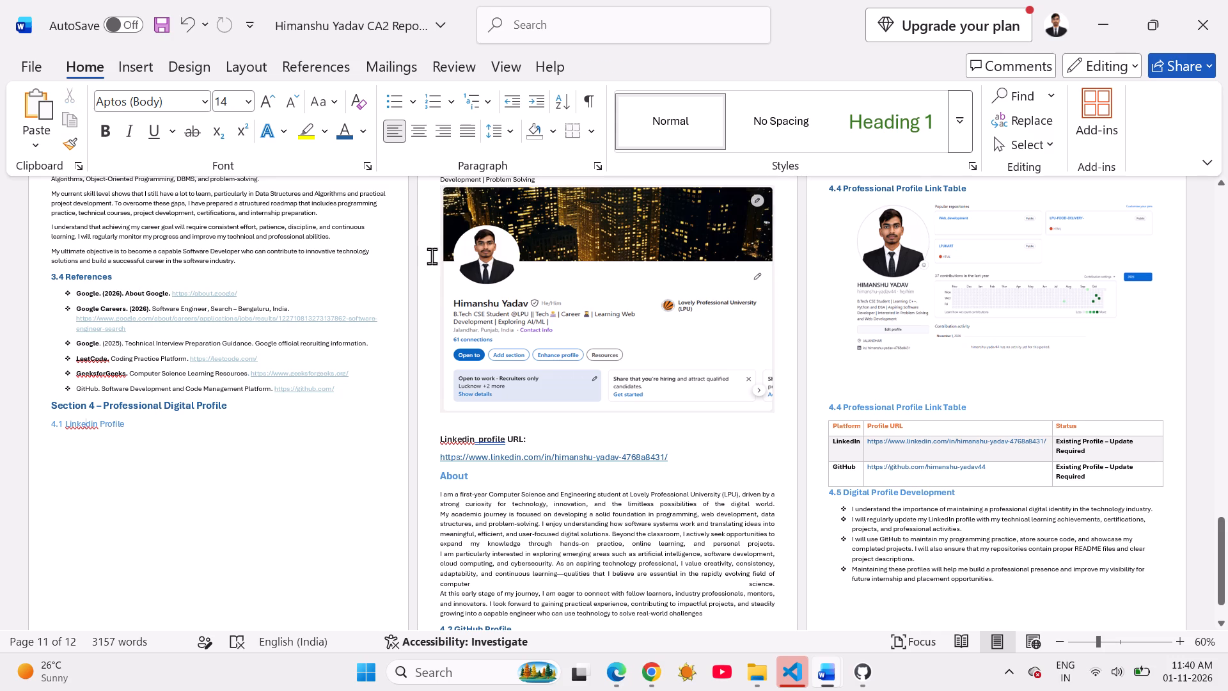
left_click_drag(519, 223, 87, 488)
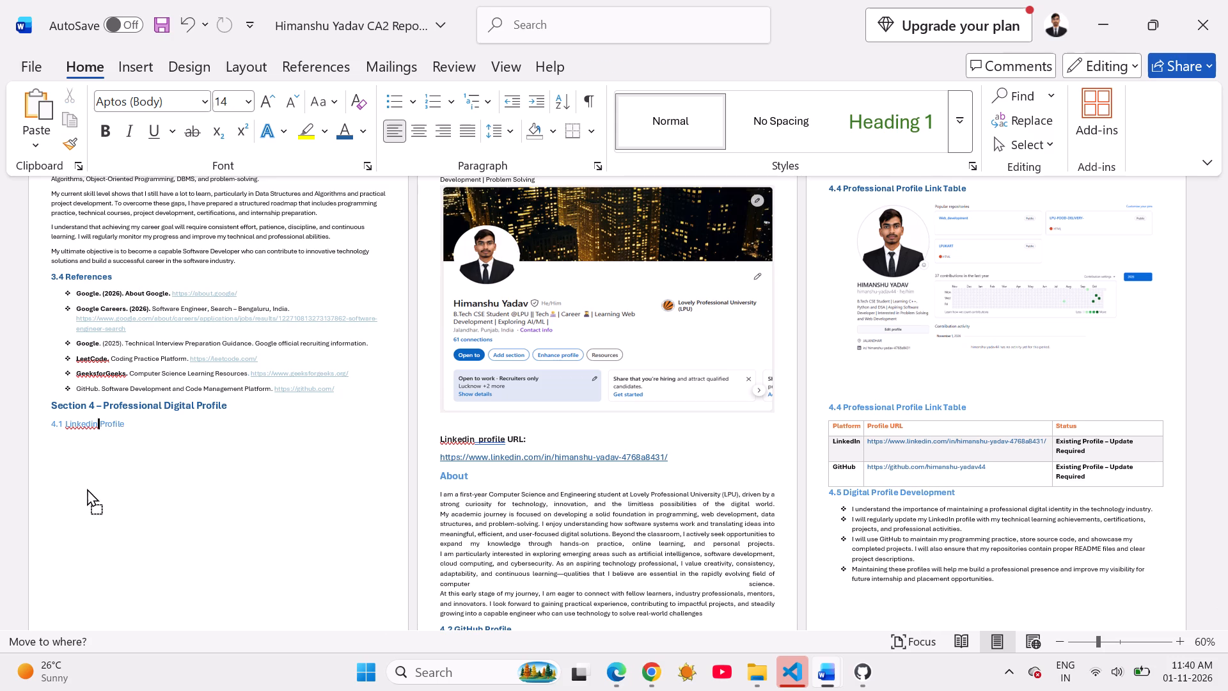
left_click_drag(87, 488, 53, 473)
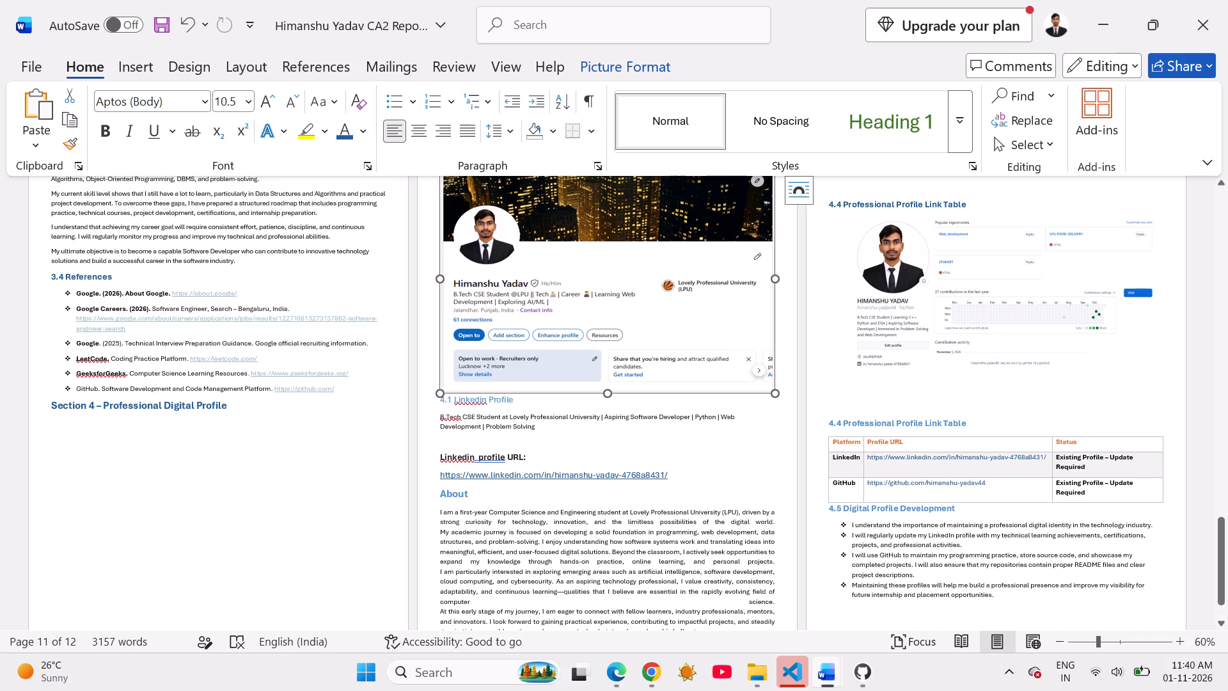
Examine the layout of all report pages, comparing the Section 4 profile pages with the rest of the document.
scroll(141, 456, "down", 4, "ctrl")
scroll(141, 456, "up", 2, "ctrl")
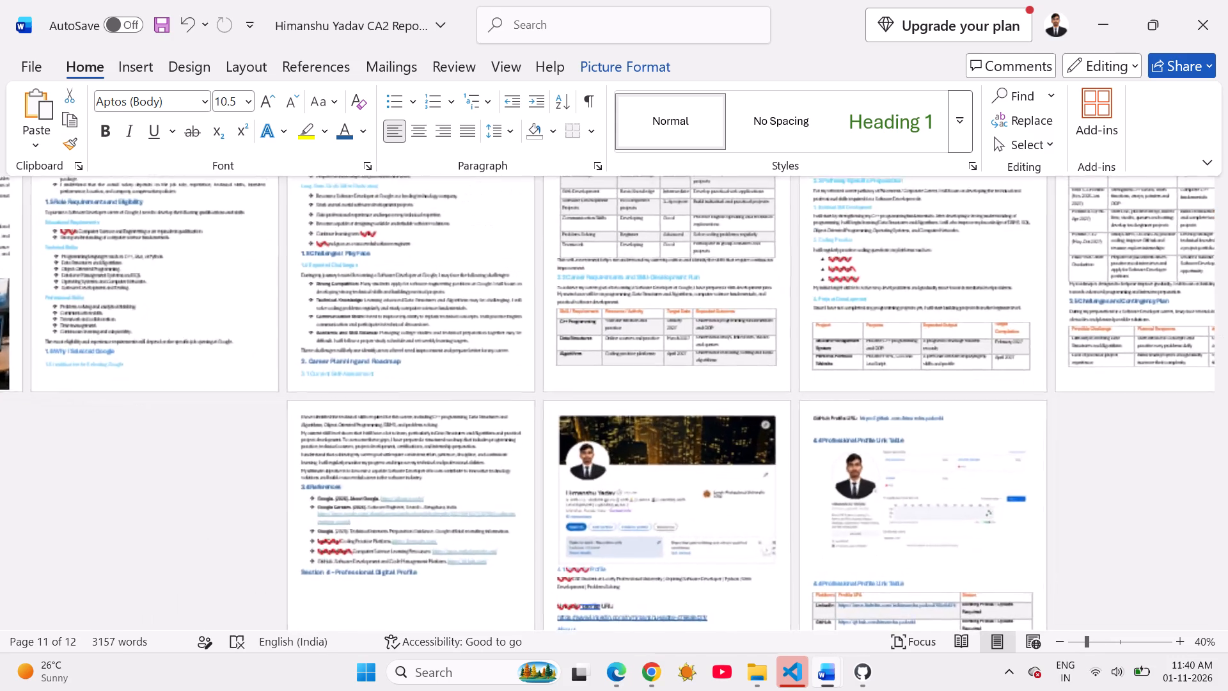
scroll(141, 456, "up", 1, "ctrl")
scroll(141, 456, "down", 3, "ctrl")
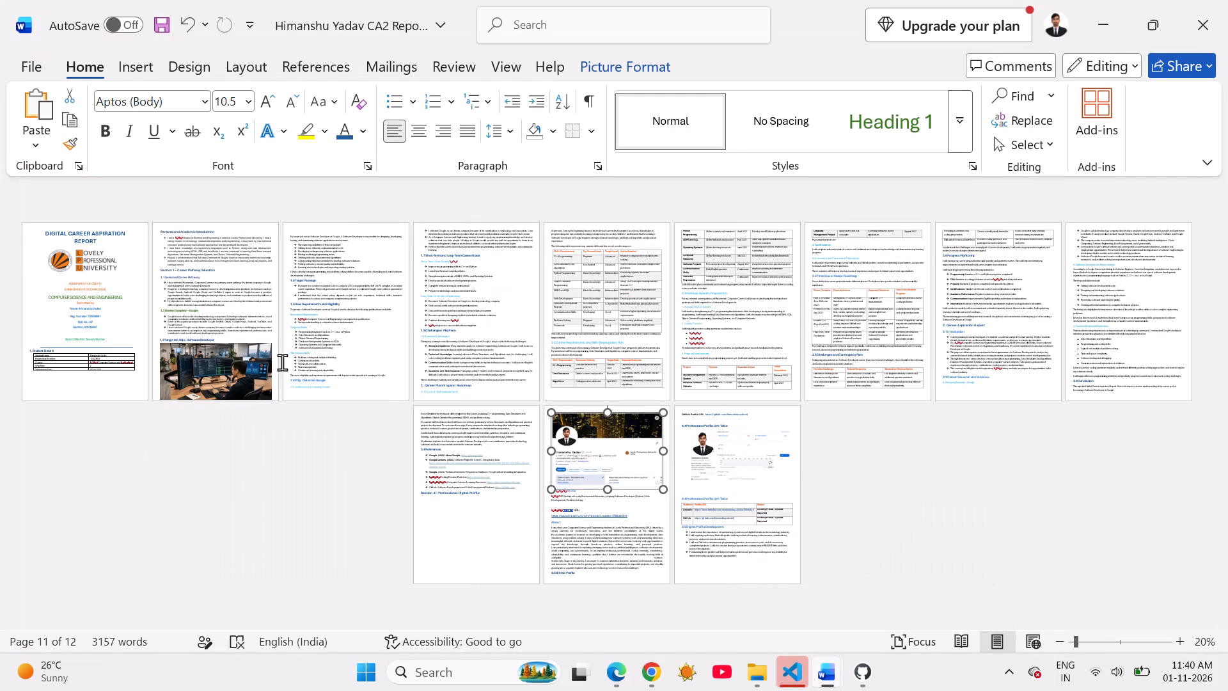
left_click(363, 340)
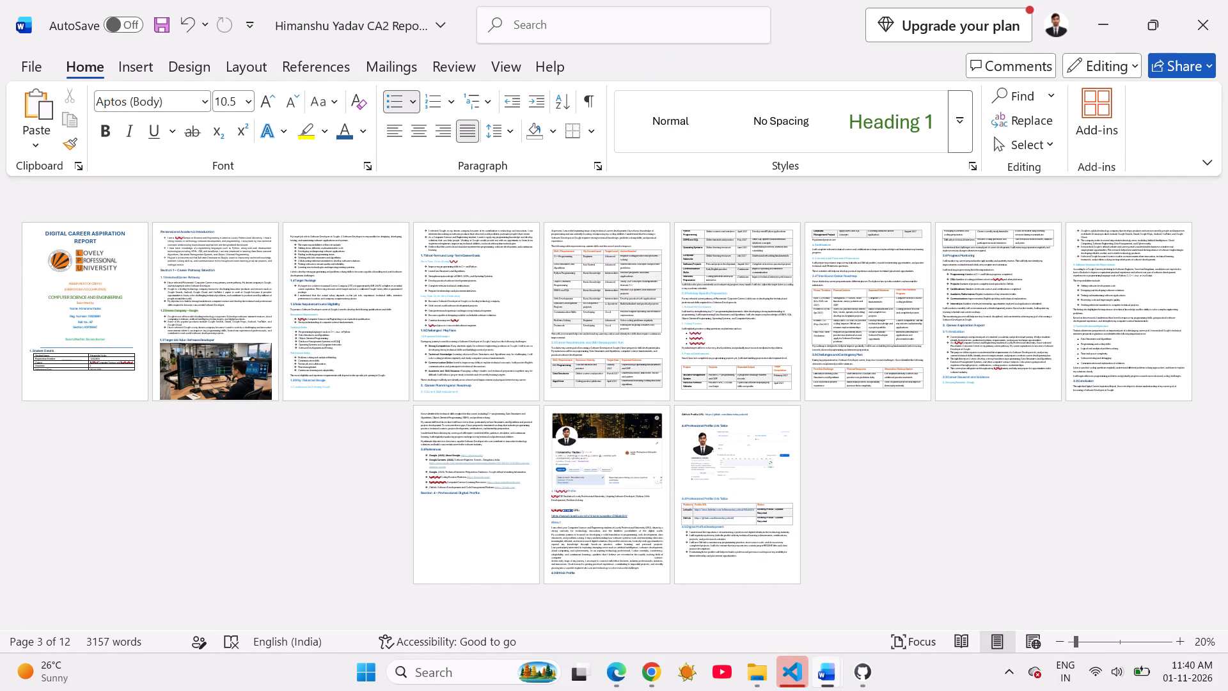
left_click(740, 530)
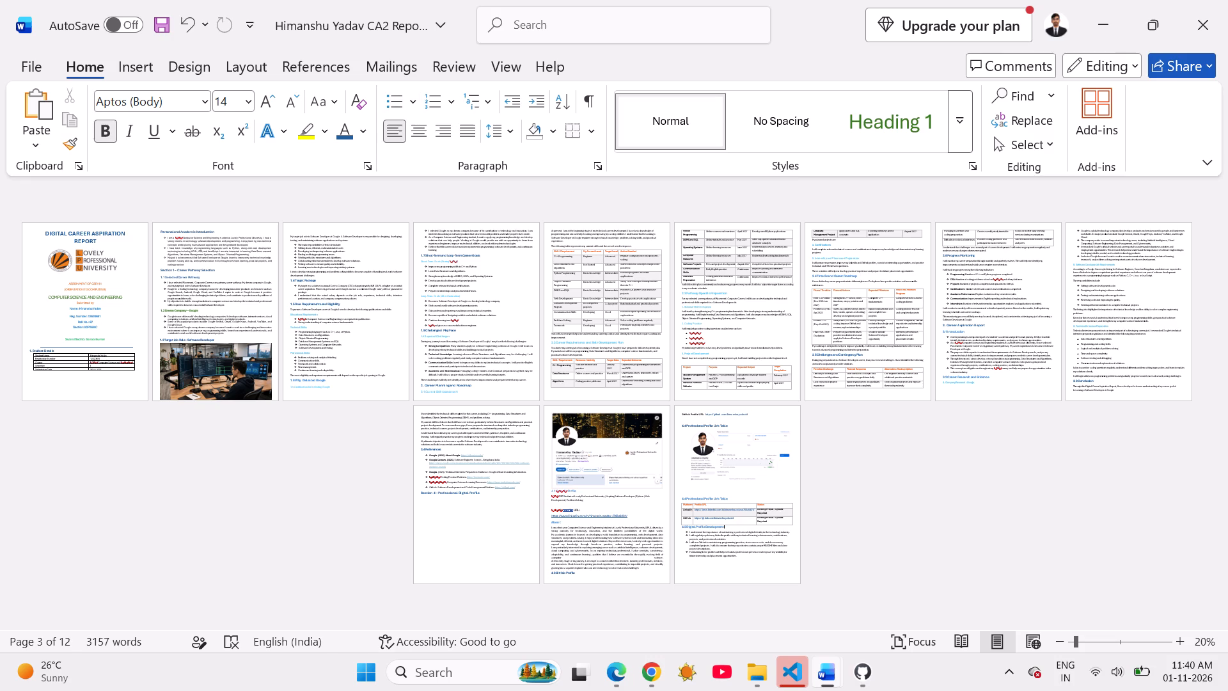
scroll(740, 530, "up", 4, "ctrl")
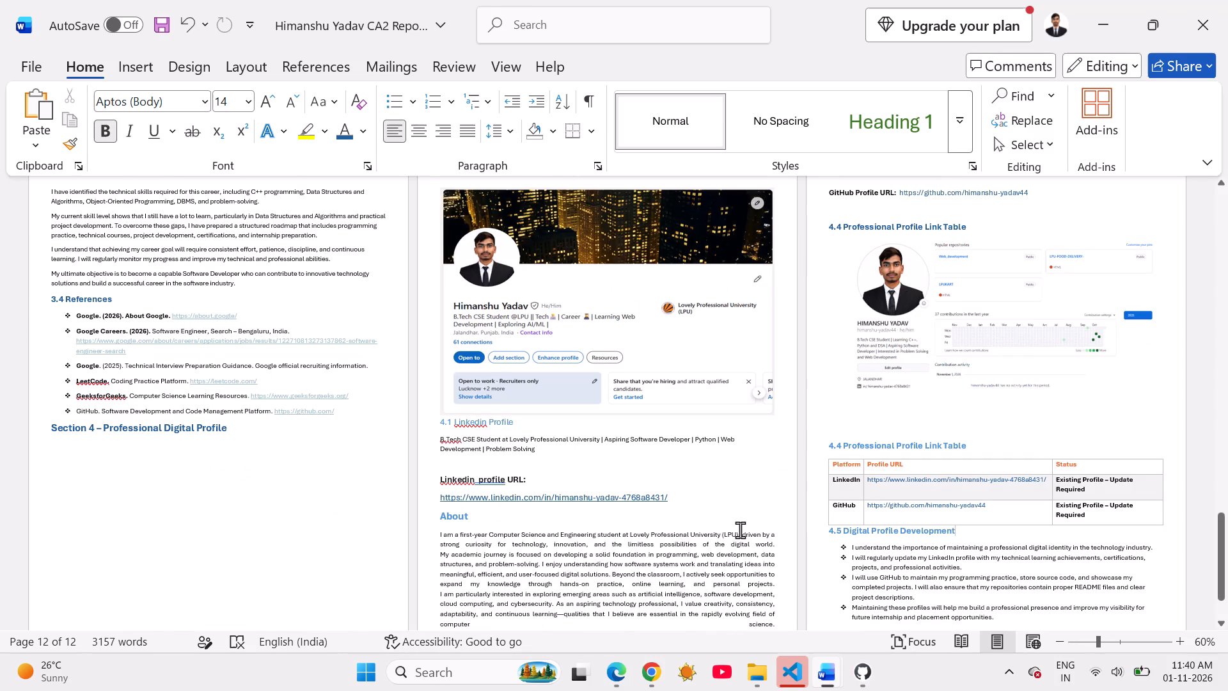
scroll(583, 531, "up", 3, "ctrl")
scroll(583, 531, "down", 2, "ctrl")
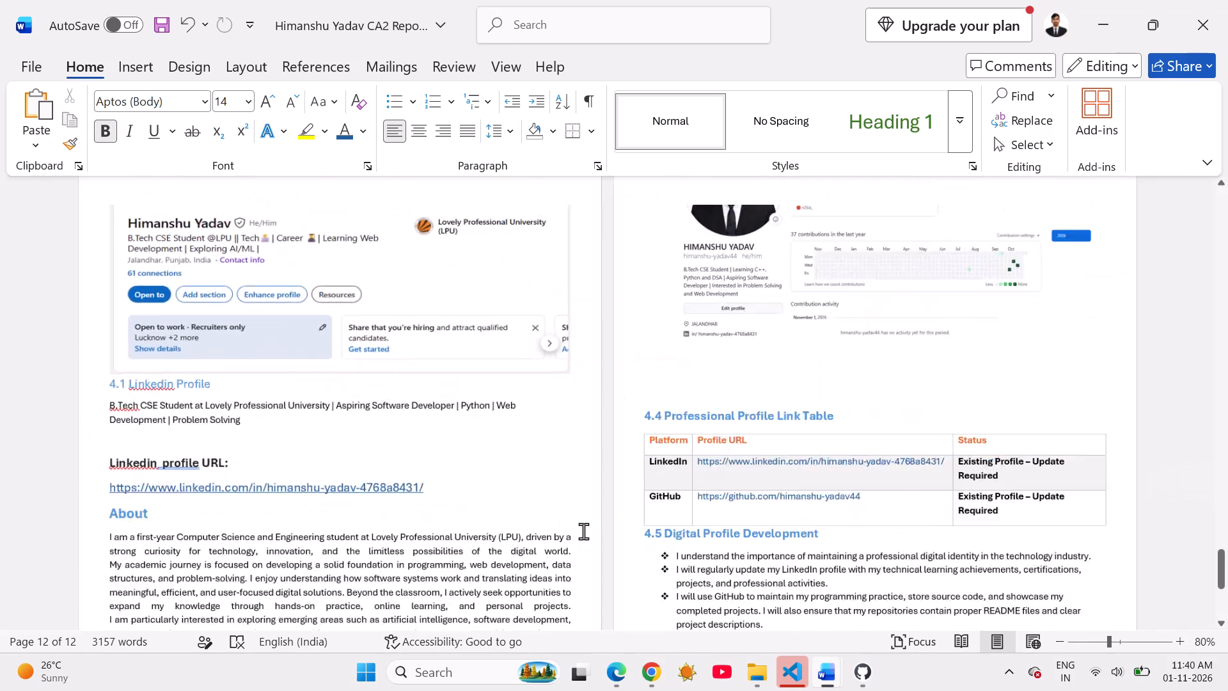
scroll(583, 531, "down", 6, "ctrl")
scroll(583, 531, "up", 4, "ctrl")
scroll(583, 531, "down", 4, "ctrl")
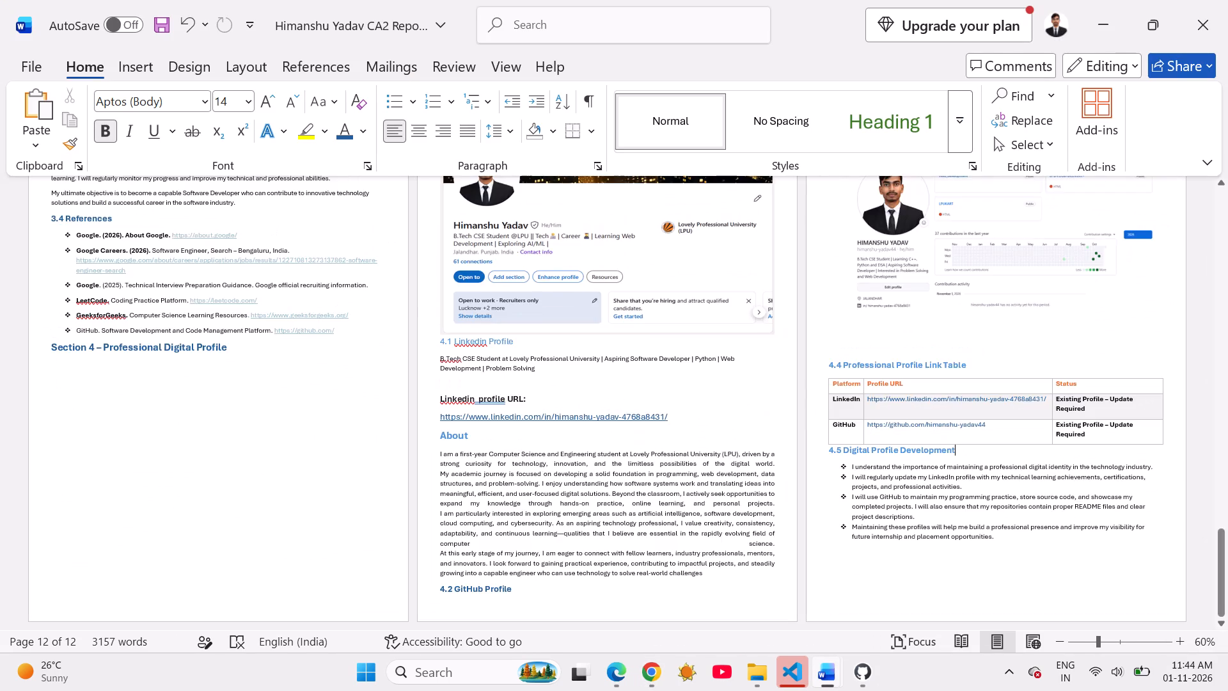
scroll(262, 425, "up", 5, "ctrl")
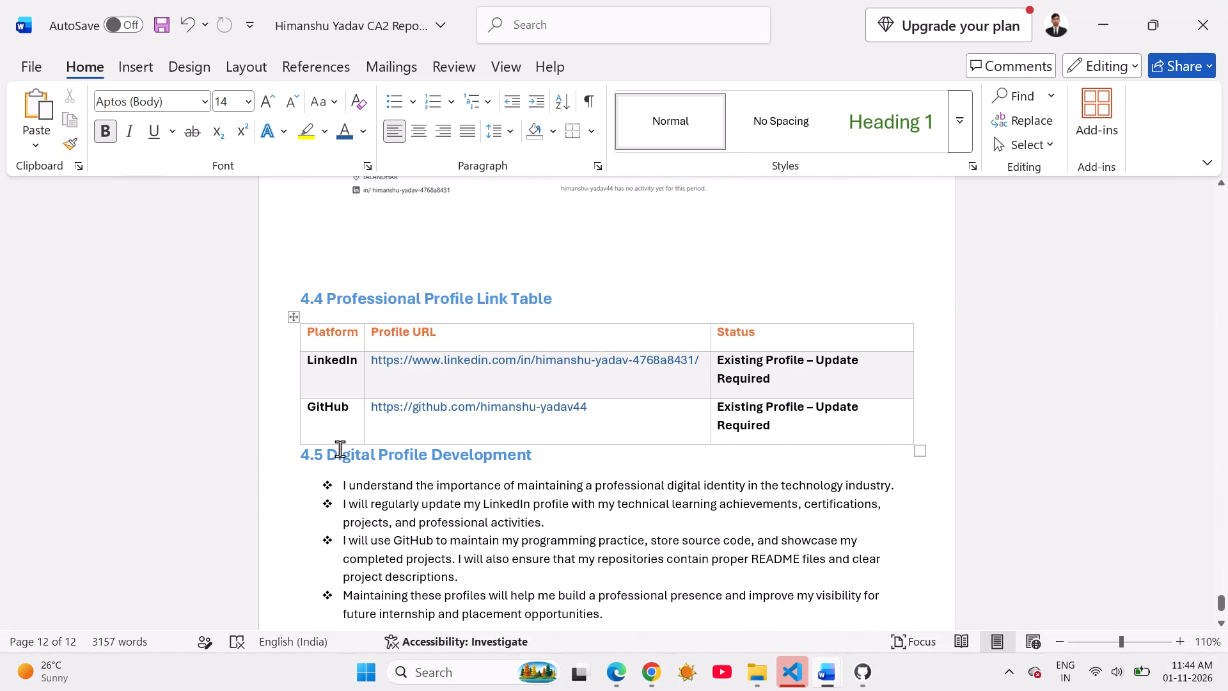
scroll(340, 449, "up", 16)
scroll(340, 449, "up", 7)
scroll(340, 449, "down", 8)
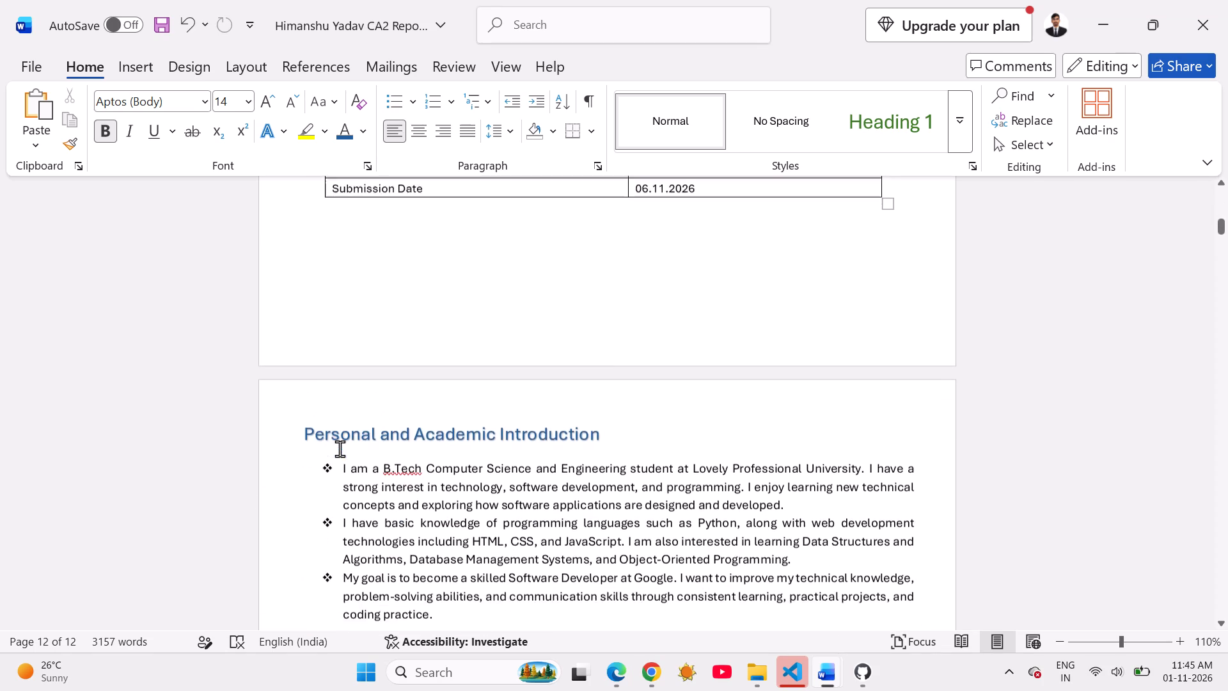
scroll(340, 449, "down", 3)
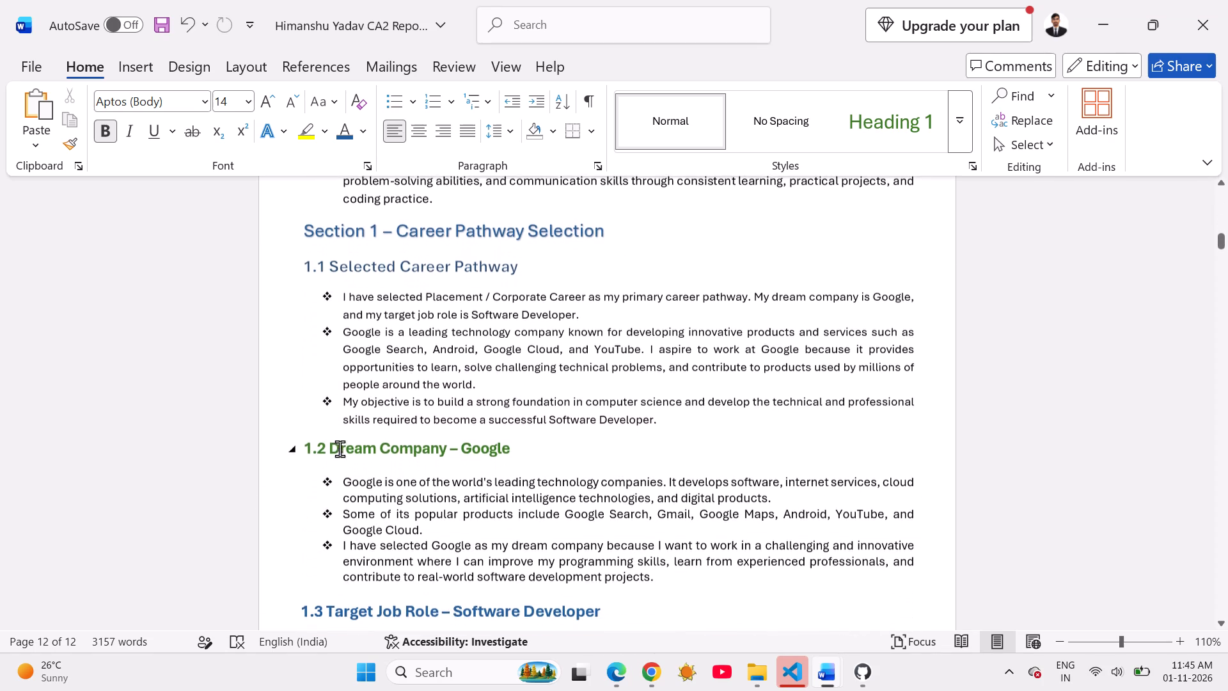
scroll(340, 449, "down", 1)
left_click_drag(525, 436, 289, 434)
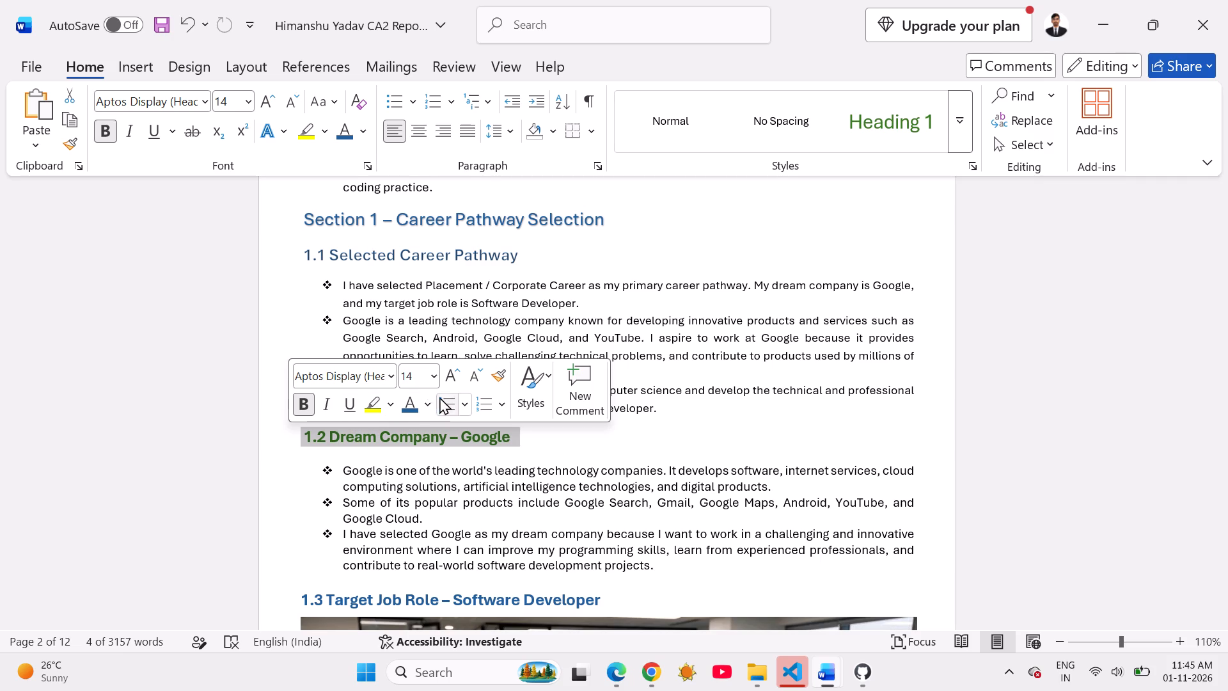
left_click(414, 402)
left_click(563, 434)
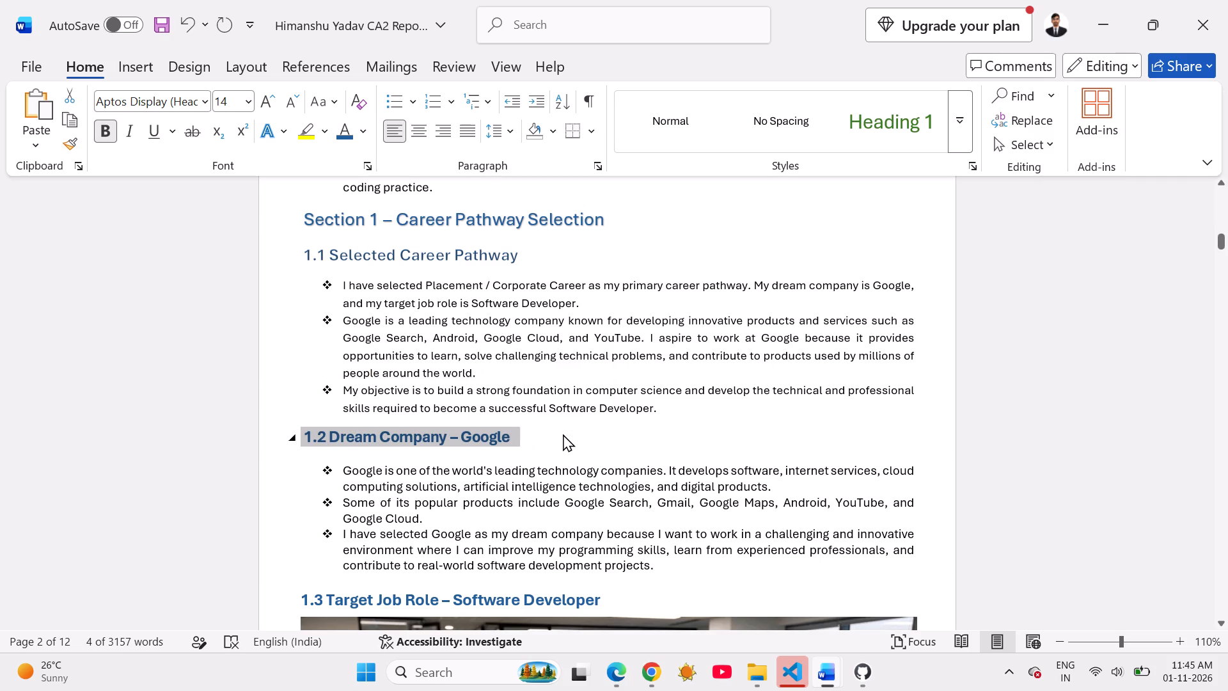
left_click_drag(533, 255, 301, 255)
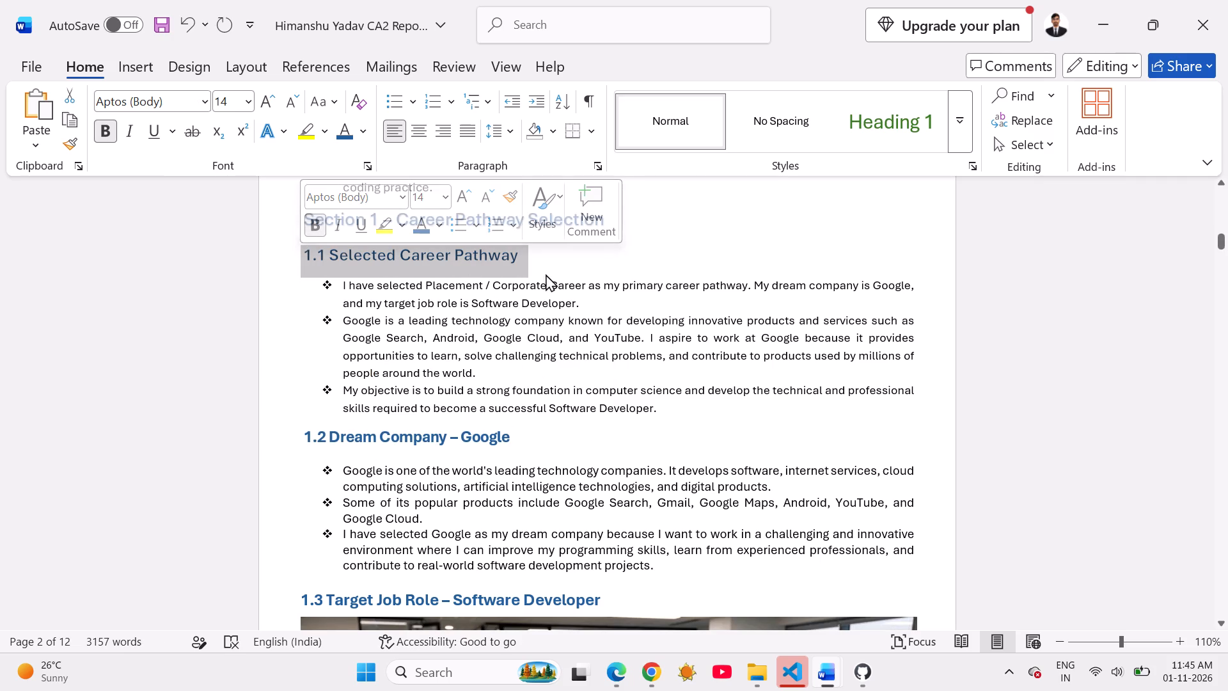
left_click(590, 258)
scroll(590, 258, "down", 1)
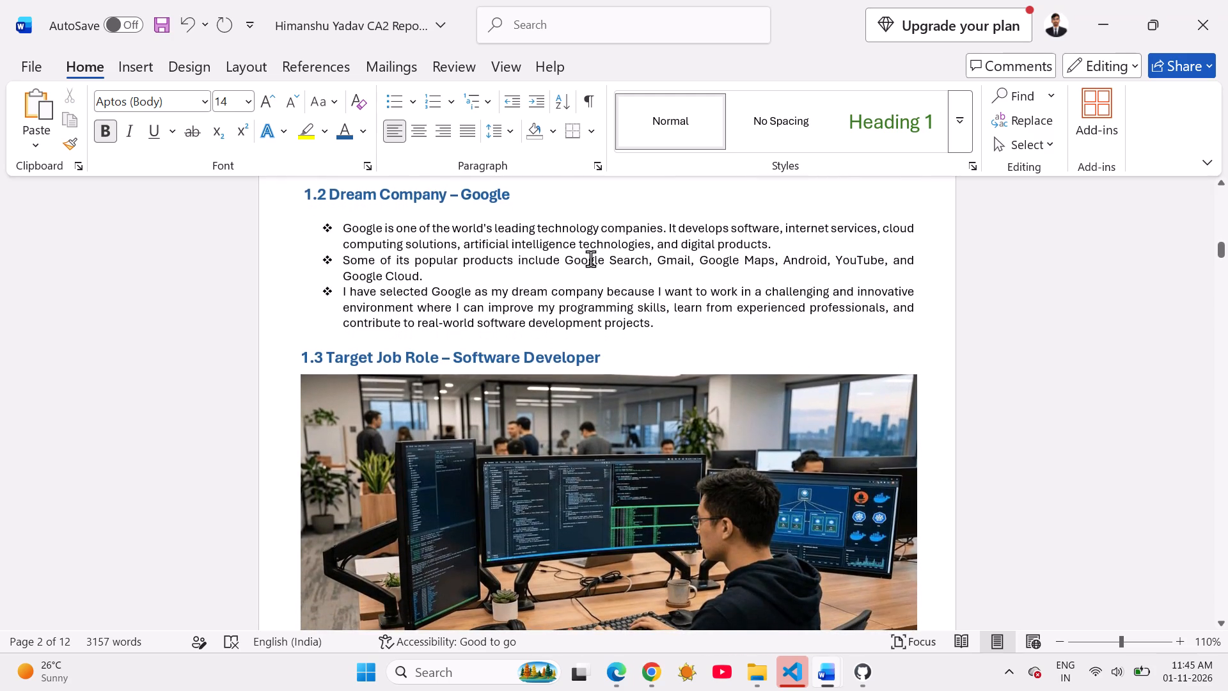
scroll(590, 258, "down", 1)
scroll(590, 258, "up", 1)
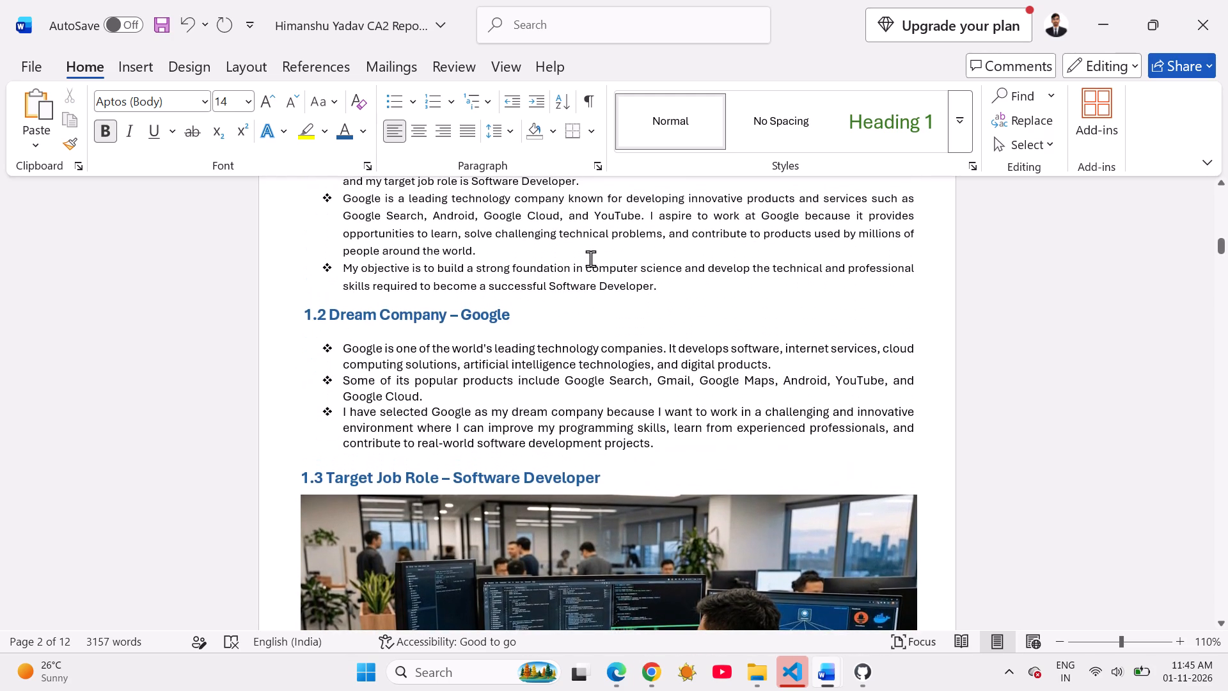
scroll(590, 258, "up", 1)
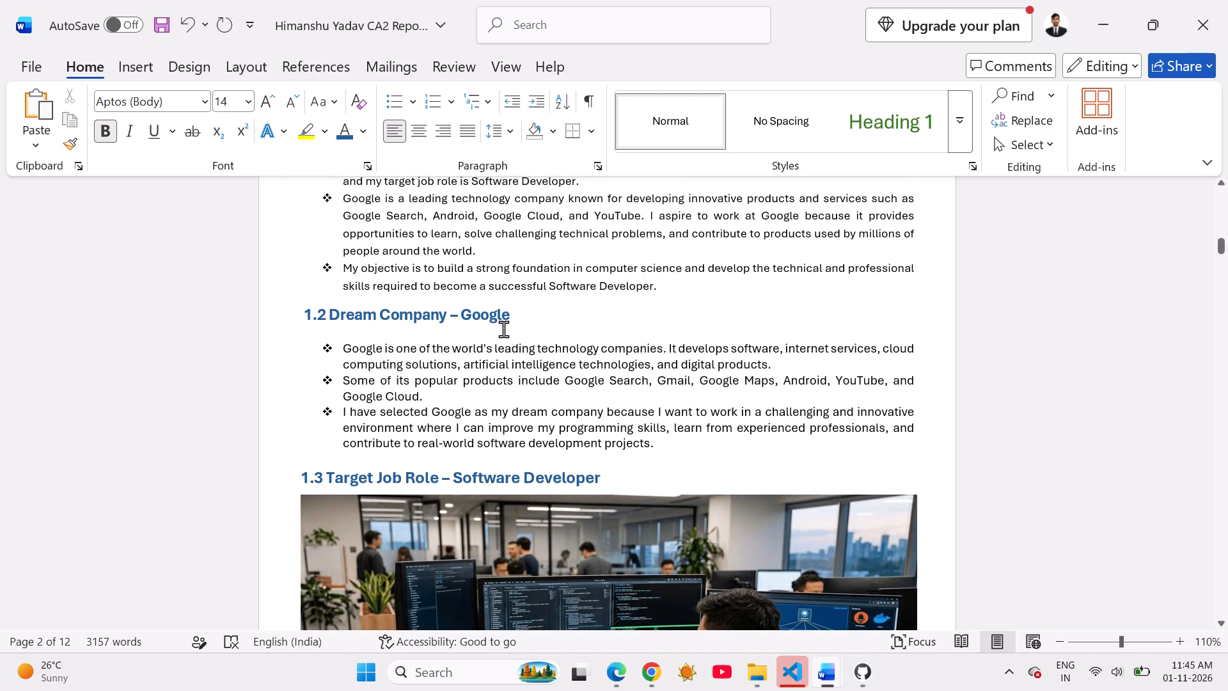
Add an empty line directly below the "1.2 Dream Company – Google" heading.
left_click(516, 324)
left_click(521, 315)
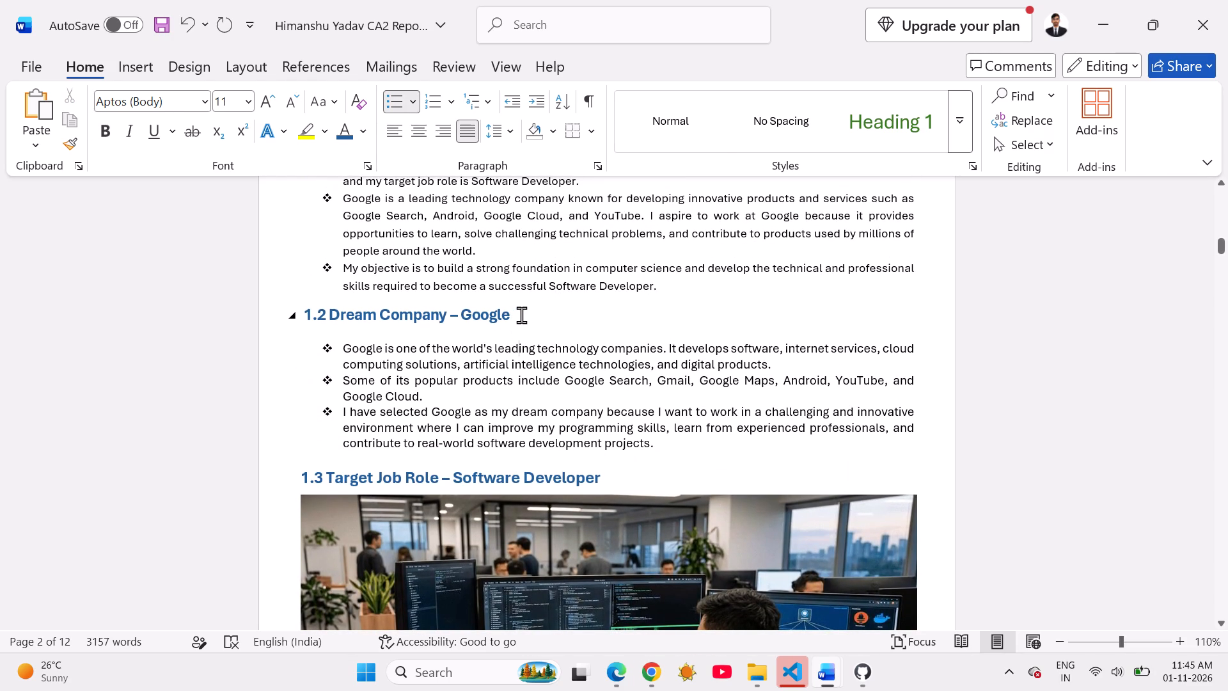
key("Return")
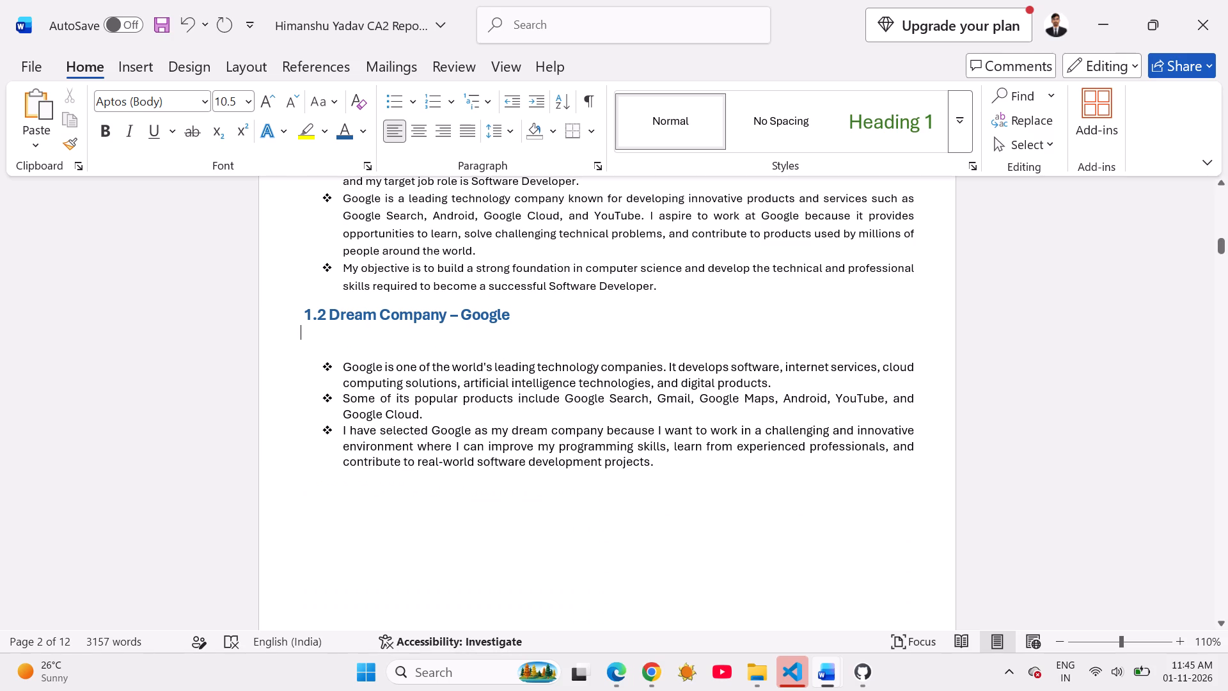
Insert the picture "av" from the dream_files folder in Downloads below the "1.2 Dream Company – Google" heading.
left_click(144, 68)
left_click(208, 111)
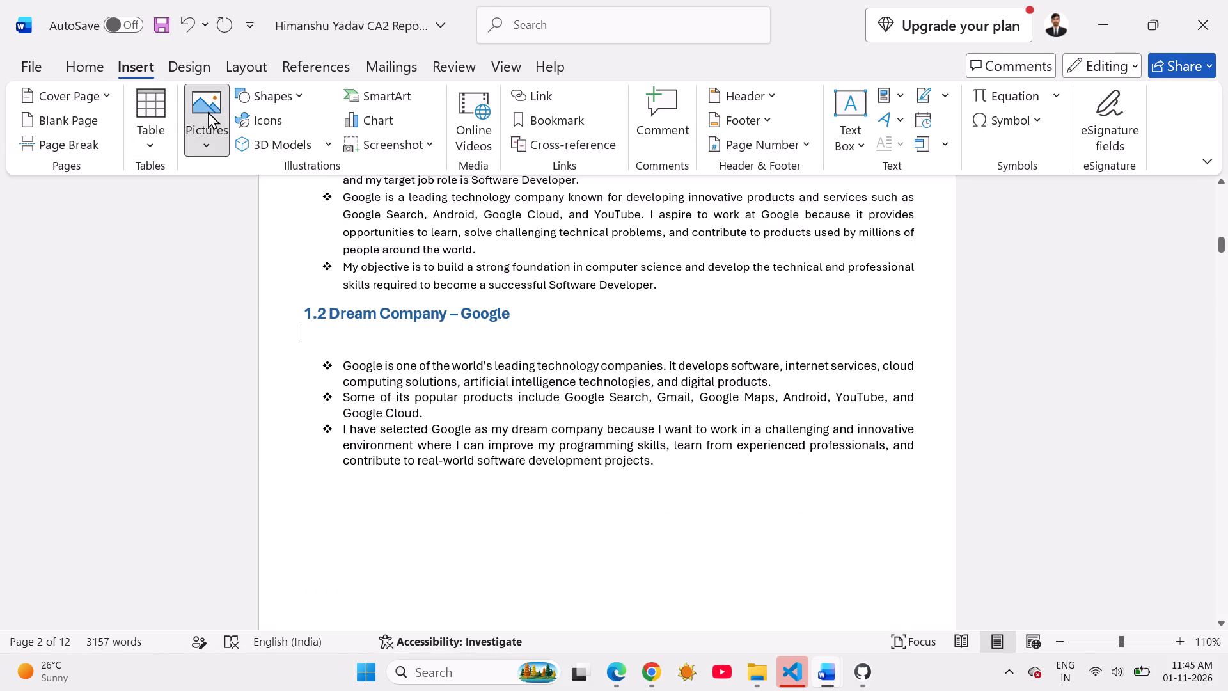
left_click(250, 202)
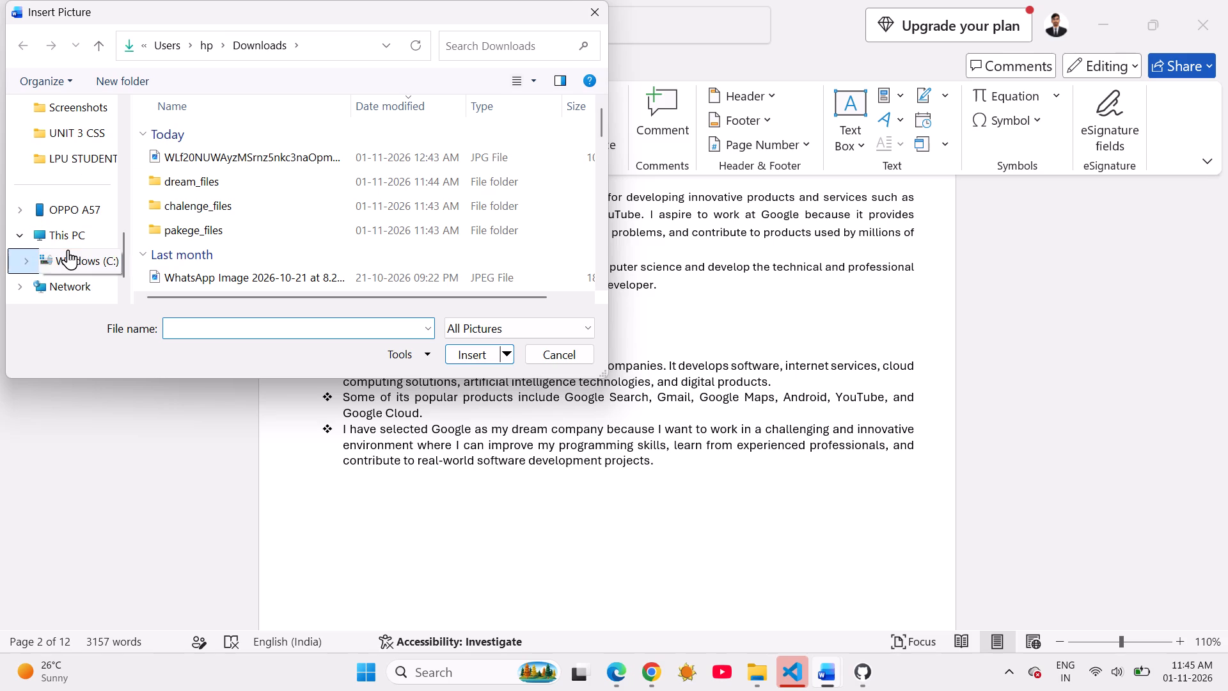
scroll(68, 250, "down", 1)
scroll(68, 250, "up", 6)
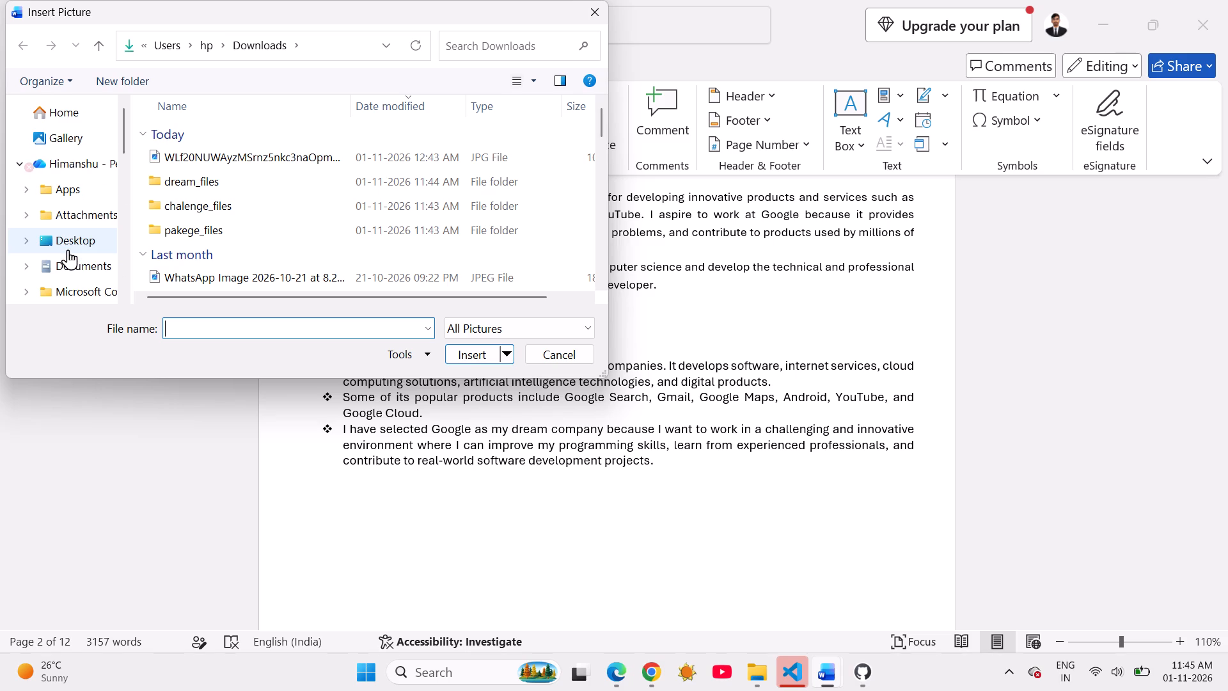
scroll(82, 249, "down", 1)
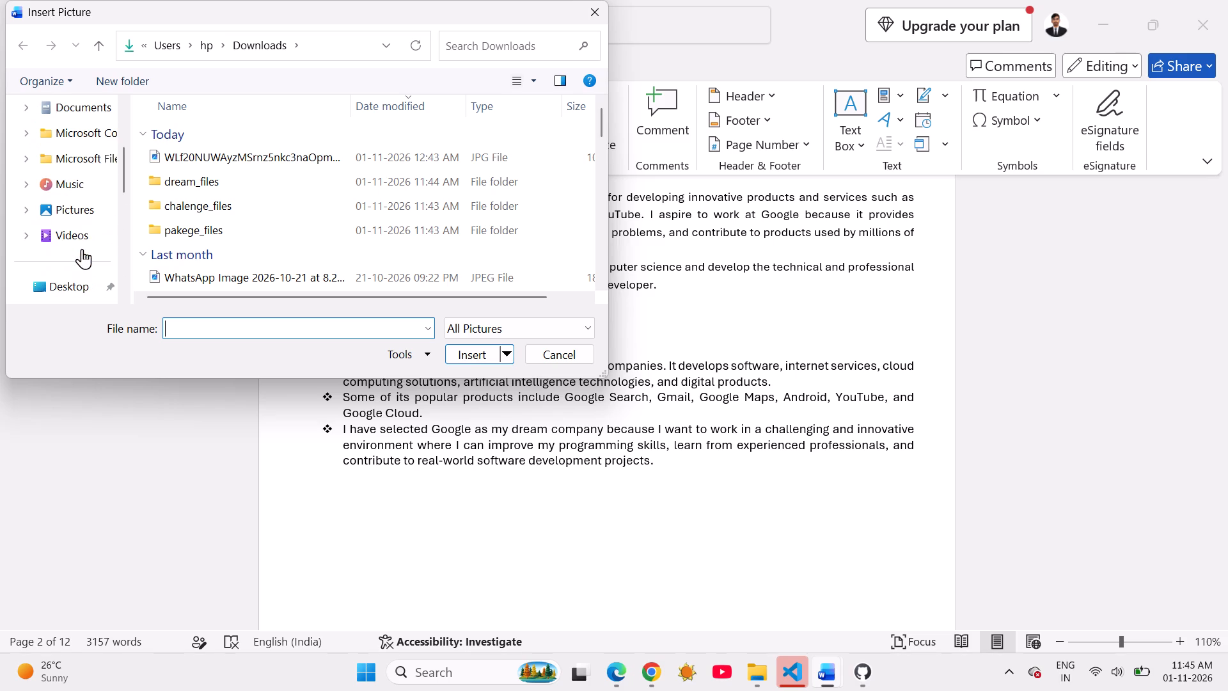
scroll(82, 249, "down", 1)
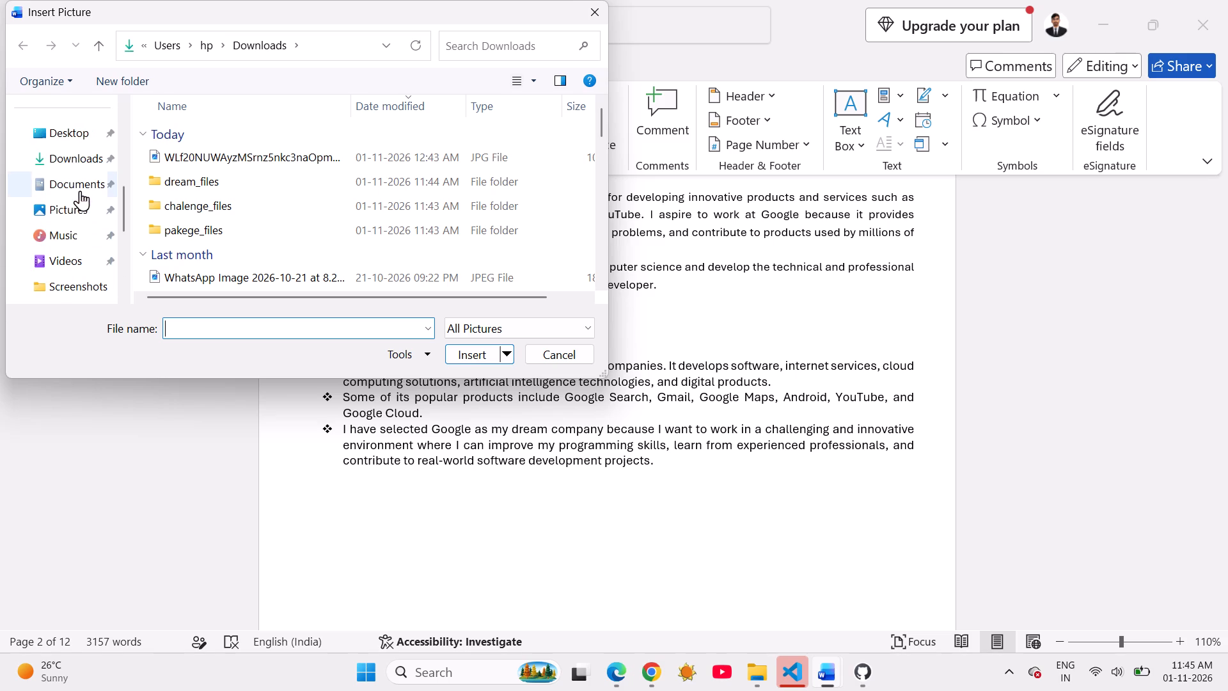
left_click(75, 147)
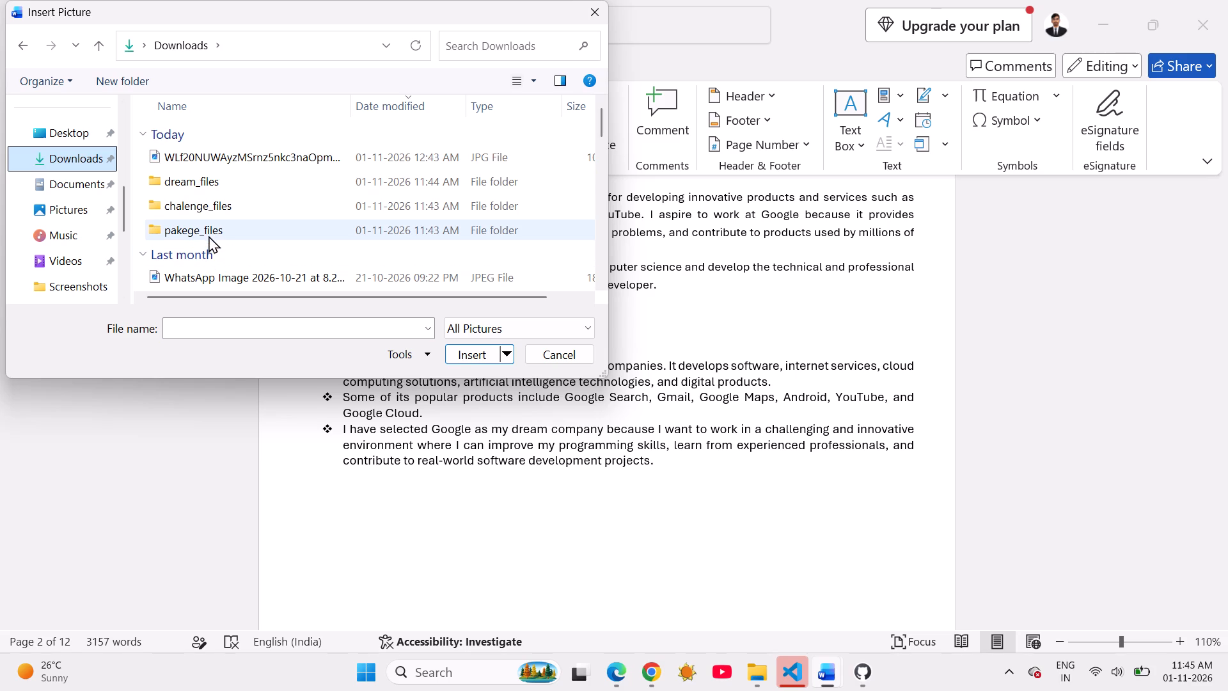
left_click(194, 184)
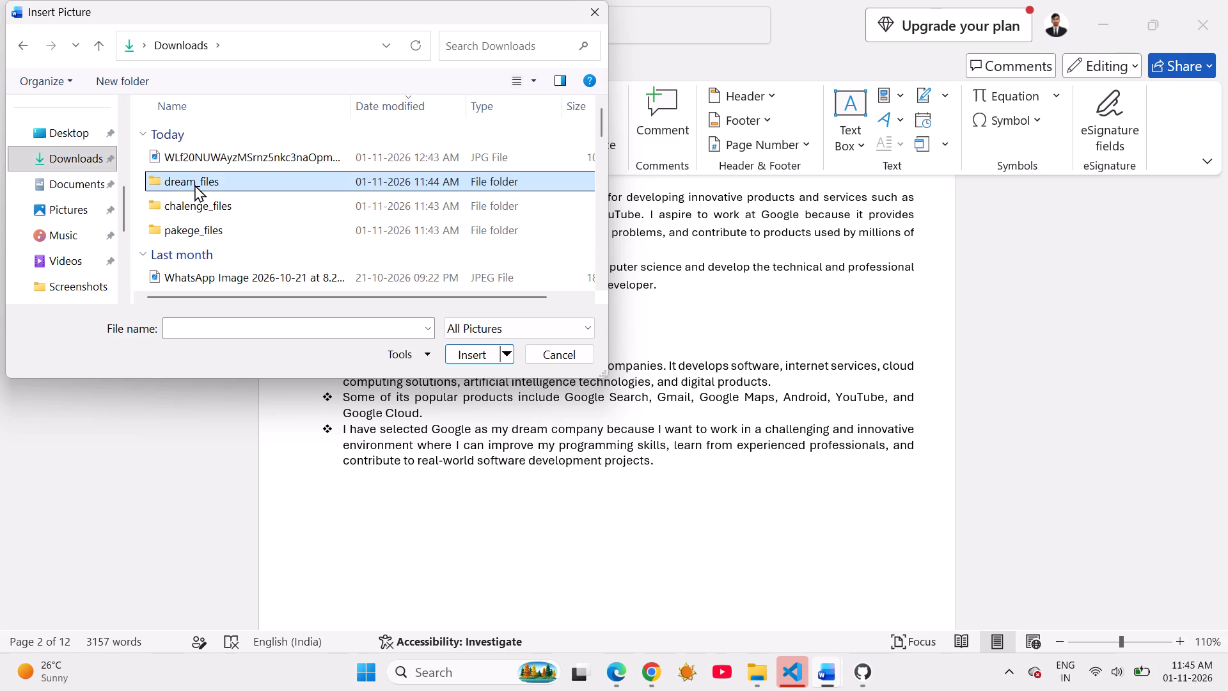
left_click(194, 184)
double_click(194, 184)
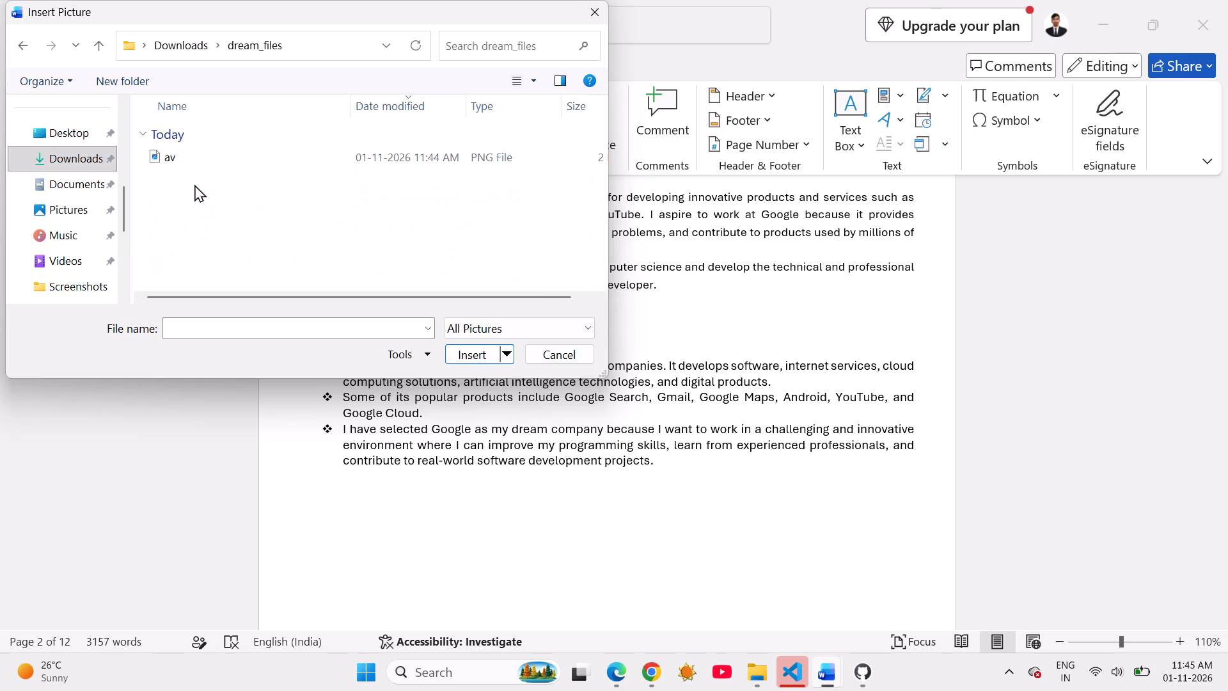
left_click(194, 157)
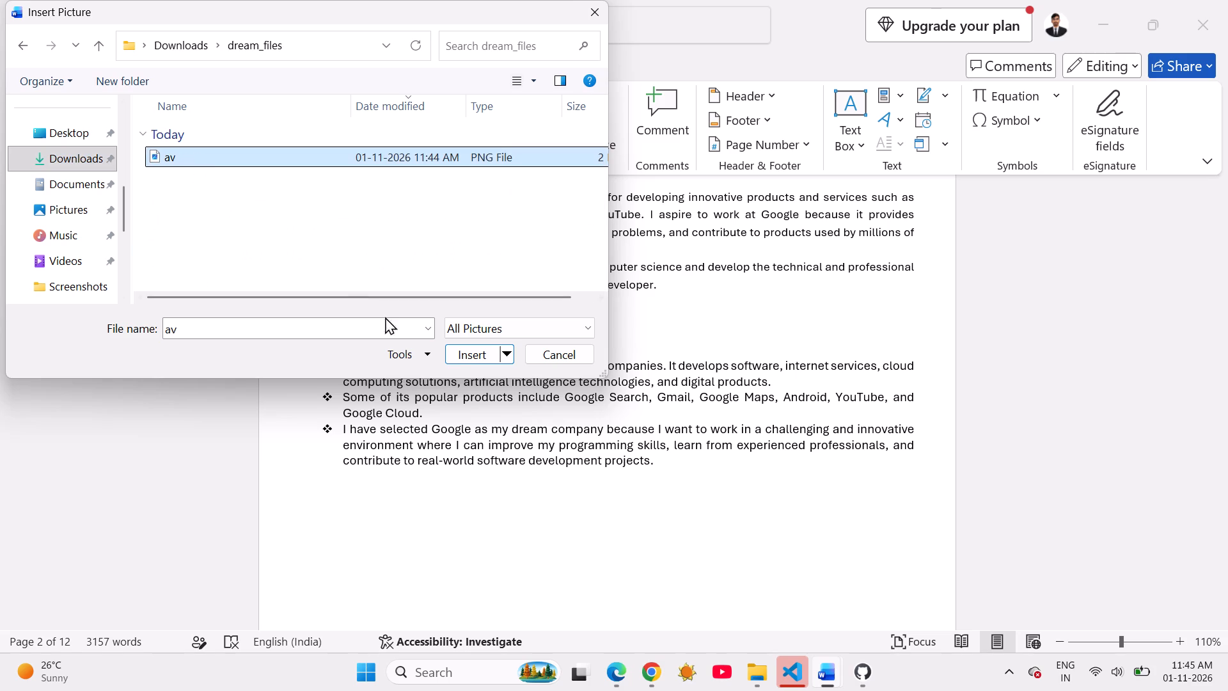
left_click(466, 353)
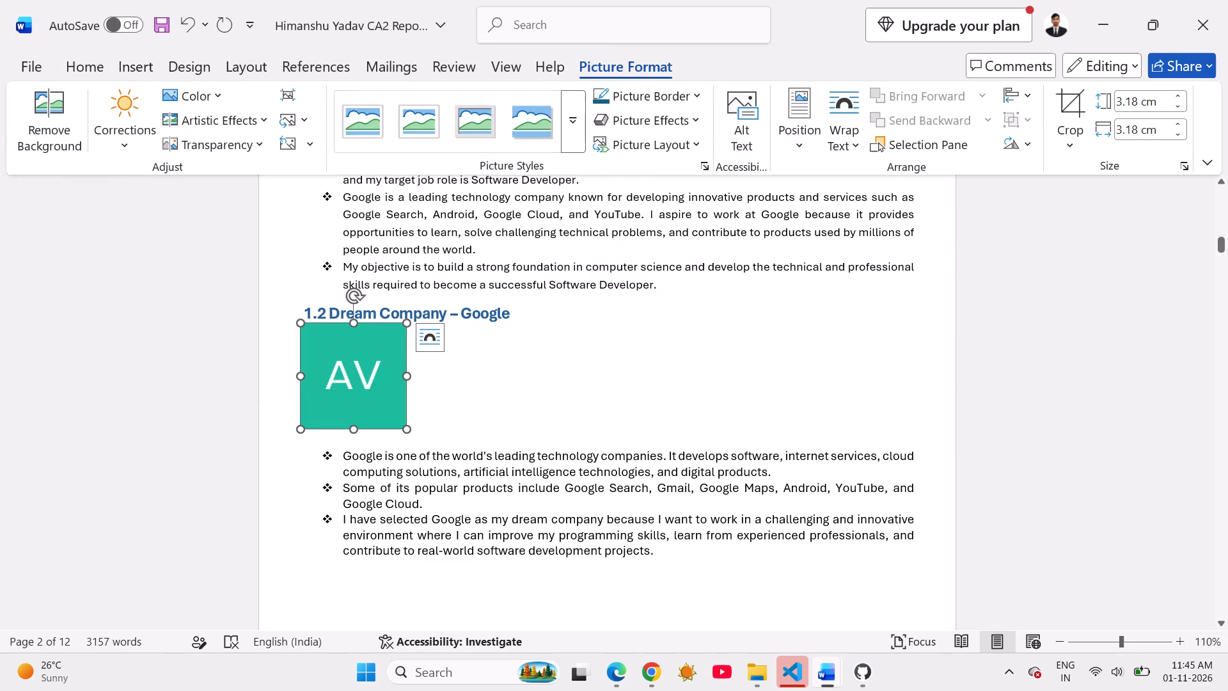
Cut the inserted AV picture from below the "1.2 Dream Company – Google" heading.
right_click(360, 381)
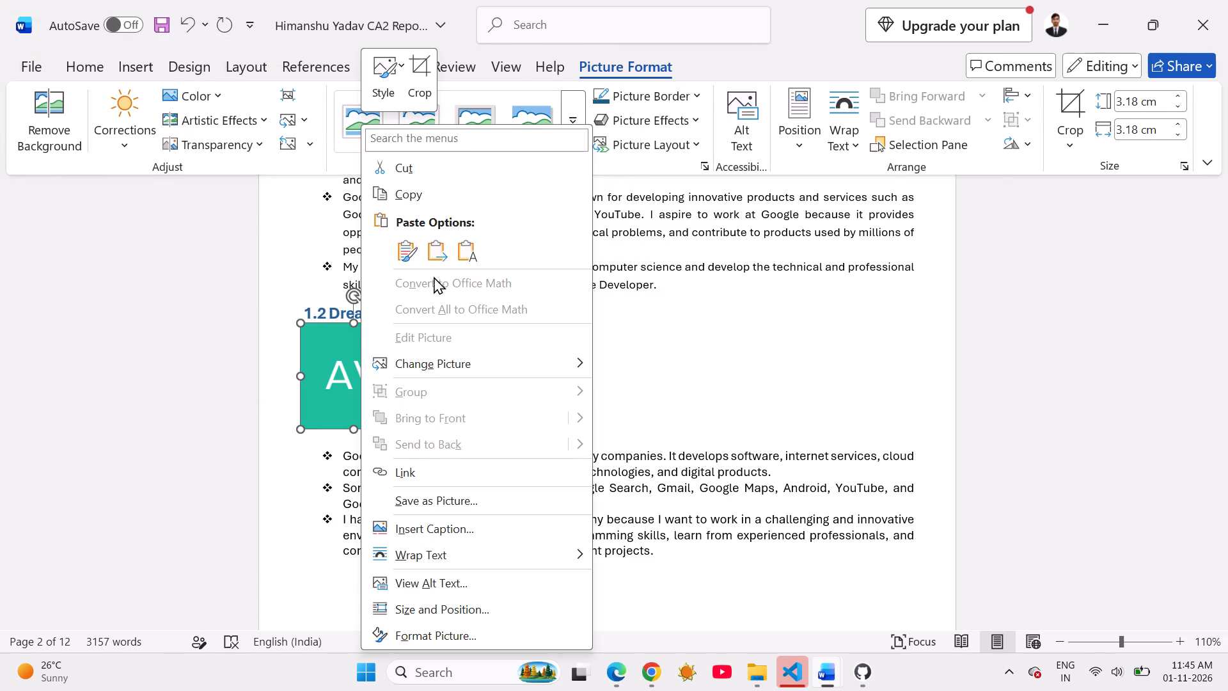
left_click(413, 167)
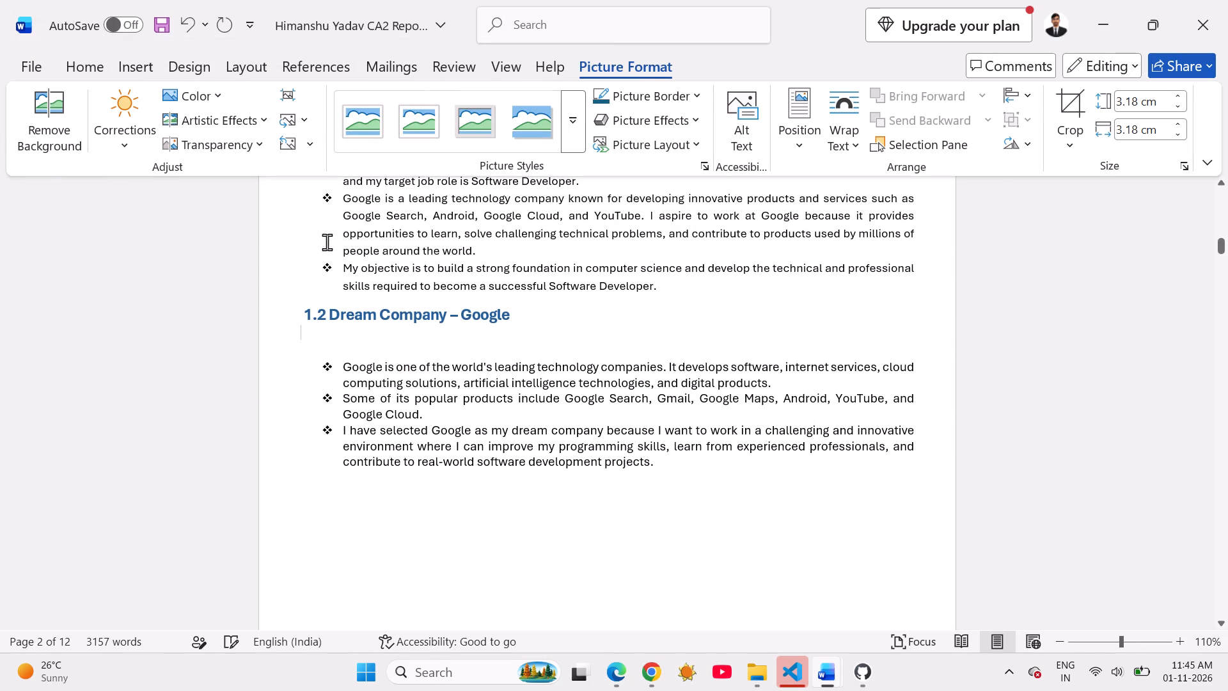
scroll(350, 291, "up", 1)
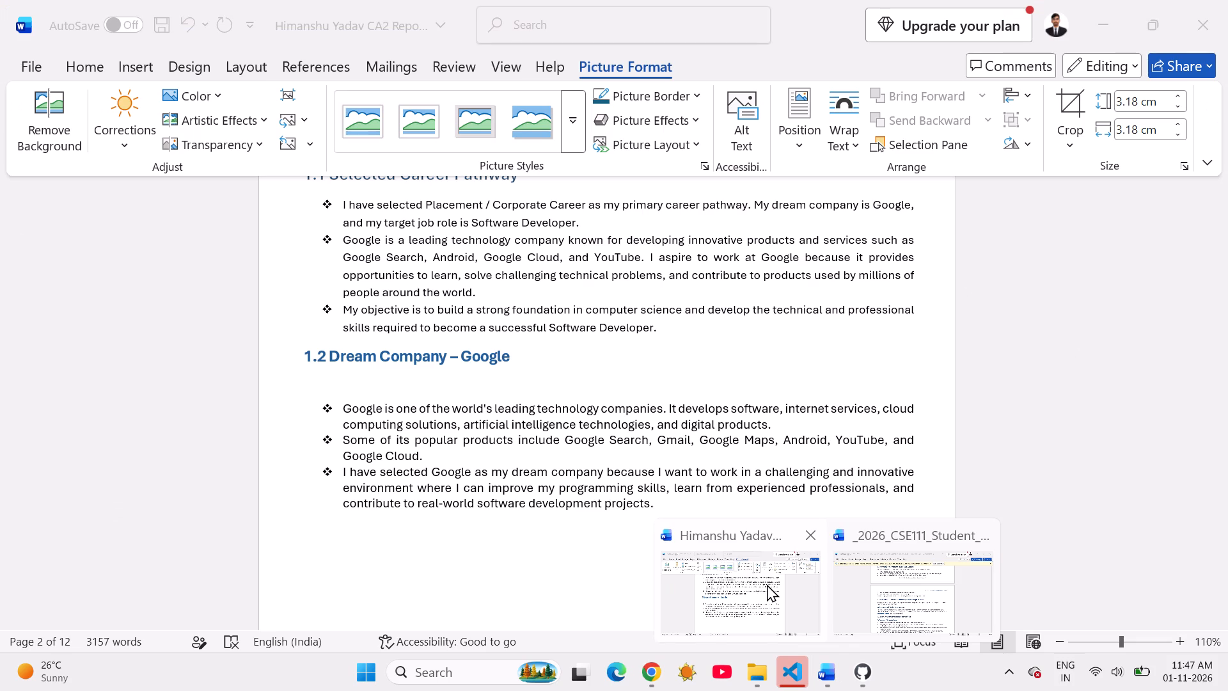
left_click(767, 584)
left_click(344, 382)
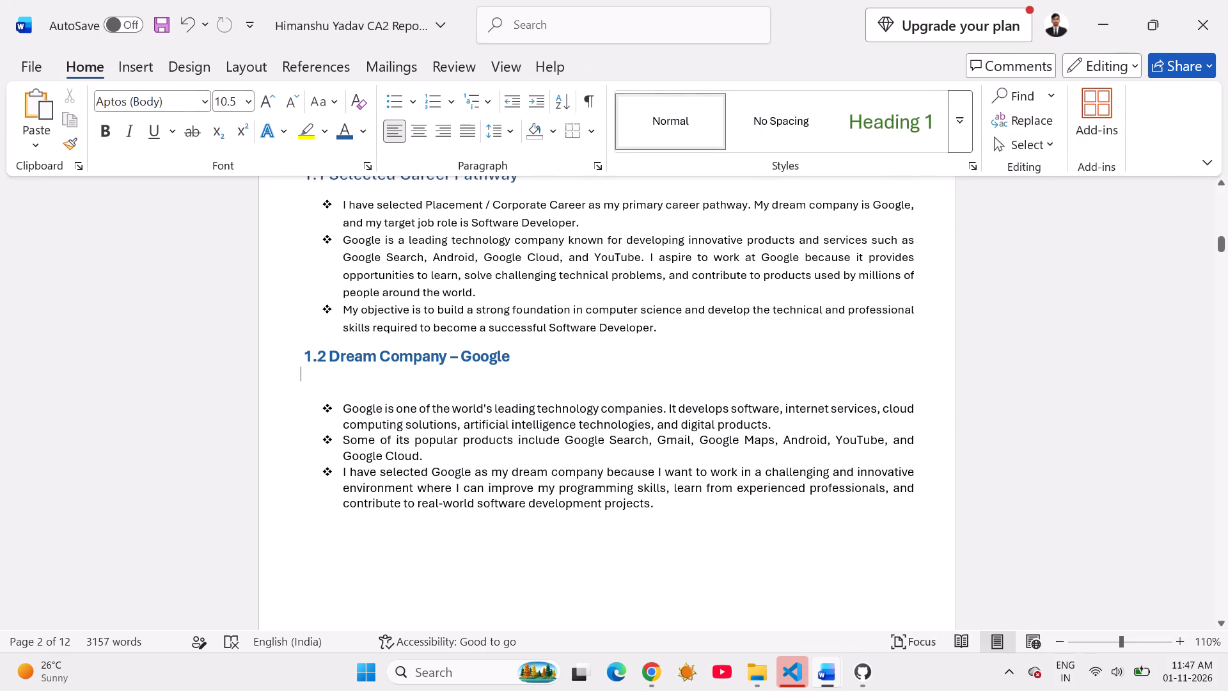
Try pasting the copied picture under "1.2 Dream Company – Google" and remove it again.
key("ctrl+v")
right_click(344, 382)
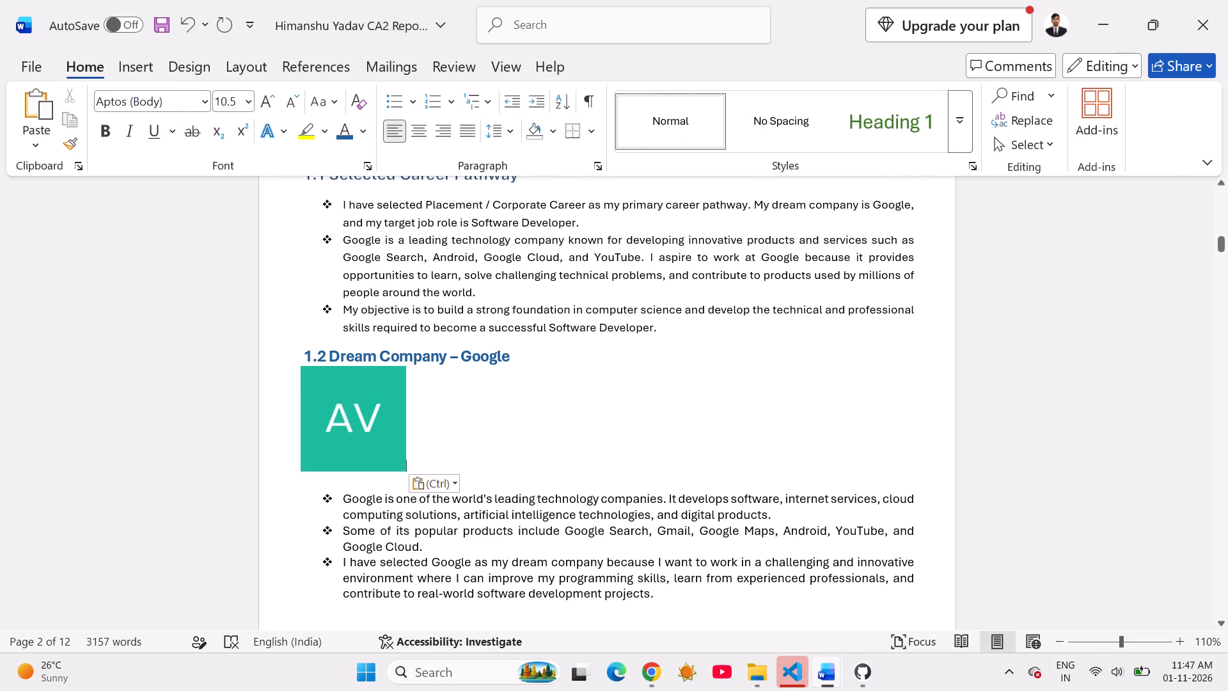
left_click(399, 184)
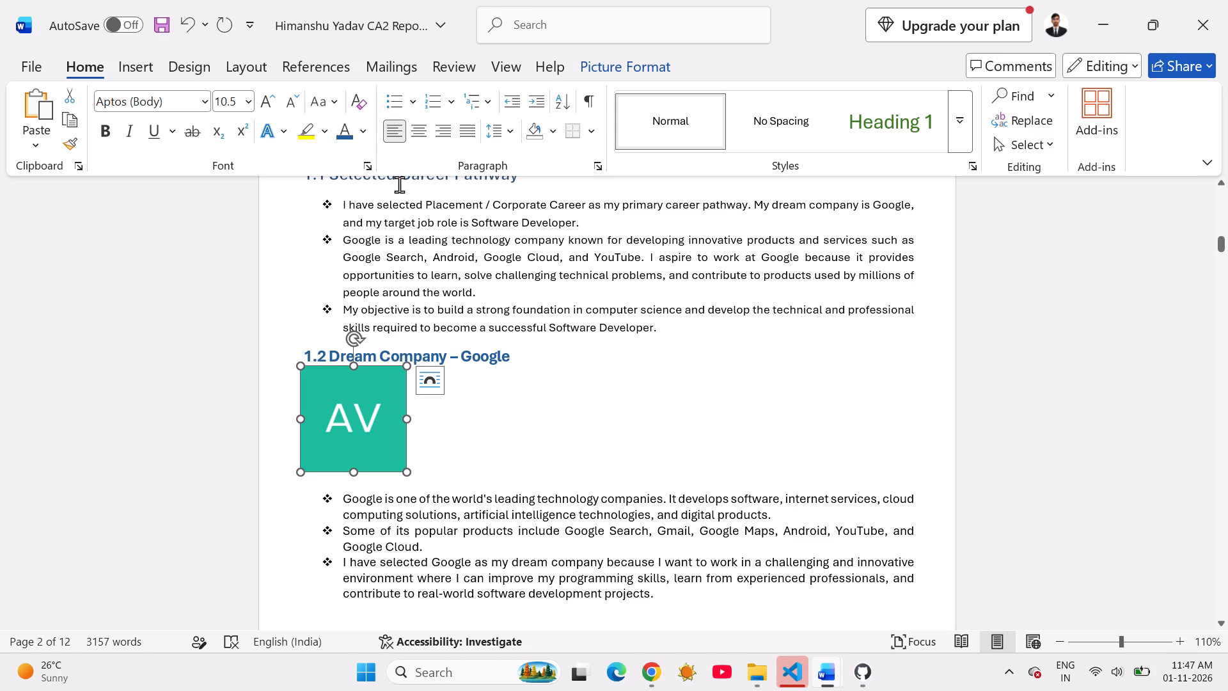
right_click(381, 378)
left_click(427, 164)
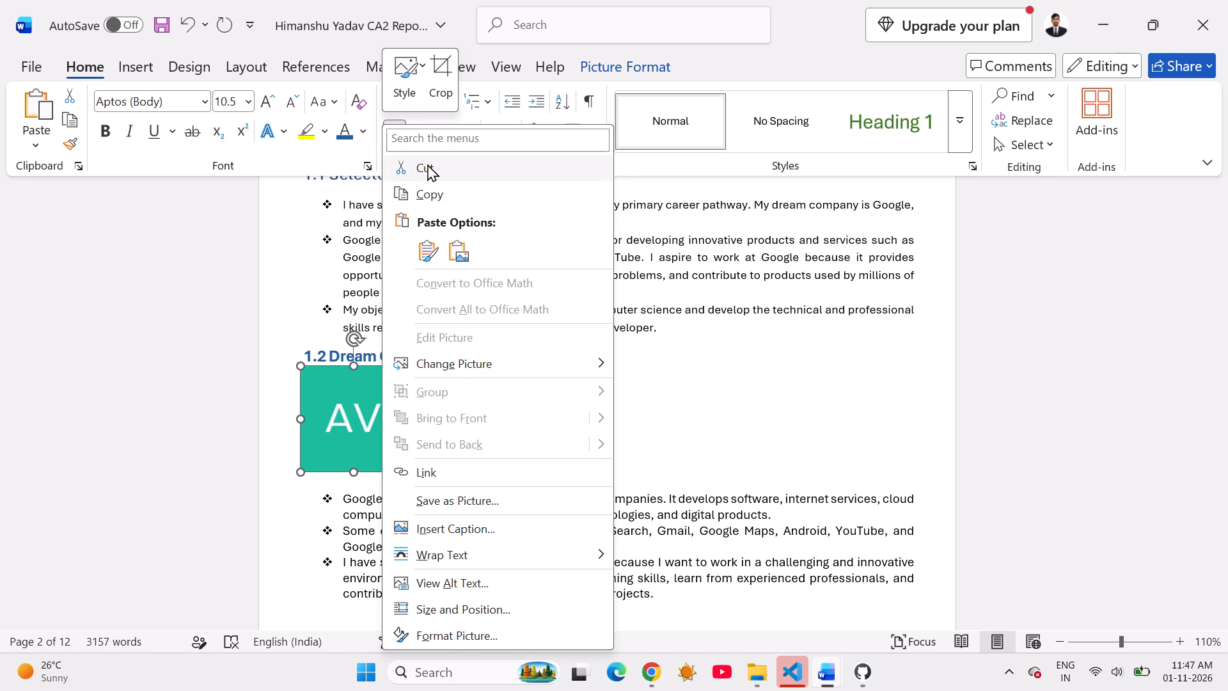
Insert the "dream" picture from the Downloads folder under "1.2 Dream Company – Google".
left_click(138, 69)
left_click(205, 120)
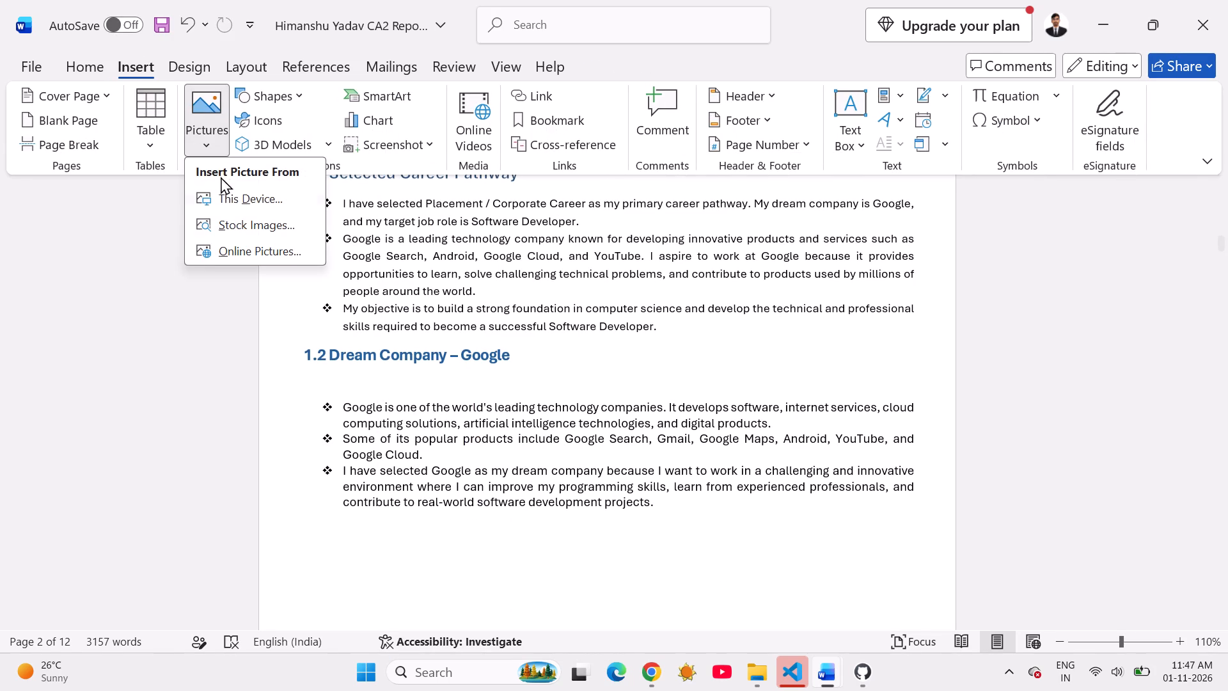
left_click(225, 191)
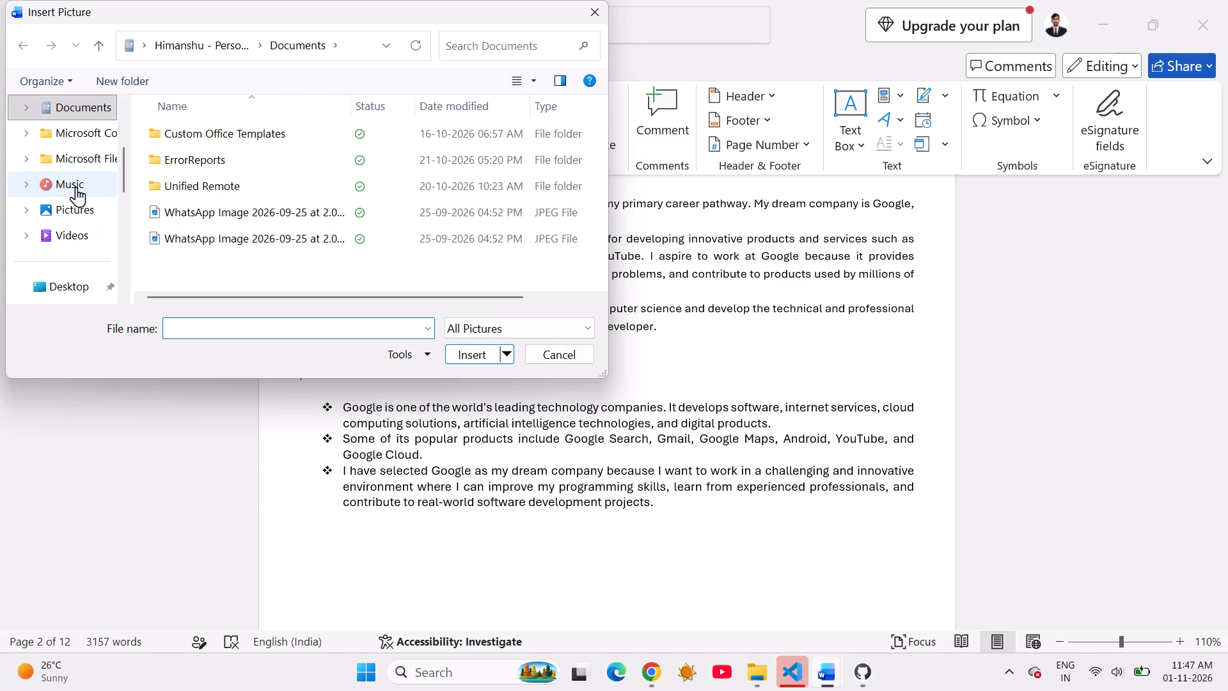
scroll(72, 230, "down", 1)
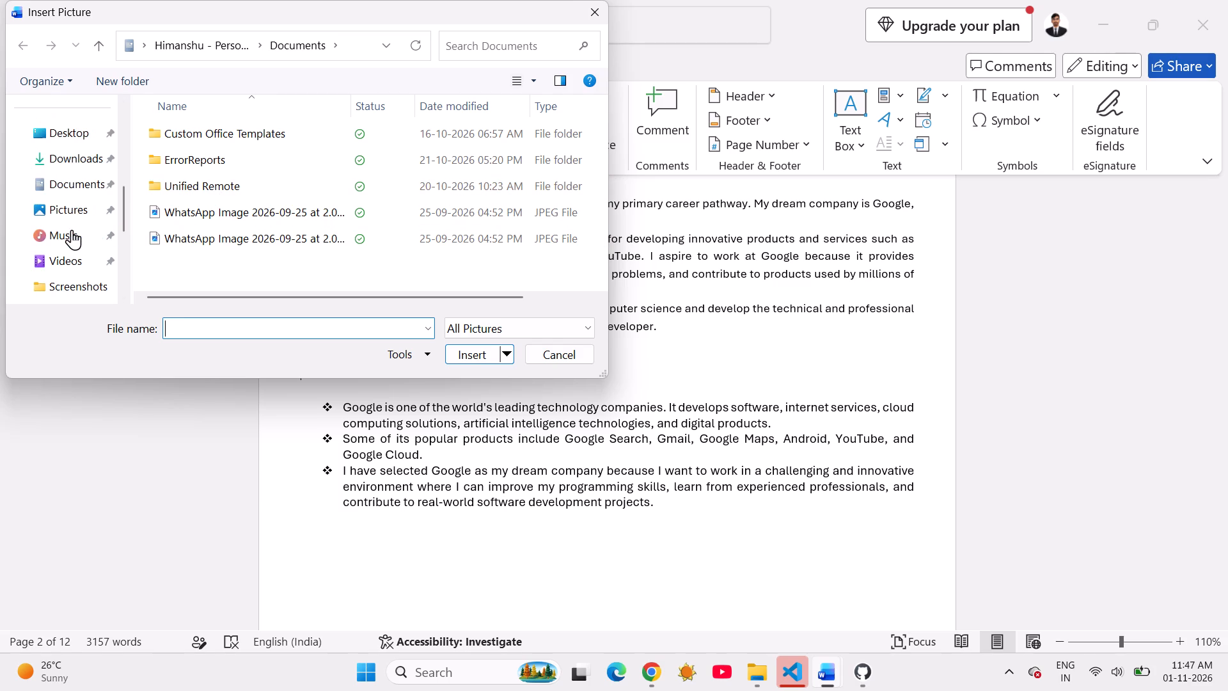
left_click(74, 156)
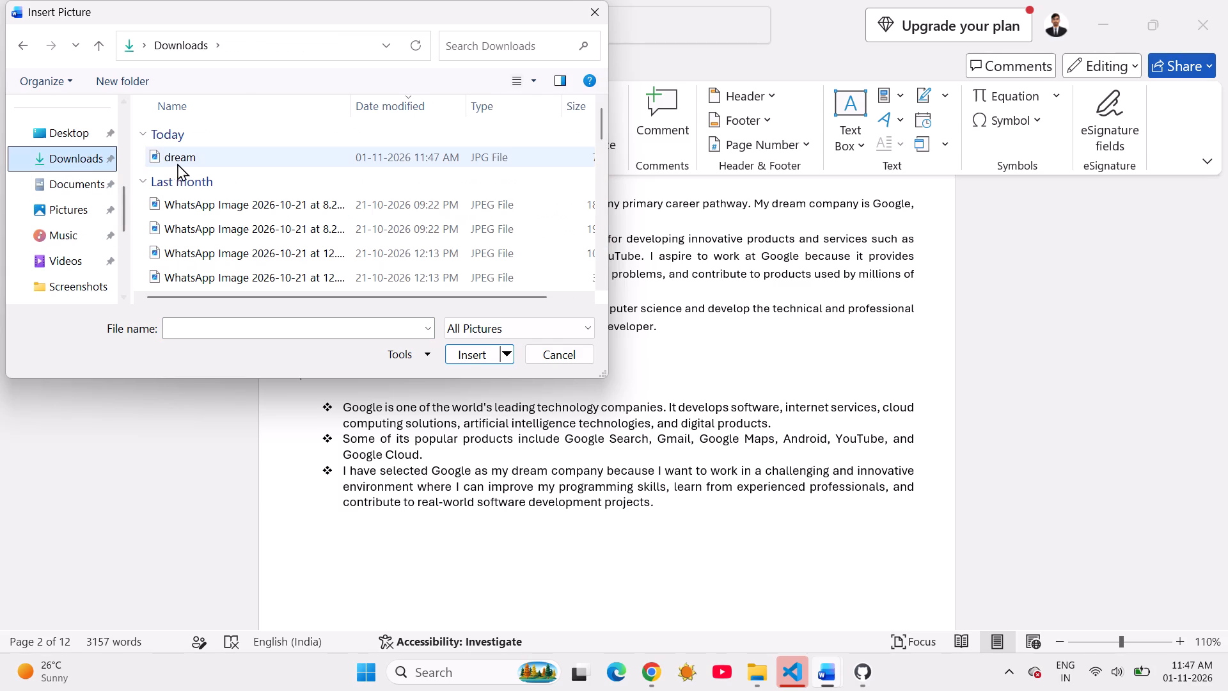
left_click(171, 163)
left_click(466, 351)
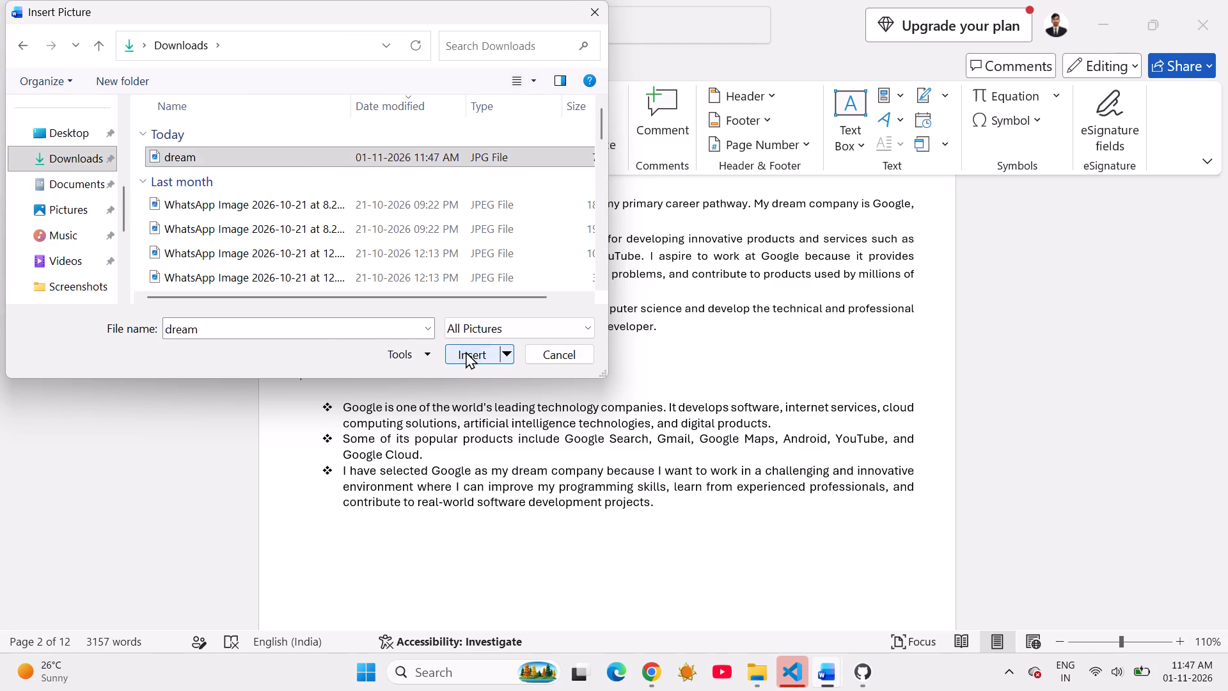
Reduce the Google building picture's height to about 9.2 cm, keeping its full width above the section 1.2 bullets.
scroll(446, 406, "down", 4, "ctrl")
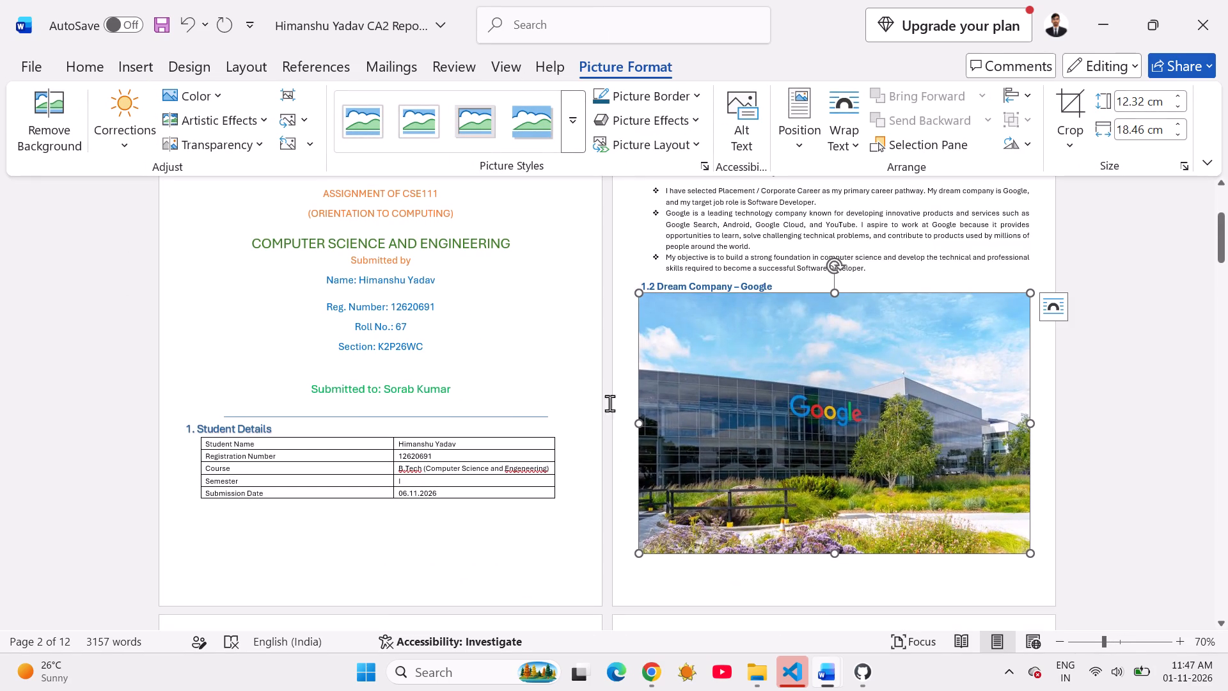
scroll(812, 344, "left", 1)
scroll(739, 409, "up", 3, "ctrl")
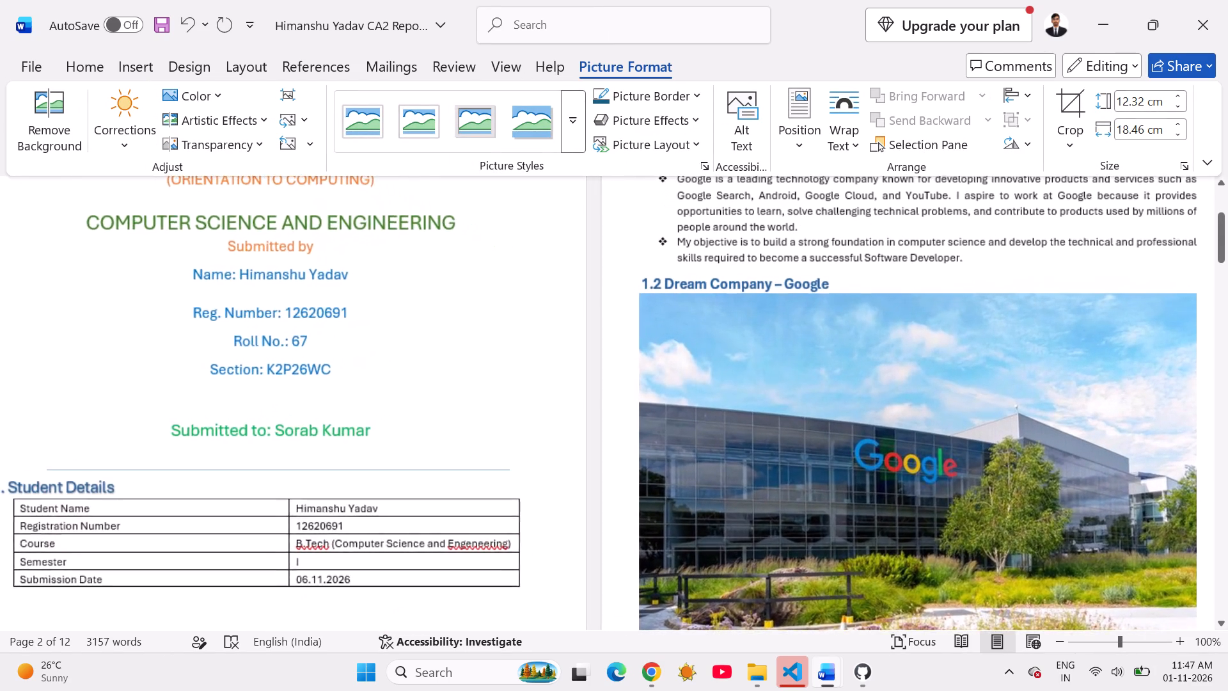
scroll(638, 468, "down", 1)
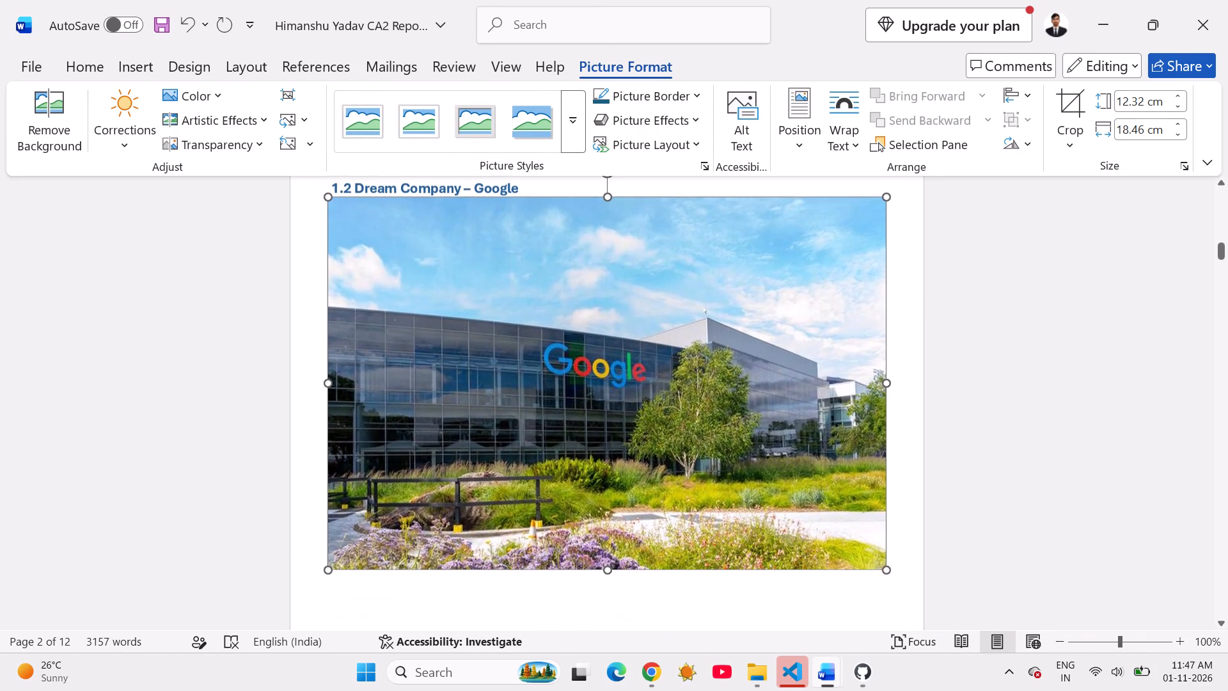
scroll(638, 468, "down", 1)
left_click_drag(609, 591, 601, 559)
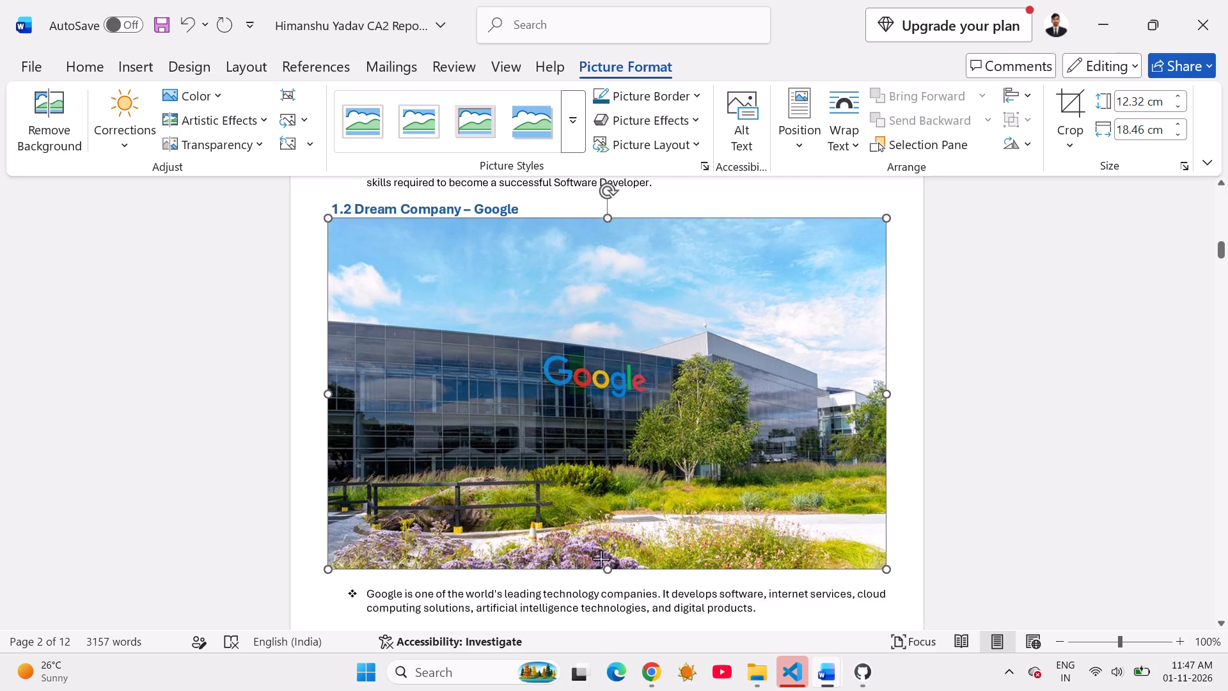
left_click_drag(601, 559, 599, 488)
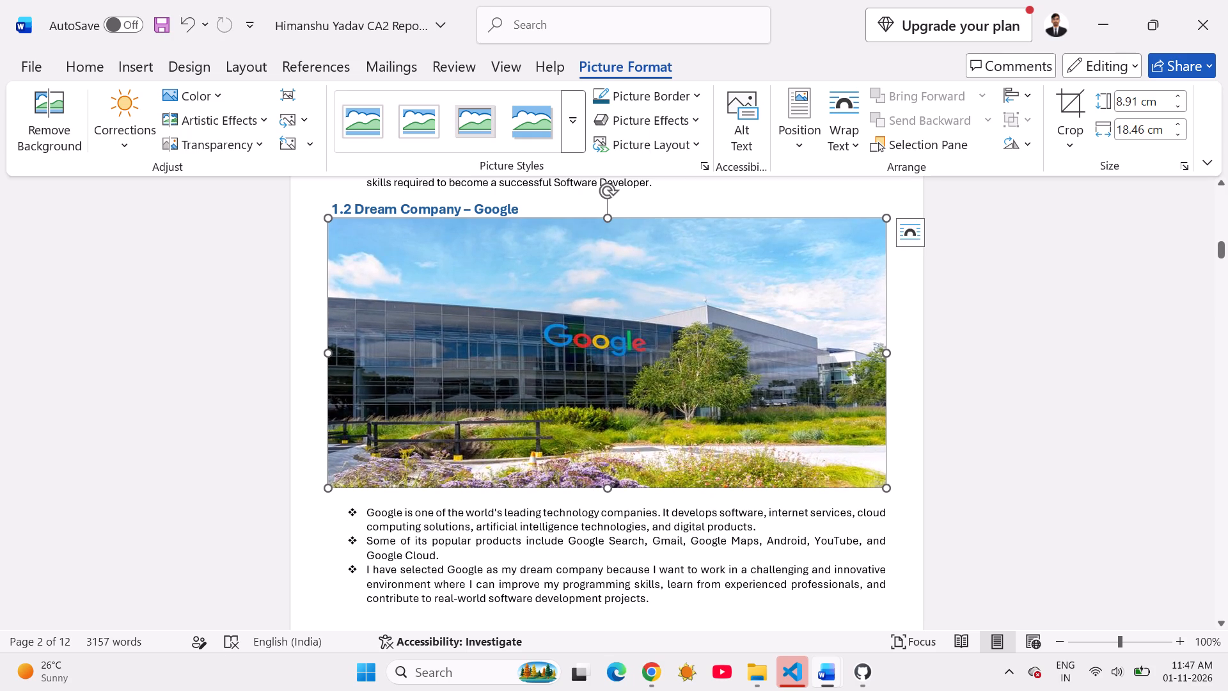
left_click_drag(608, 217, 608, 210)
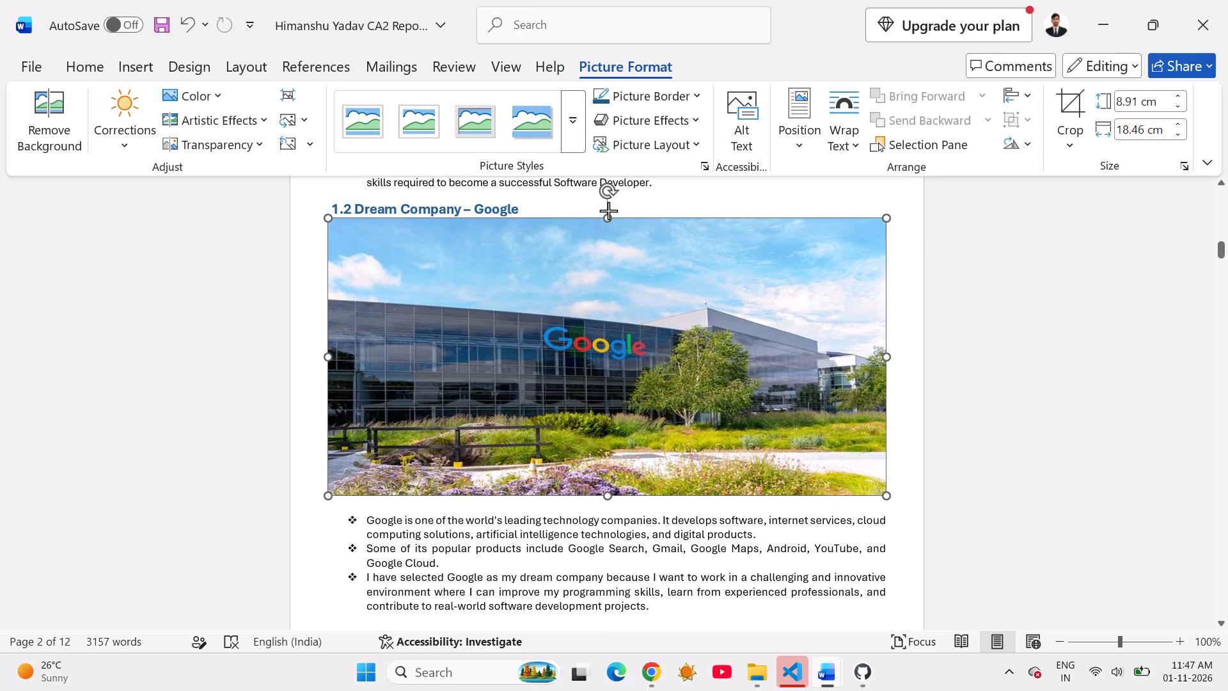
left_click_drag(608, 210, 608, 209)
left_click(932, 348)
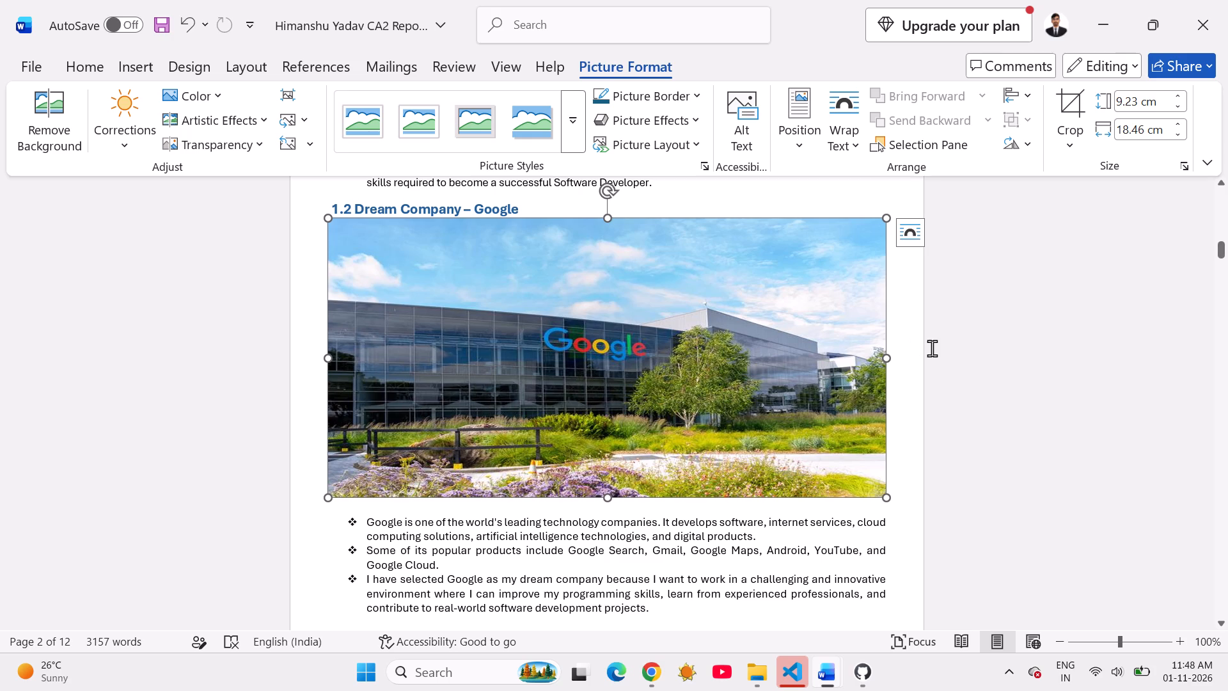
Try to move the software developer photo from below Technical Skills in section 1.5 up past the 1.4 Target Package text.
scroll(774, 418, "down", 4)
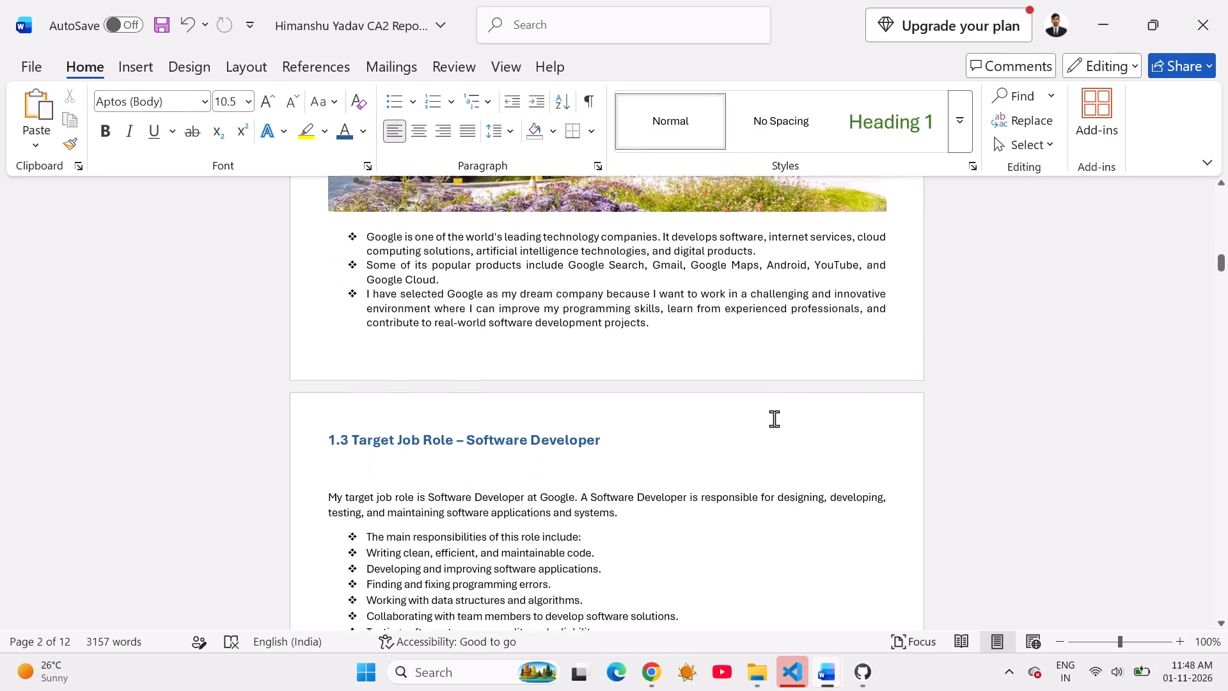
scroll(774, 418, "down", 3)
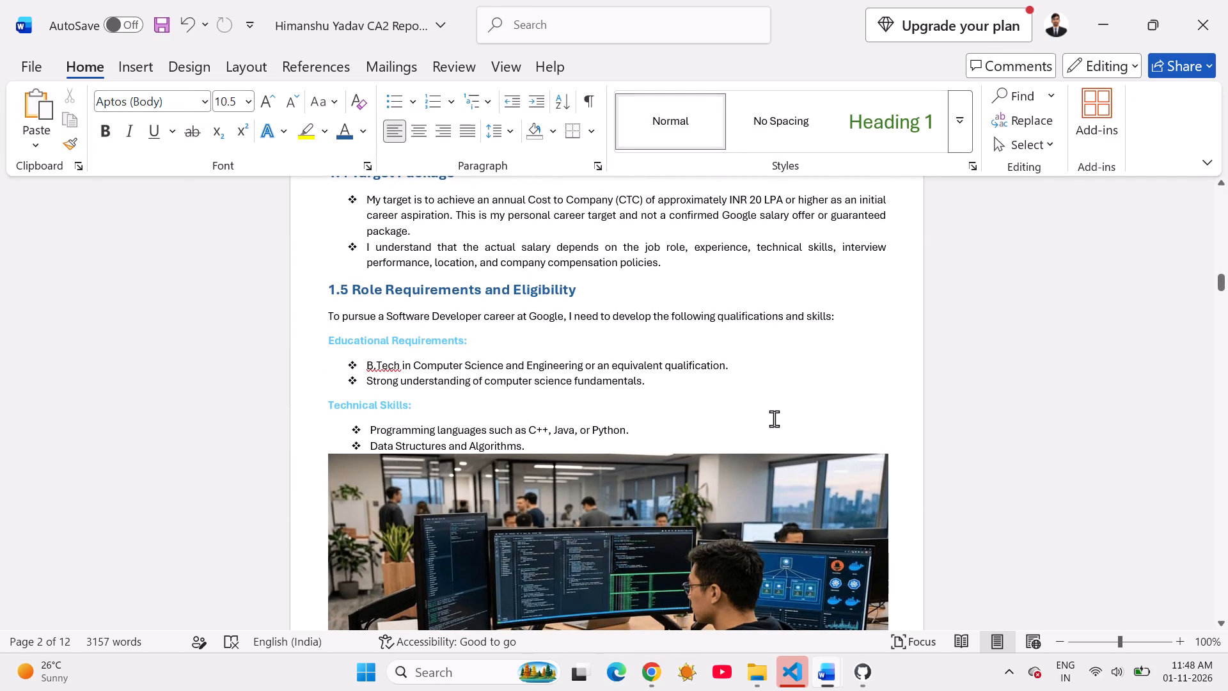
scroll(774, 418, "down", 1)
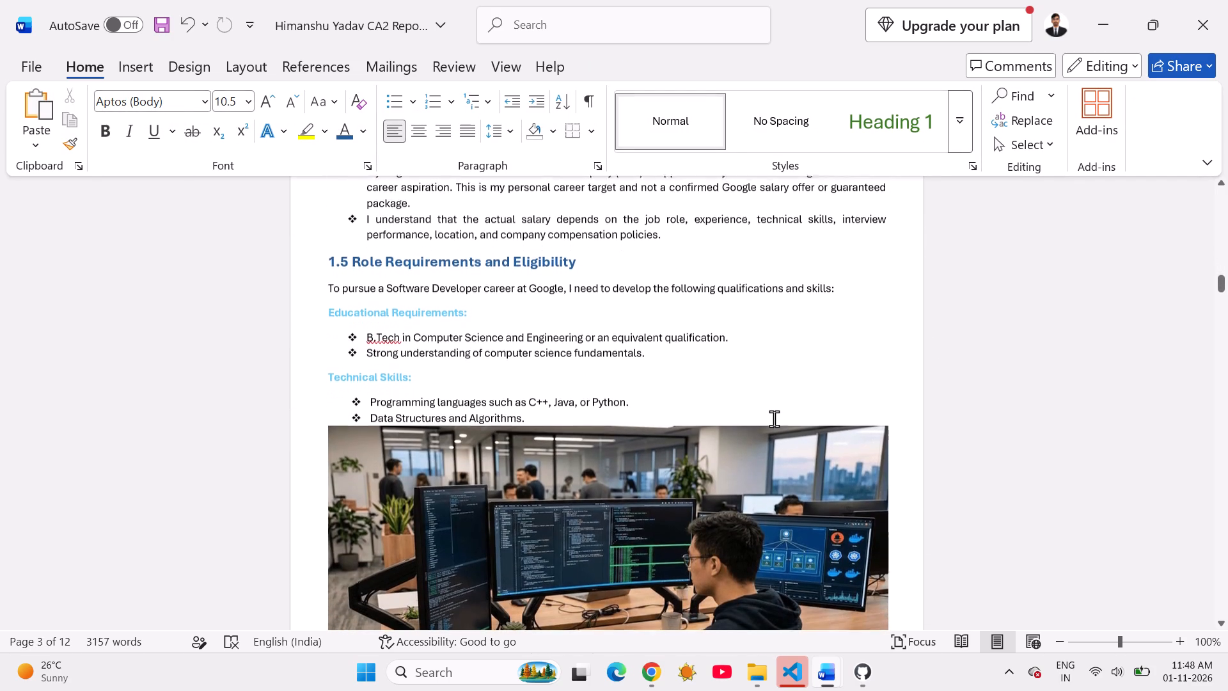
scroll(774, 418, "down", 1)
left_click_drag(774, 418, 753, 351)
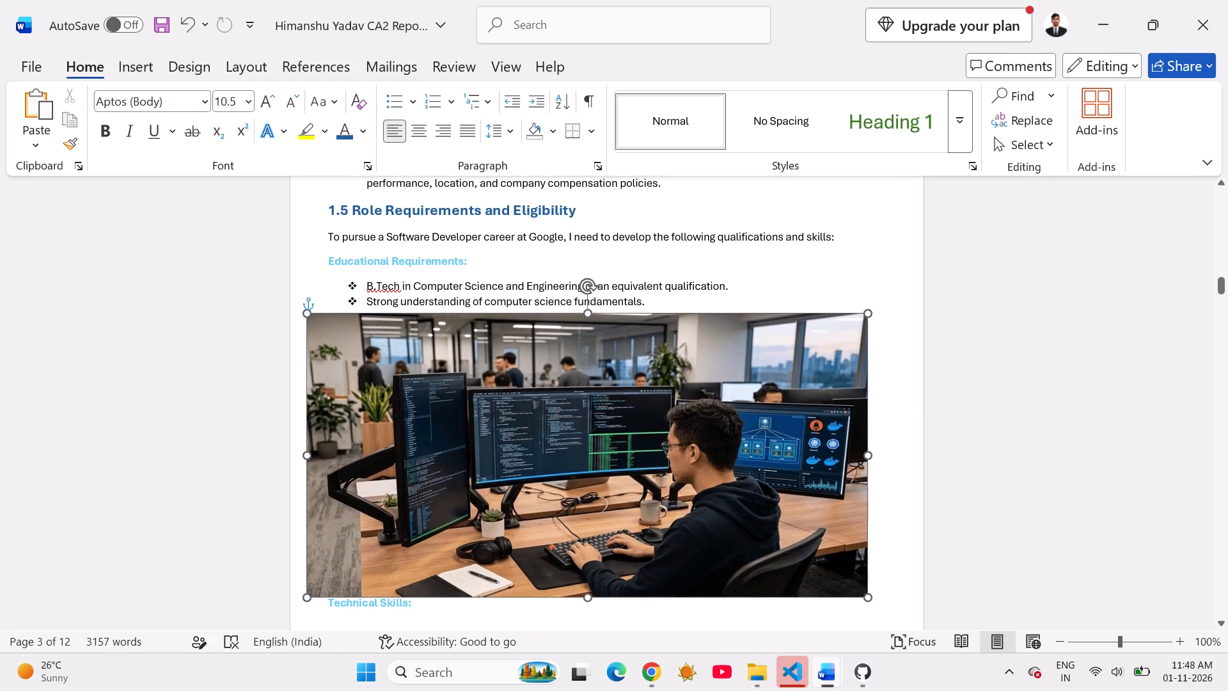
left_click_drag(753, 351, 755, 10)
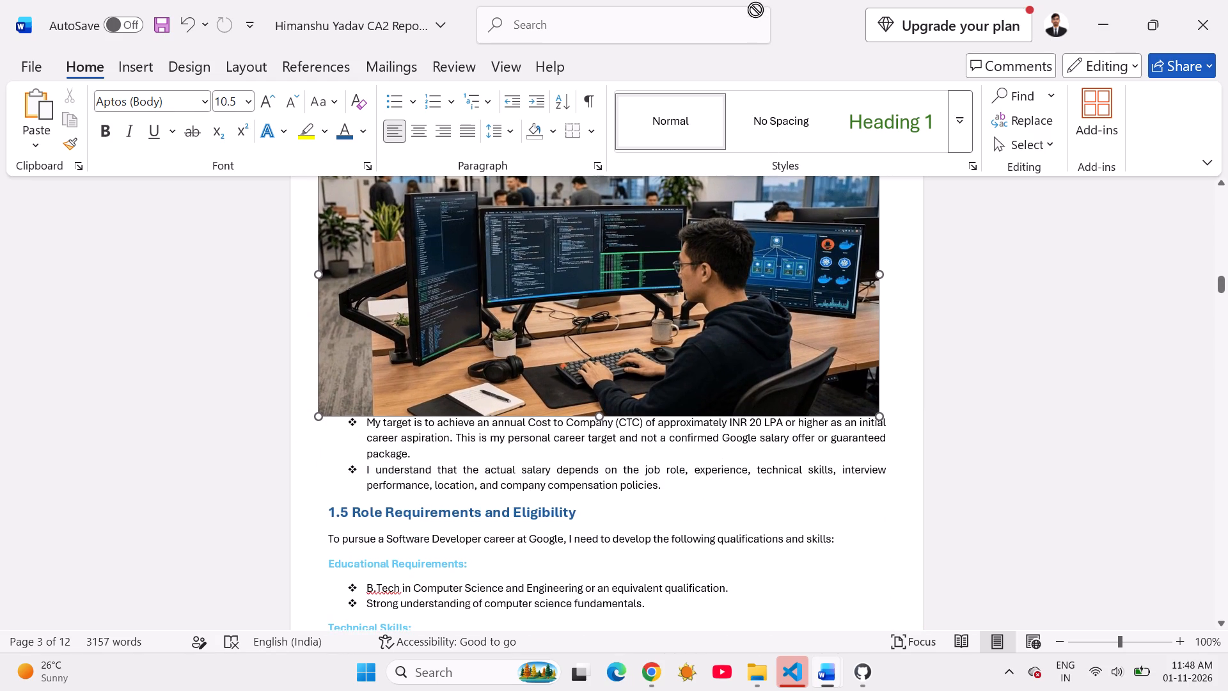
Move the software developer photo from section 1.5 up into the responsibilities list of section 1.3.
scroll(640, 546, "up", 3)
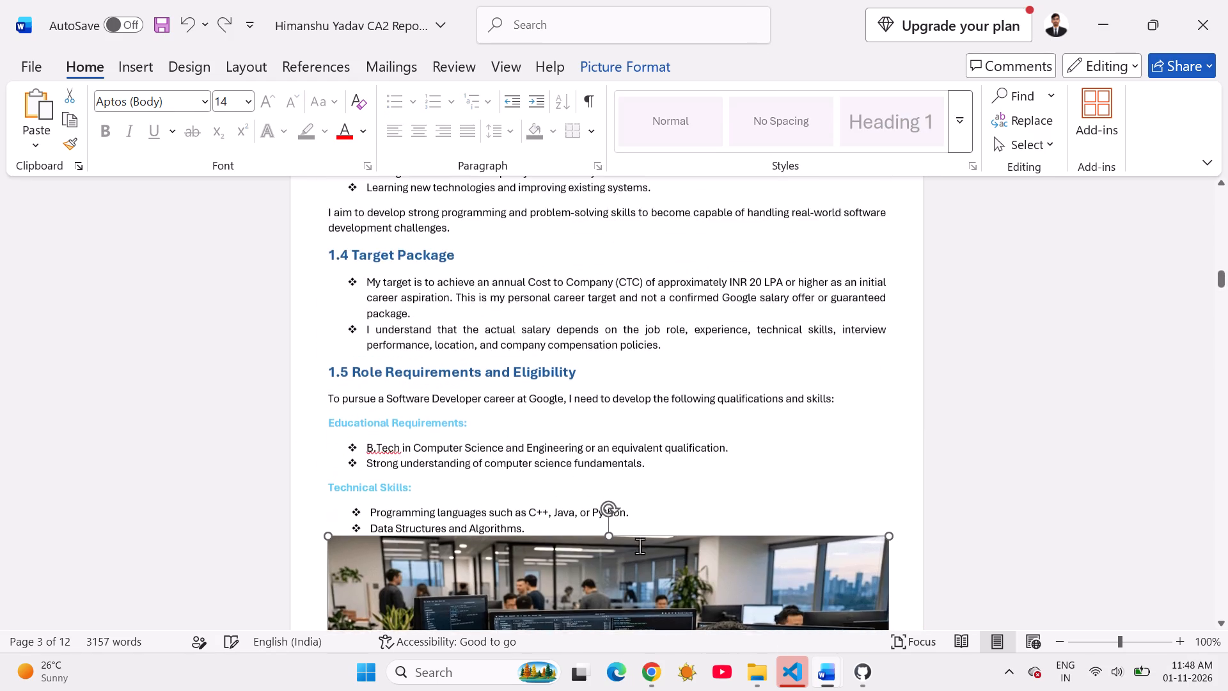
scroll(640, 546, "up", 4)
scroll(640, 546, "down", 1)
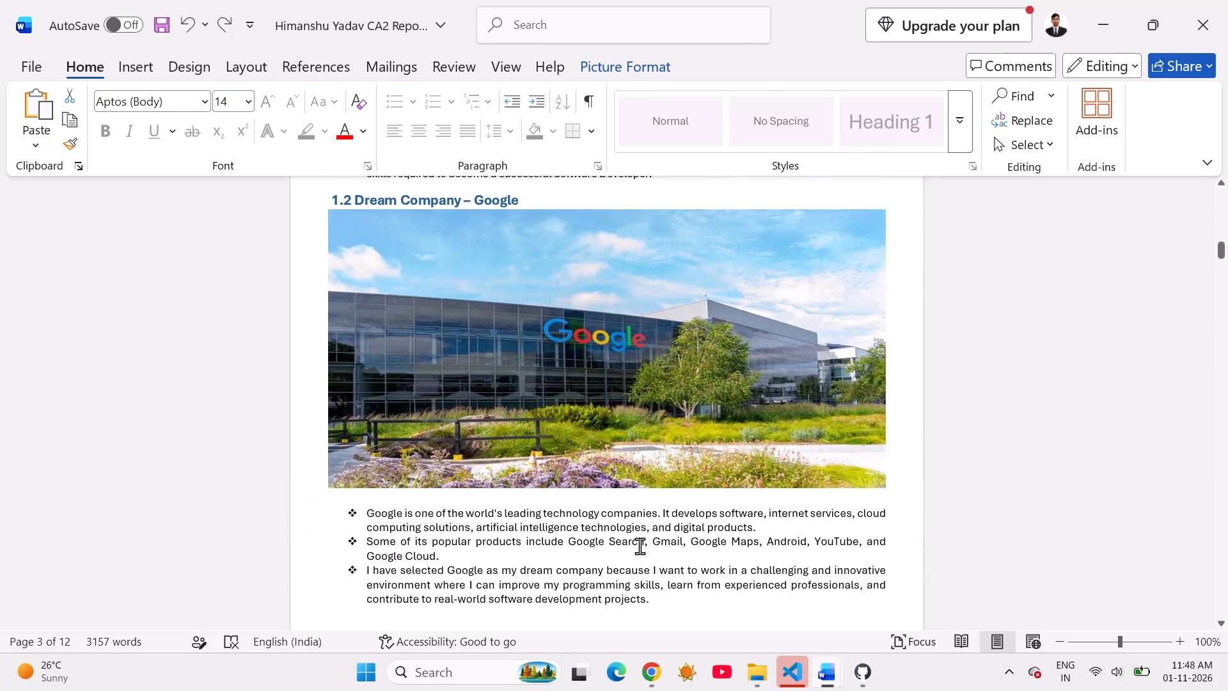
scroll(640, 546, "down", 1)
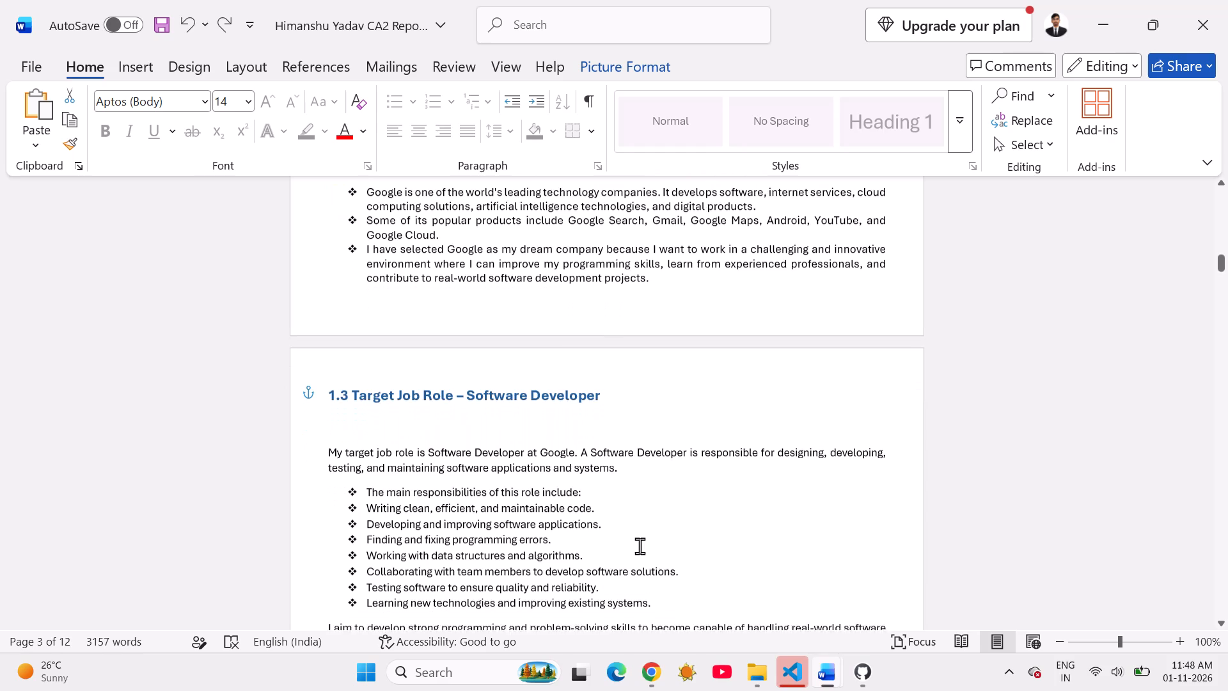
scroll(640, 546, "down", 4)
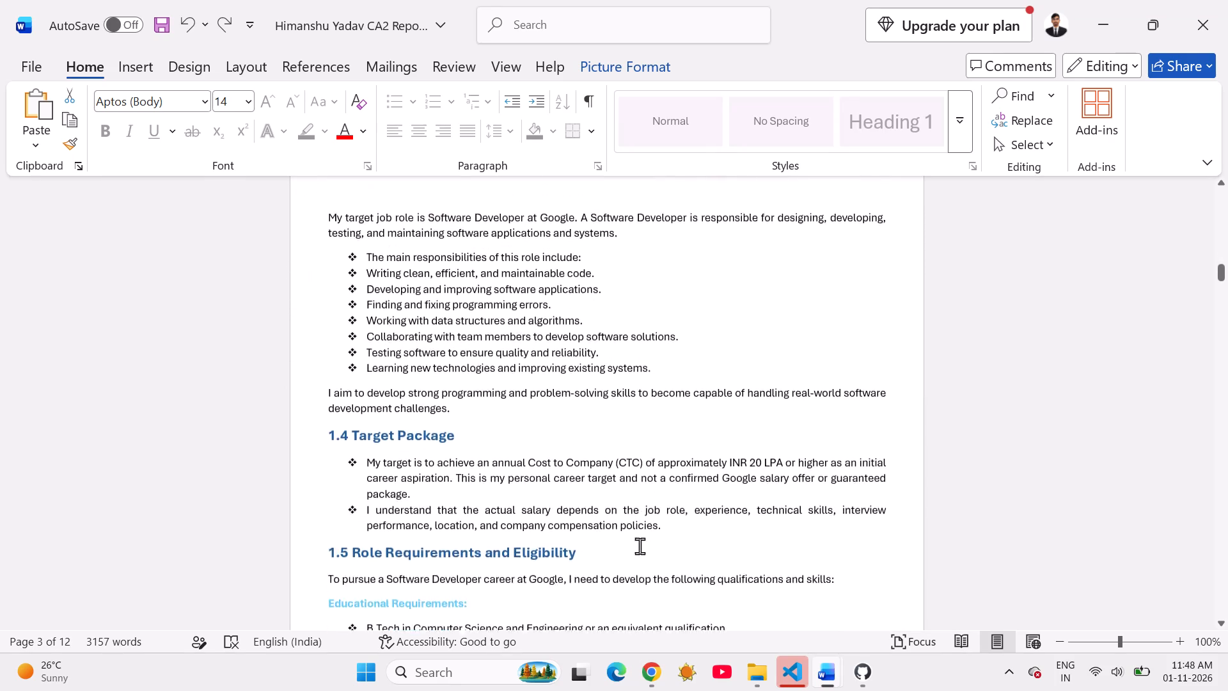
scroll(640, 546, "down", 2)
left_click_drag(640, 546, 596, 250)
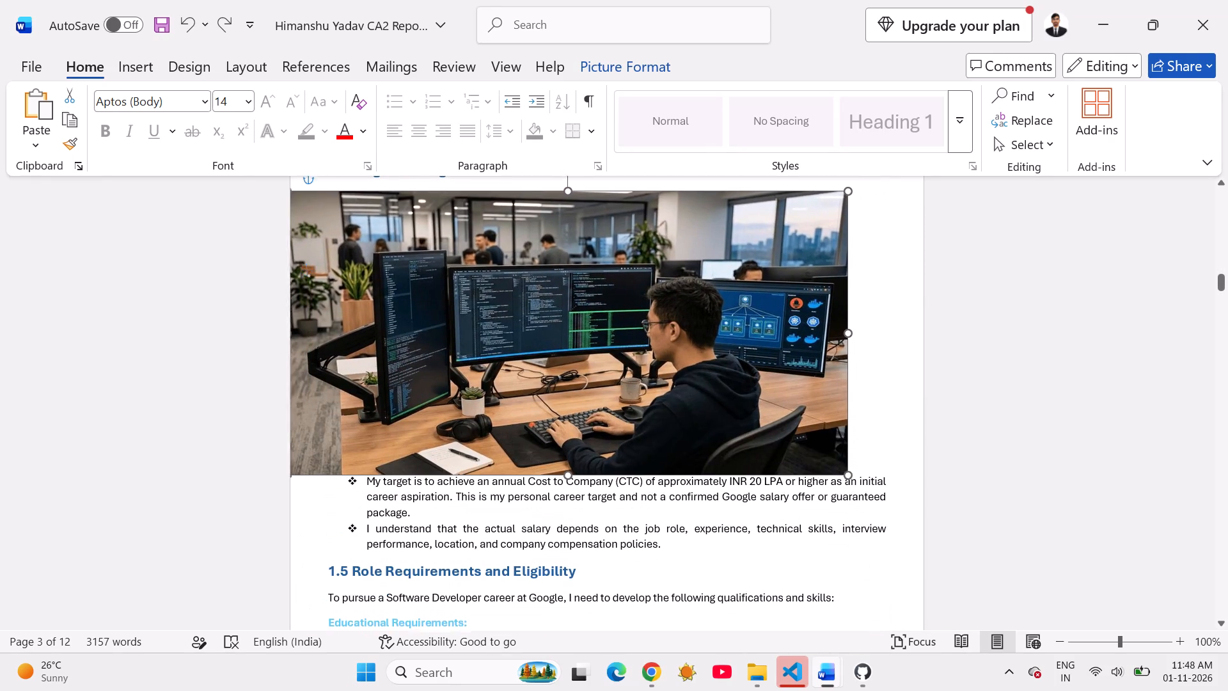
left_click_drag(596, 250, 647, 393)
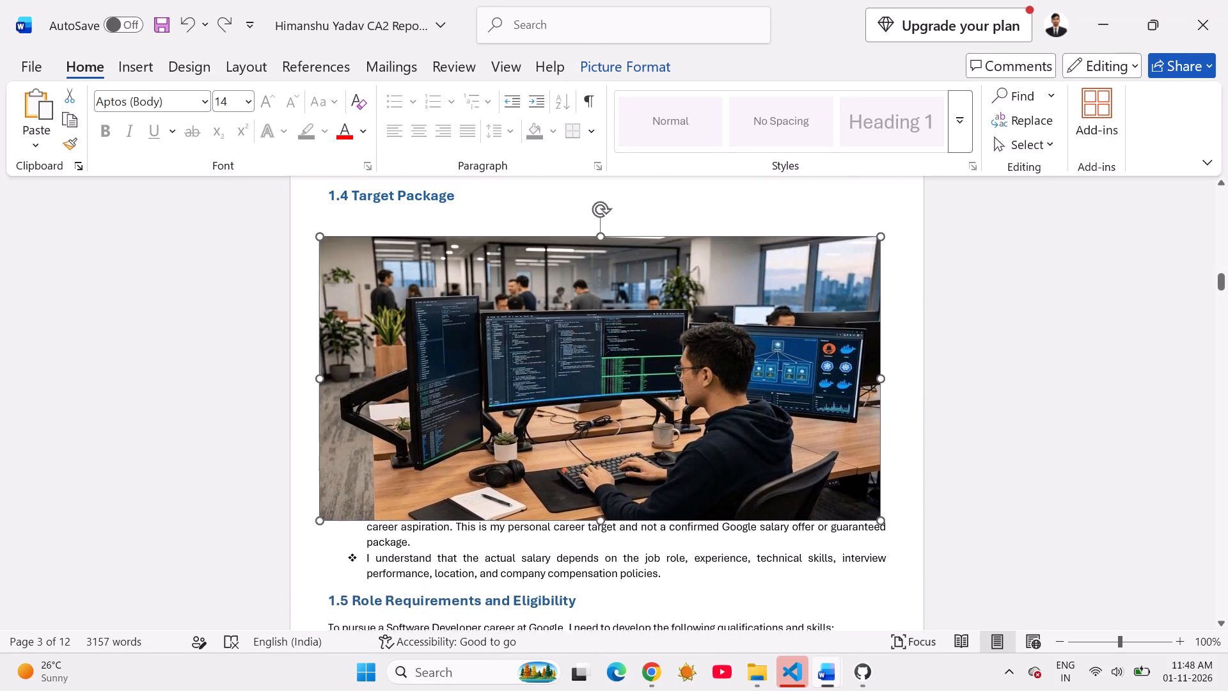
left_click_drag(647, 393, 656, 463)
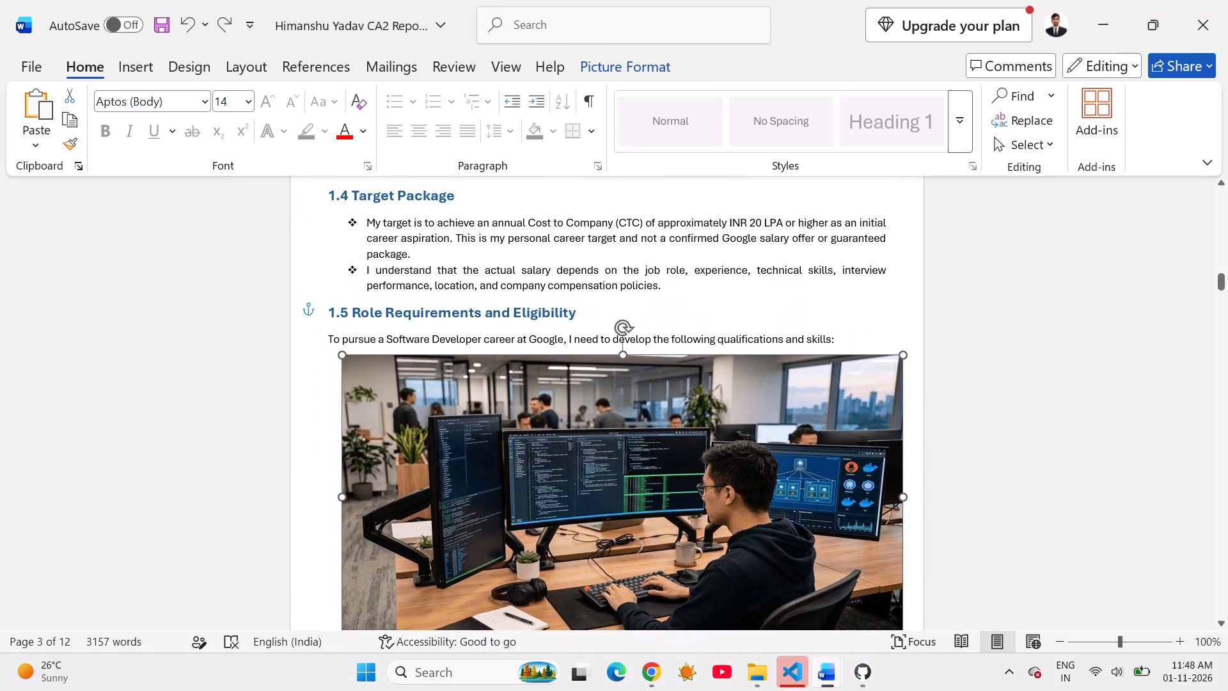
left_click_drag(656, 463, 725, 469)
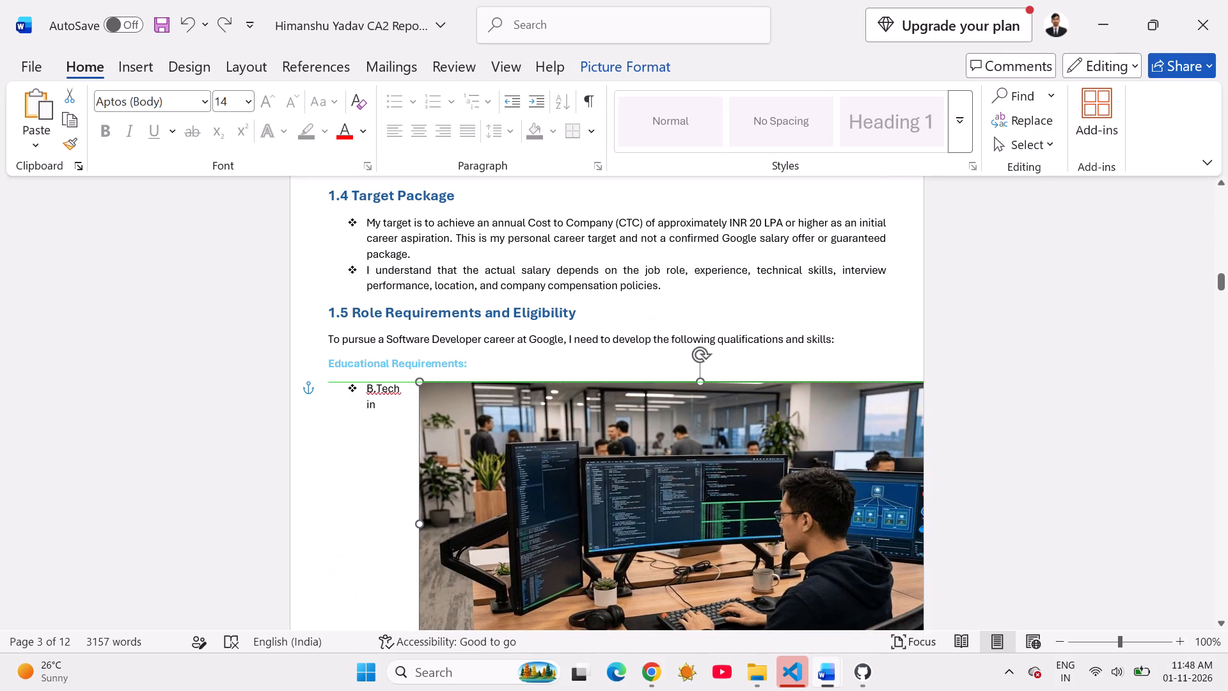
left_click_drag(725, 469, 623, 161)
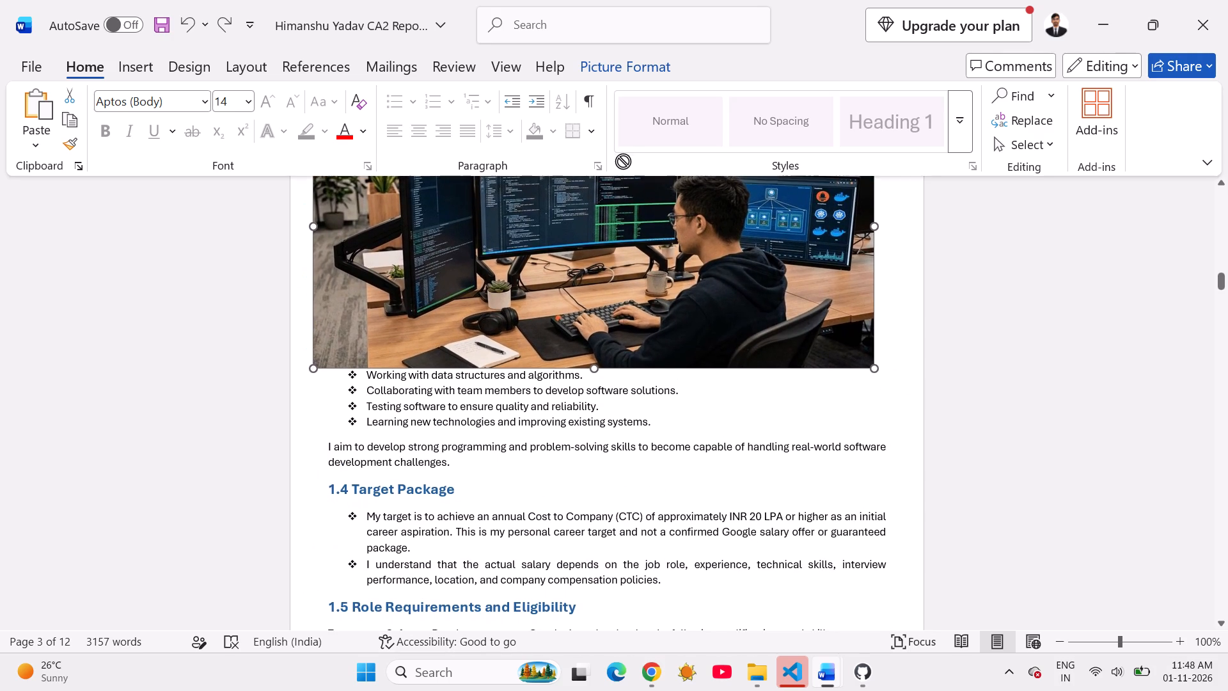
left_click_drag(623, 161, 631, 202)
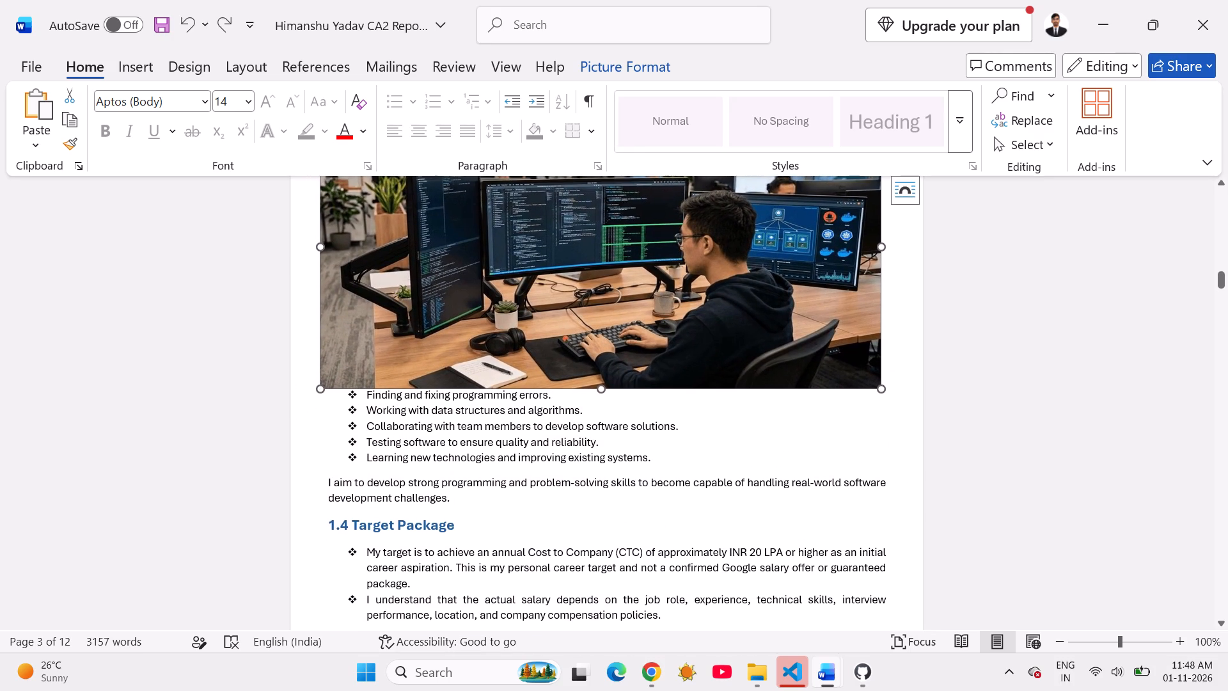
Position the developer photo directly under "1.3 Target Job Role – Software Developer", above the "My target job role" paragraph.
scroll(551, 320, "up", 3)
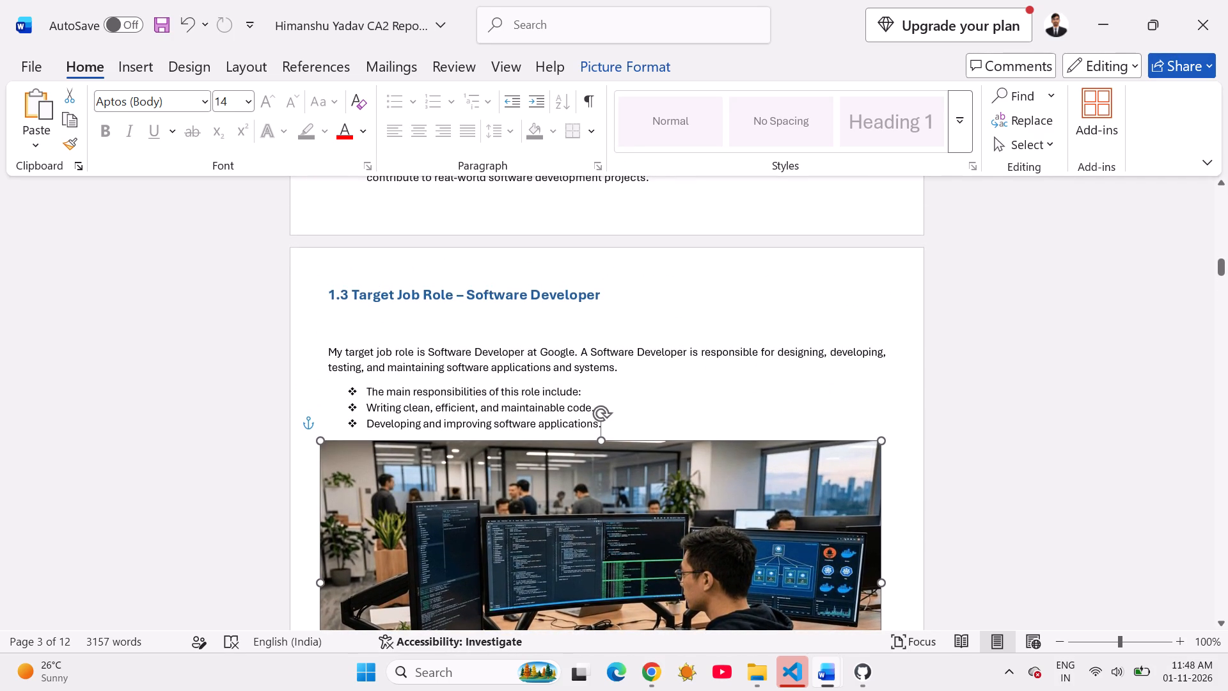
left_click_drag(546, 525, 541, 422)
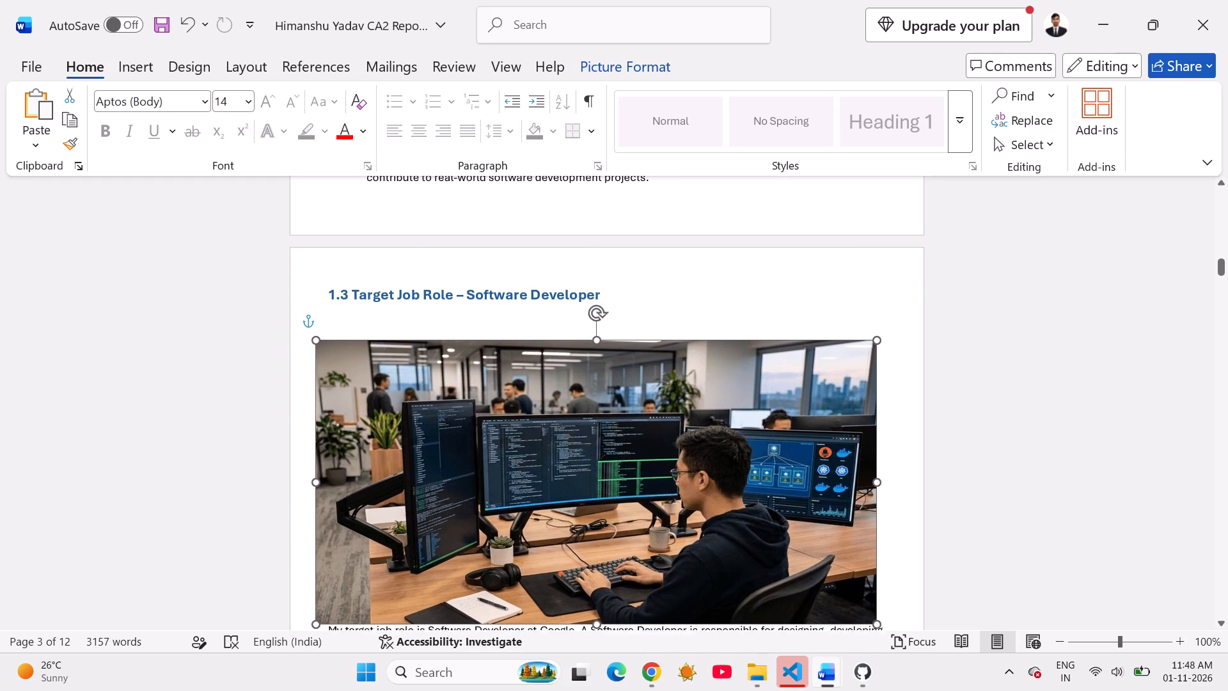
left_click_drag(541, 422, 539, 401)
scroll(539, 401, "down", 1)
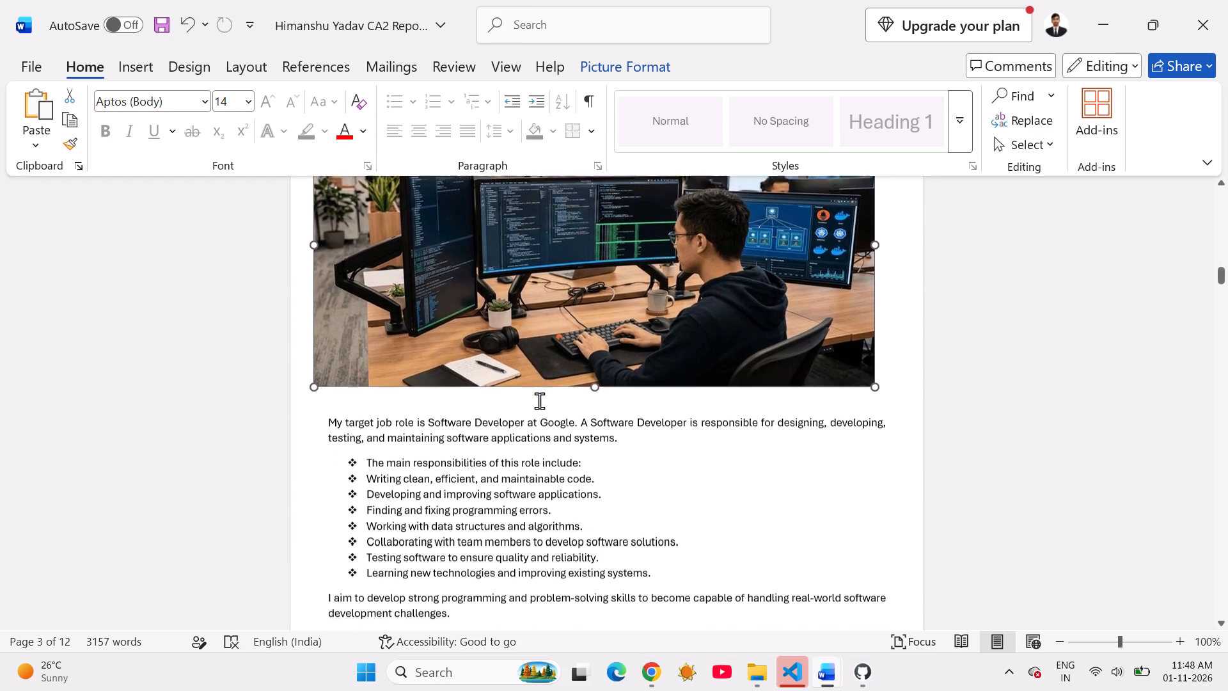
Insert a page break after the last bullet of 4.5 Digital Profile Development at the end of the report.
scroll(539, 401, "down", 7)
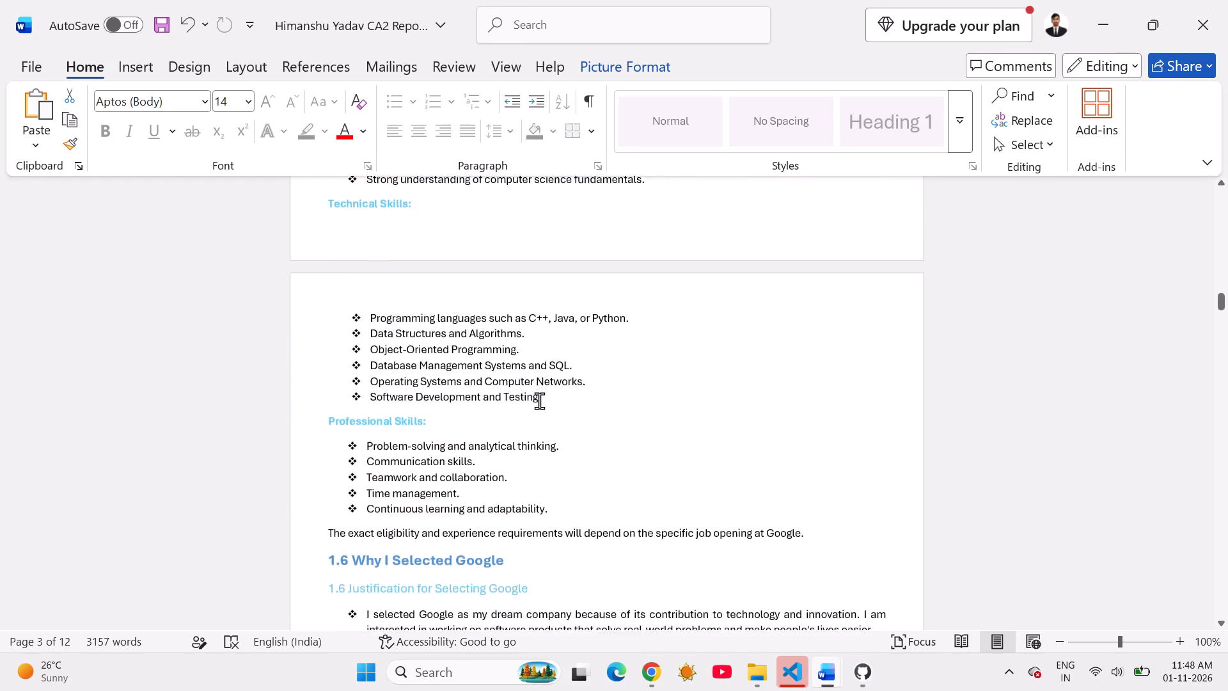
scroll(539, 401, "down", 4)
scroll(539, 401, "down", 20)
scroll(539, 401, "down", 4)
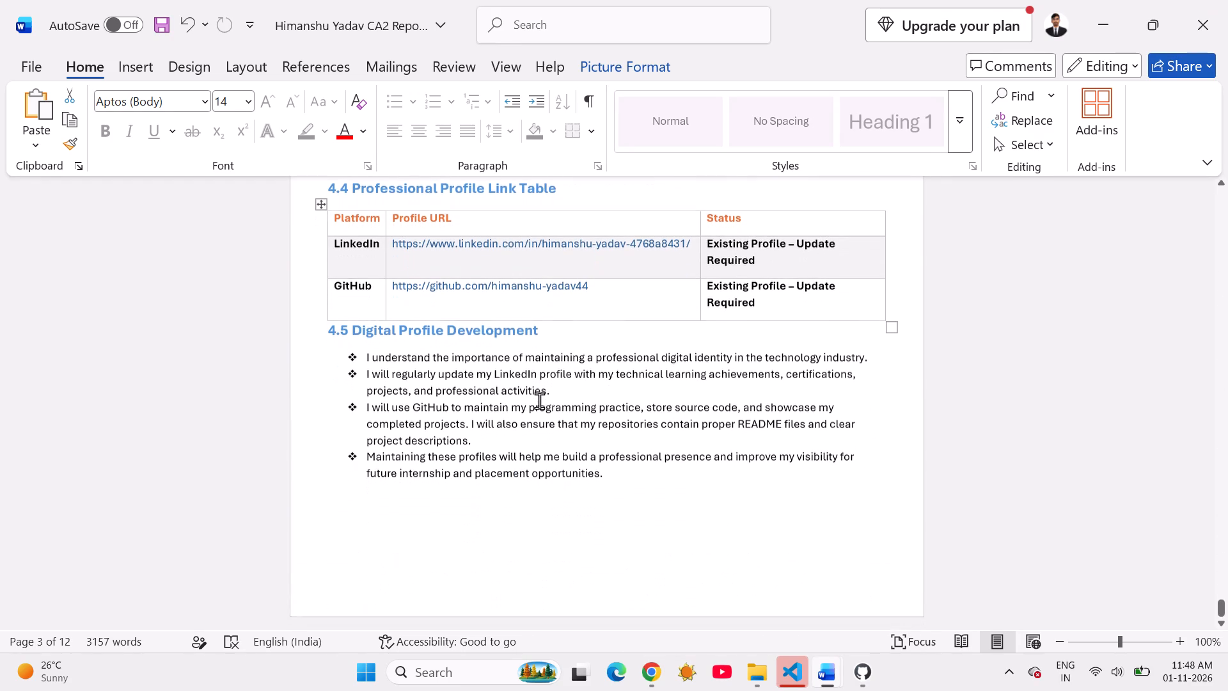
scroll(539, 401, "down", 3)
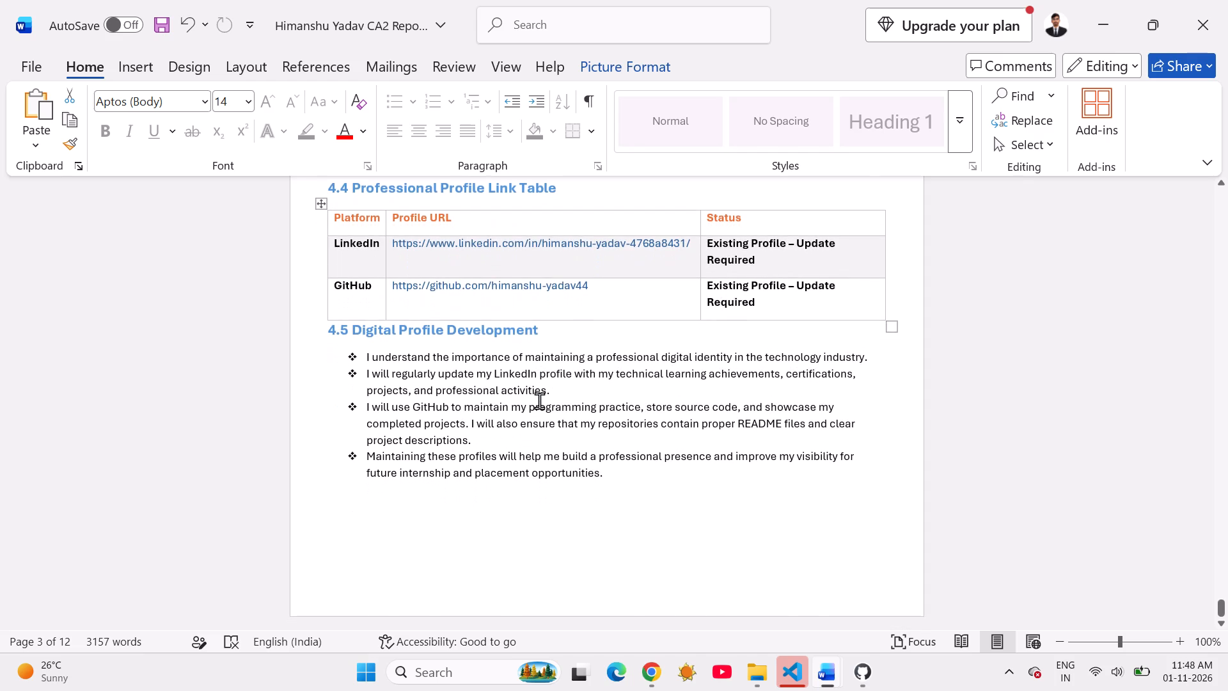
scroll(539, 401, "up", 9)
scroll(539, 401, "down", 1)
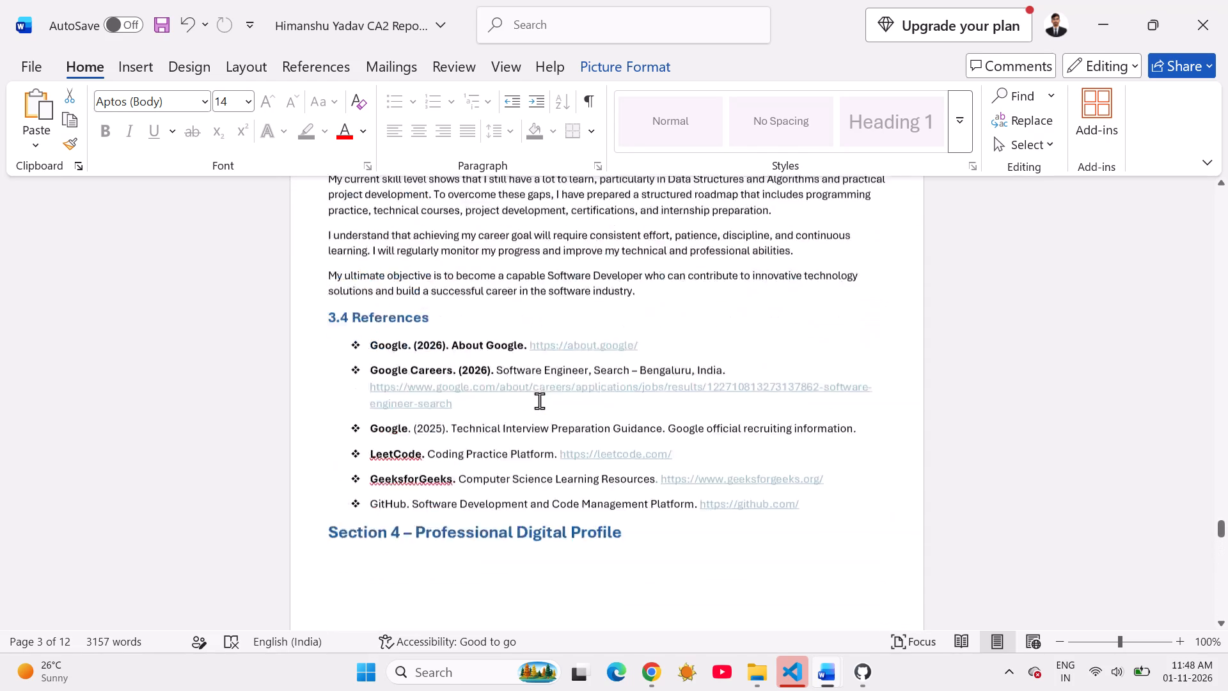
scroll(539, 401, "down", 1)
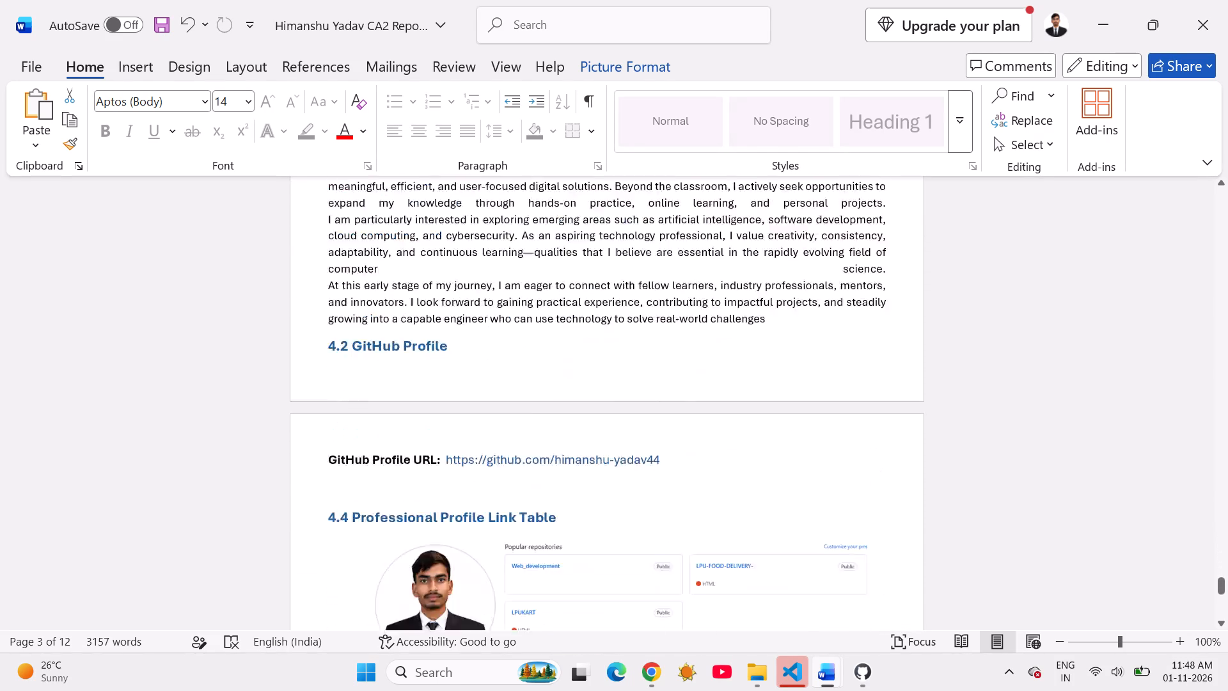
scroll(539, 401, "down", 9)
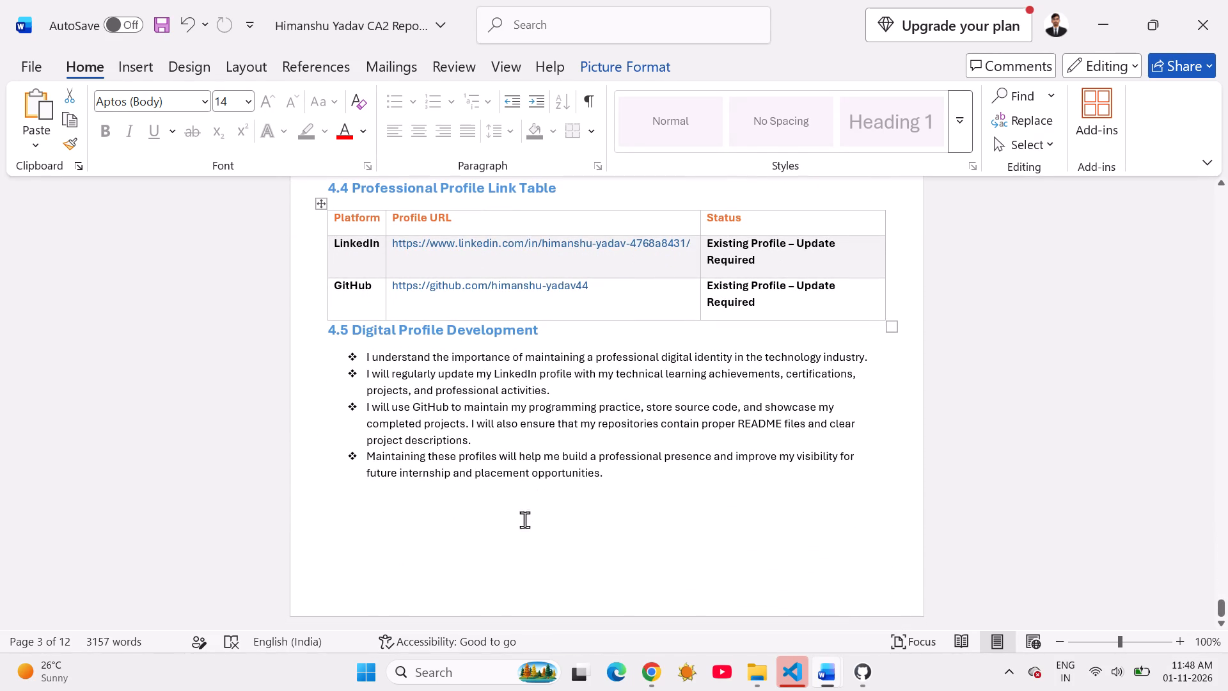
key("ctrl+Return")
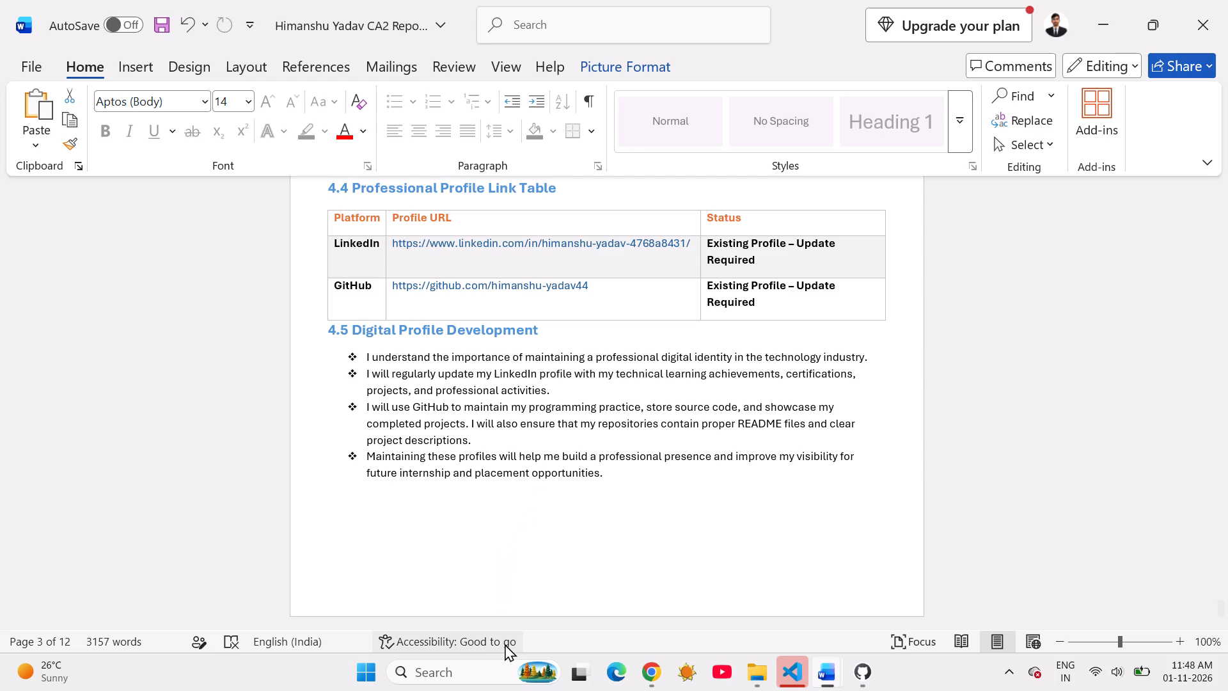
left_click(491, 486)
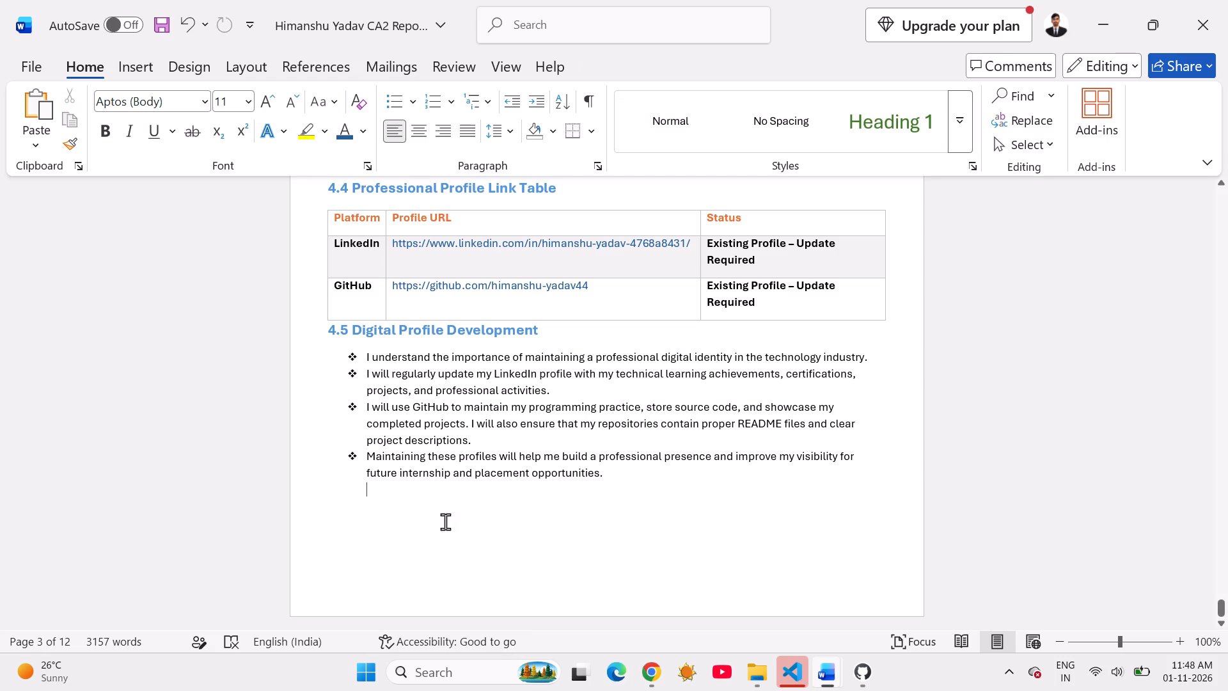
key("ctrl+Return")
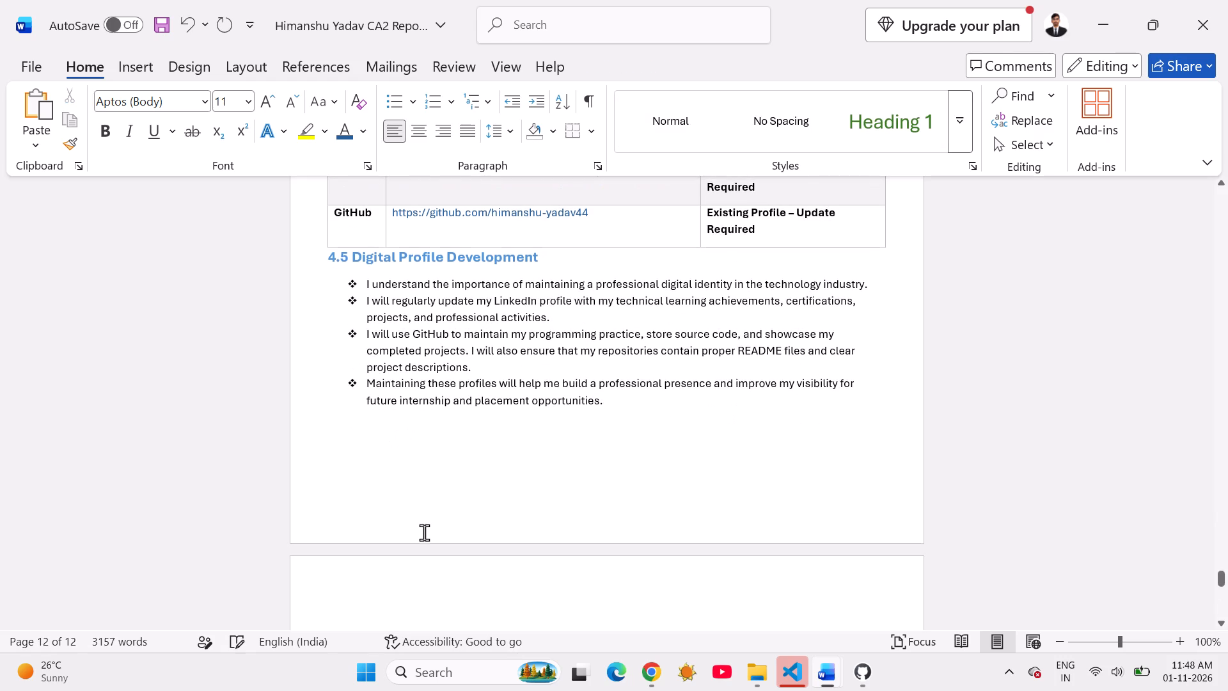
Review the report from the new last page back to the introduction and through section 1.8, checking picture placement and page layout.
scroll(424, 532, "down", 11)
scroll(424, 532, "up", 3)
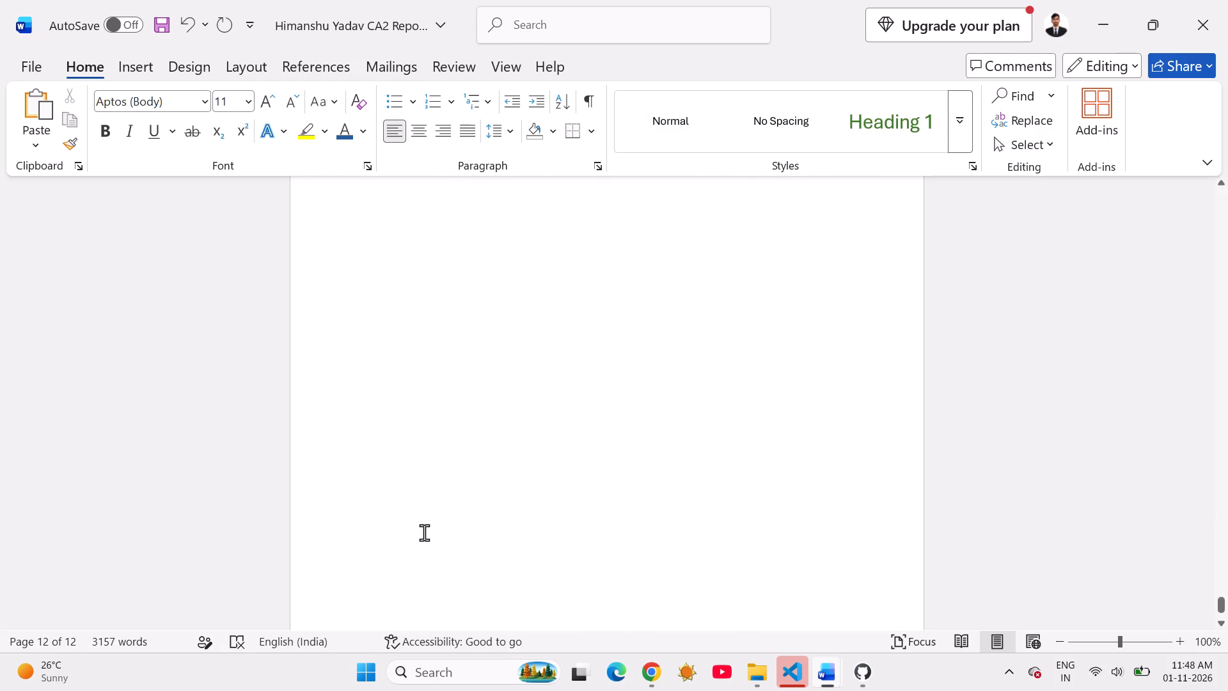
scroll(424, 532, "up", 20)
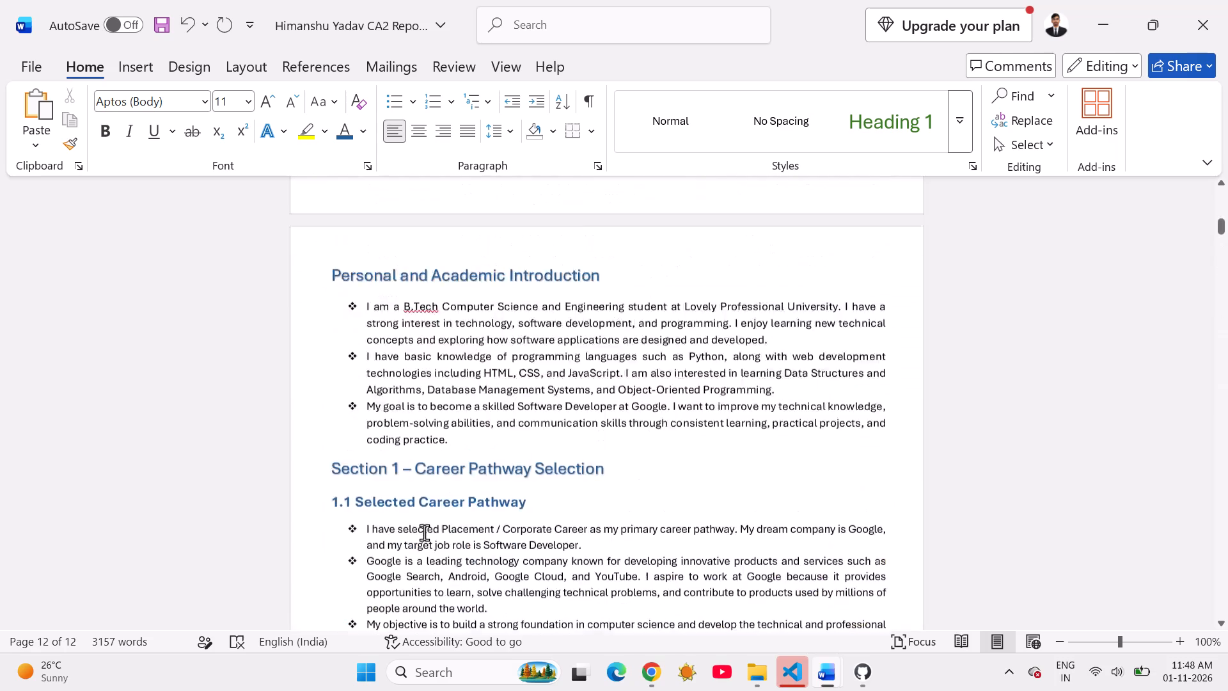
scroll(424, 532, "up", 5)
scroll(424, 532, "down", 6)
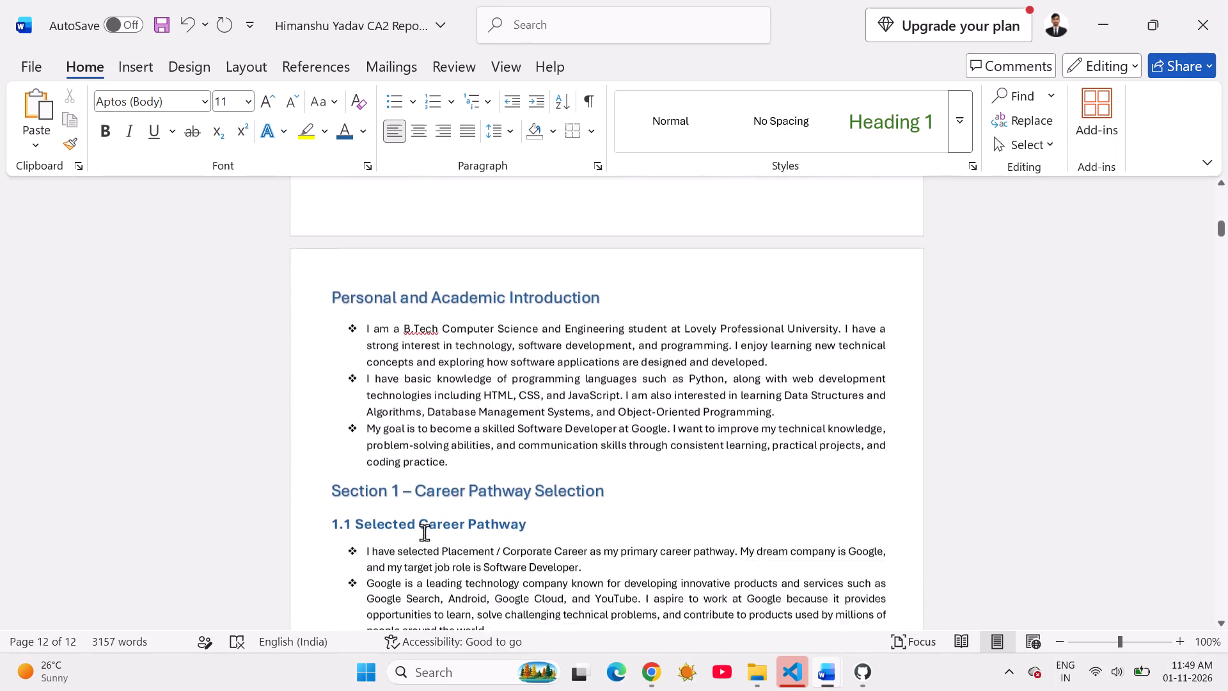
scroll(424, 532, "down", 3)
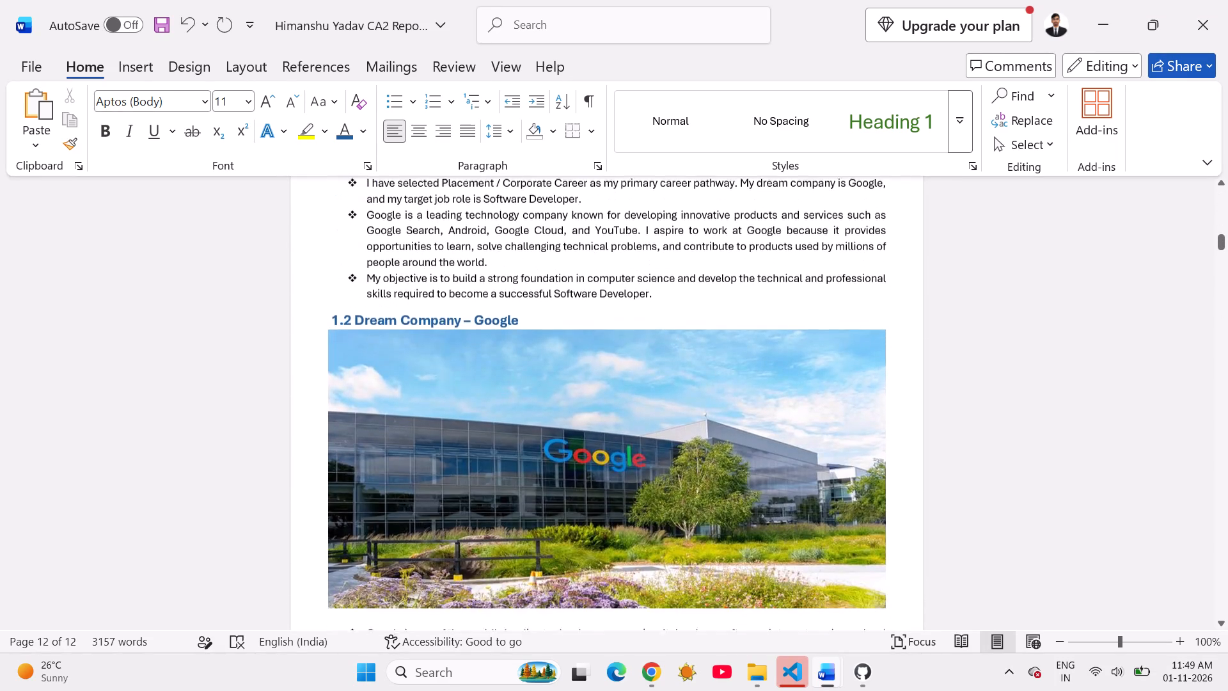
scroll(424, 532, "down", 1)
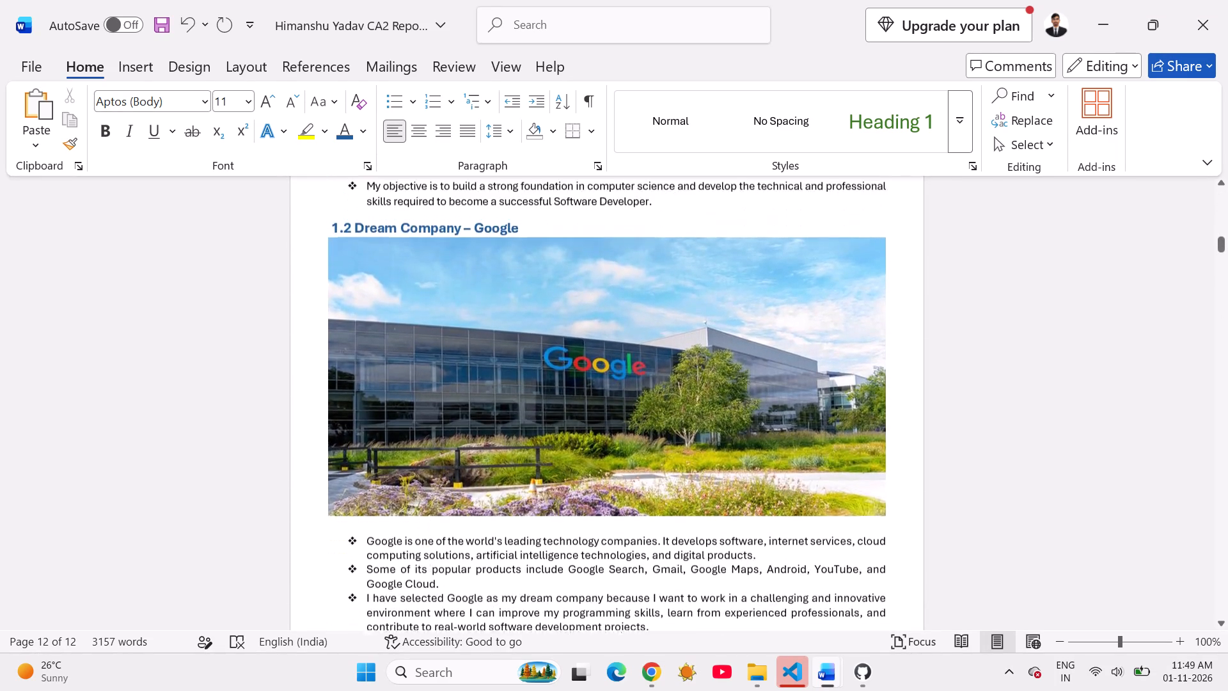
scroll(424, 532, "down", 1)
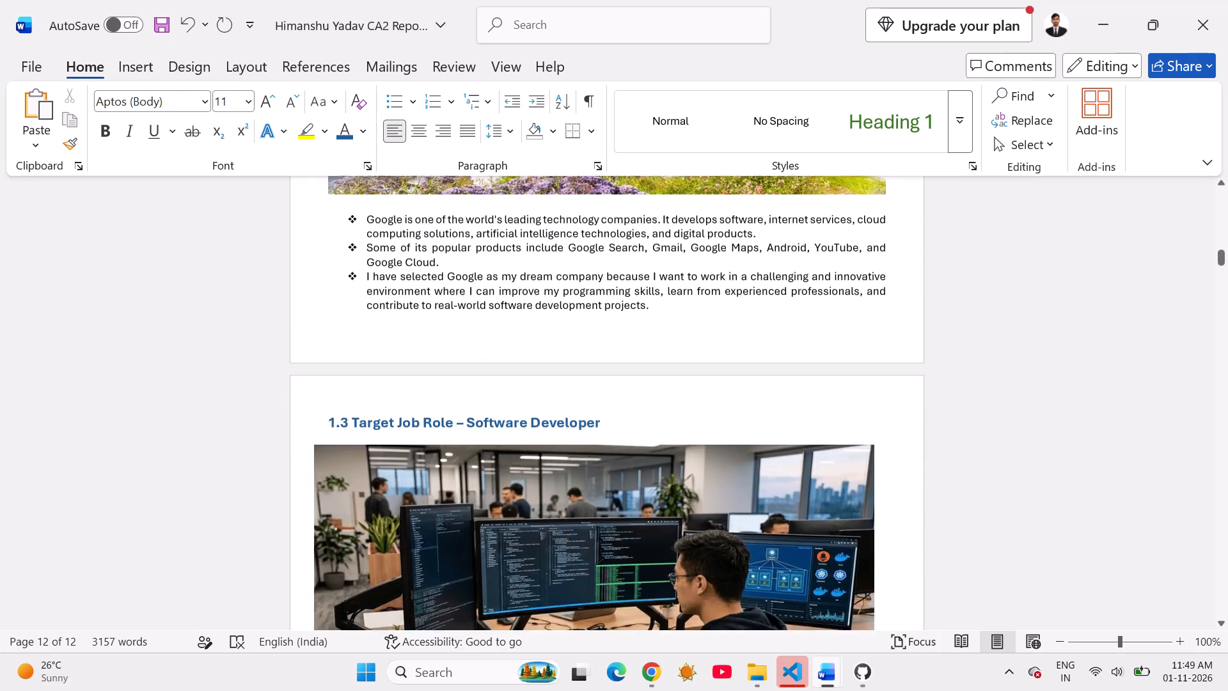
scroll(424, 532, "down", 3)
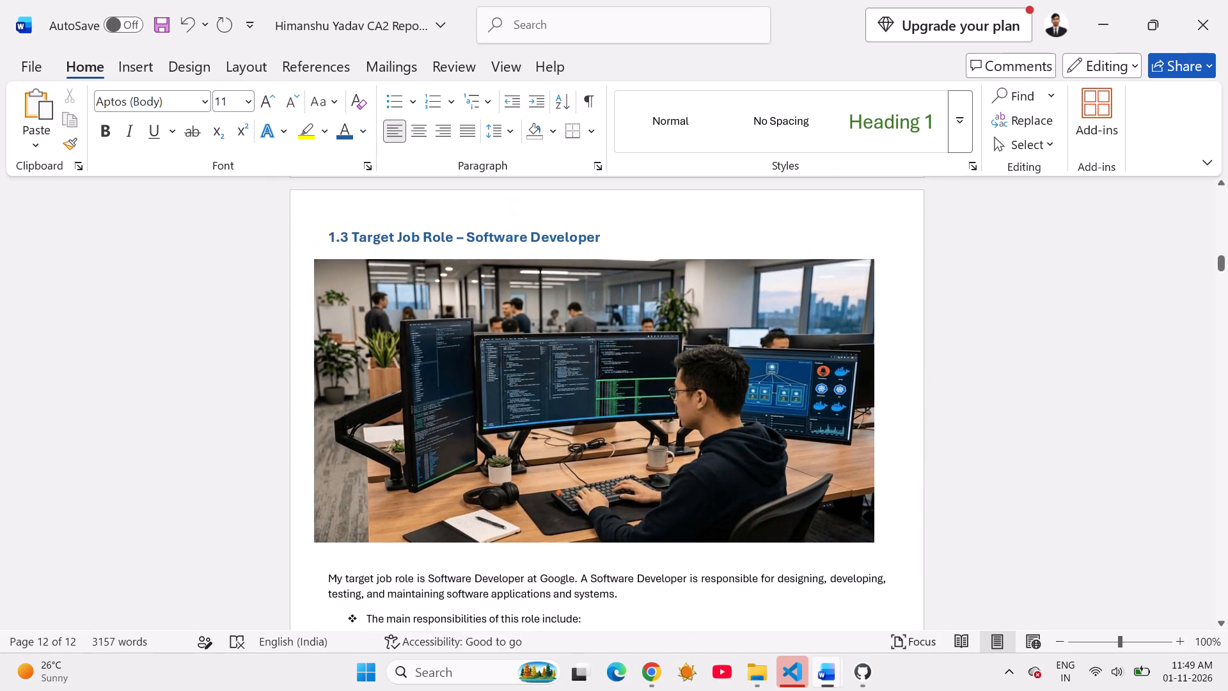
scroll(424, 532, "down", 2)
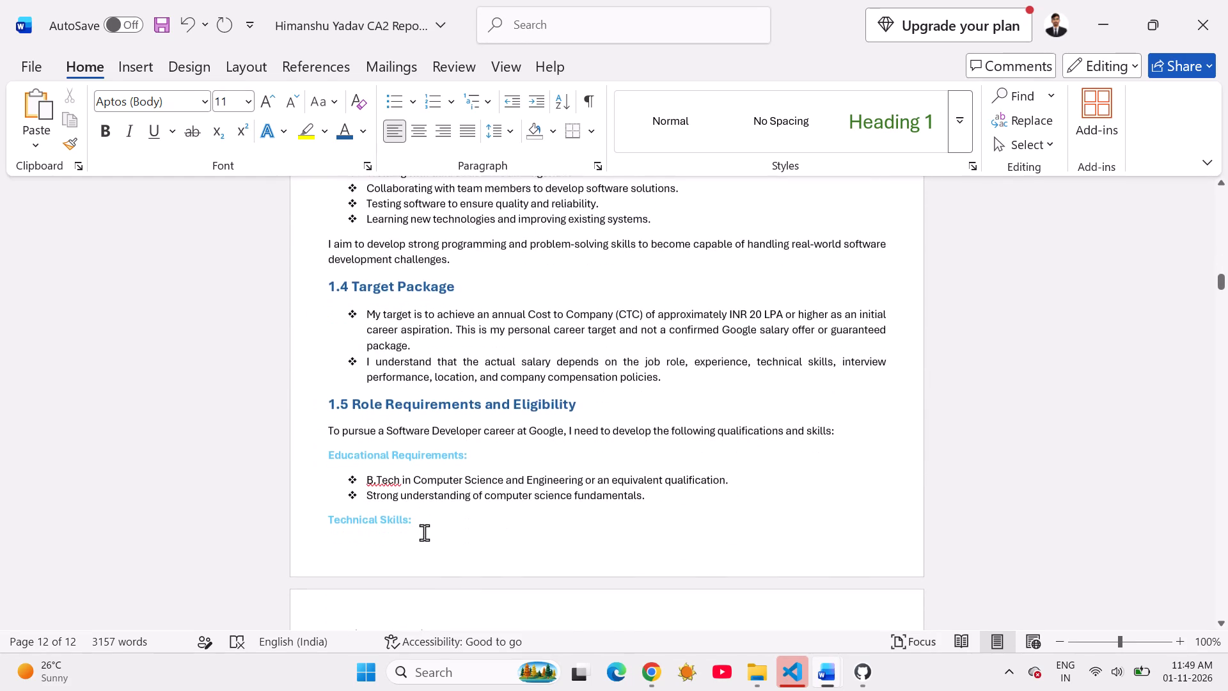
scroll(424, 532, "down", 2)
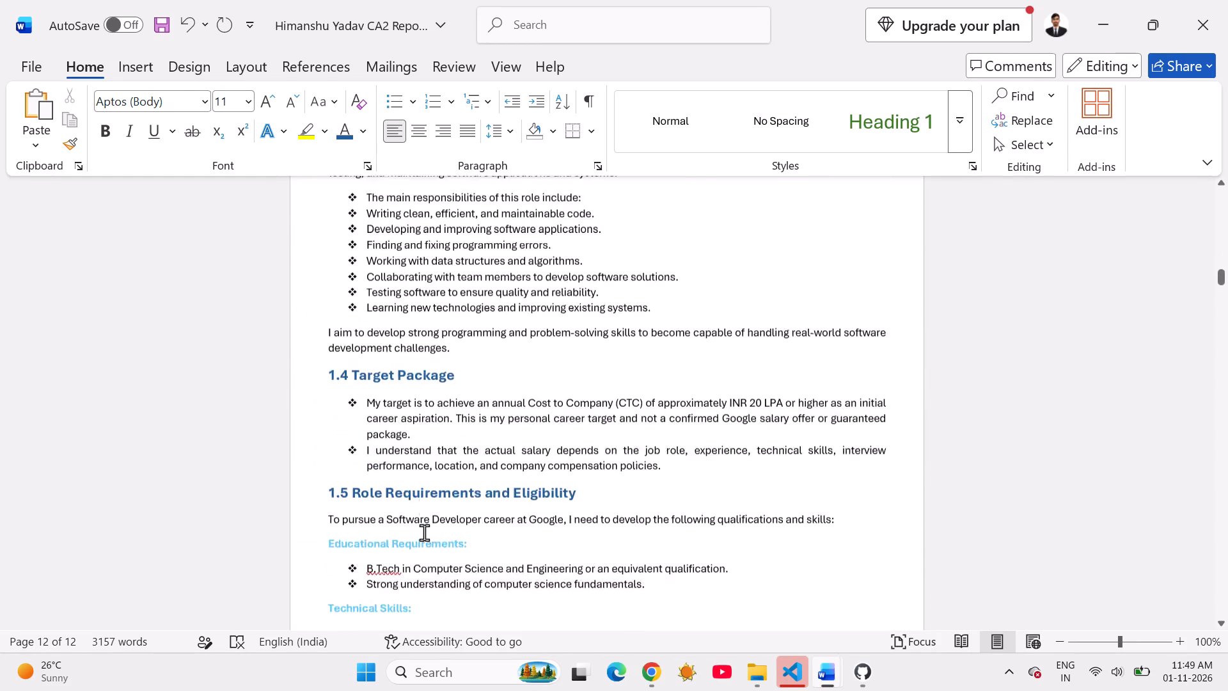
scroll(424, 532, "down", 1)
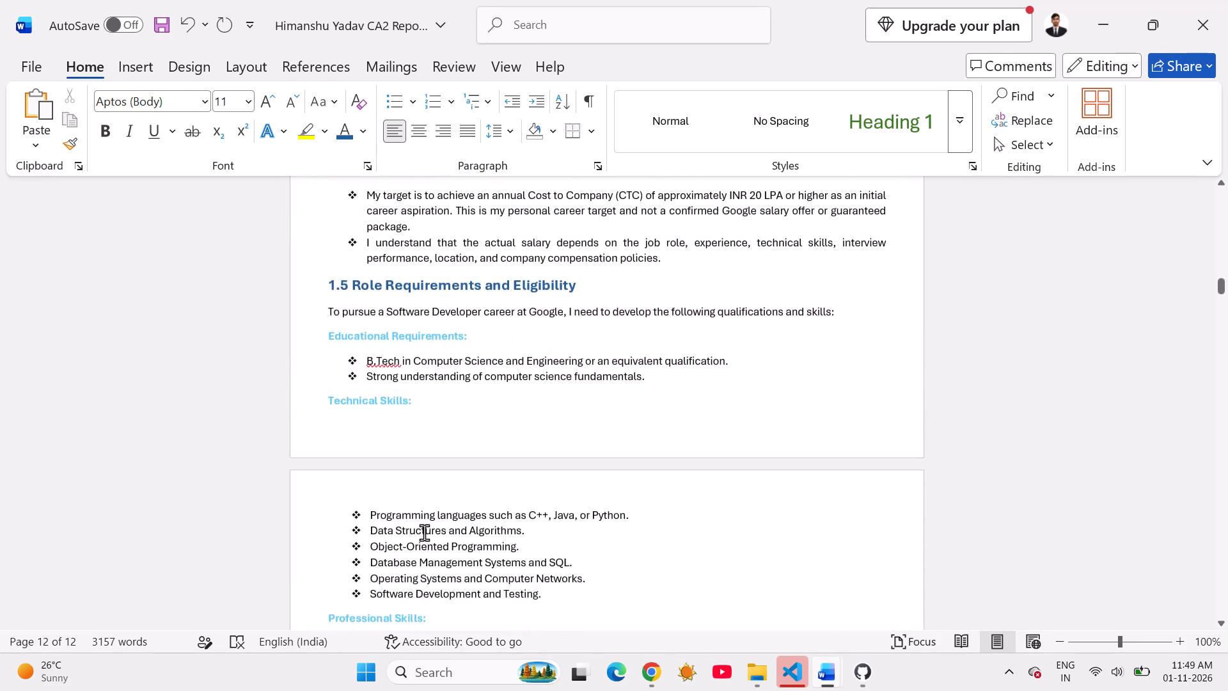
scroll(424, 532, "down", 1)
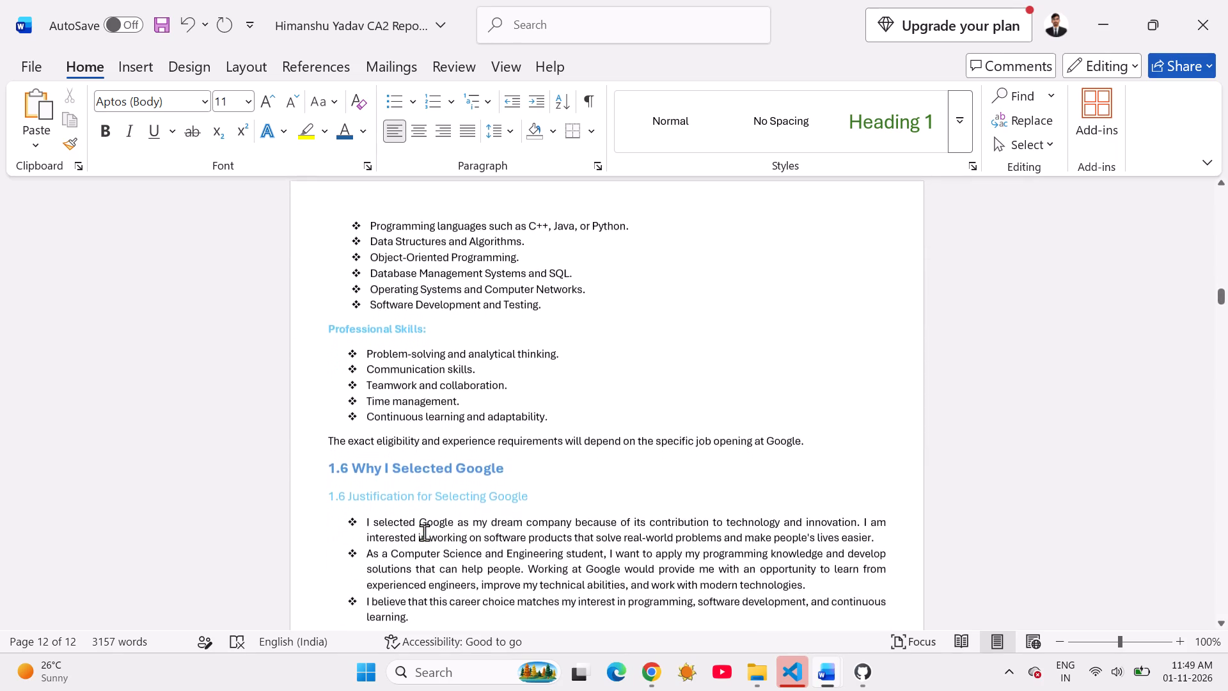
scroll(424, 532, "down", 4)
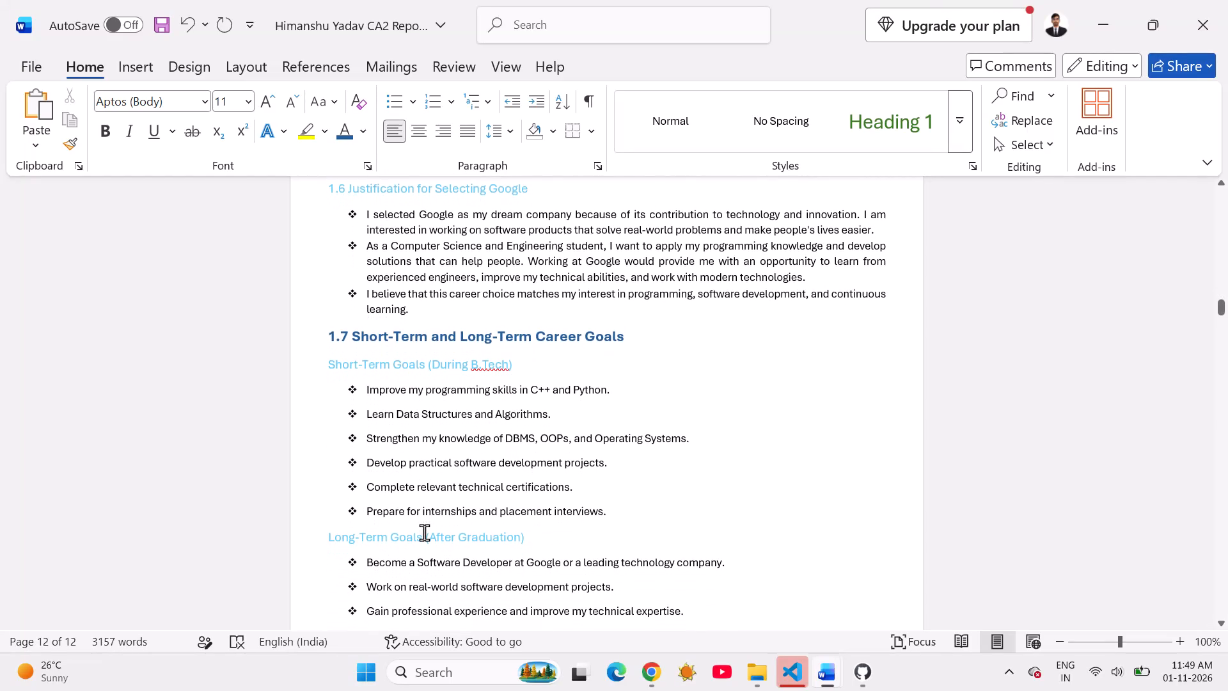
scroll(424, 532, "down", 1)
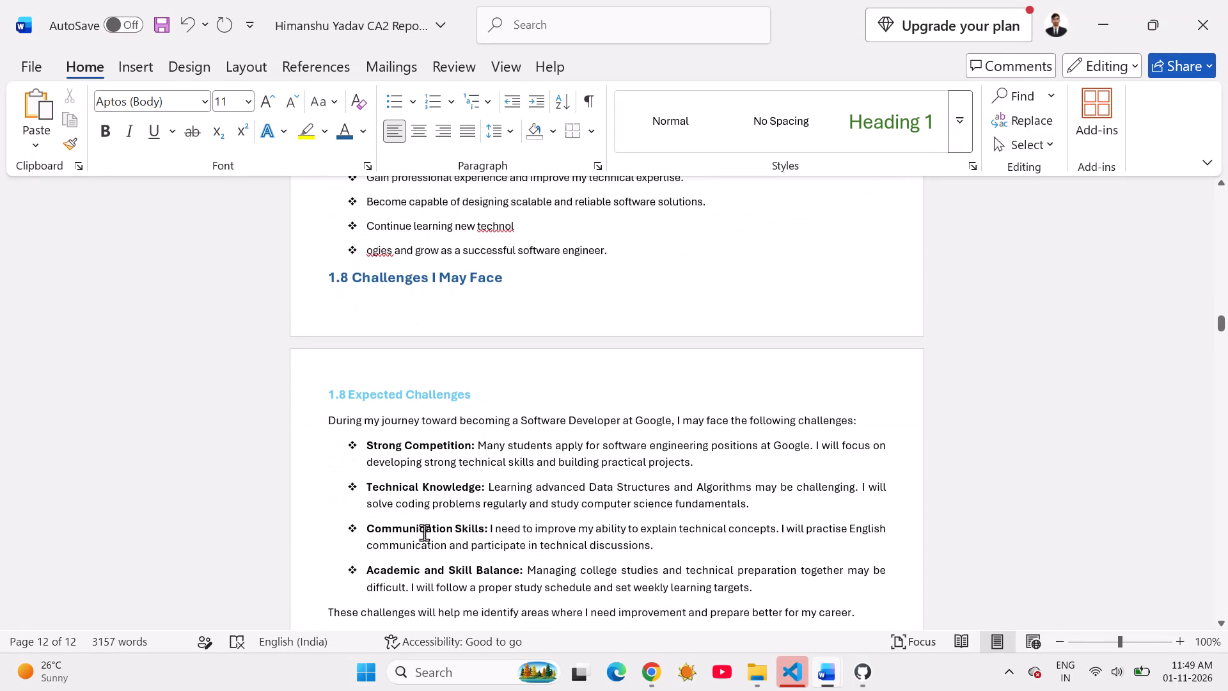
Add an empty line between the "1.8 Challenges I May Face" heading and the "1.8 Expected Challenges" subheading.
scroll(424, 532, "up", 1)
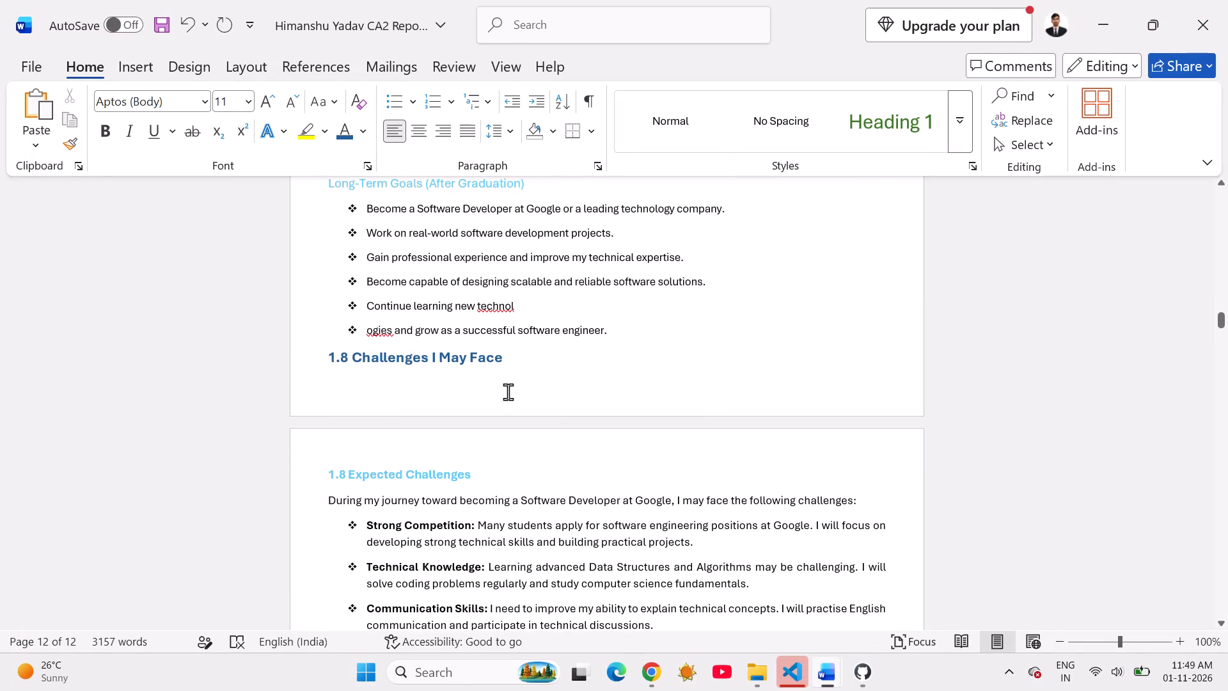
left_click(508, 392)
key("Return")
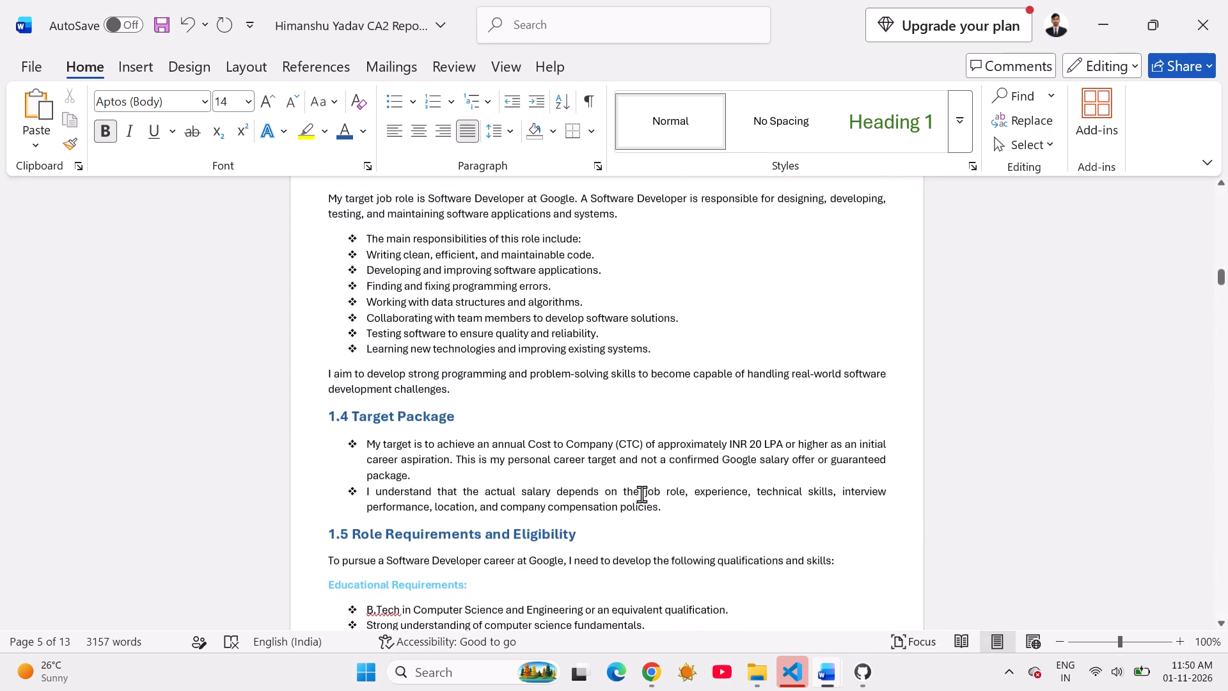
scroll(642, 494, "up", 1)
left_click(488, 420)
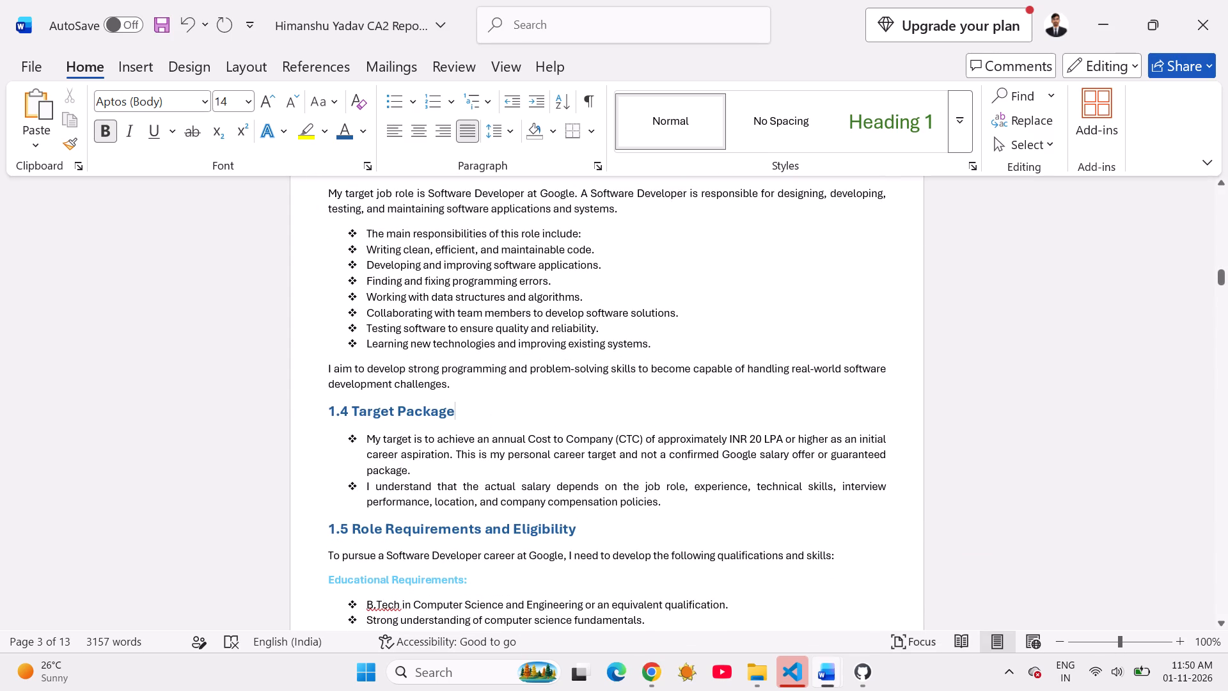
key("Return")
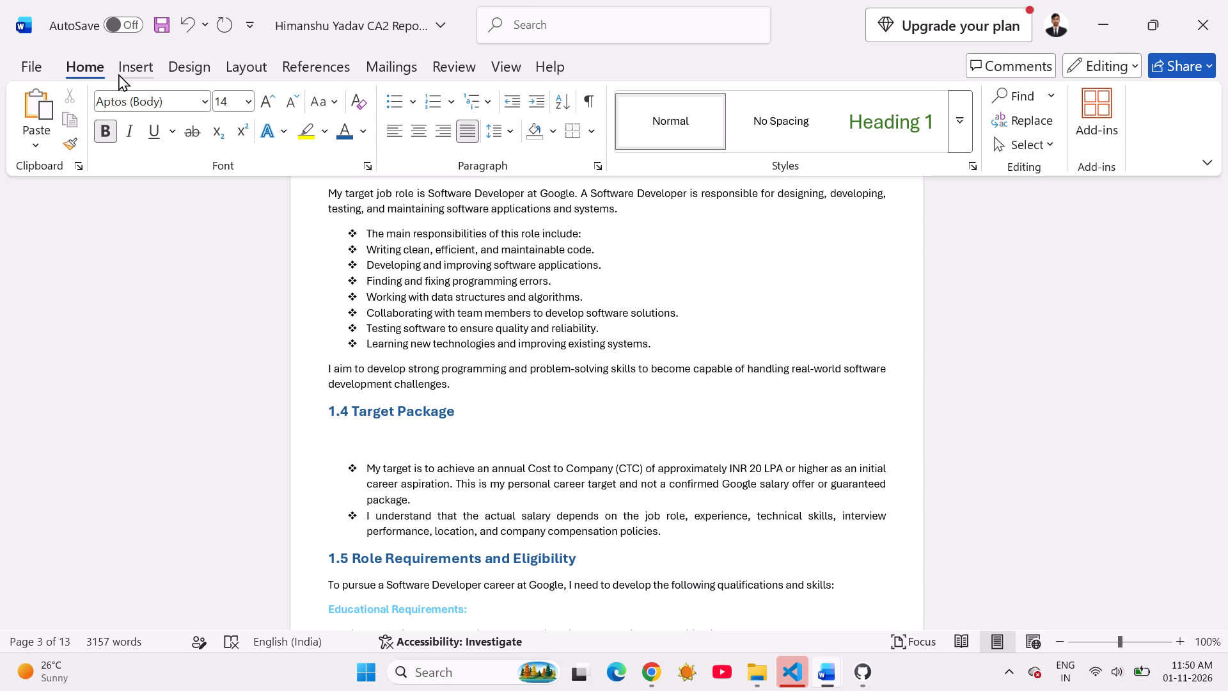
left_click(137, 63)
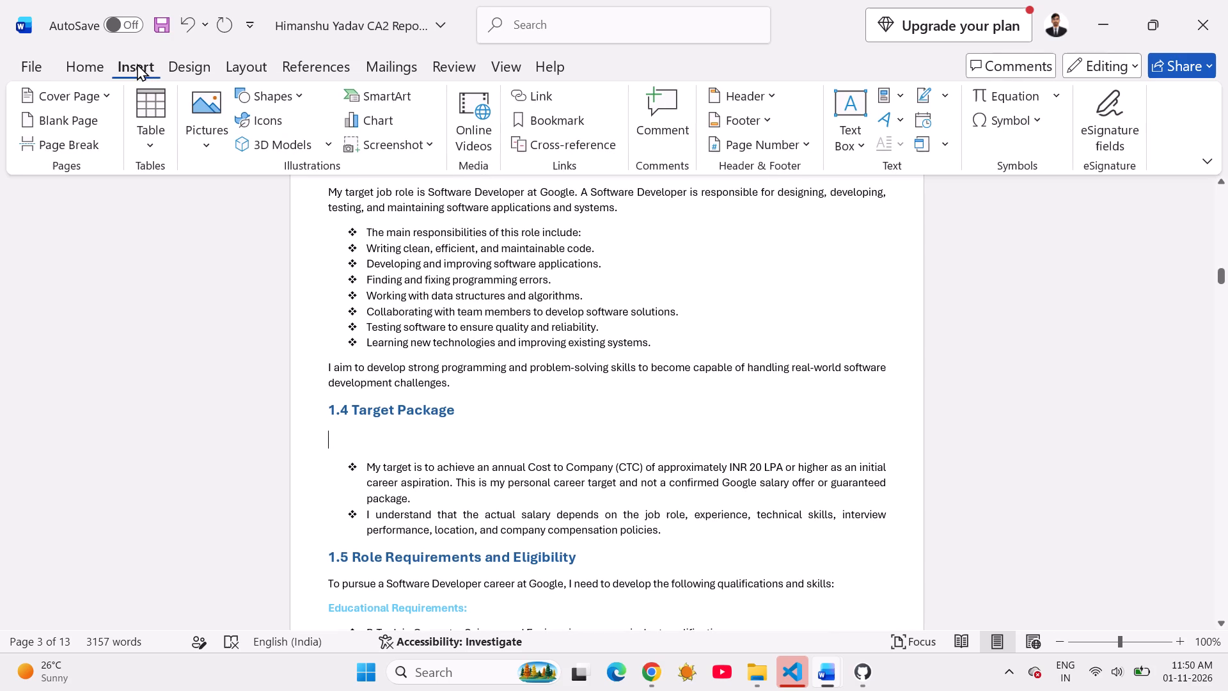
left_click(200, 101)
left_click(242, 198)
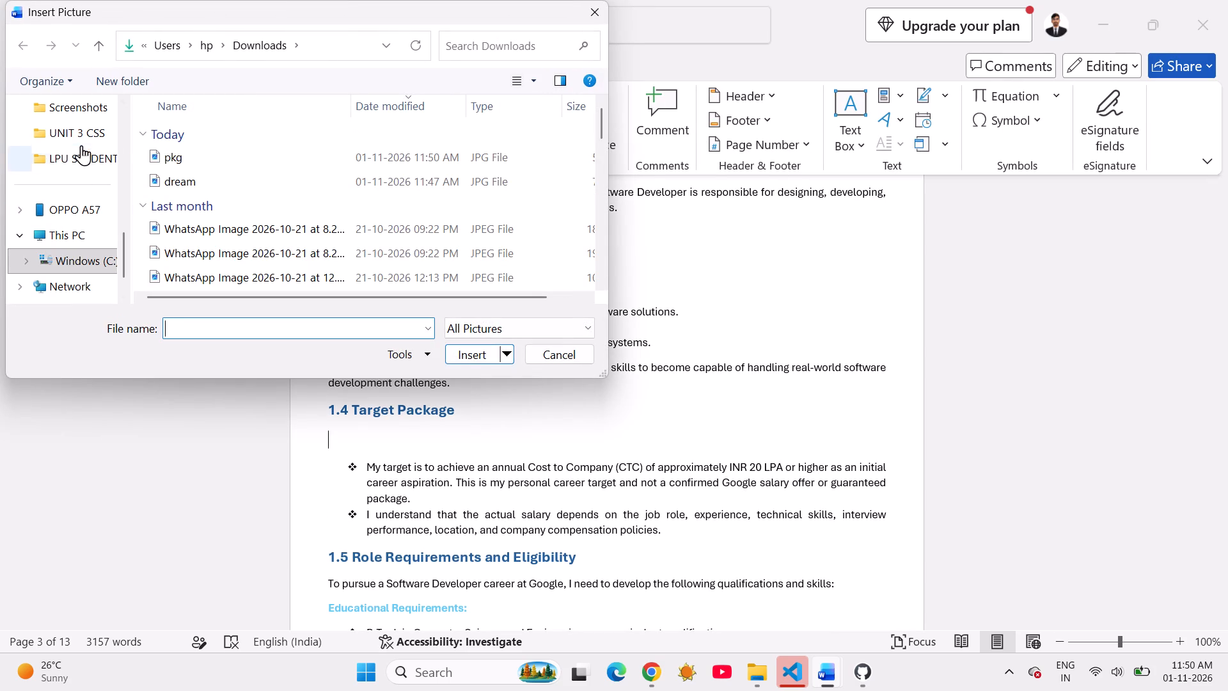
left_click(179, 153)
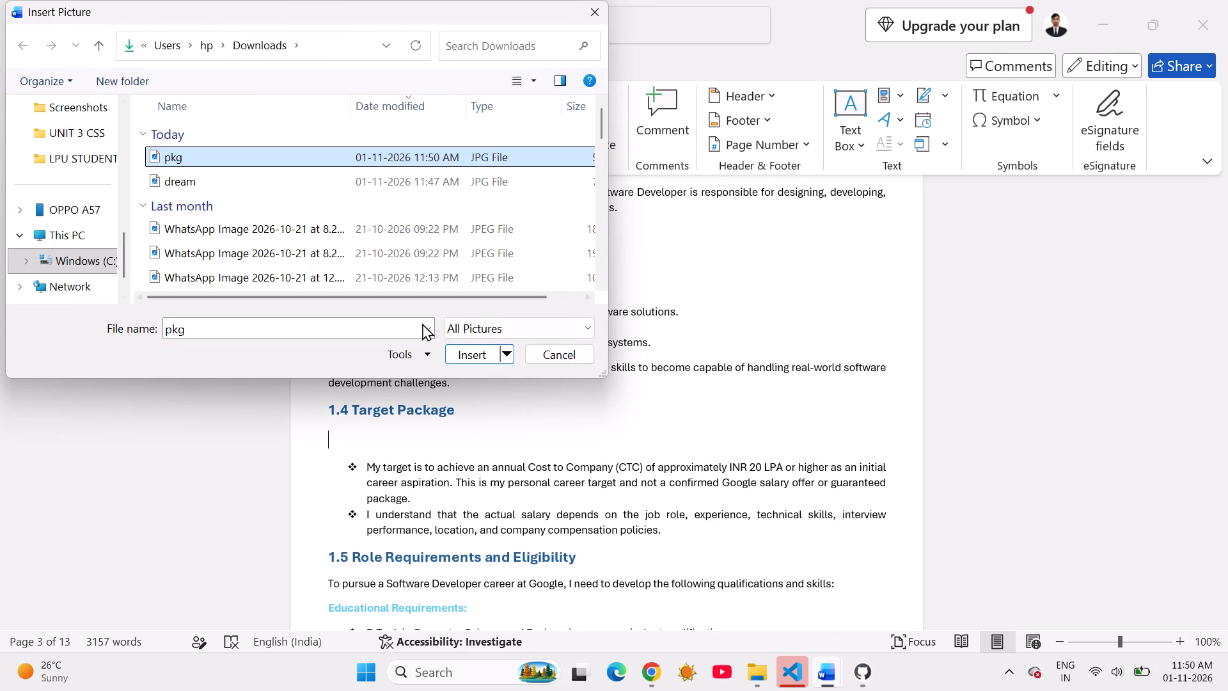
left_click(468, 348)
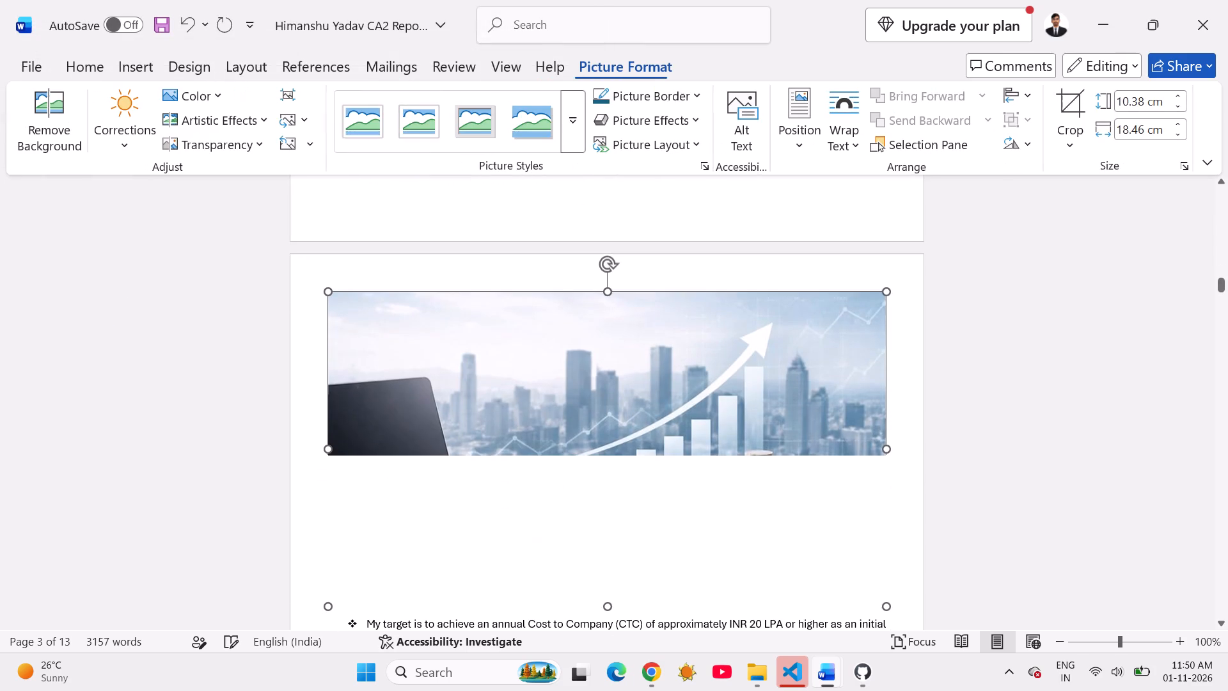
left_click(468, 348)
Move the growth-chart picture up beside the "1.4 Target Package" heading and reduce its height so both fit on page 3.
scroll(468, 348, "down", 6, "ctrl")
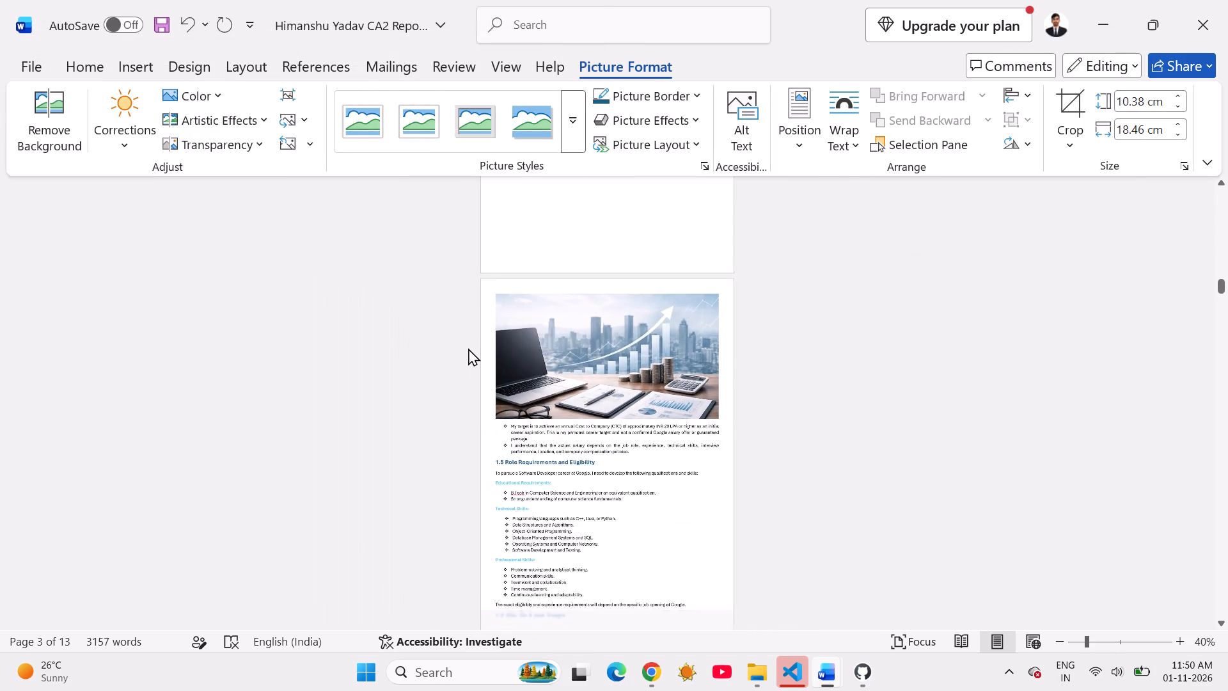
scroll(468, 348, "up", 1)
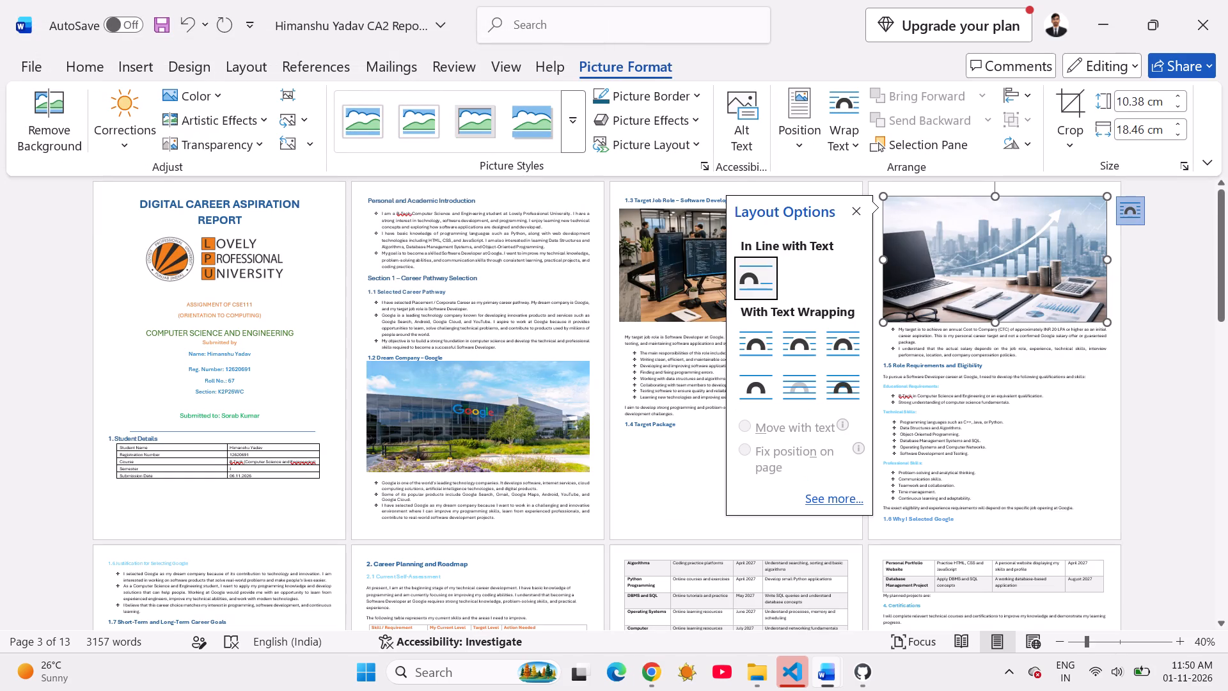
left_click(659, 499)
left_click_drag(967, 308, 716, 480)
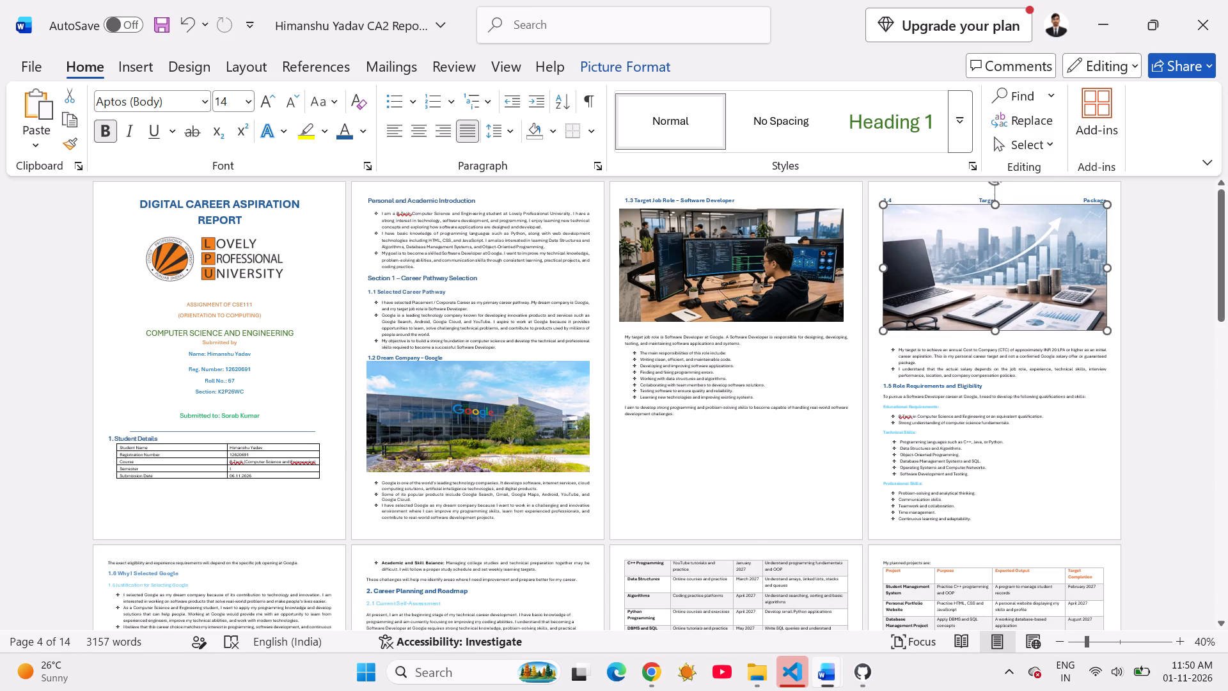
left_click_drag(992, 210, 998, 235)
double_click(998, 235)
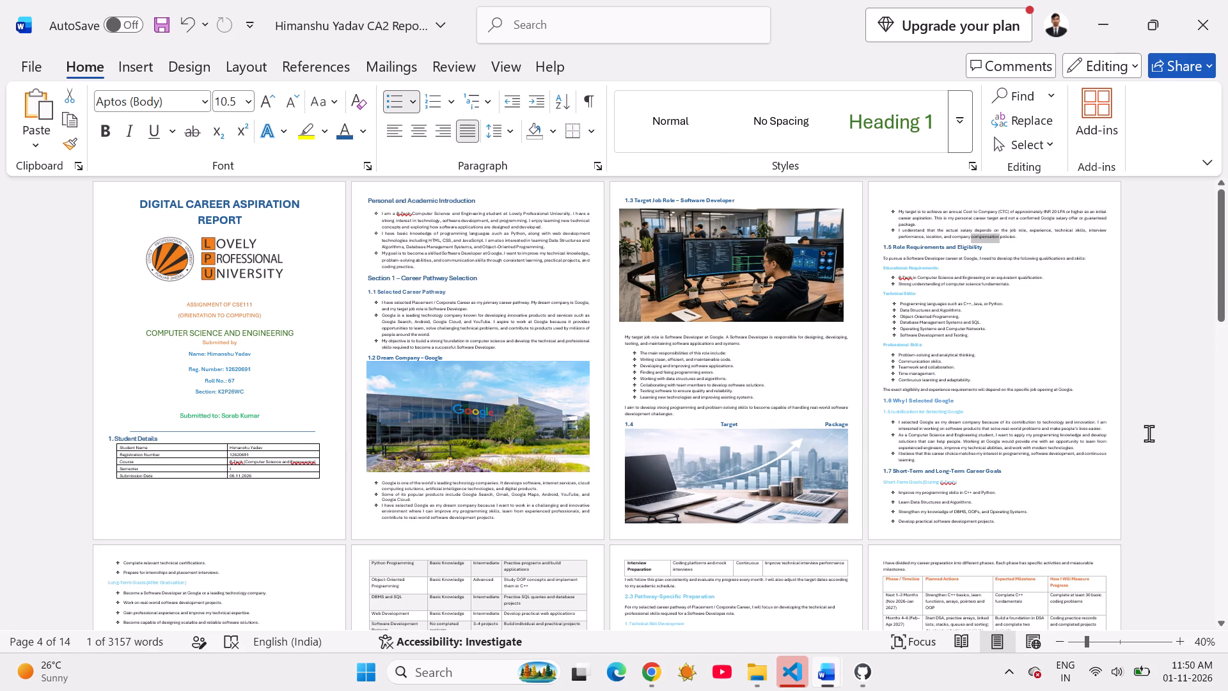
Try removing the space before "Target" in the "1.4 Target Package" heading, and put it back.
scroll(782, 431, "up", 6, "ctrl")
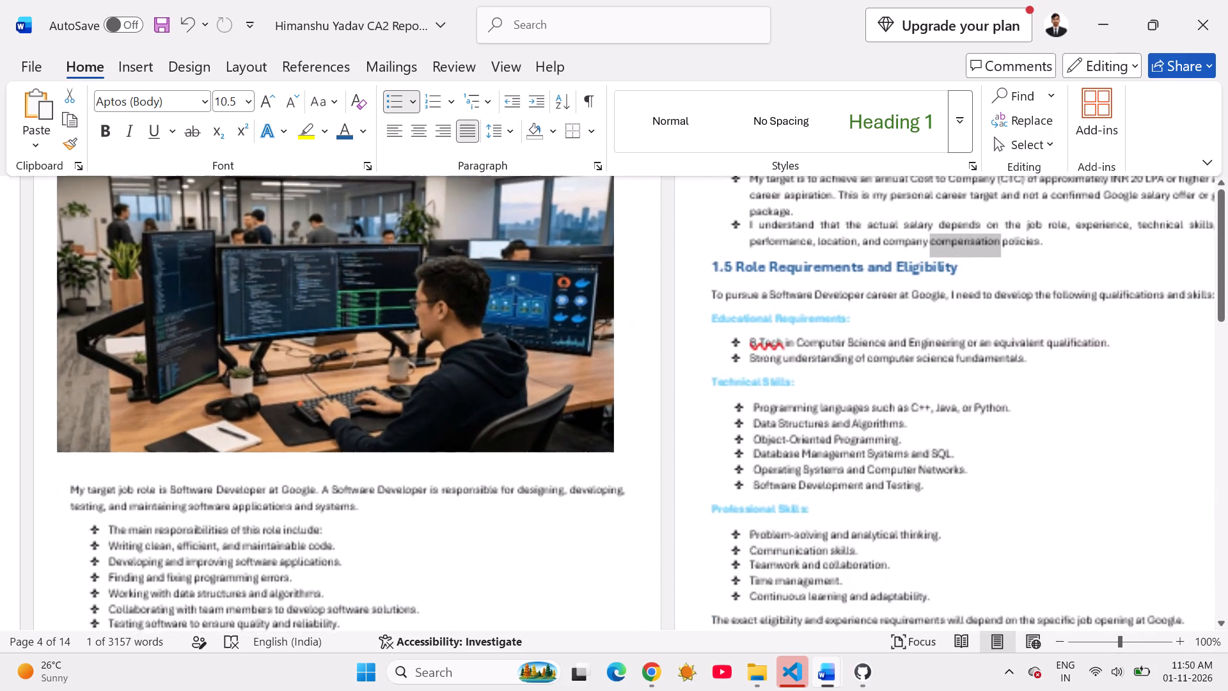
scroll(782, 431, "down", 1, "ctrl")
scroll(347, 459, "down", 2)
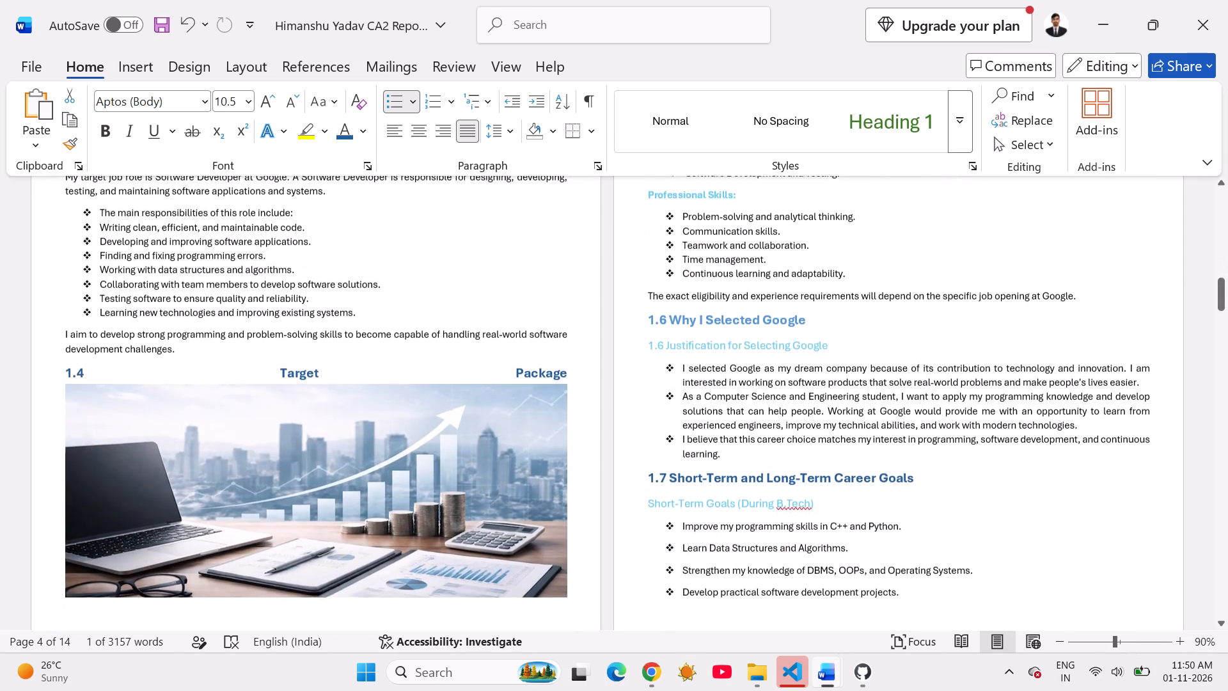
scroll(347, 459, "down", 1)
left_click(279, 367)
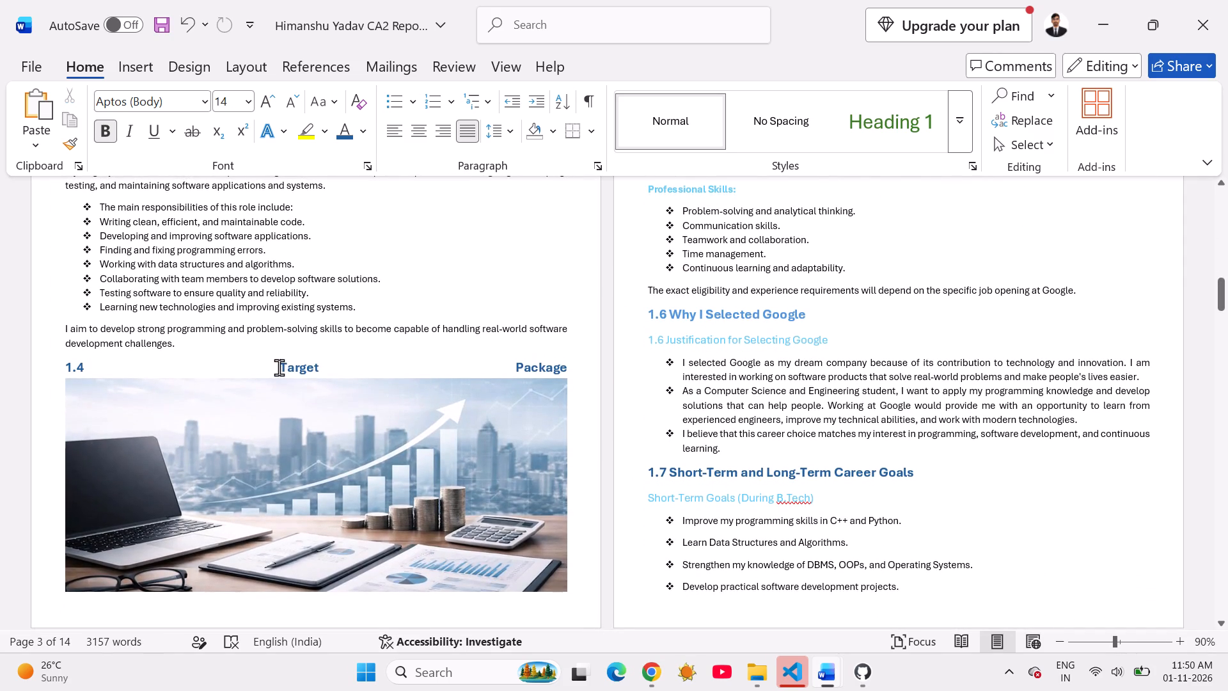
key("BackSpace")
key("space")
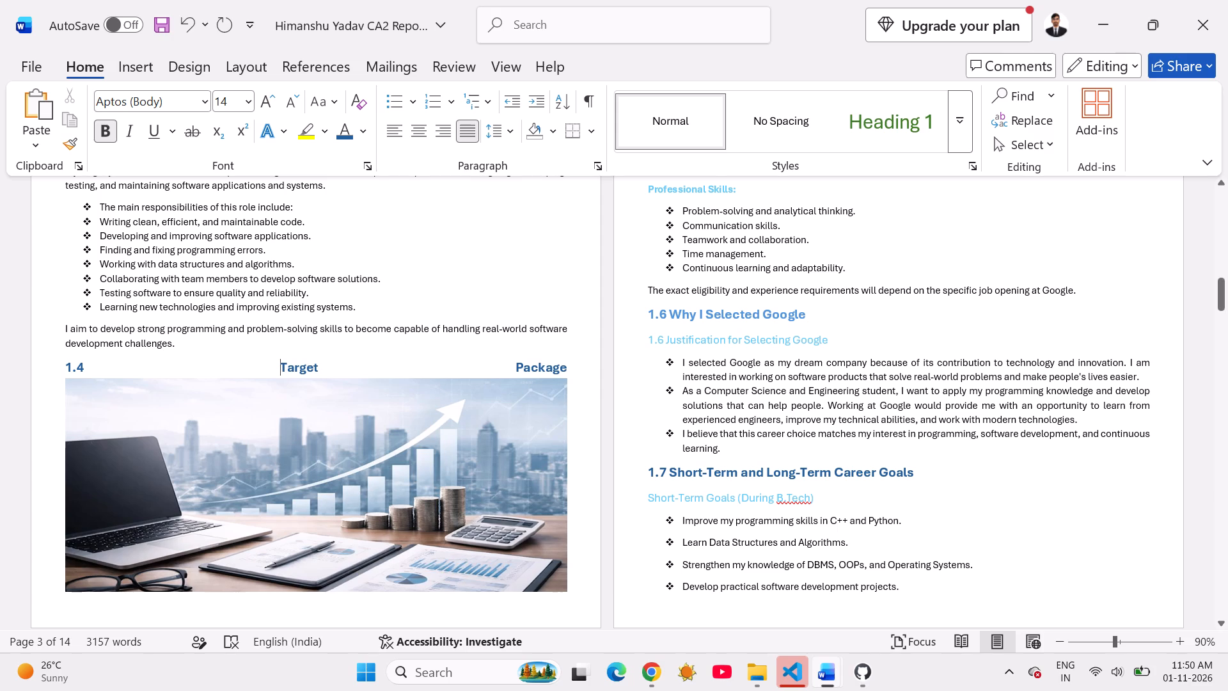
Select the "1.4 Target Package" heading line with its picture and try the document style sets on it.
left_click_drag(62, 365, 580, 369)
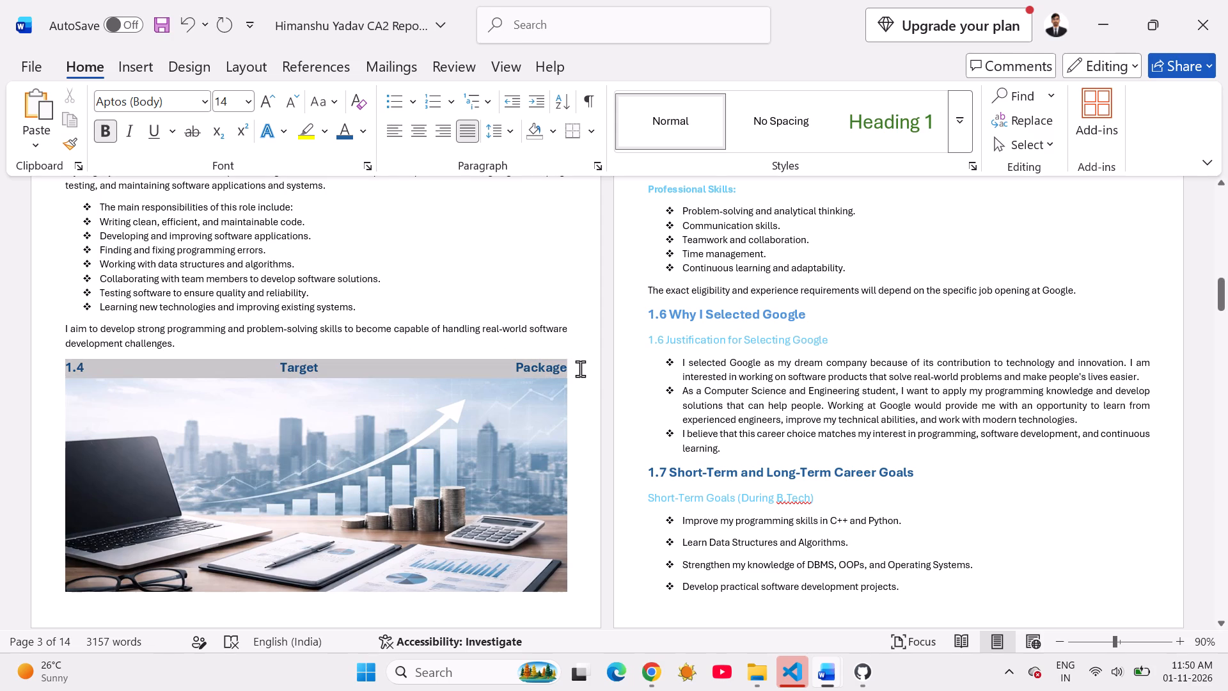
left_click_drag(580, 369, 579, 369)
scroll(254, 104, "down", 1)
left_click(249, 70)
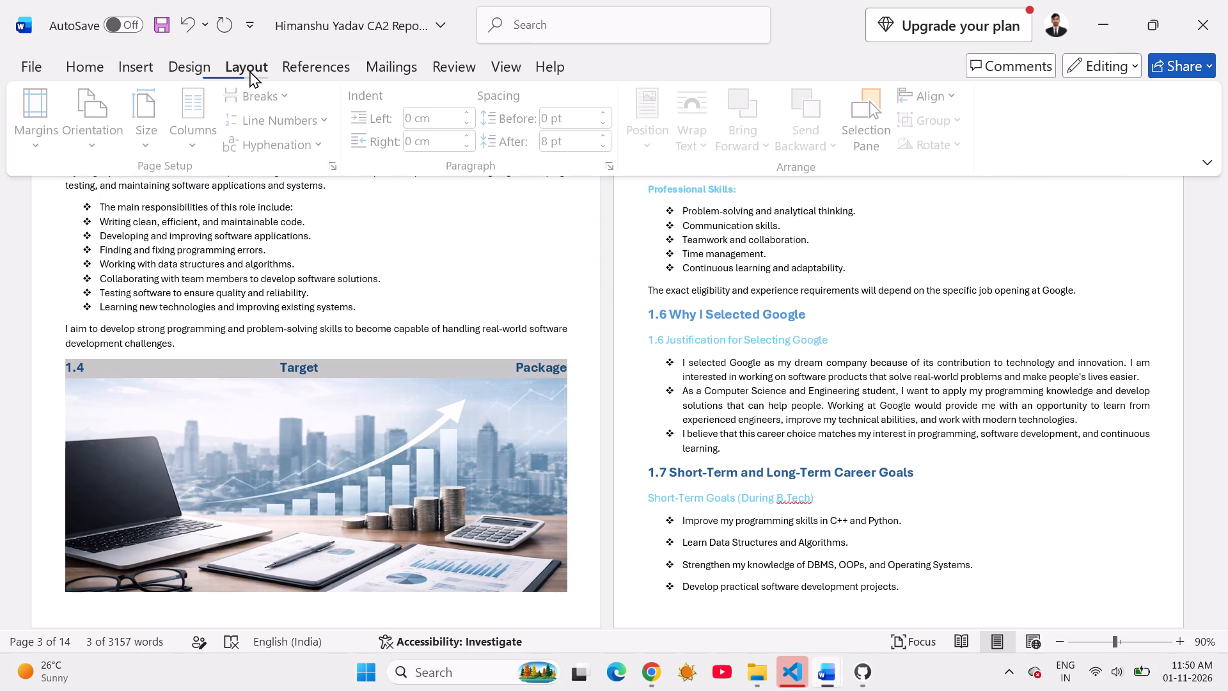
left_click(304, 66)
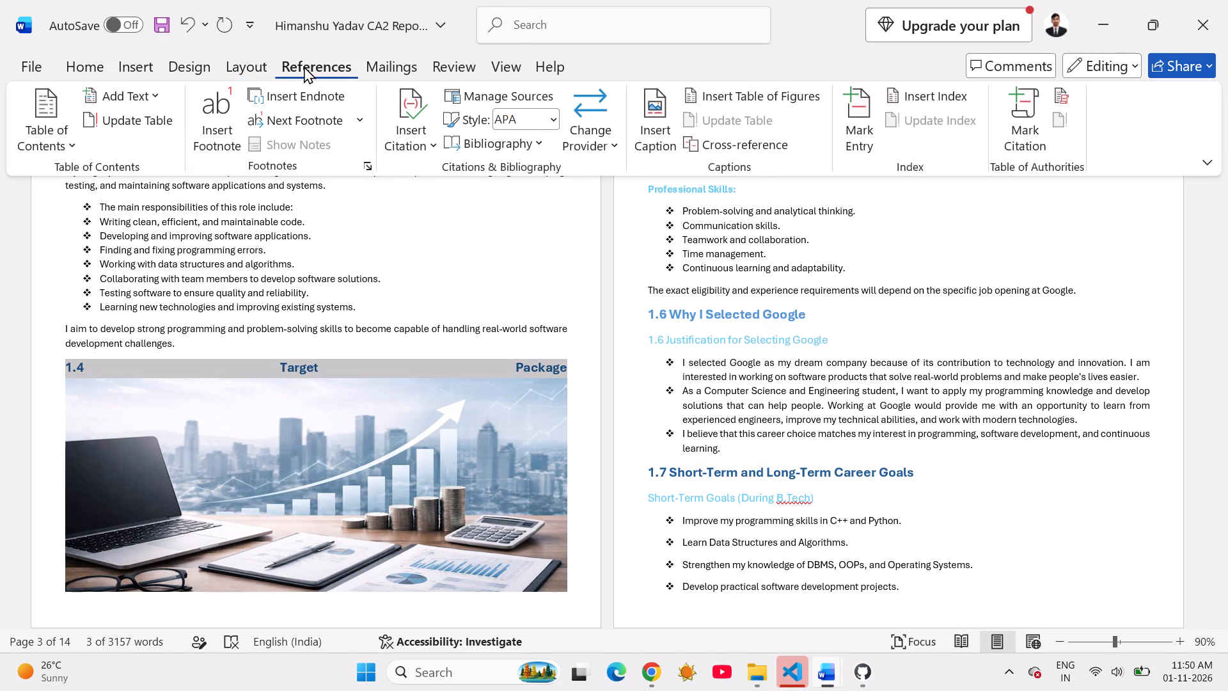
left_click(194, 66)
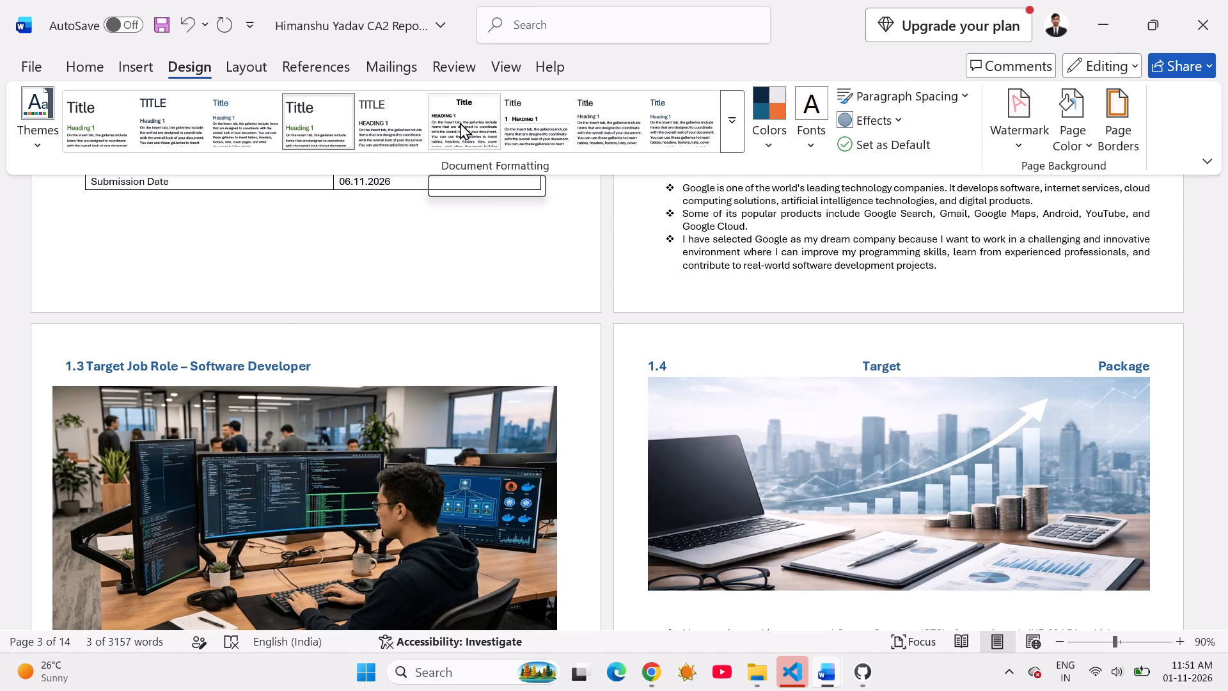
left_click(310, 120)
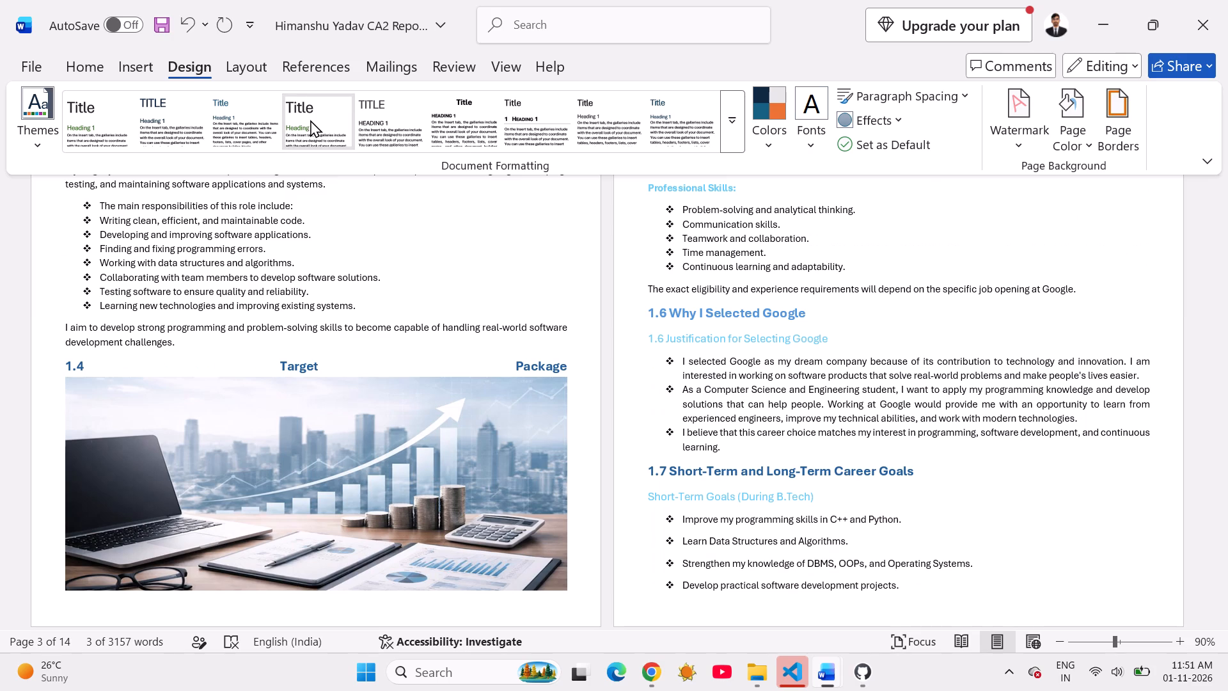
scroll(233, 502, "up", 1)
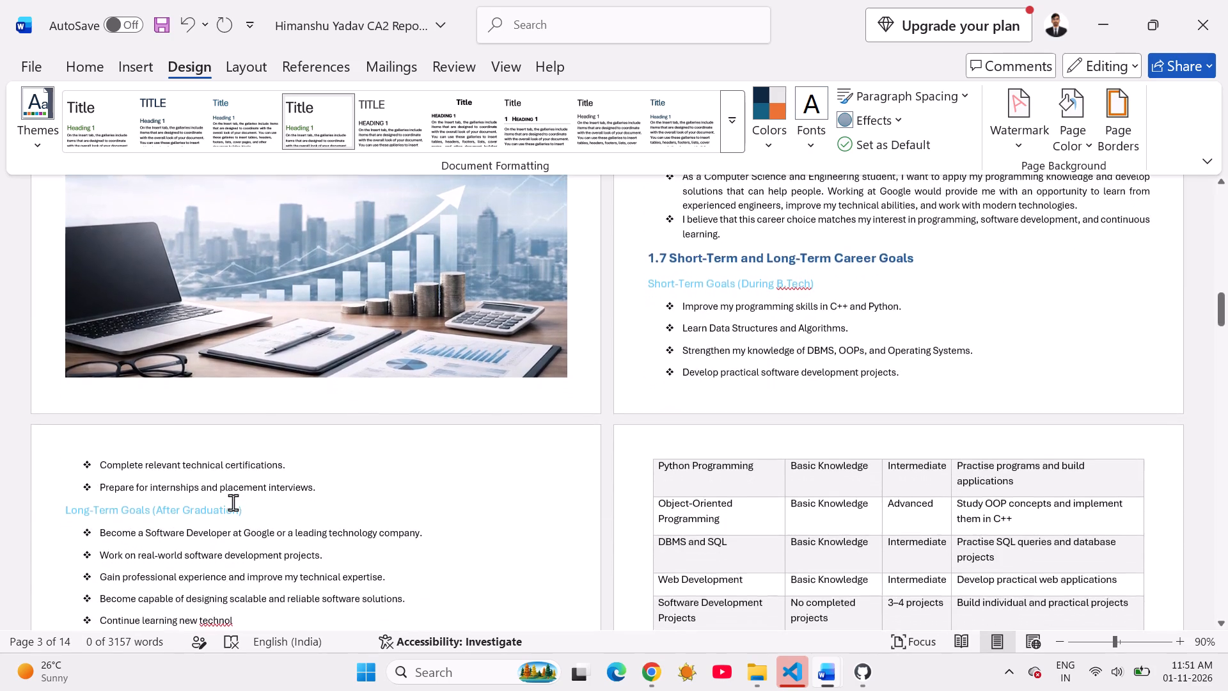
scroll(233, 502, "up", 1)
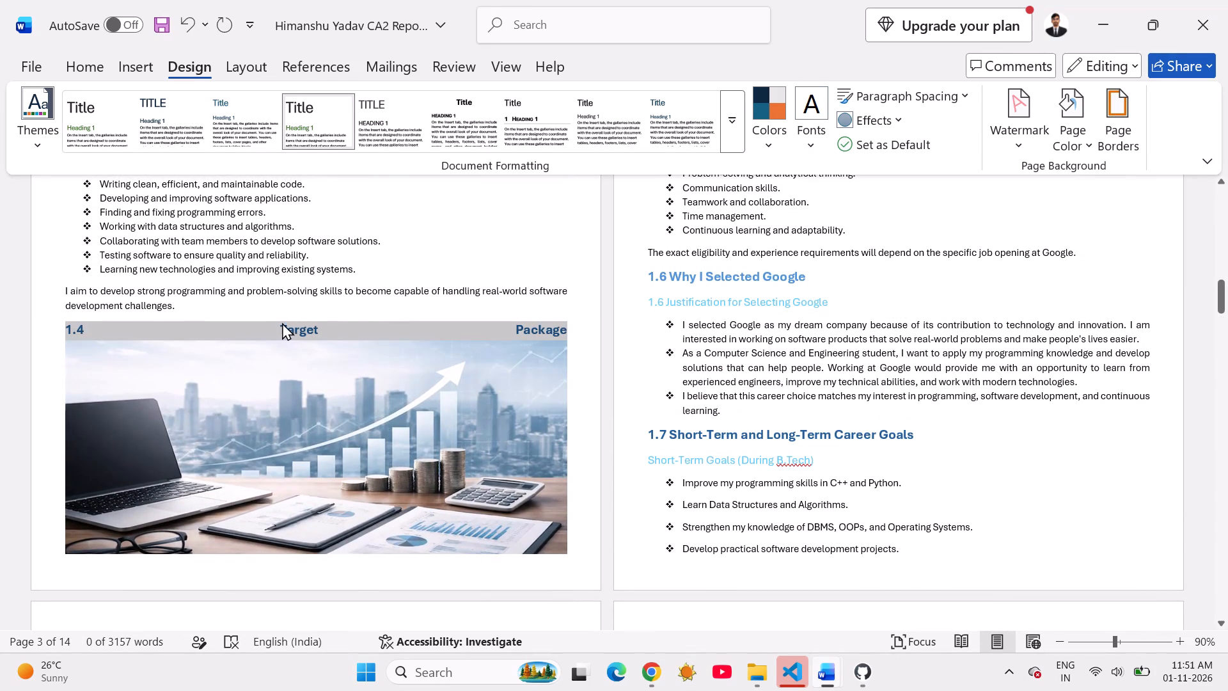
Delete the spaces and the final t of Target in the "1.4 Target Package" heading, and put spaces back between its words.
left_click(274, 323)
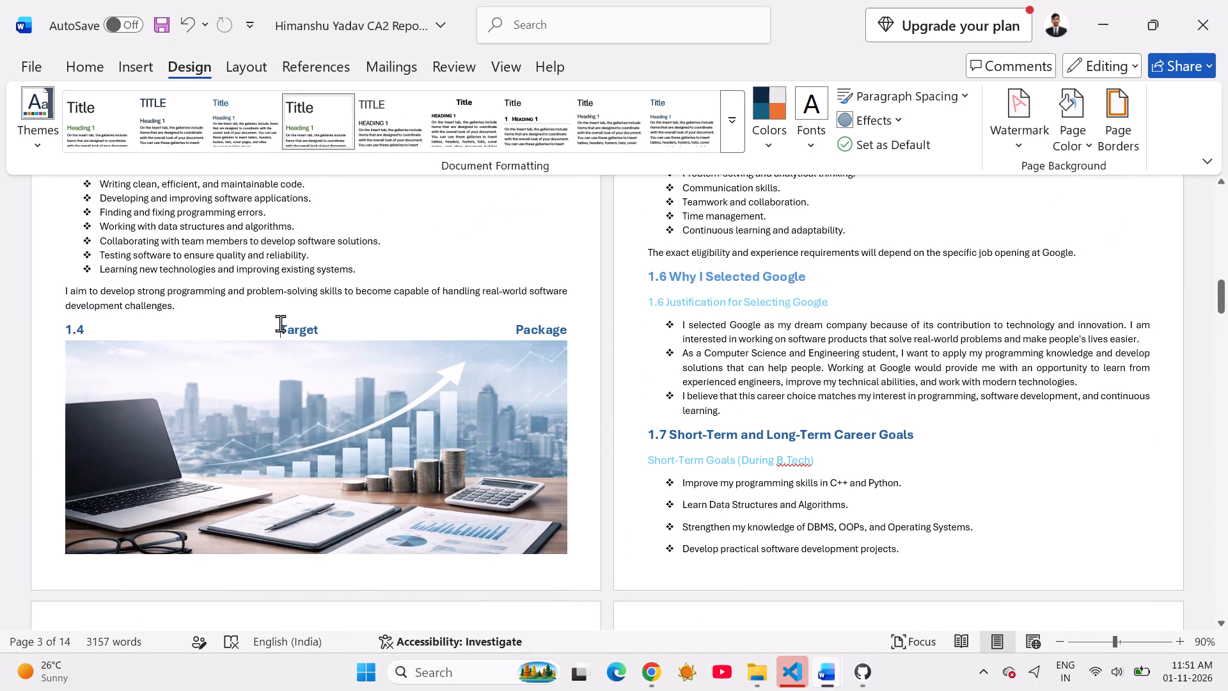
key("BackSpace")
left_click(283, 328)
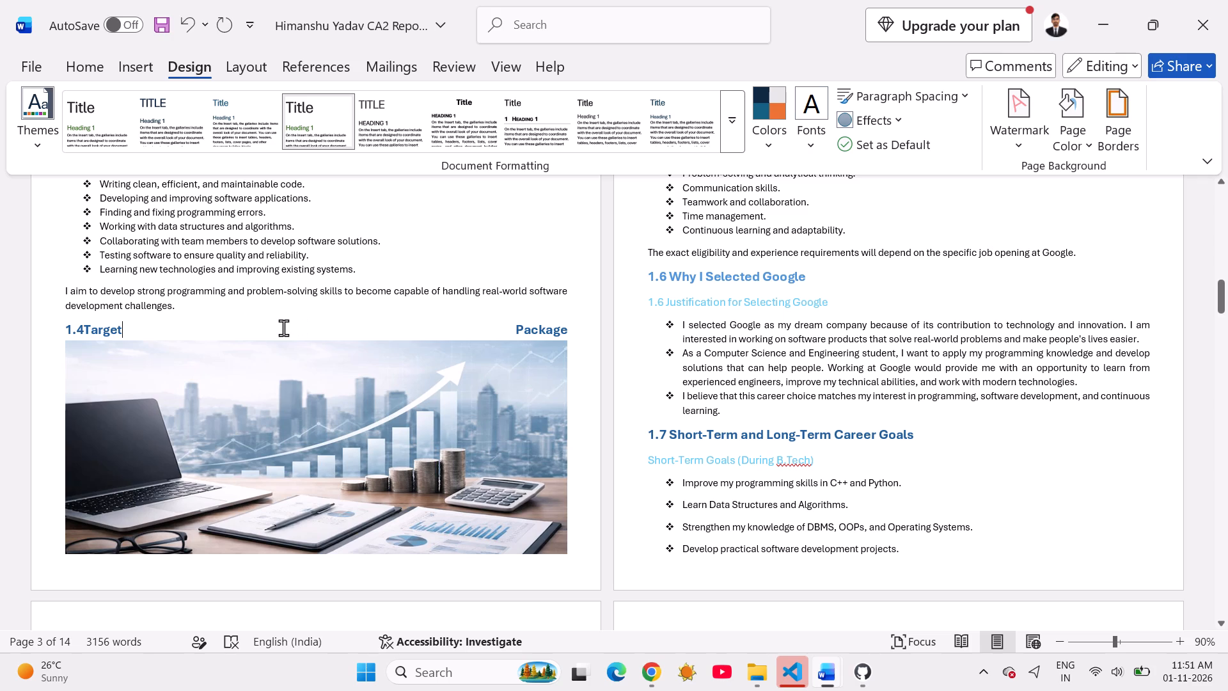
key("BackSpace")
left_click(517, 331)
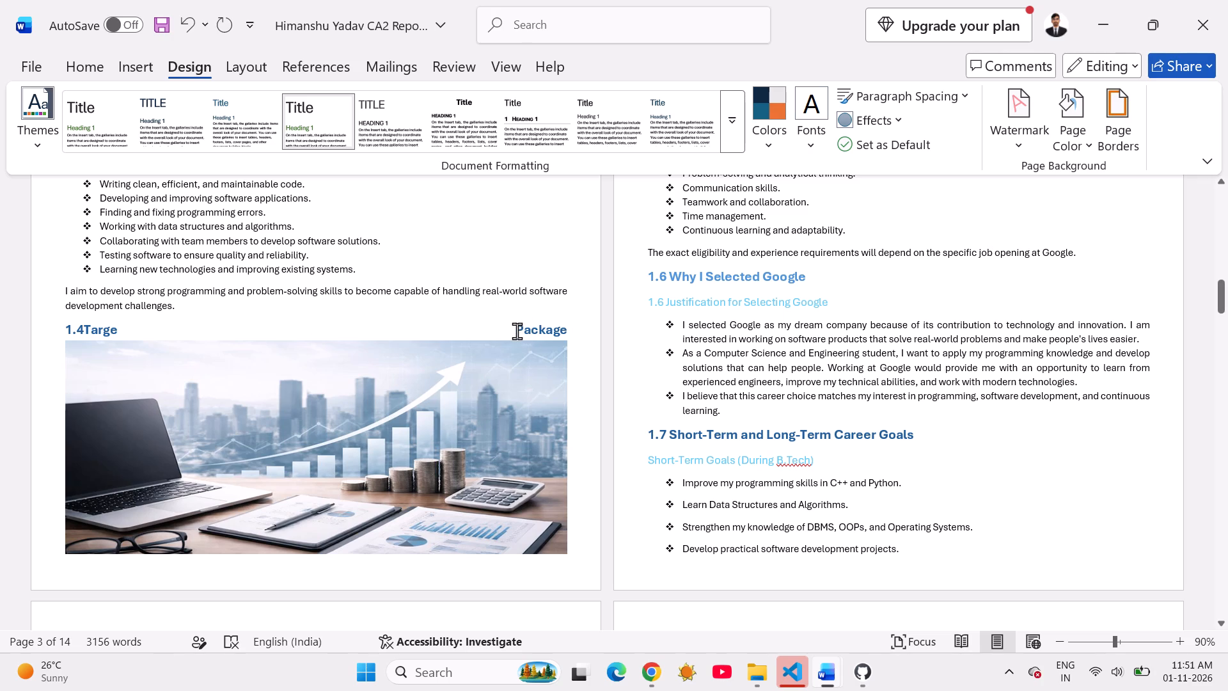
key("BackSpace")
key("space")
key("BackSpace")
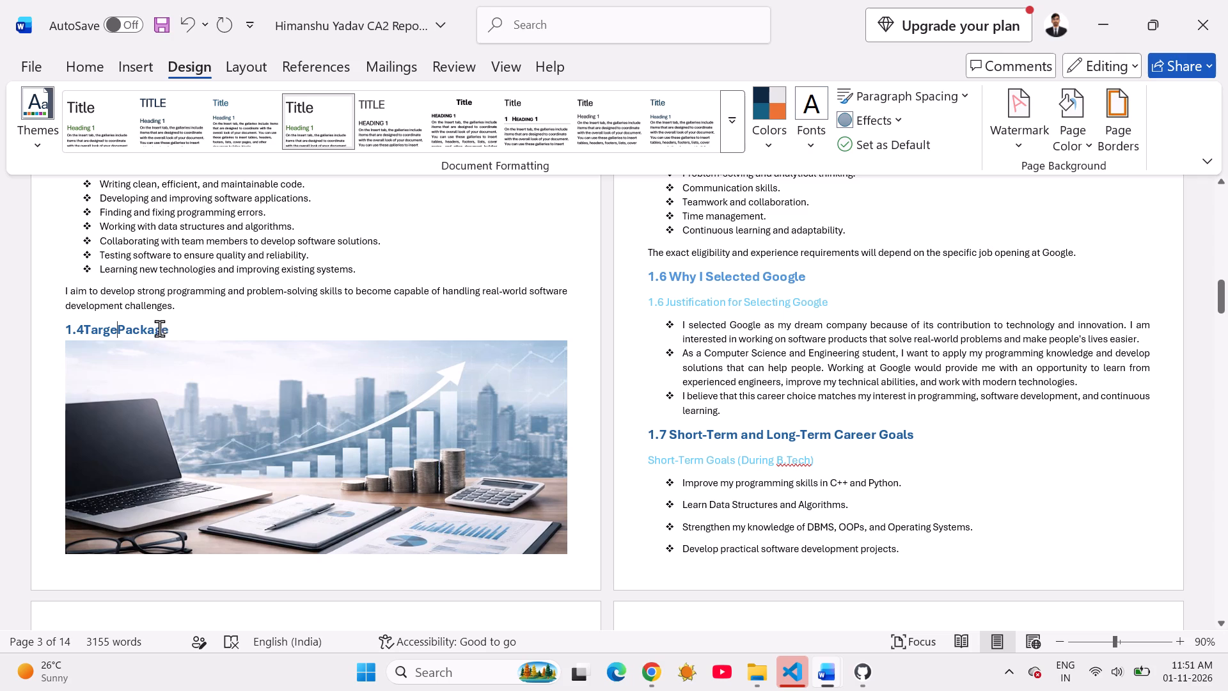
left_click(82, 330)
key("space")
key("space")
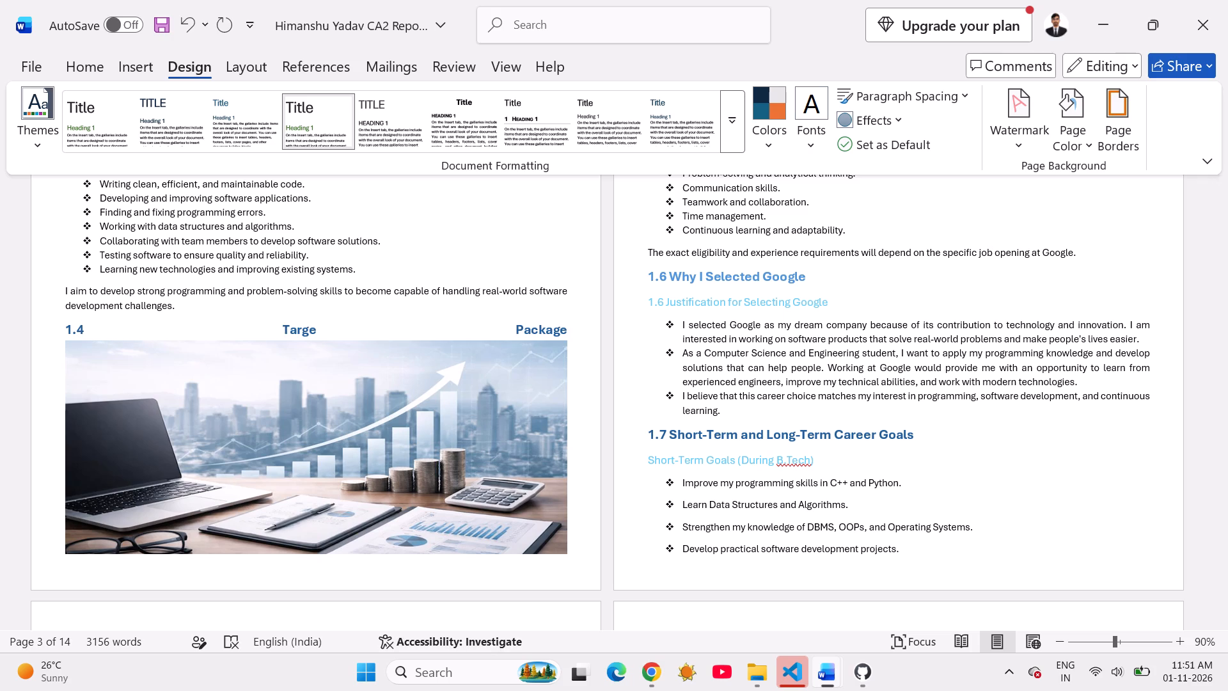
Review the layout of the report's opening pages, from the cover page through the pictures under headings 1.2, 1.3 and 1.4.
scroll(212, 322, "up", 2)
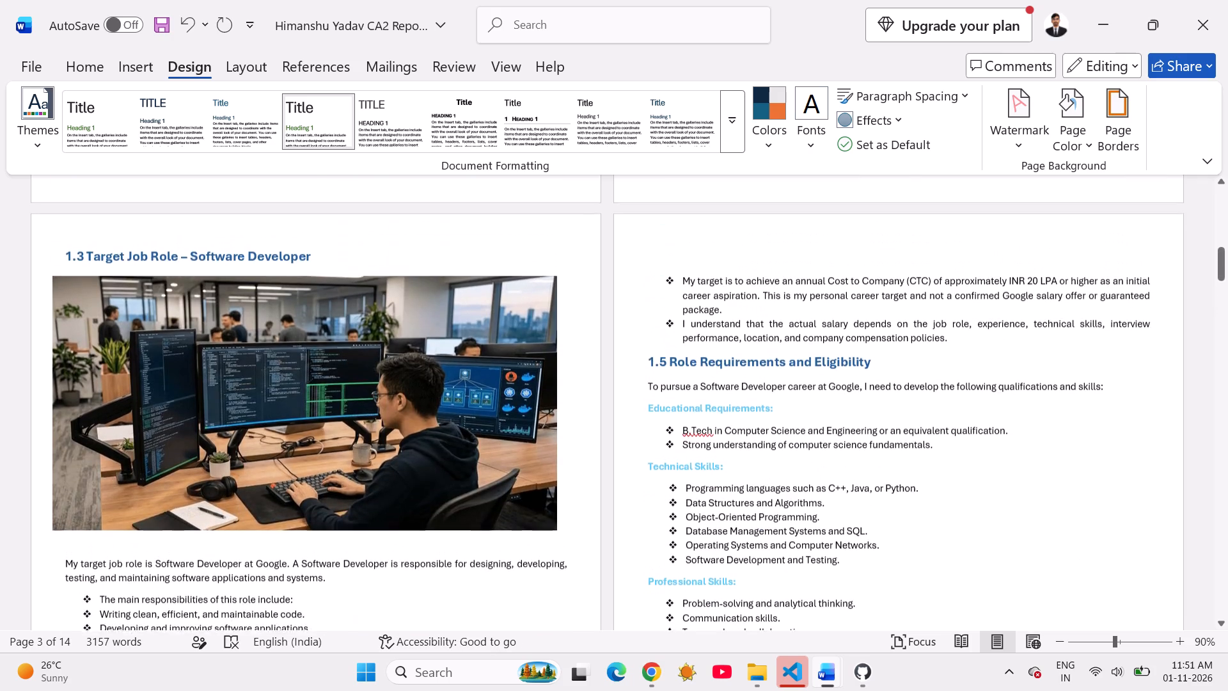
scroll(212, 322, "up", 6)
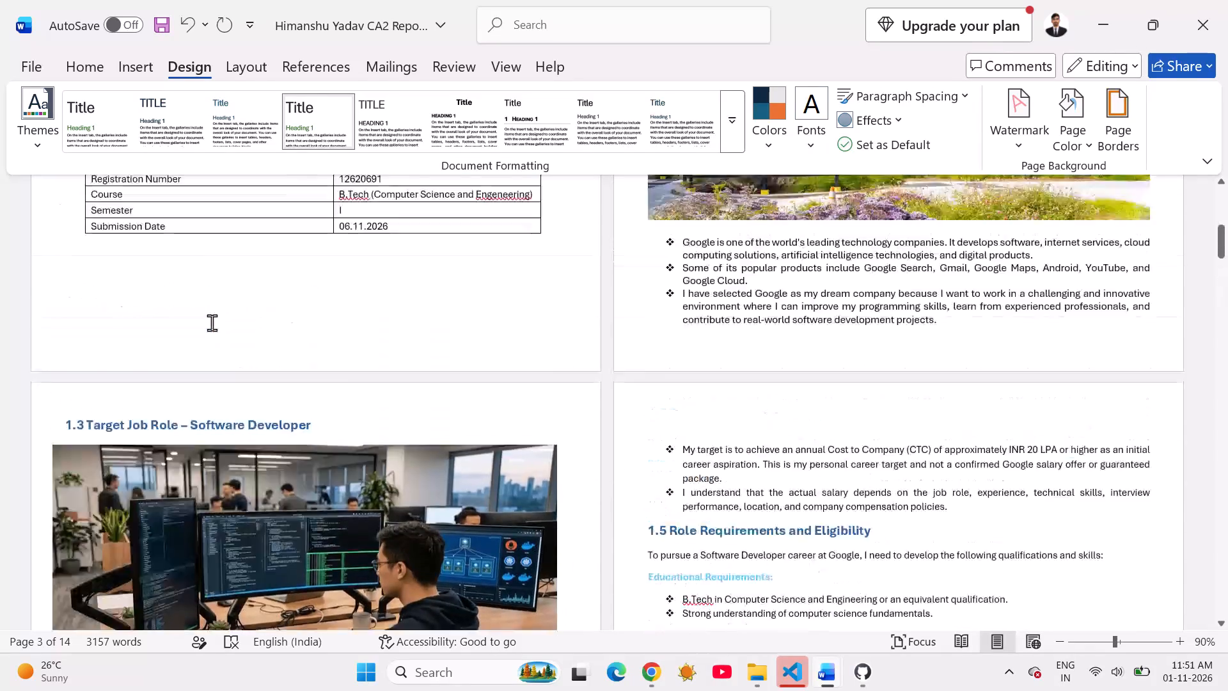
scroll(212, 322, "up", 2)
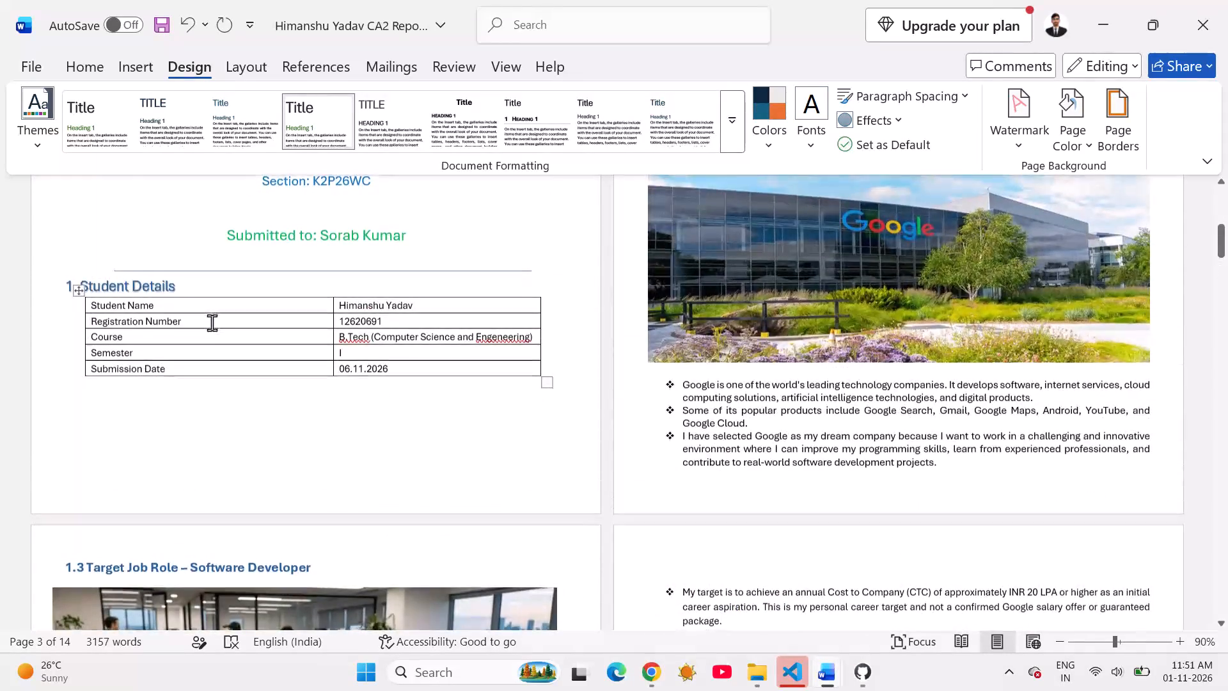
scroll(212, 322, "up", 1)
scroll(212, 322, "down", 6, "ctrl")
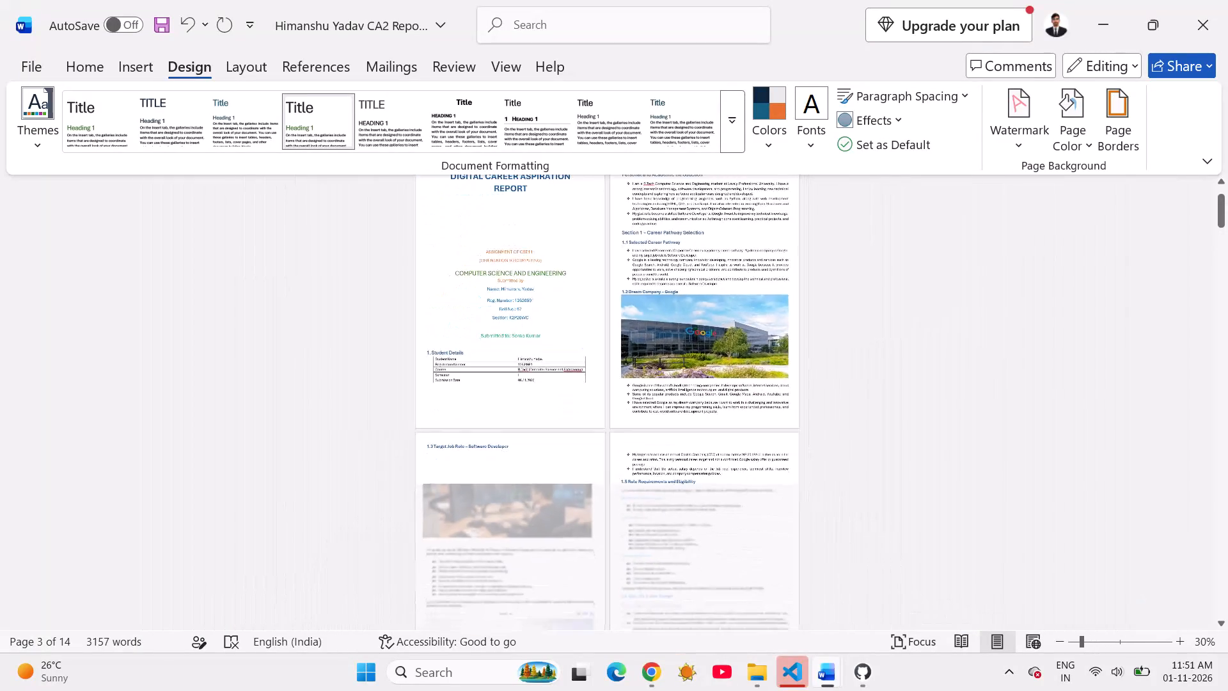
left_click(466, 317)
left_click(106, 297)
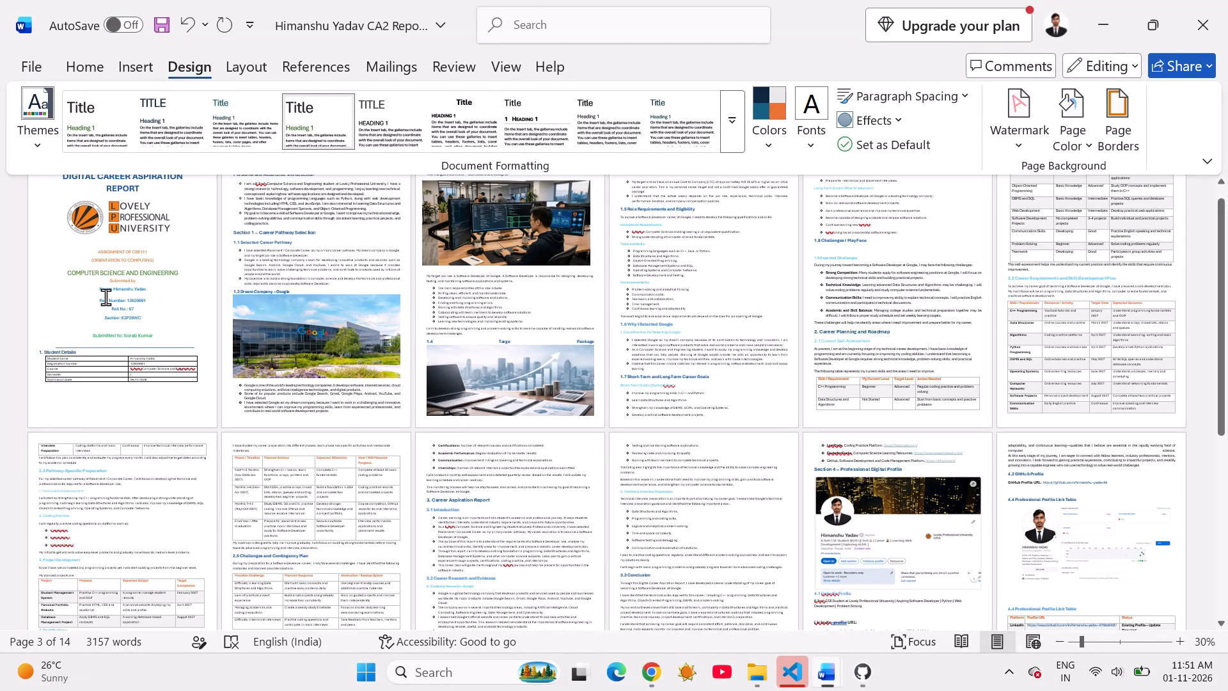
scroll(107, 297, "up", 5, "ctrl")
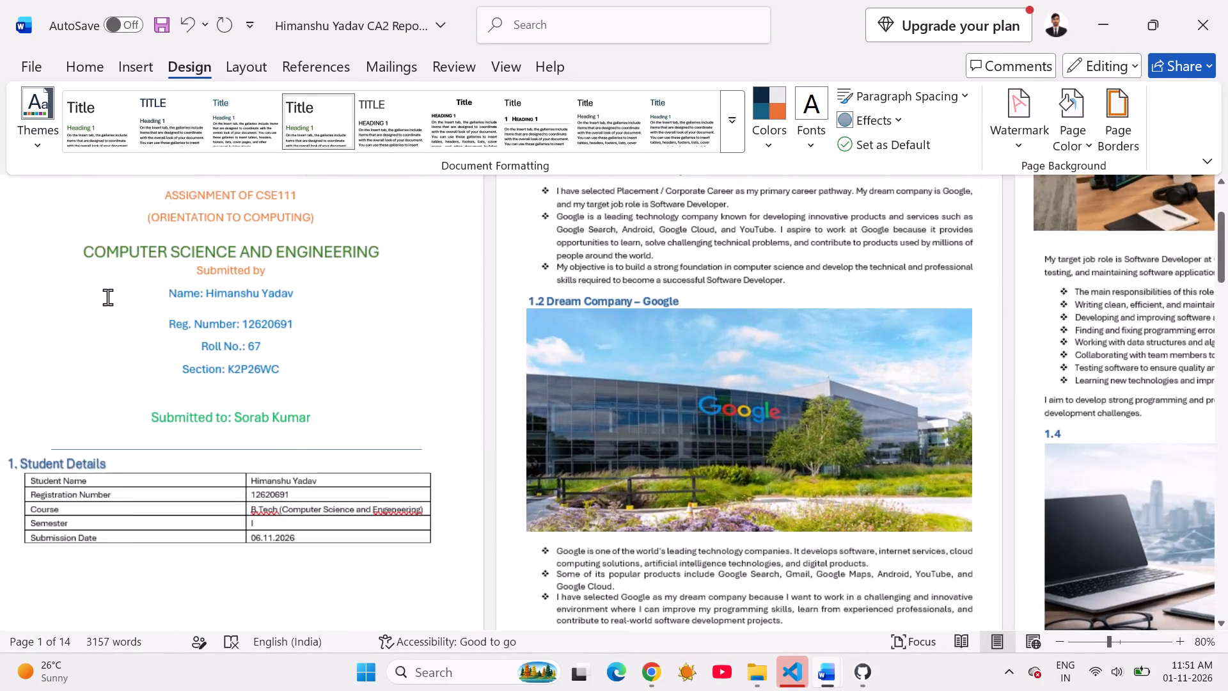
scroll(107, 297, "up", 3, "ctrl")
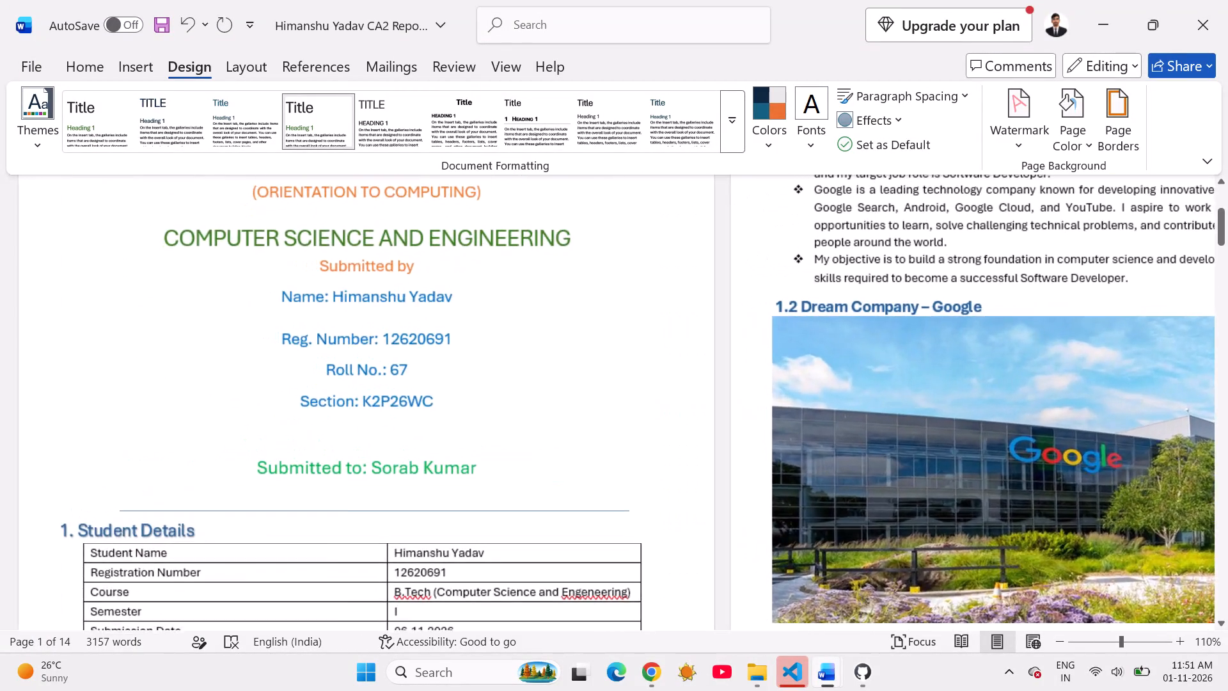
scroll(310, 368, "down", 5)
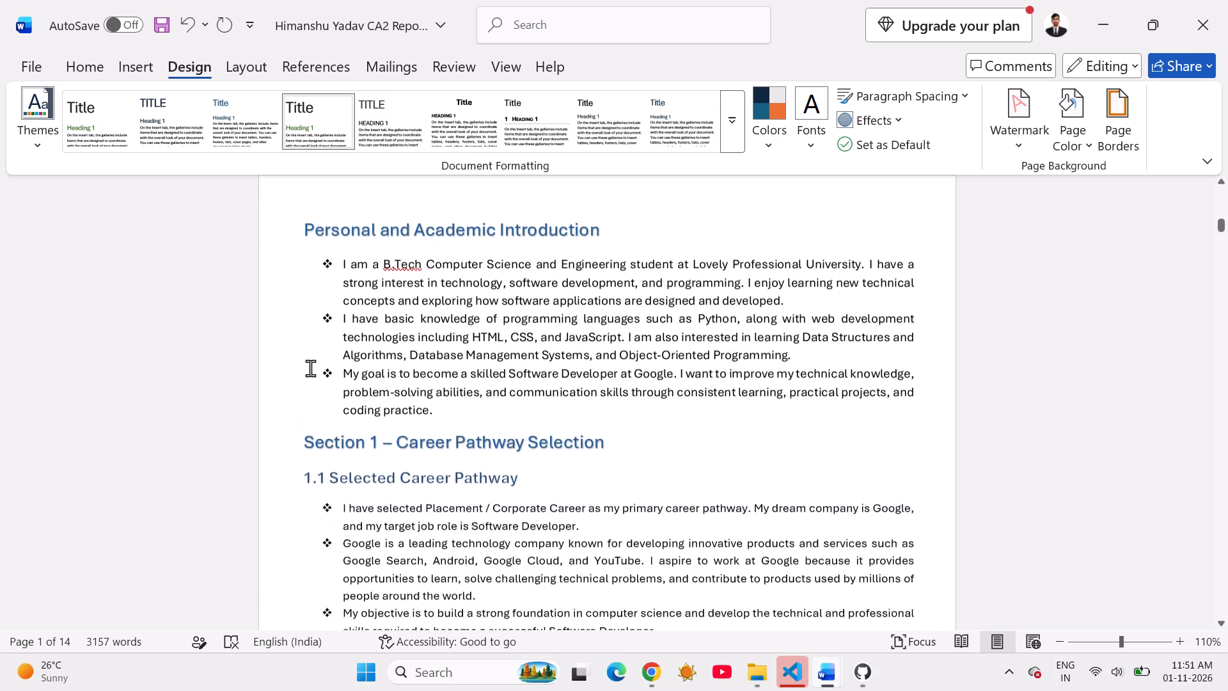
scroll(310, 368, "down", 1)
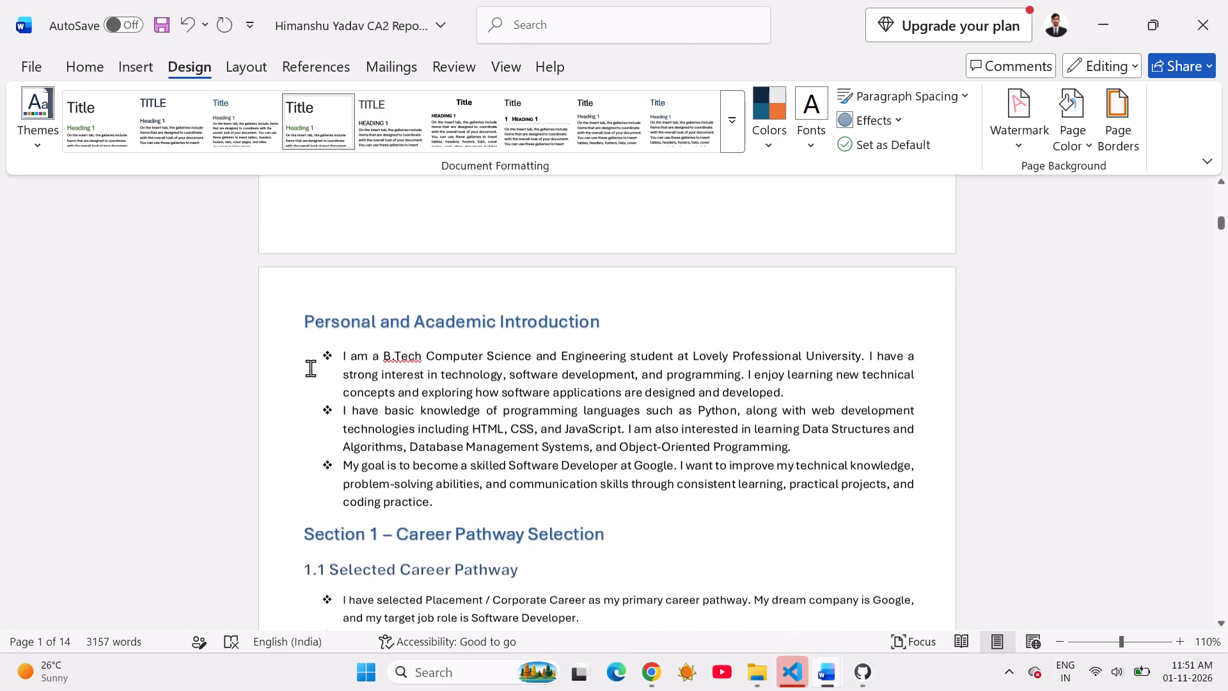
scroll(310, 368, "down", 1)
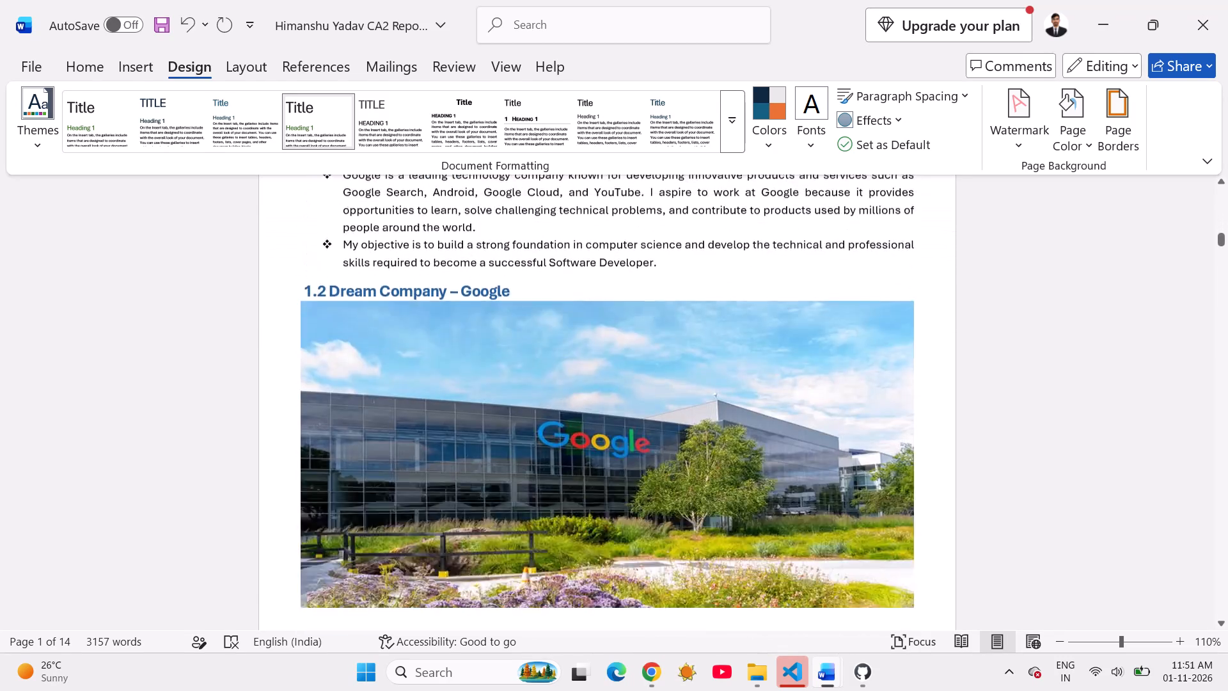
scroll(310, 368, "down", 4)
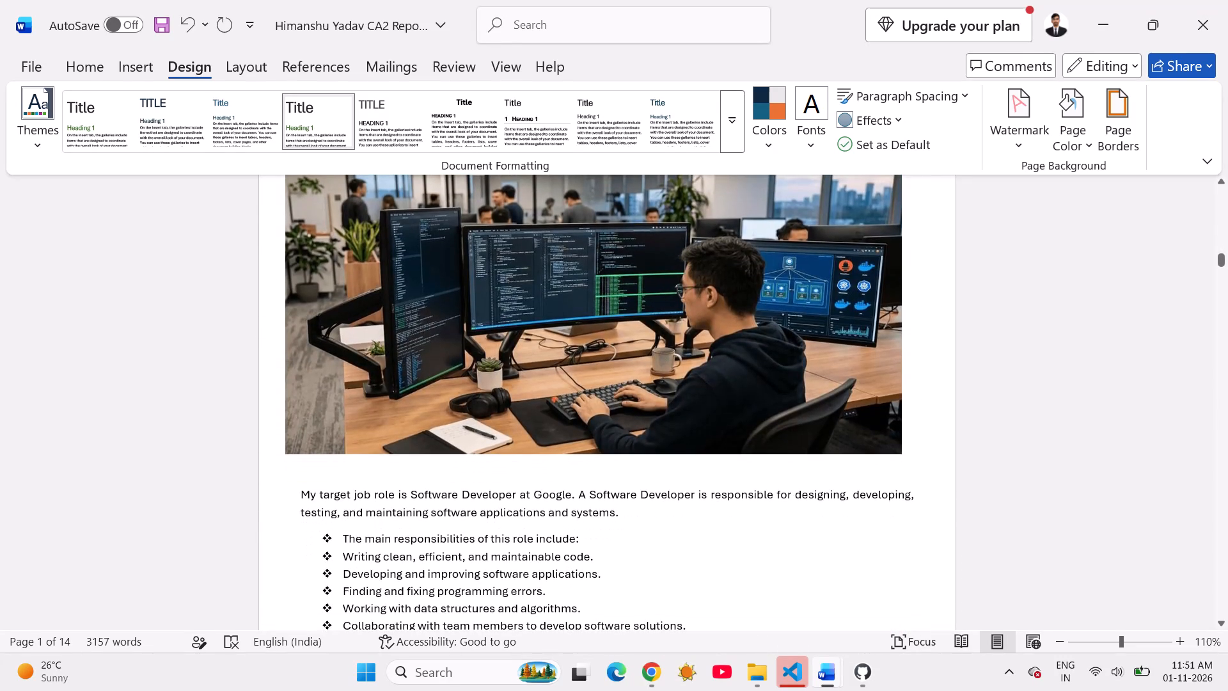
scroll(310, 368, "down", 1)
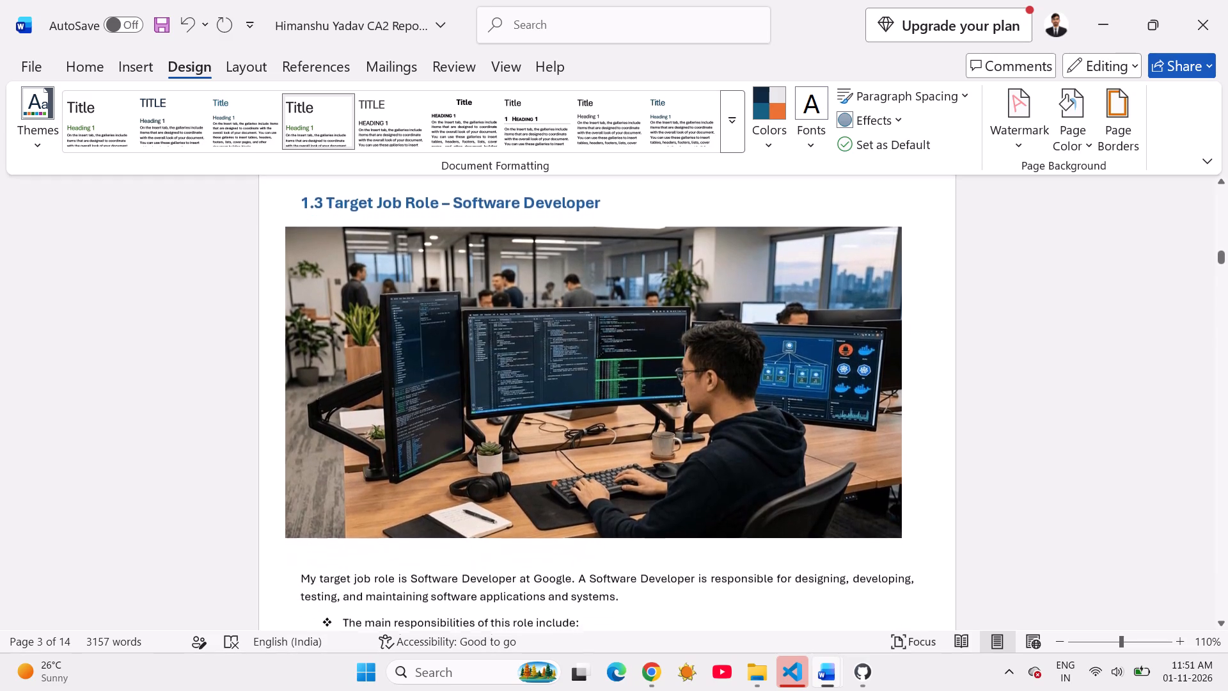
scroll(310, 368, "down", 1)
Add a new line directly below the "Personal and Academic Introduction" heading on page 2.
scroll(310, 368, "up", 1)
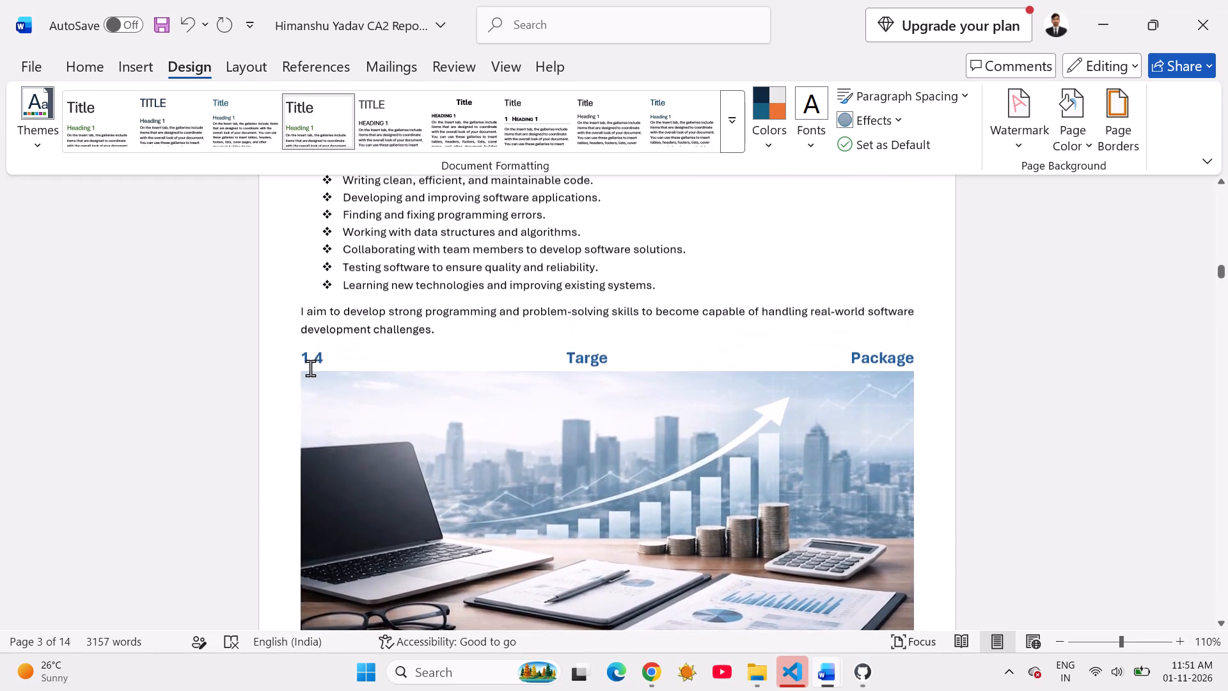
scroll(310, 368, "up", 5)
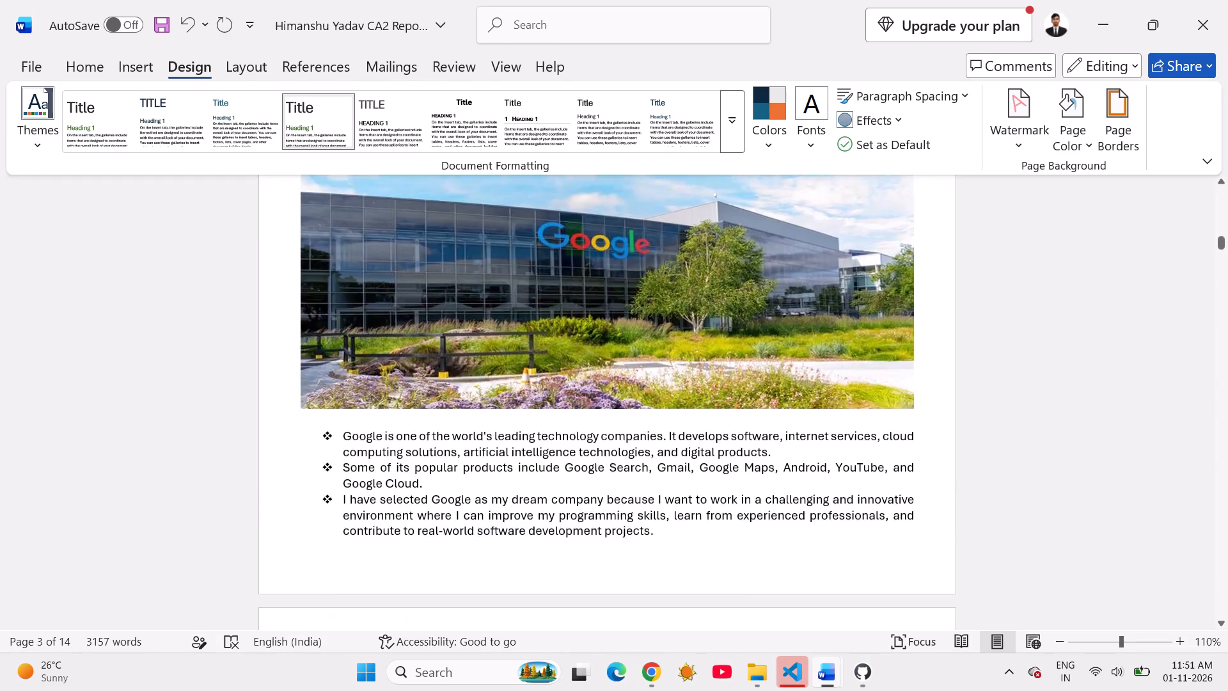
scroll(310, 368, "up", 5)
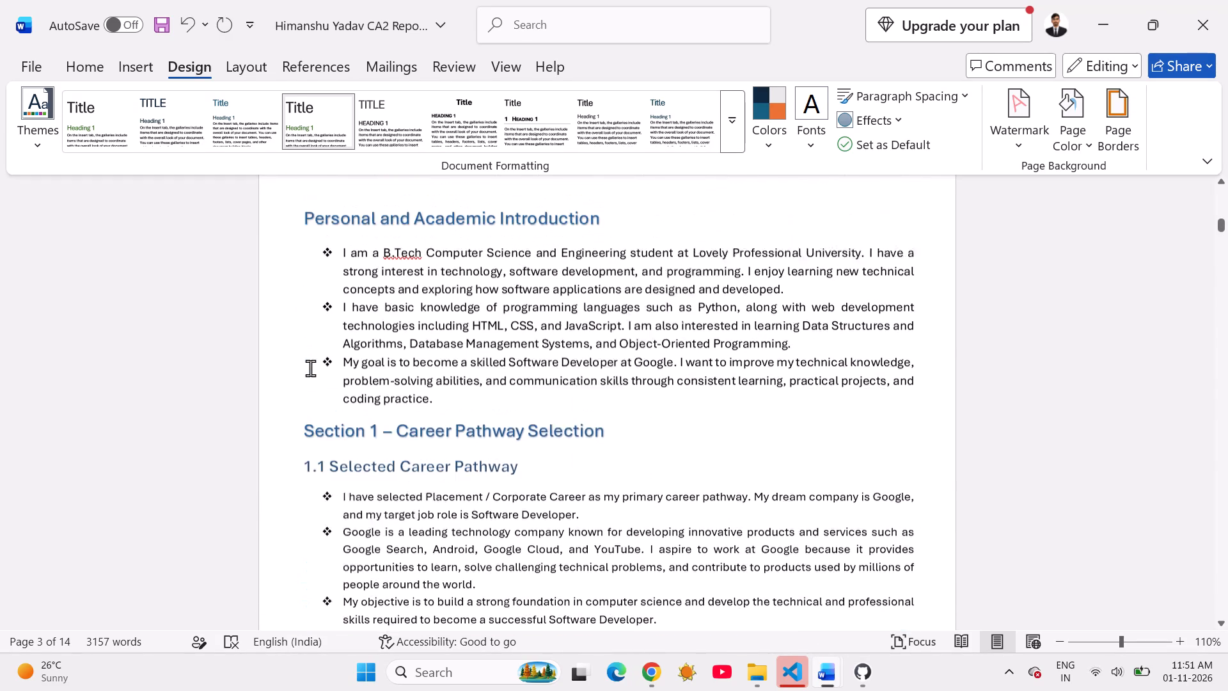
scroll(310, 368, "up", 1)
scroll(428, 354, "up", 1)
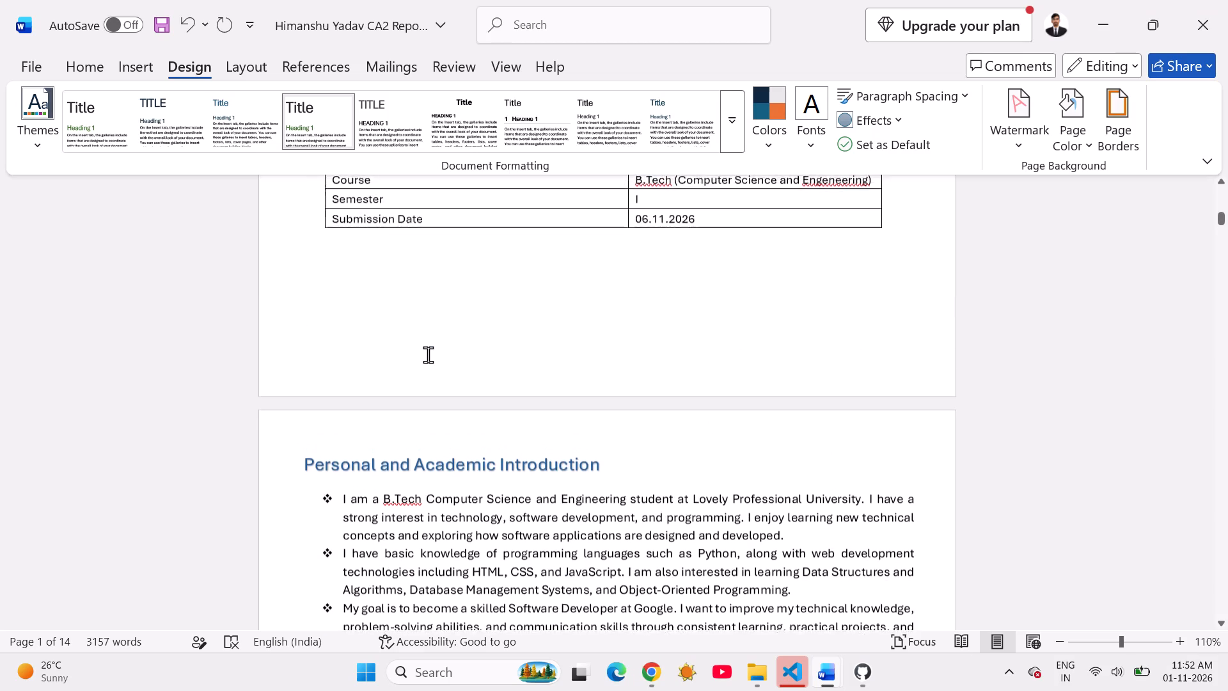
scroll(428, 354, "up", 1)
left_click(618, 492)
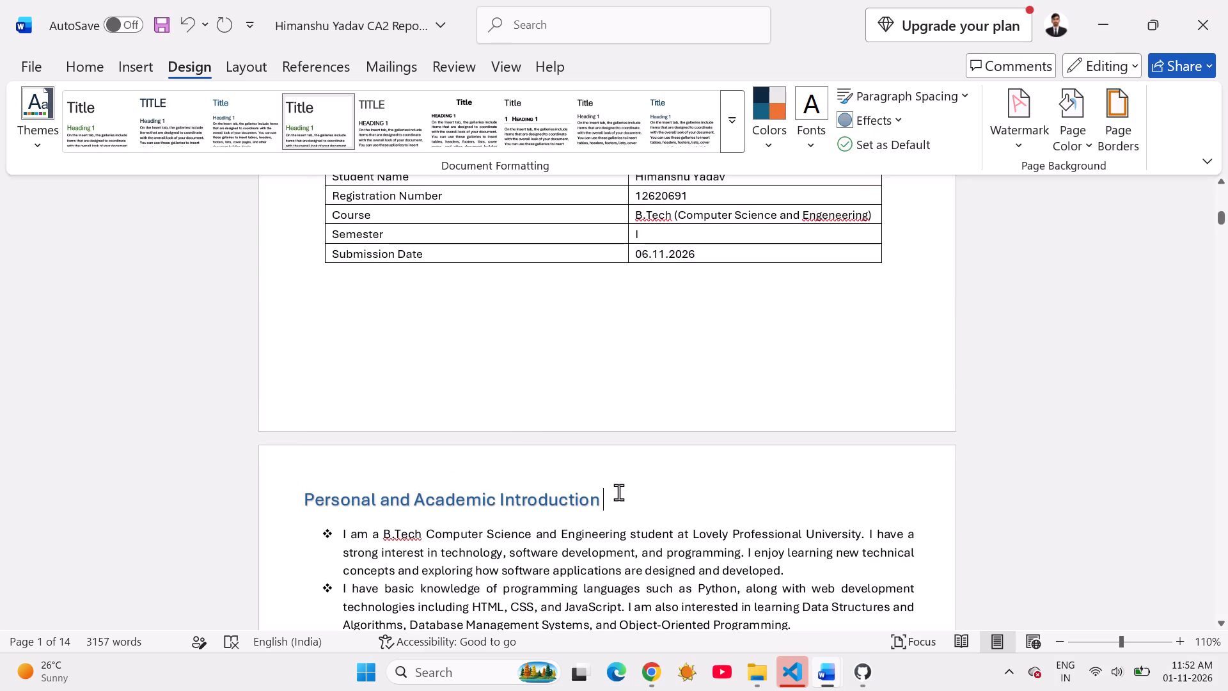
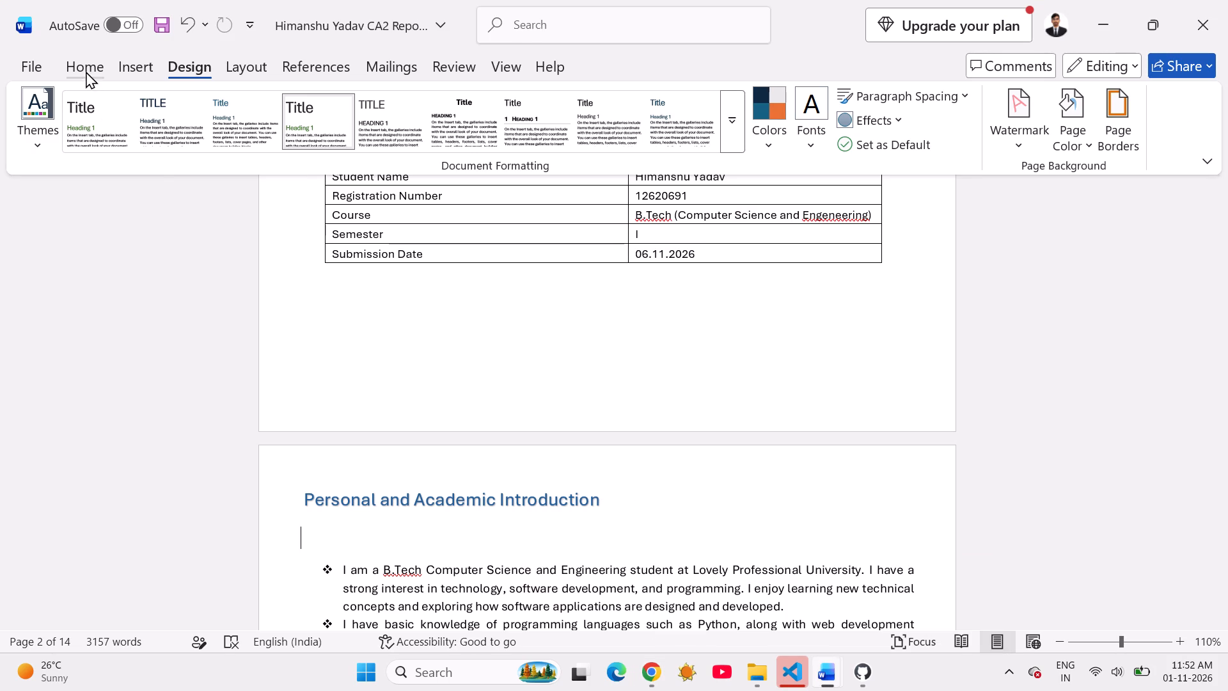
left_click(134, 70)
left_click(216, 110)
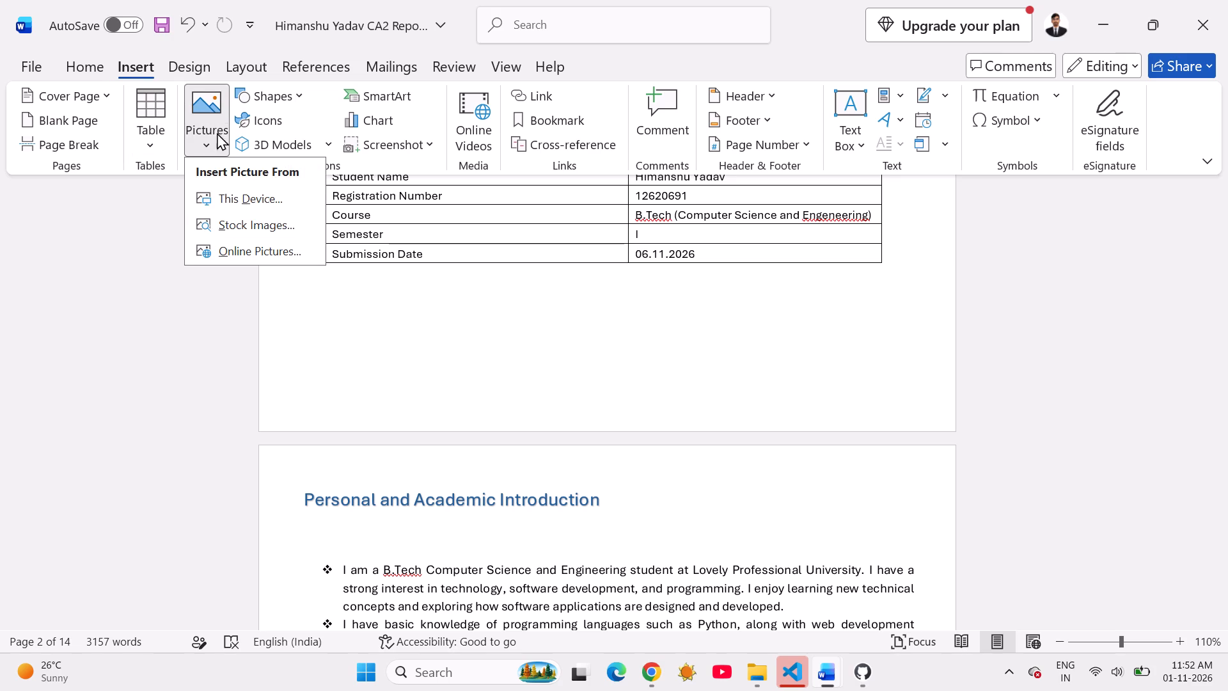
left_click(228, 205)
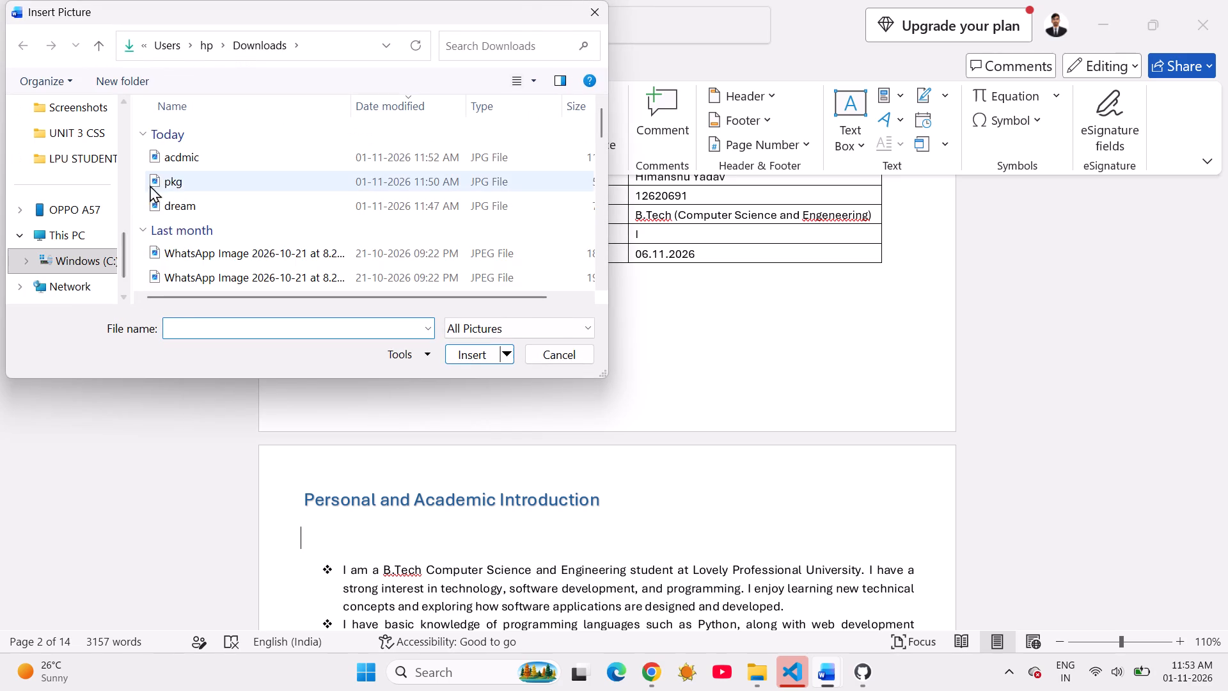
left_click(184, 161)
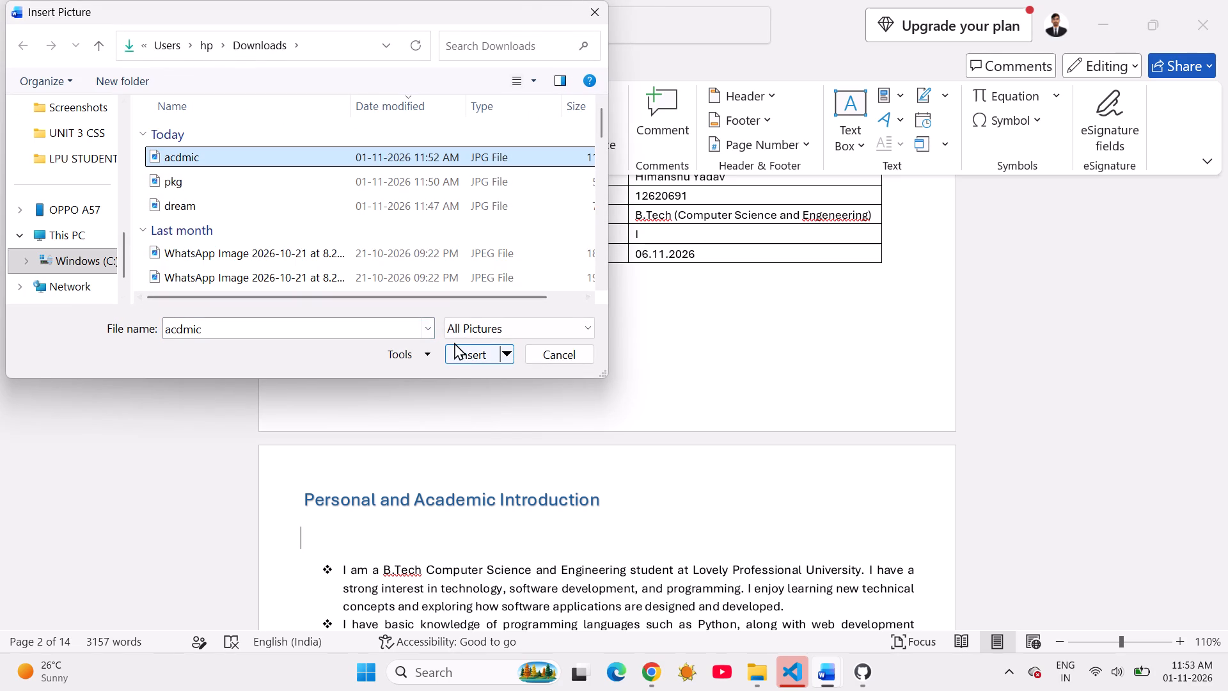
left_click(454, 342)
left_click(463, 351)
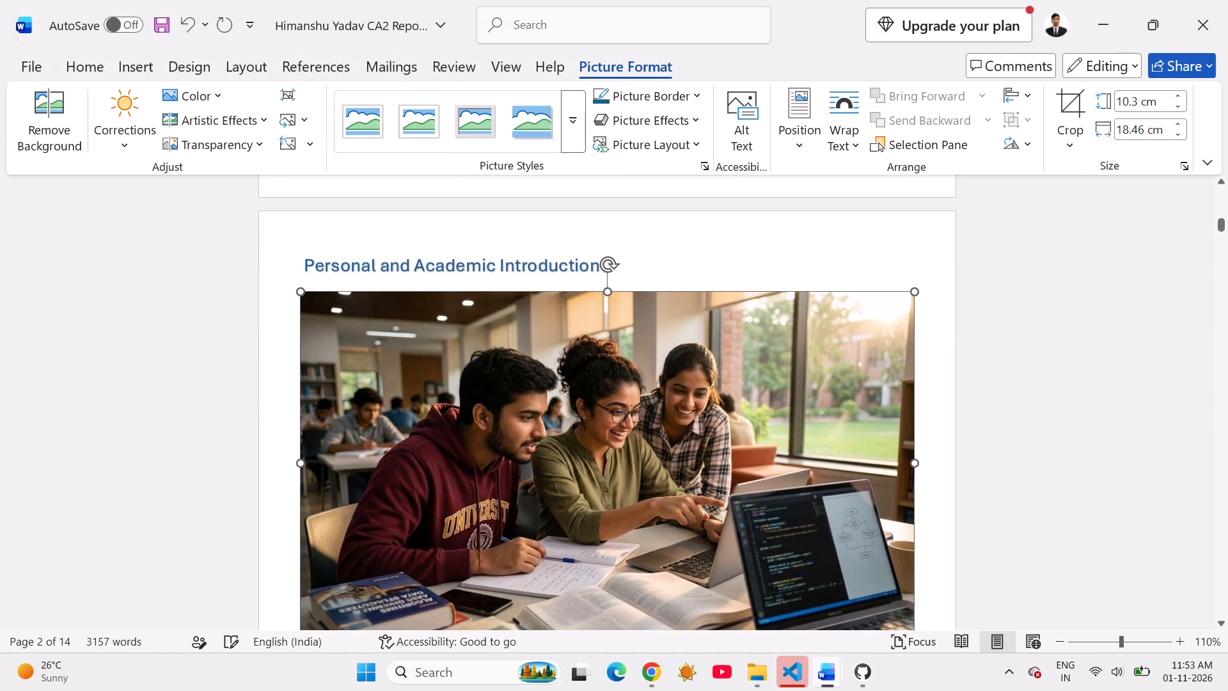
Review the report's opening pages side by side, comparing the cover page, the introduction page with its new picture and the 1.2 page.
scroll(463, 351, "down", 5, "ctrl")
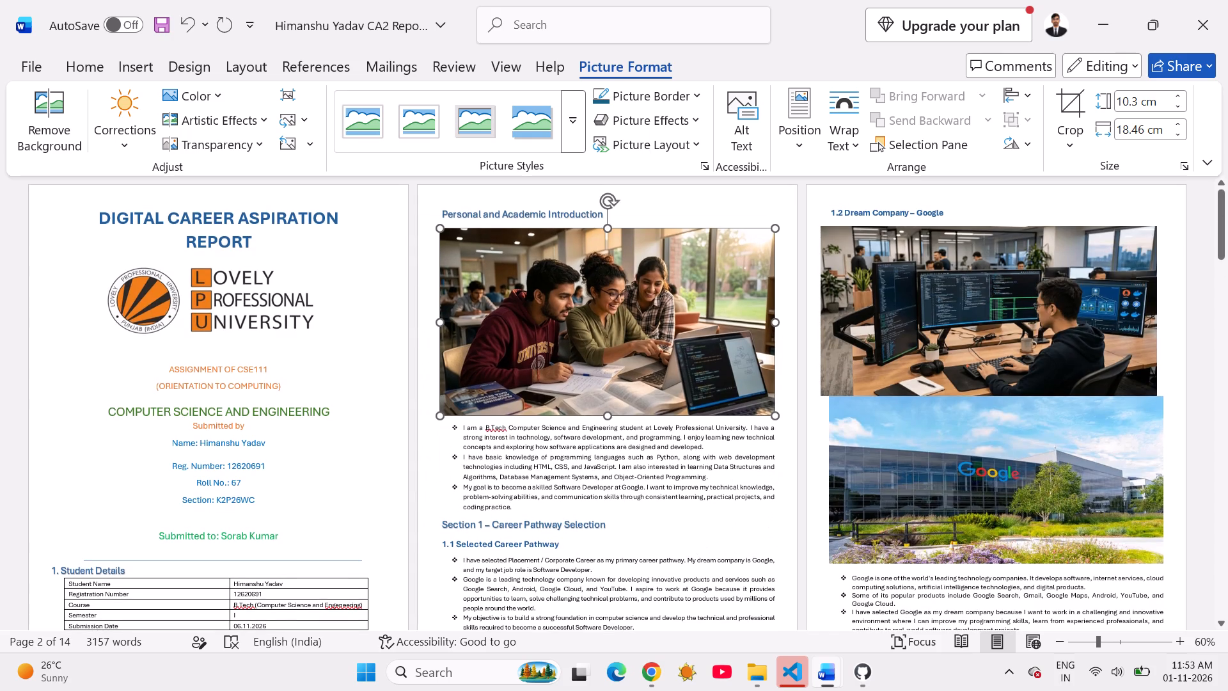
scroll(632, 407, "down", 1)
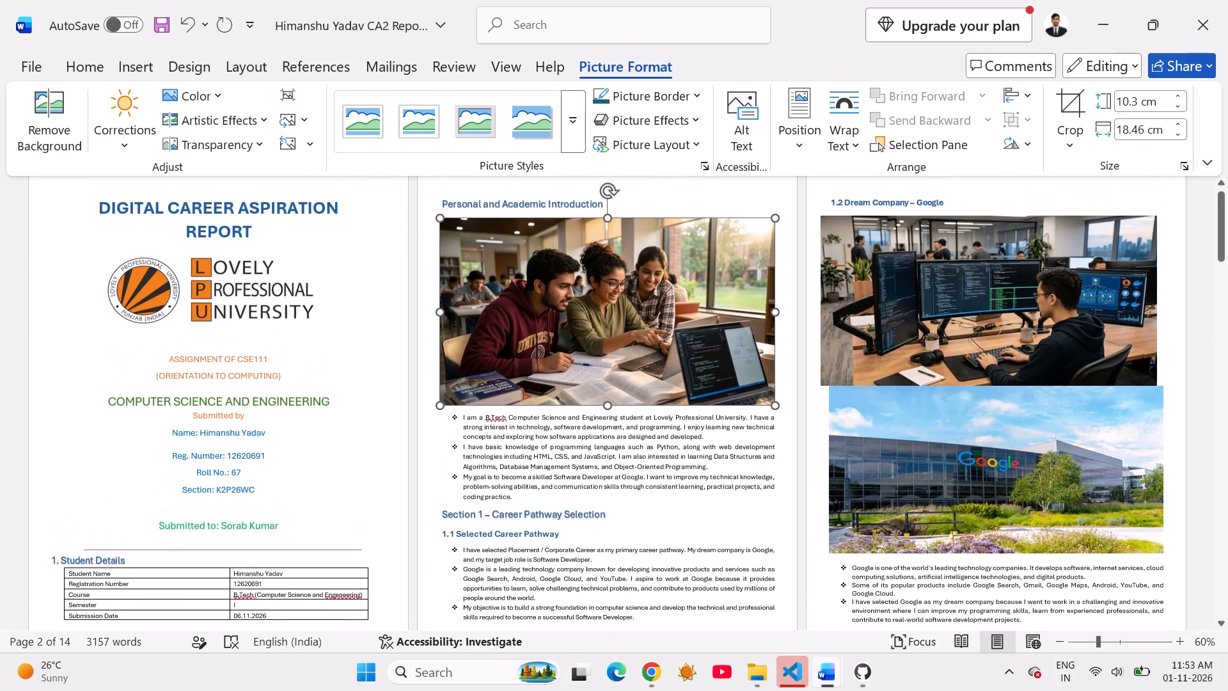
scroll(632, 407, "down", 1)
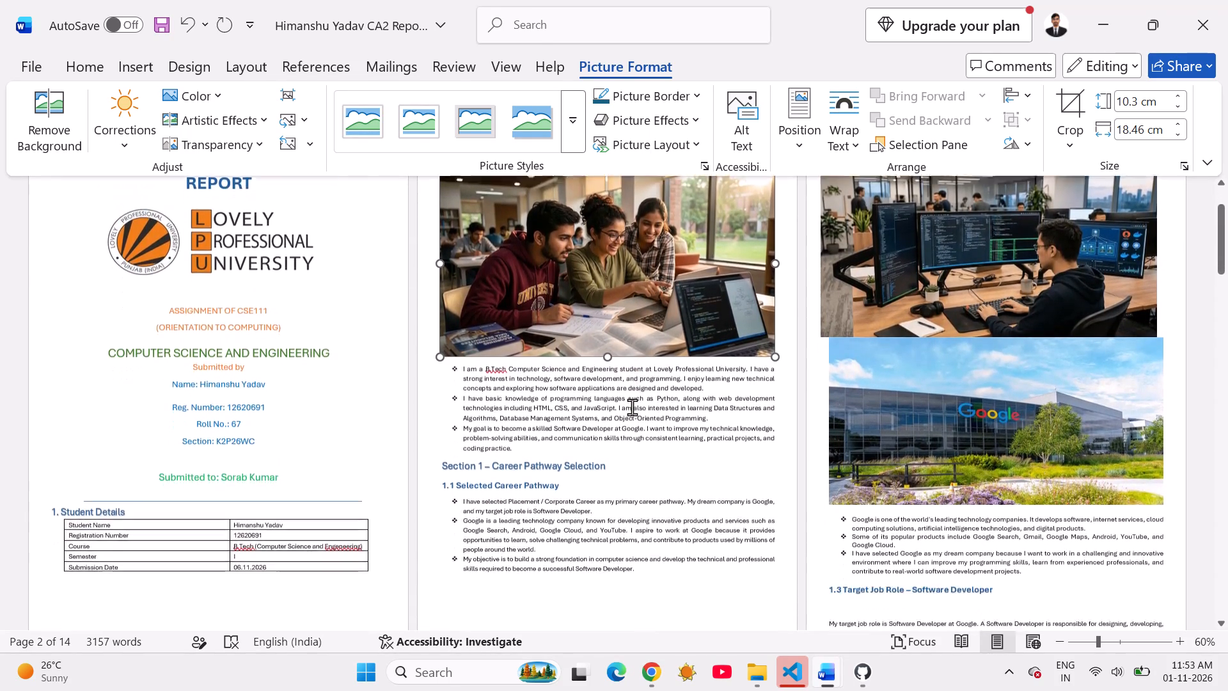
scroll(632, 407, "down", 2)
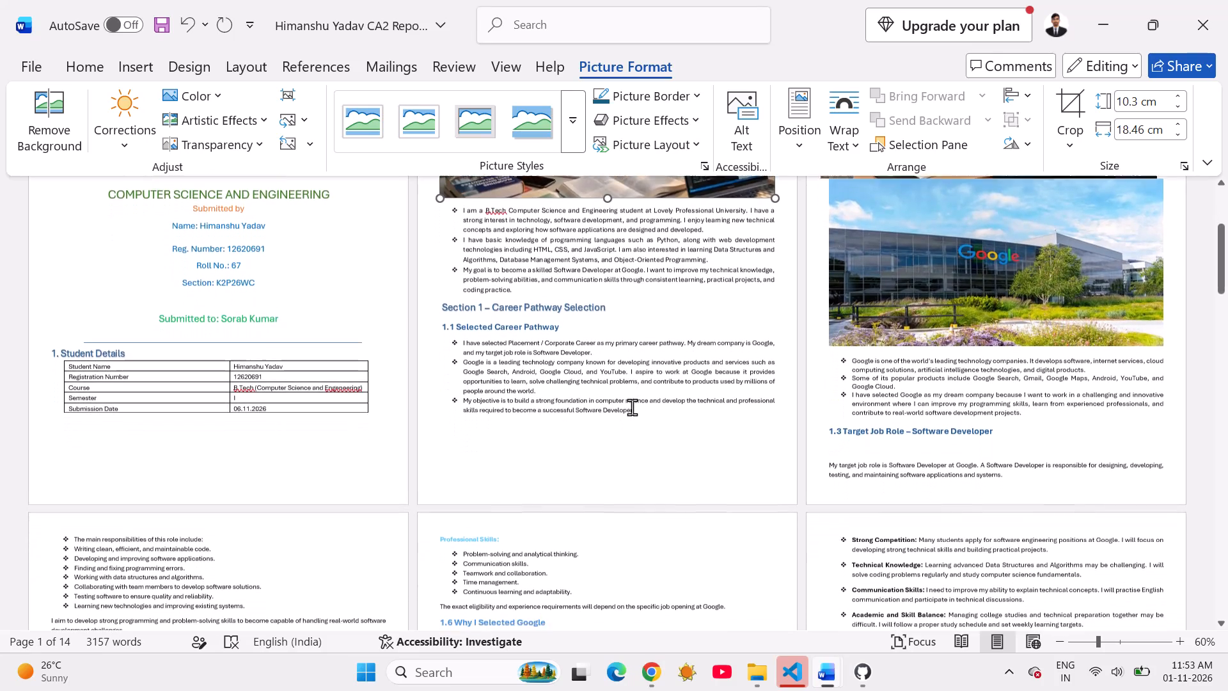
scroll(632, 407, "down", 1)
scroll(632, 407, "up", 3)
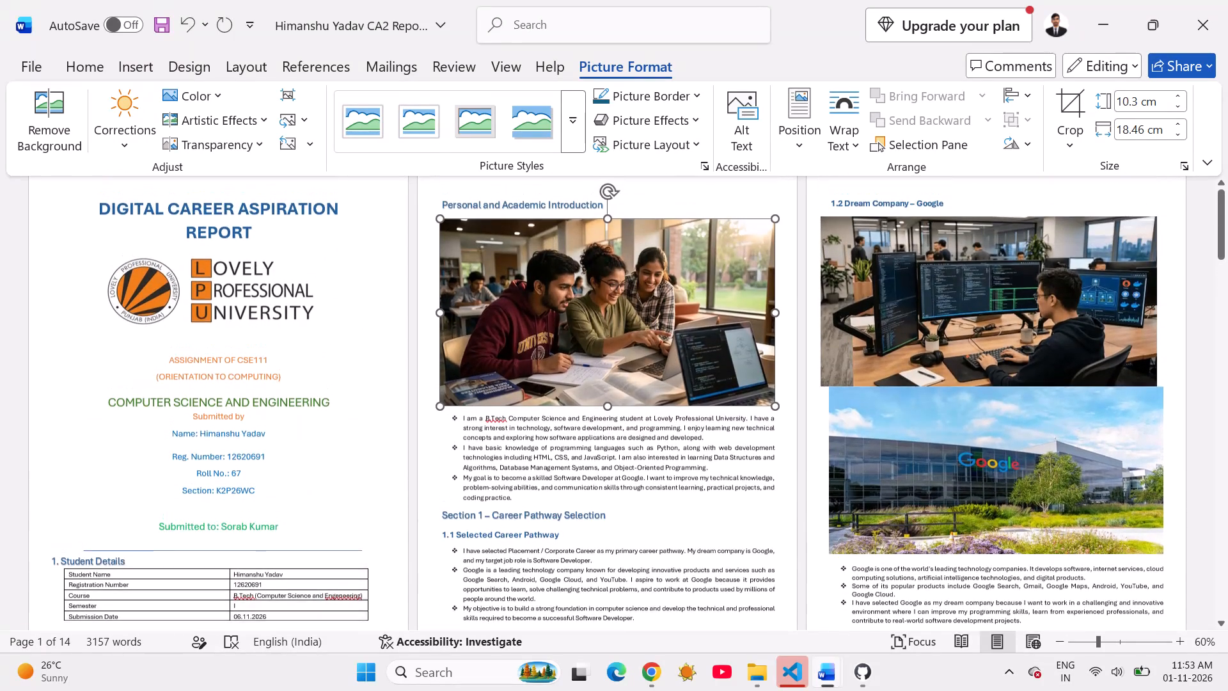
scroll(632, 407, "up", 2)
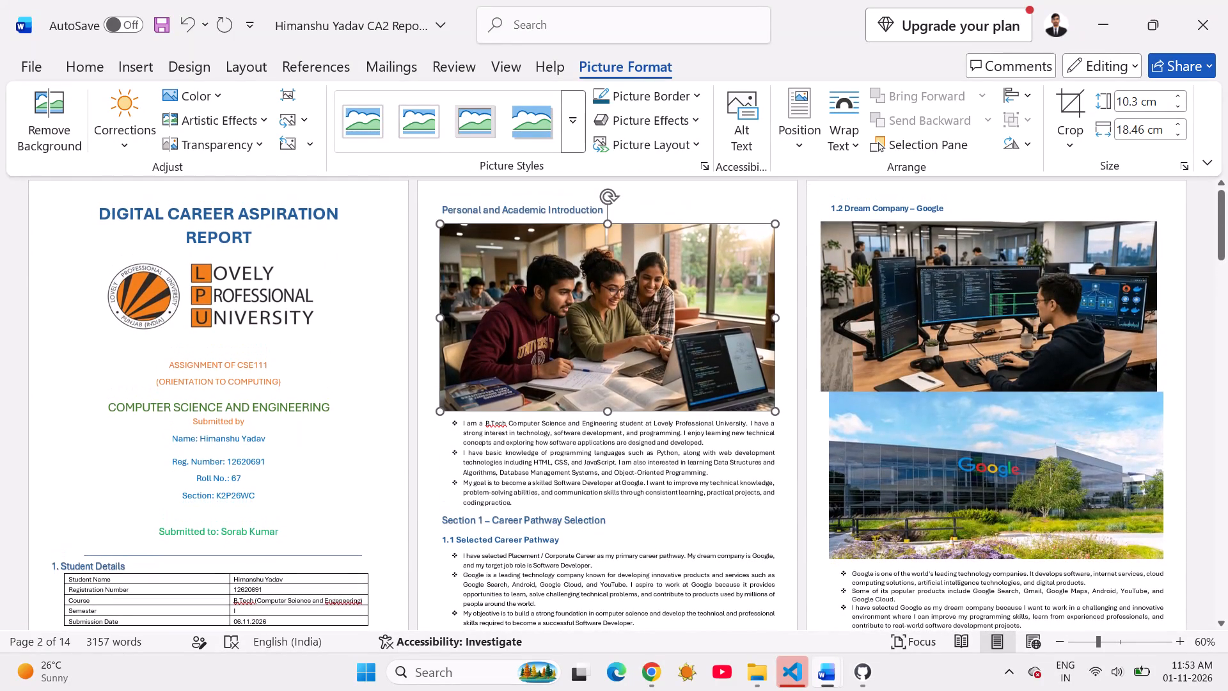
left_click(632, 407)
scroll(632, 407, "up", 1, "ctrl")
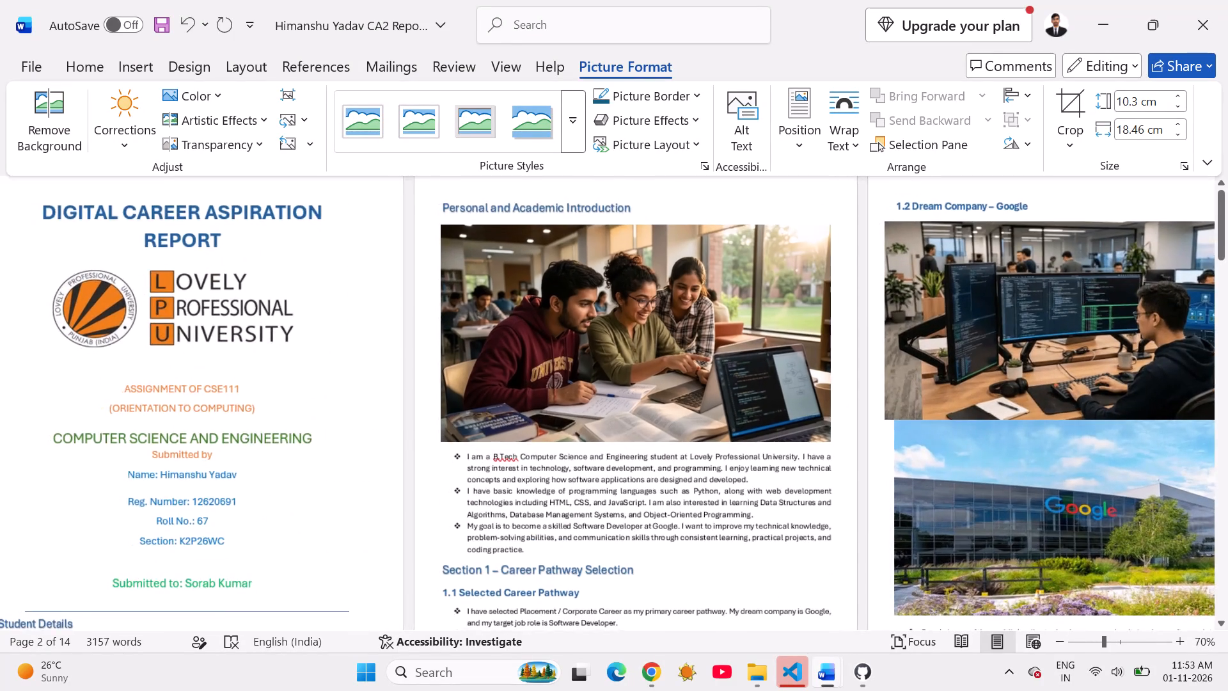
scroll(413, 430, "up", 2, "ctrl")
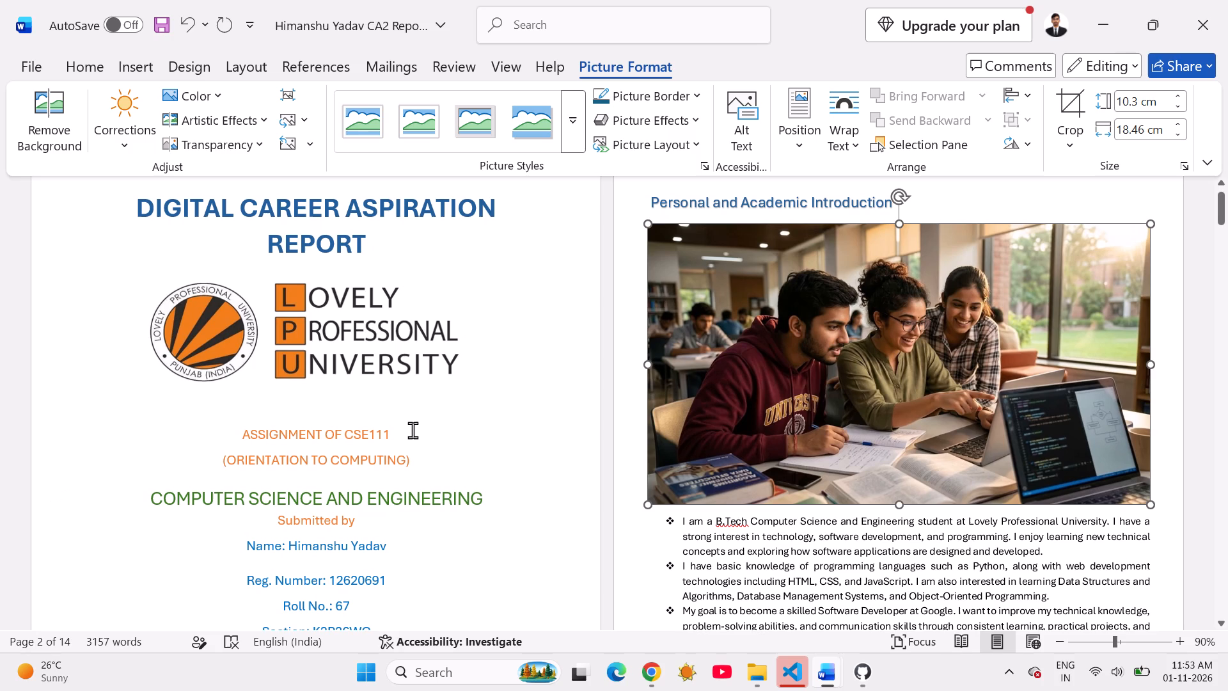
Examine the Student Details table and the page break before it meets the "Personal and Academic Introduction" picture and bullet text.
scroll(413, 430, "up", 1, "ctrl")
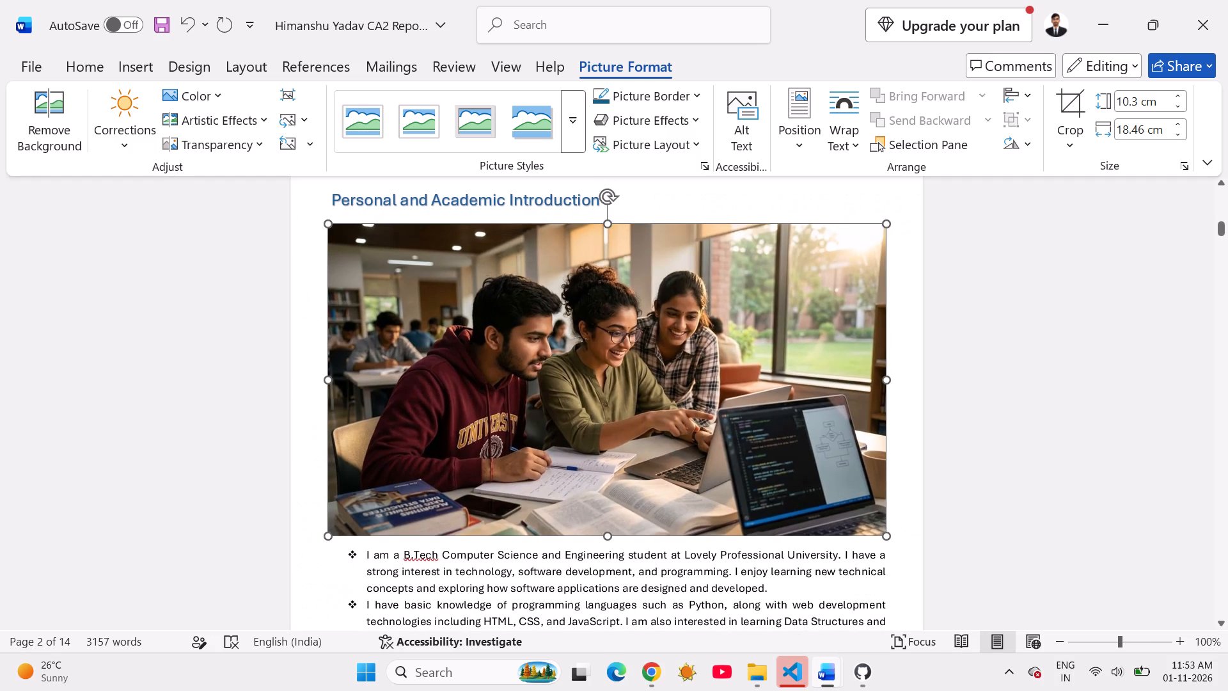
scroll(413, 430, "up", 6)
scroll(413, 430, "down", 2)
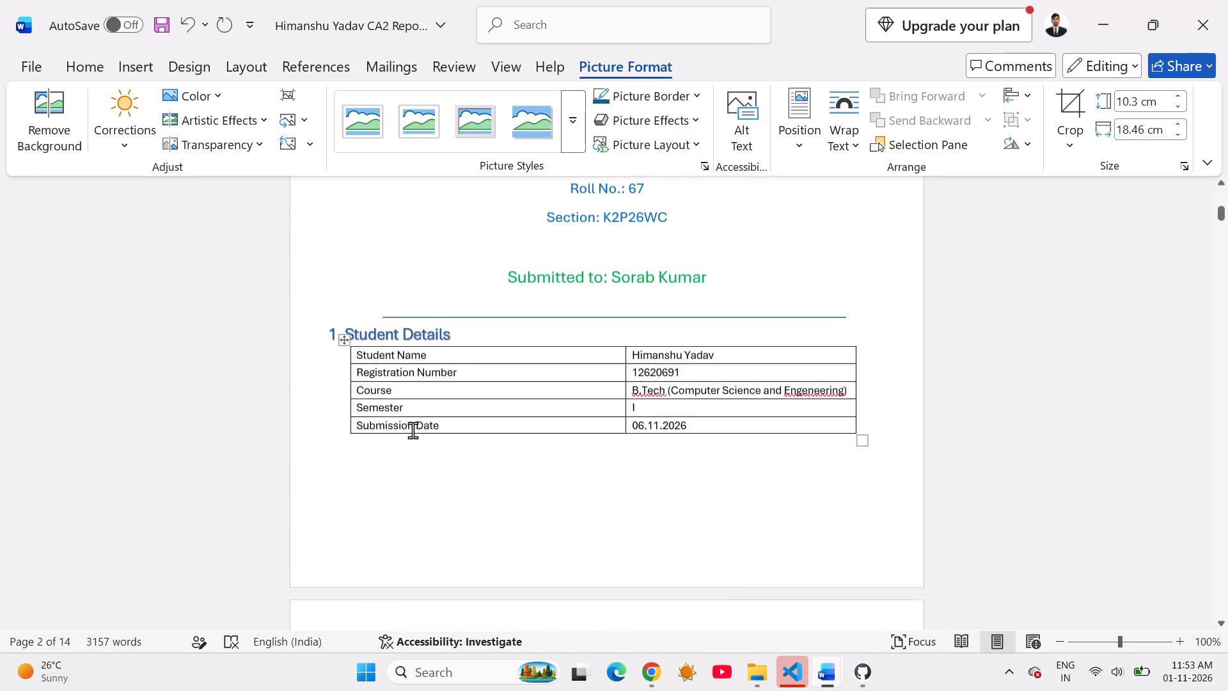
scroll(413, 430, "down", 1)
scroll(413, 430, "up", 1)
scroll(413, 430, "down", 1)
scroll(413, 430, "up", 2)
scroll(413, 430, "down", 1)
scroll(413, 430, "up", 1)
scroll(413, 430, "down", 1)
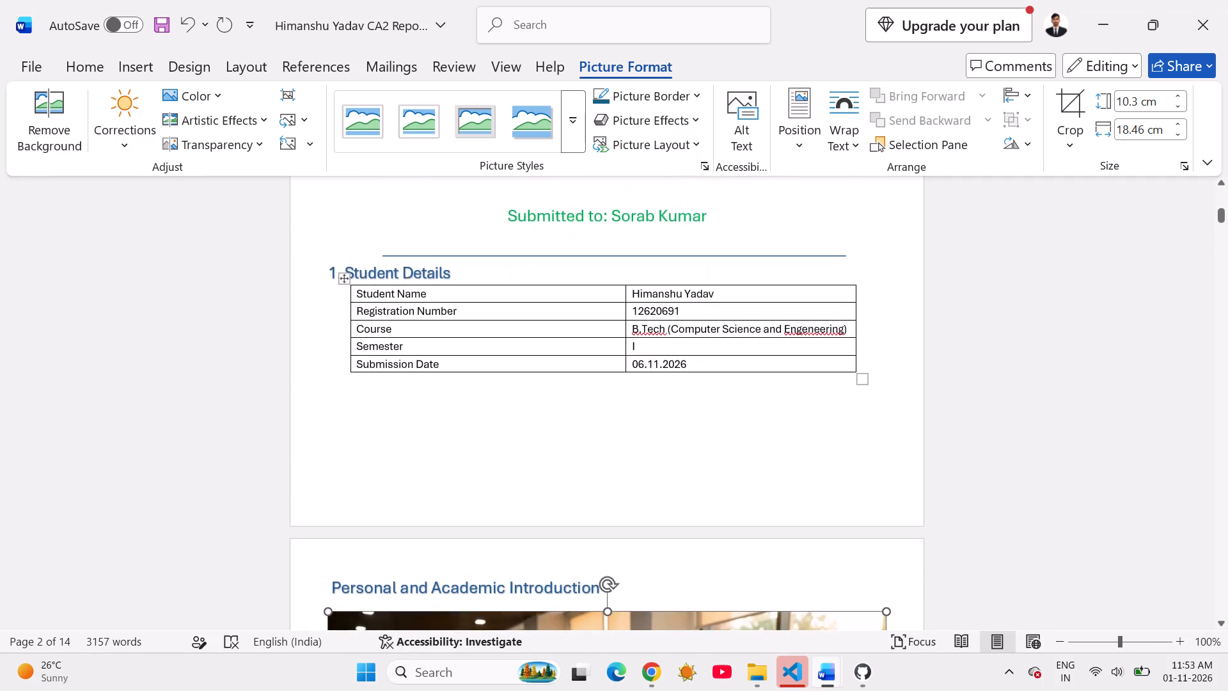
scroll(413, 430, "down", 4)
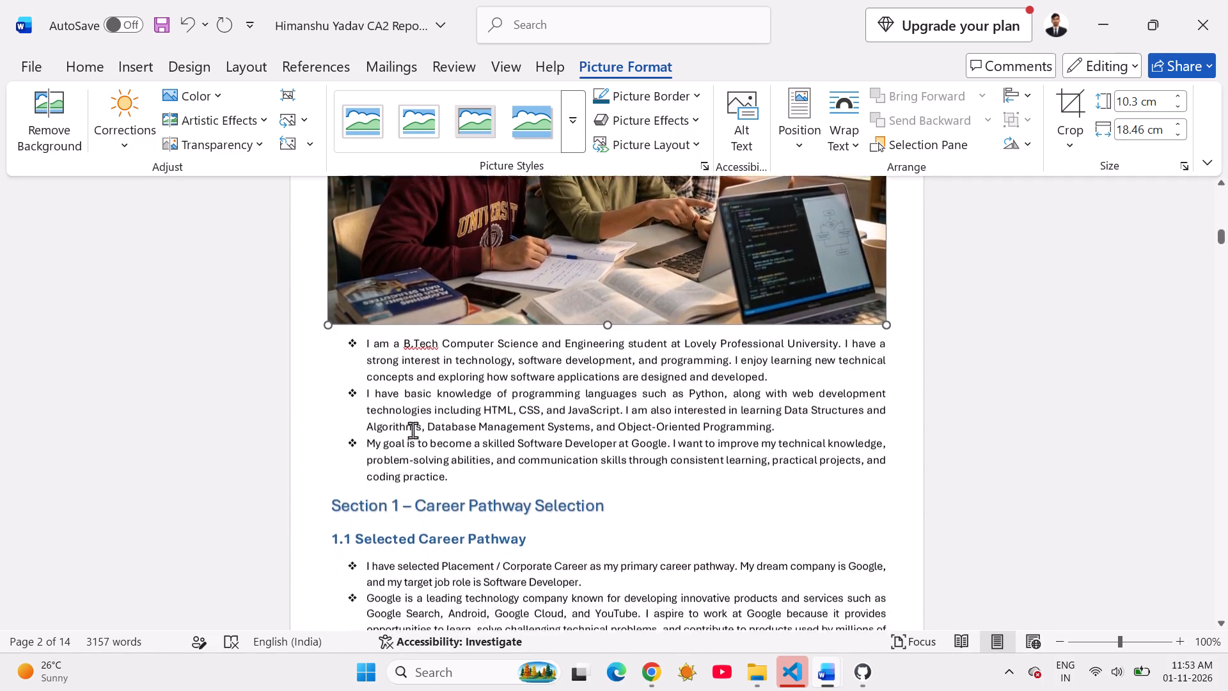
Examine the layout from 1.1 Selected Career Pathway through the two pictures under 1.2 to the blank space under 1.3.
scroll(413, 430, "down", 3)
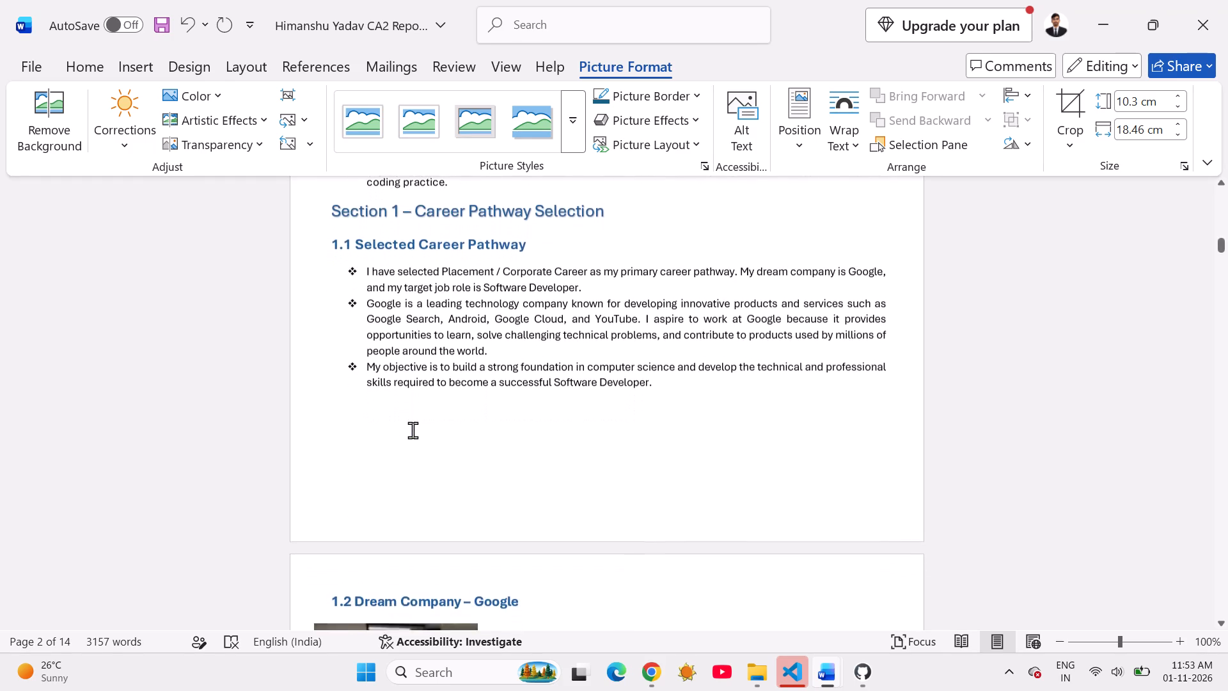
scroll(413, 430, "down", 3)
scroll(413, 430, "up", 1)
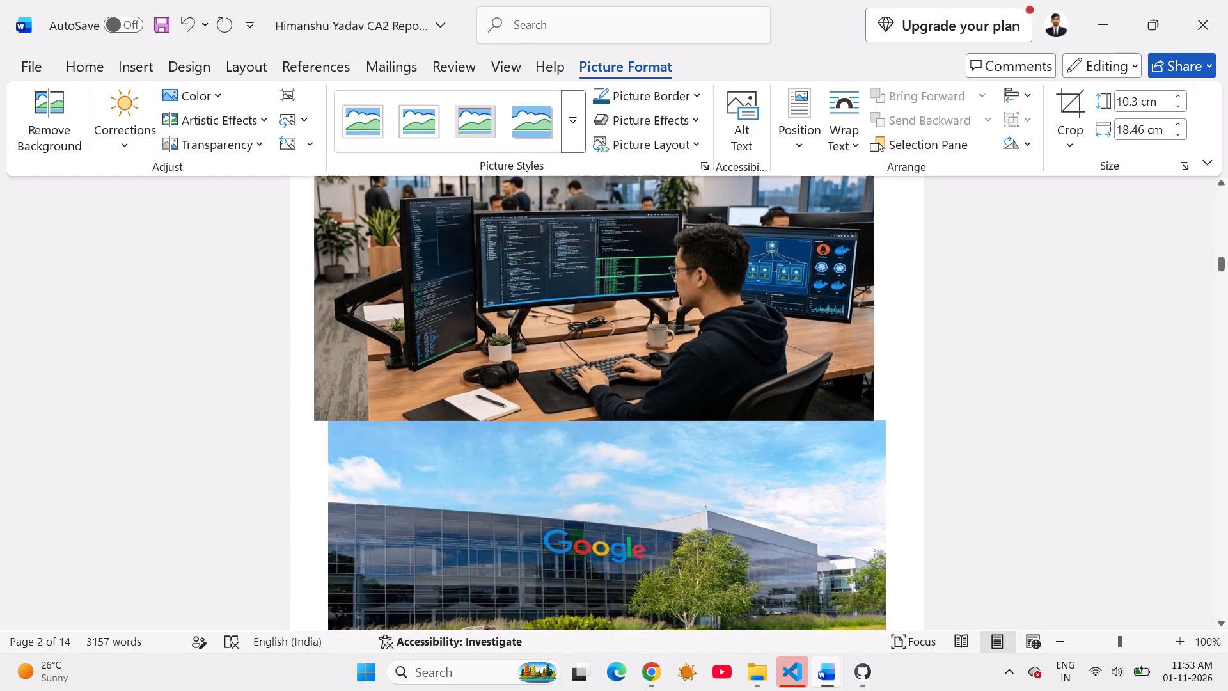
scroll(413, 430, "up", 1)
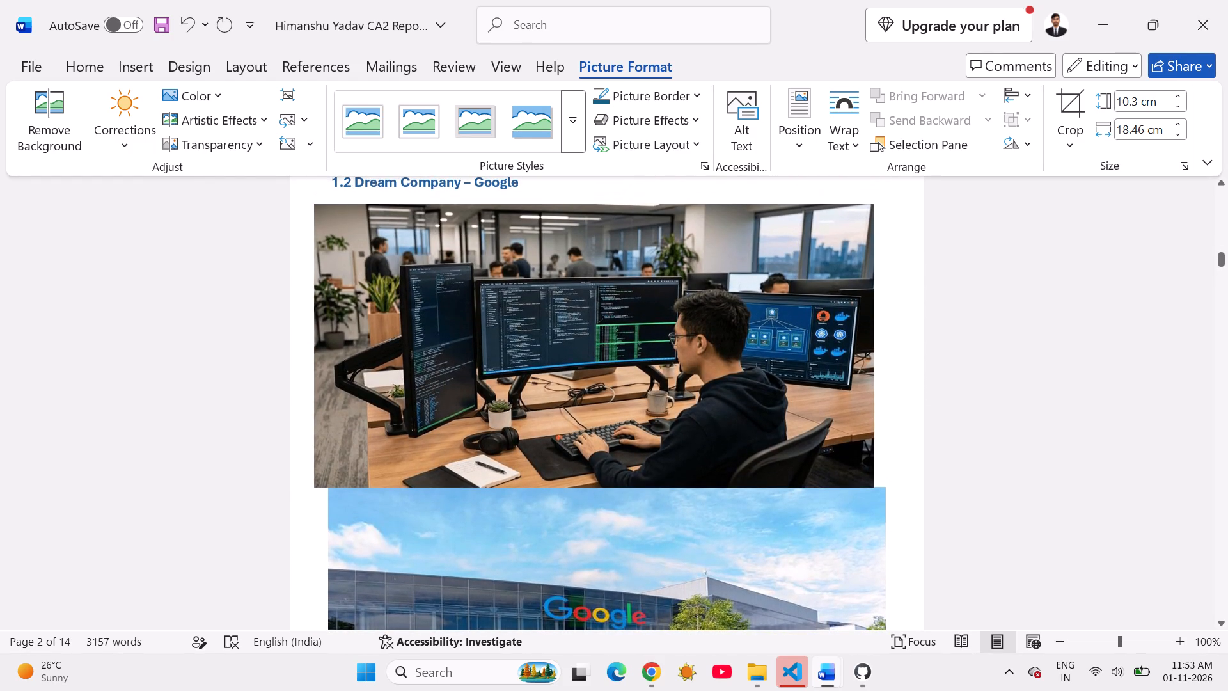
scroll(413, 430, "down", 1)
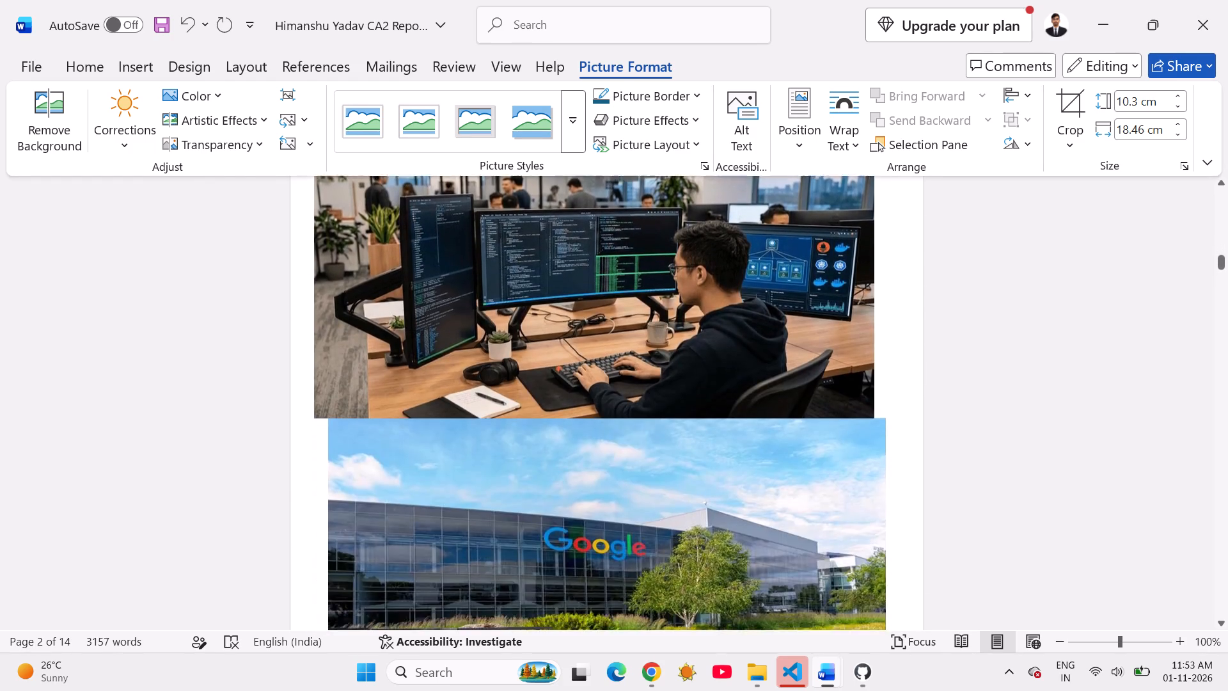
scroll(413, 430, "up", 2)
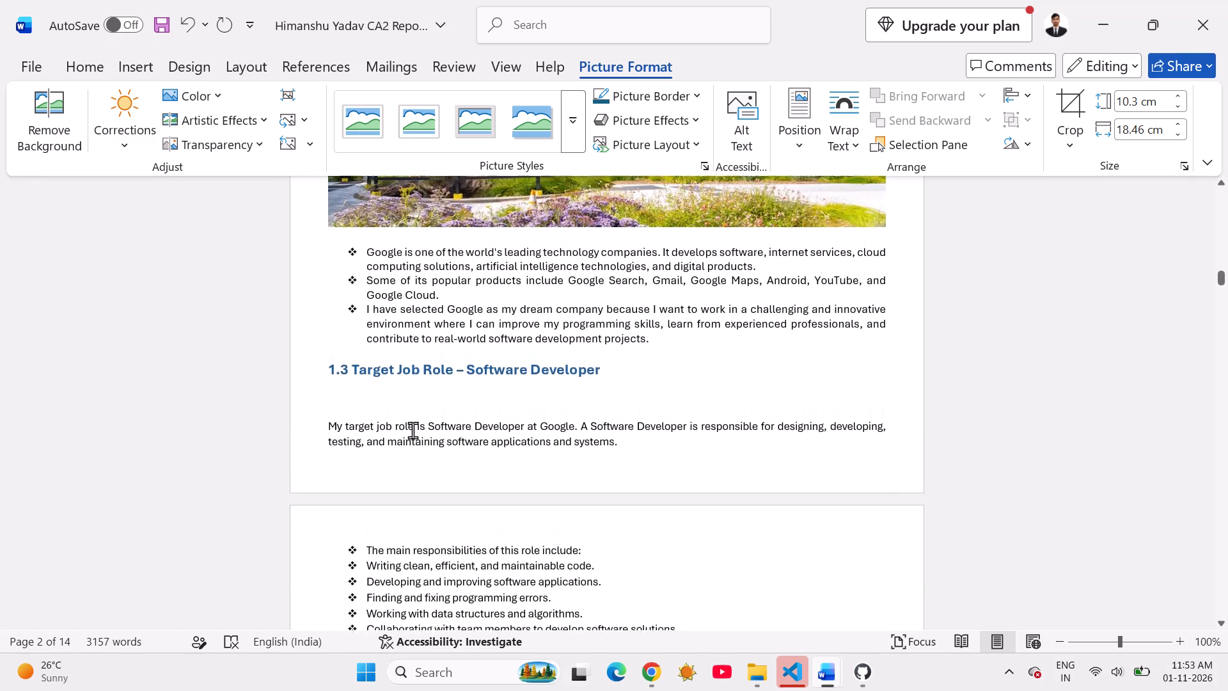
scroll(413, 430, "up", 1)
scroll(413, 430, "down", 2)
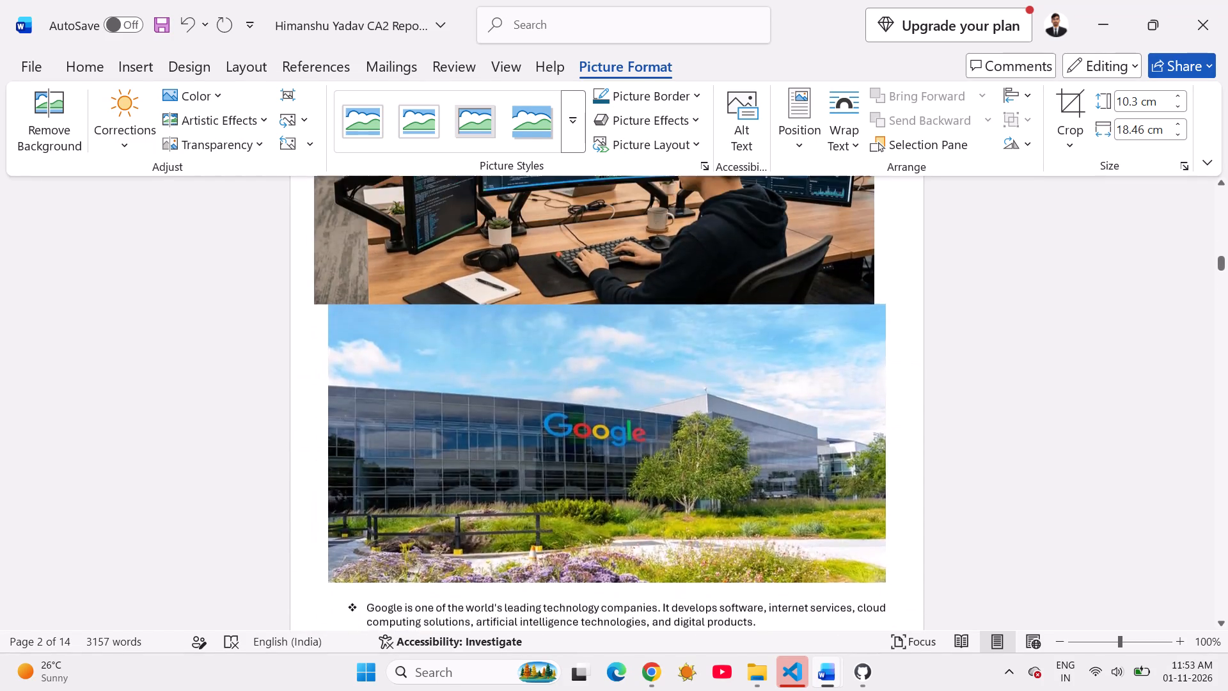
scroll(413, 430, "down", 1)
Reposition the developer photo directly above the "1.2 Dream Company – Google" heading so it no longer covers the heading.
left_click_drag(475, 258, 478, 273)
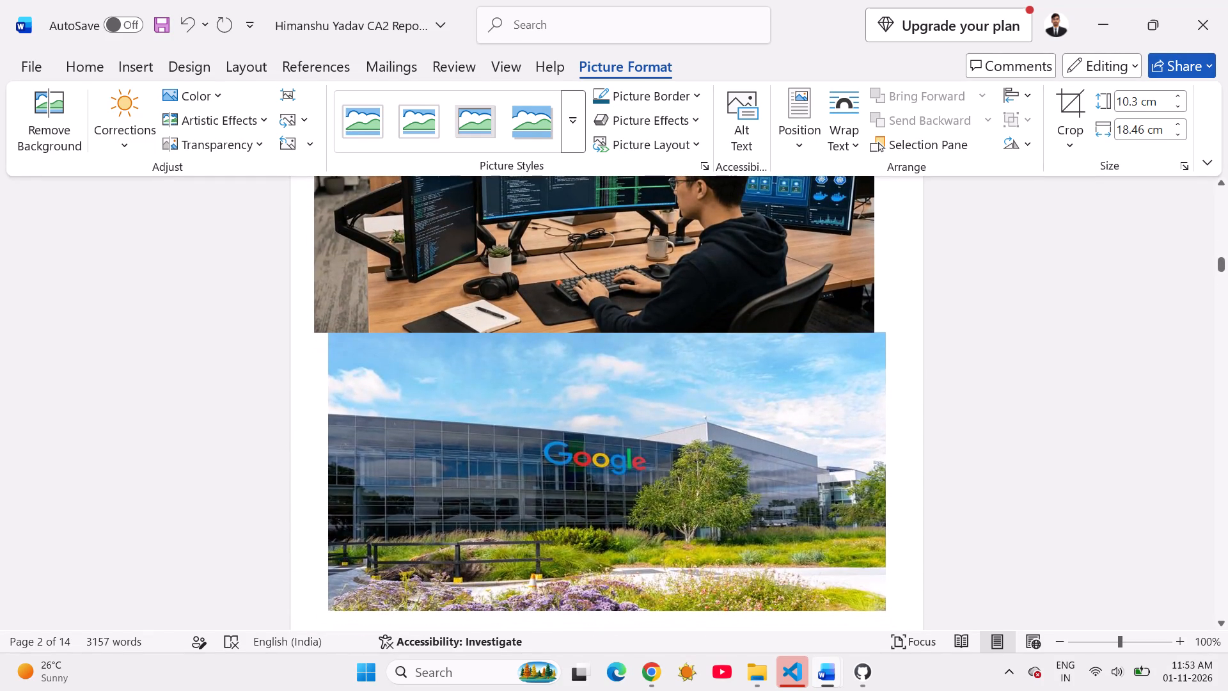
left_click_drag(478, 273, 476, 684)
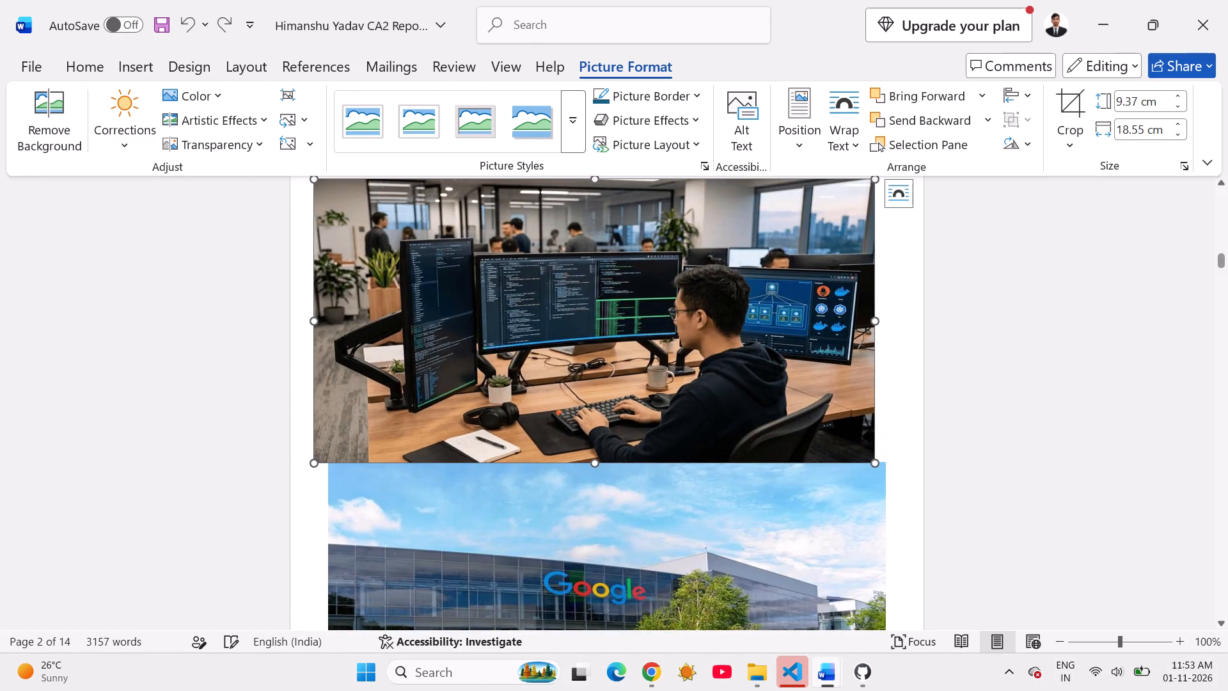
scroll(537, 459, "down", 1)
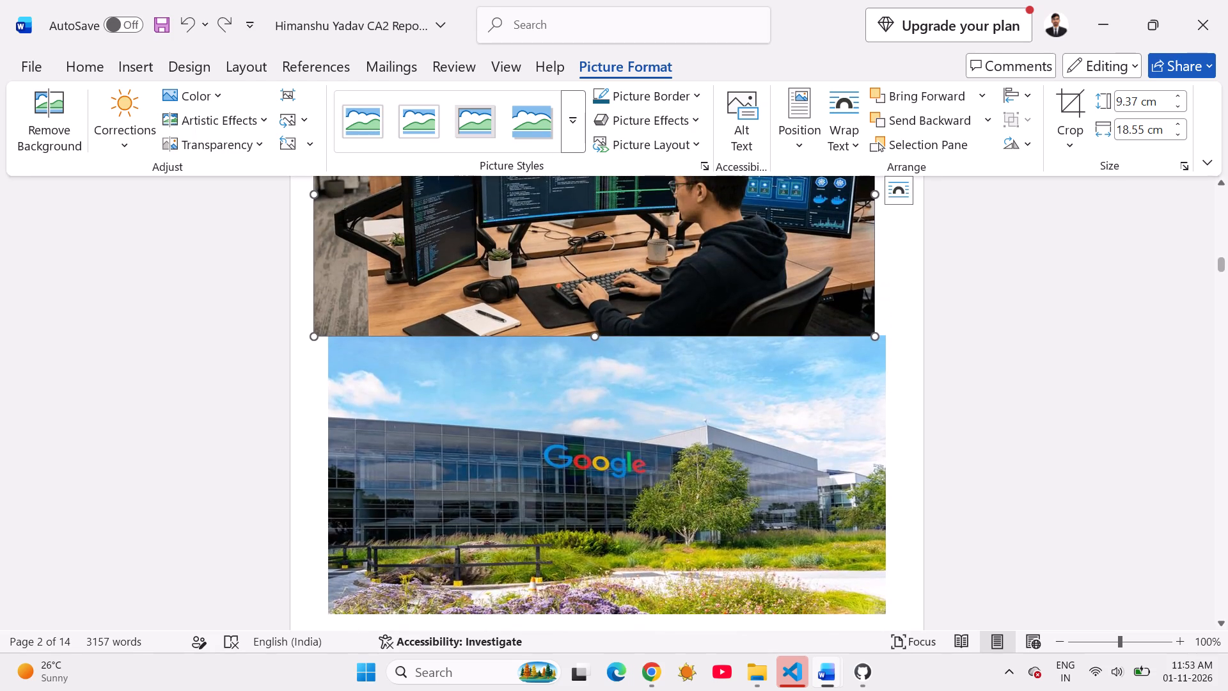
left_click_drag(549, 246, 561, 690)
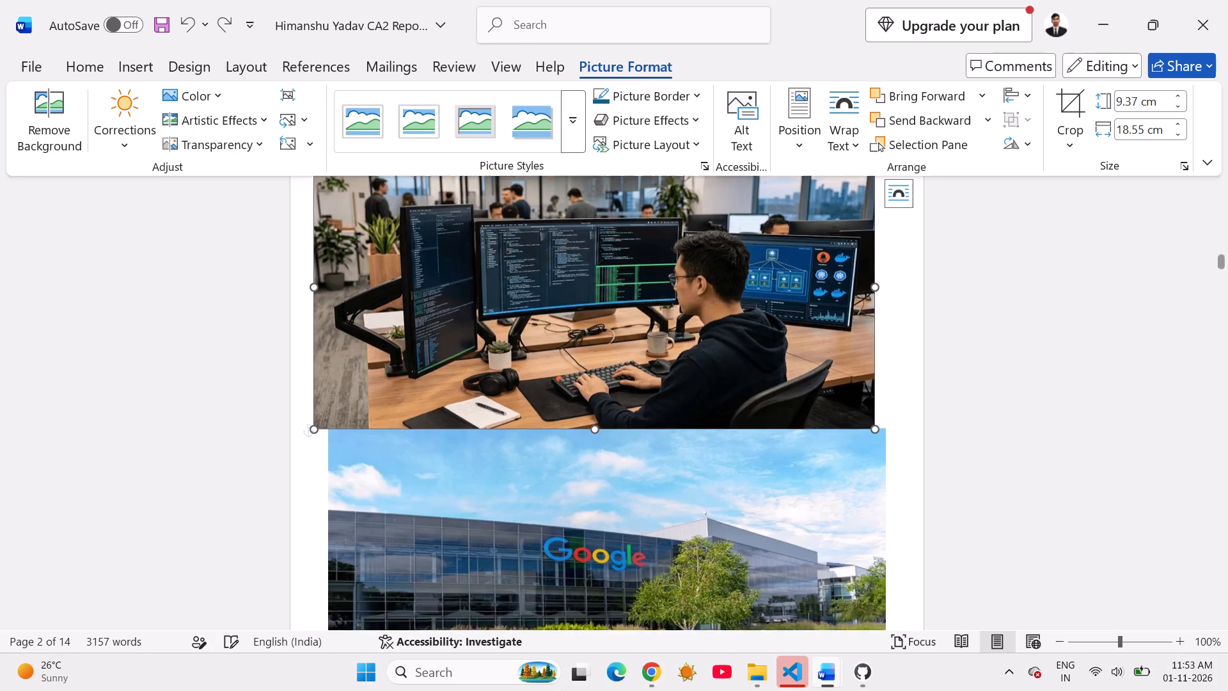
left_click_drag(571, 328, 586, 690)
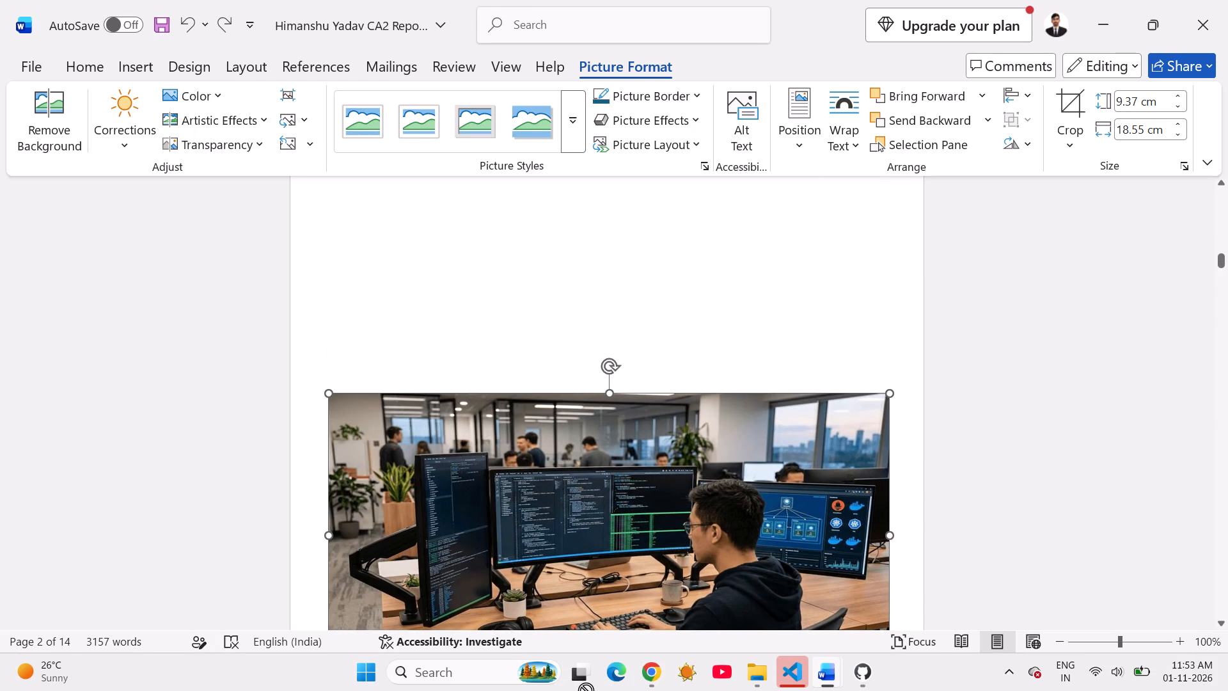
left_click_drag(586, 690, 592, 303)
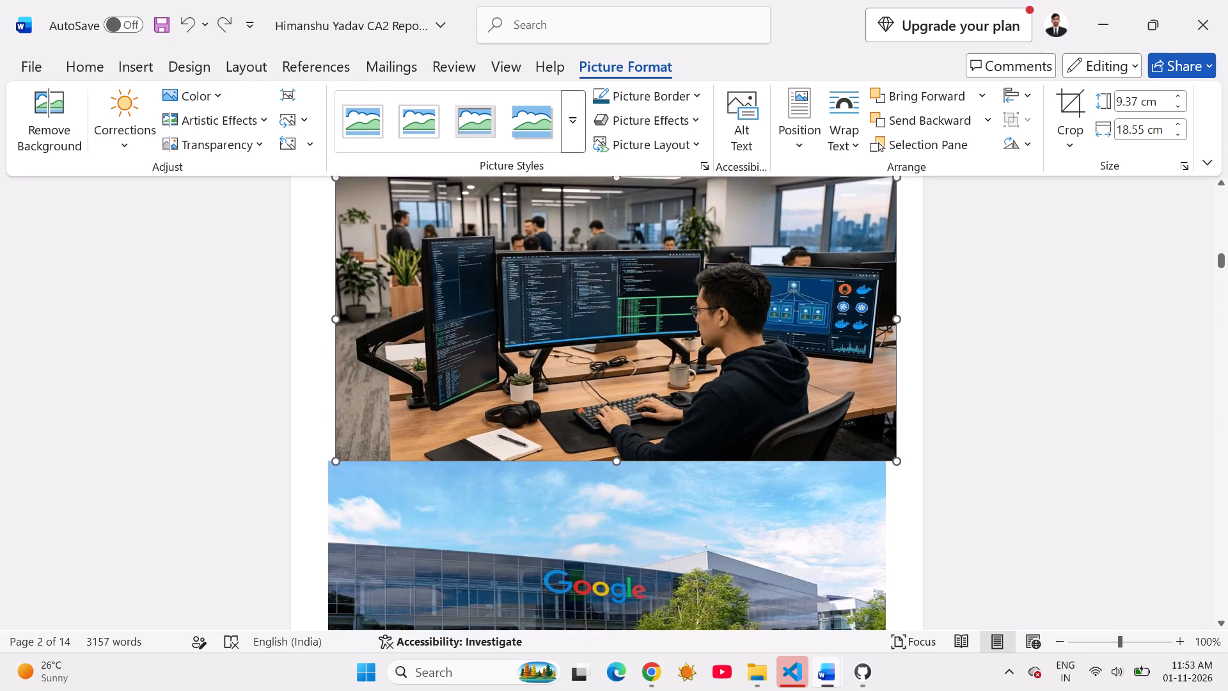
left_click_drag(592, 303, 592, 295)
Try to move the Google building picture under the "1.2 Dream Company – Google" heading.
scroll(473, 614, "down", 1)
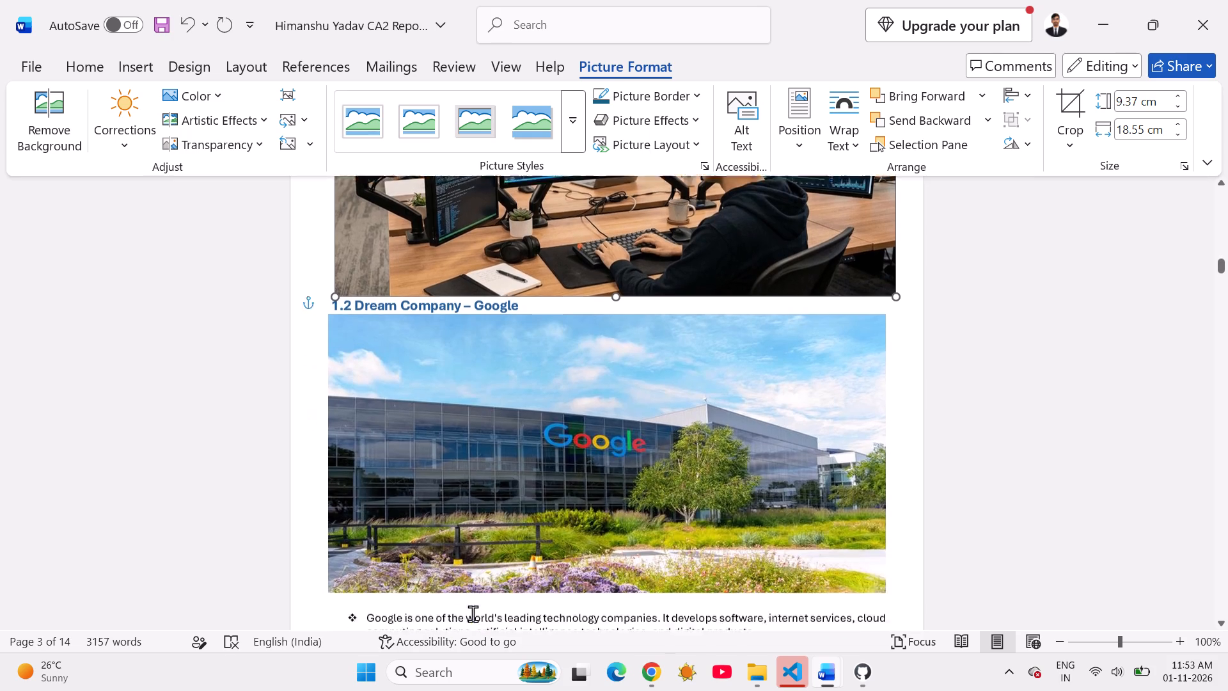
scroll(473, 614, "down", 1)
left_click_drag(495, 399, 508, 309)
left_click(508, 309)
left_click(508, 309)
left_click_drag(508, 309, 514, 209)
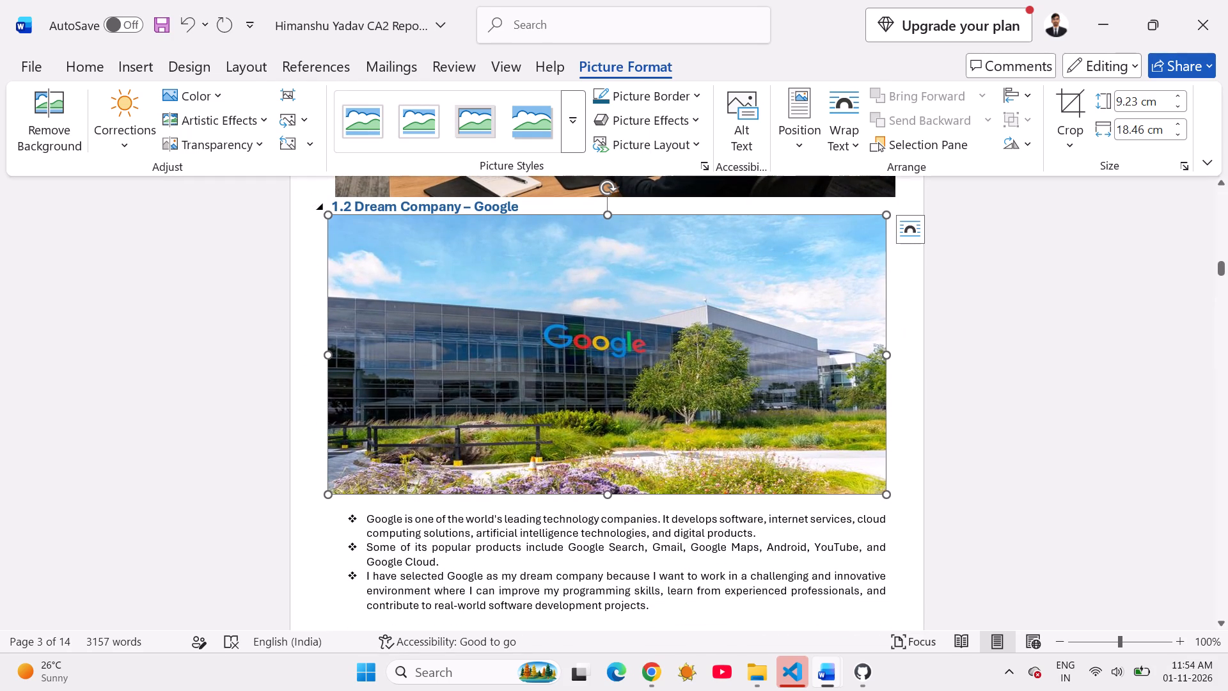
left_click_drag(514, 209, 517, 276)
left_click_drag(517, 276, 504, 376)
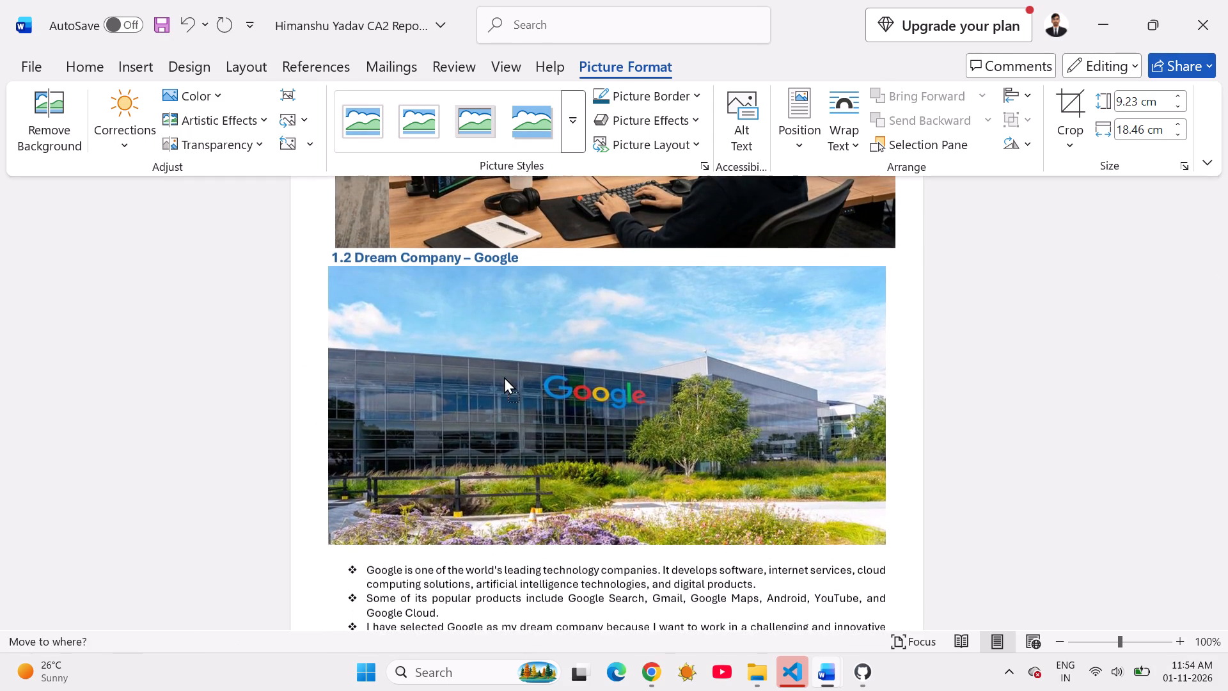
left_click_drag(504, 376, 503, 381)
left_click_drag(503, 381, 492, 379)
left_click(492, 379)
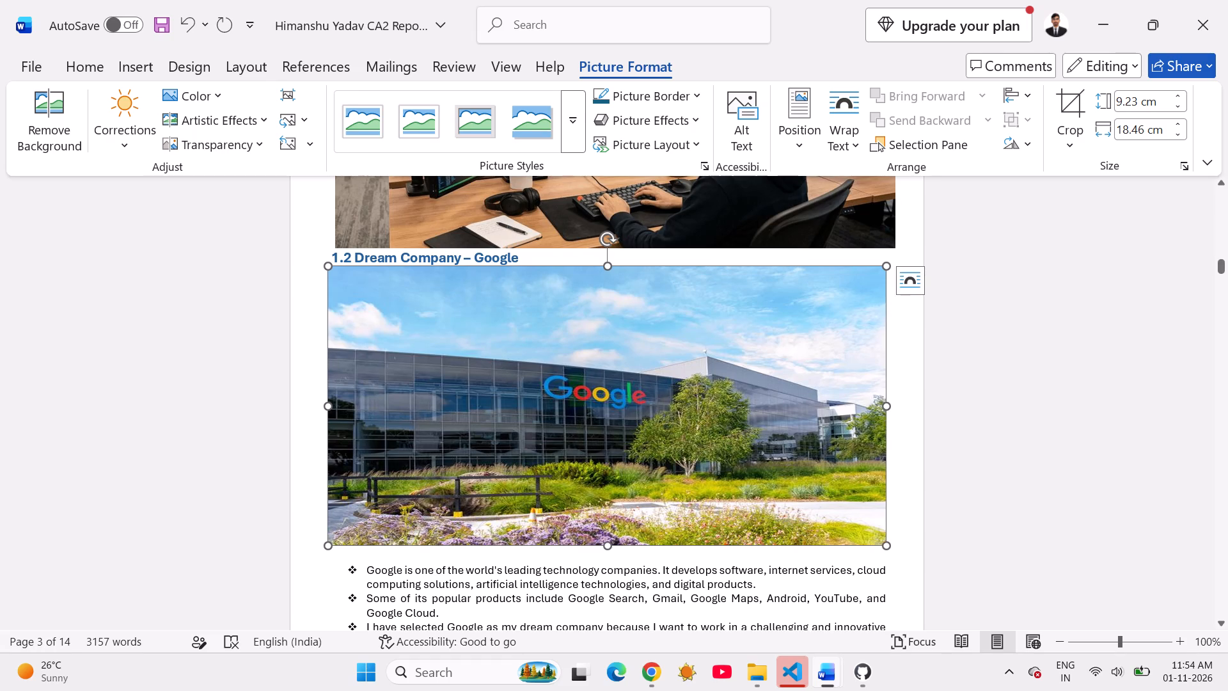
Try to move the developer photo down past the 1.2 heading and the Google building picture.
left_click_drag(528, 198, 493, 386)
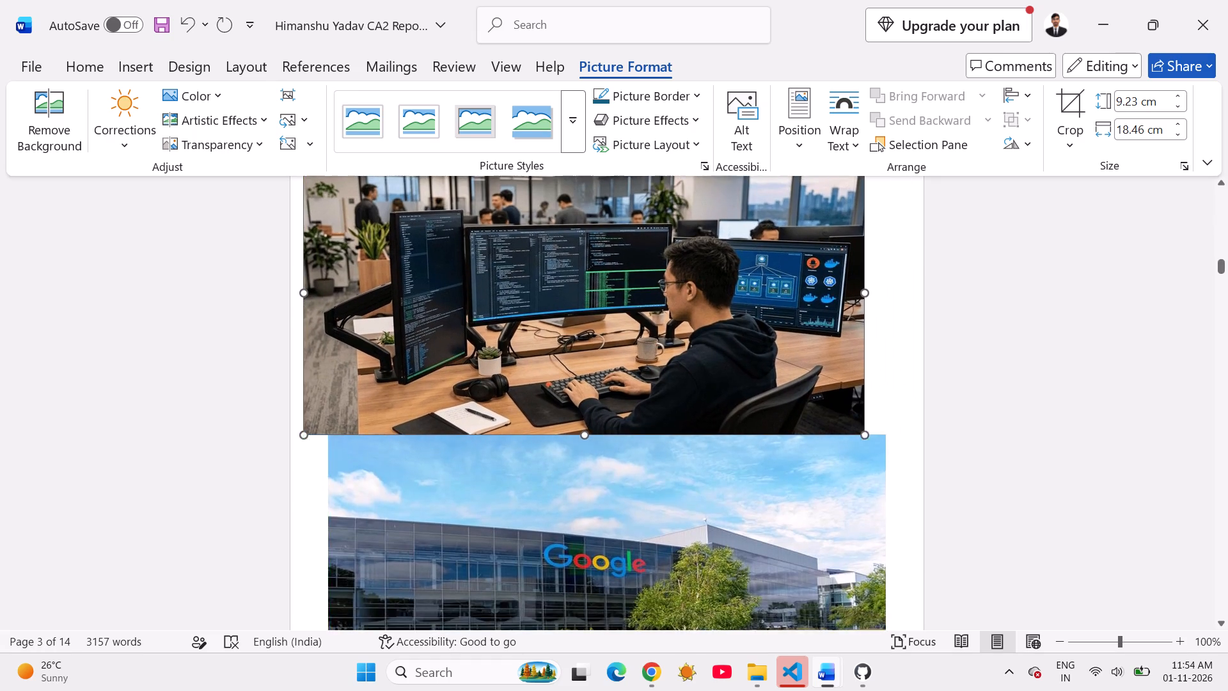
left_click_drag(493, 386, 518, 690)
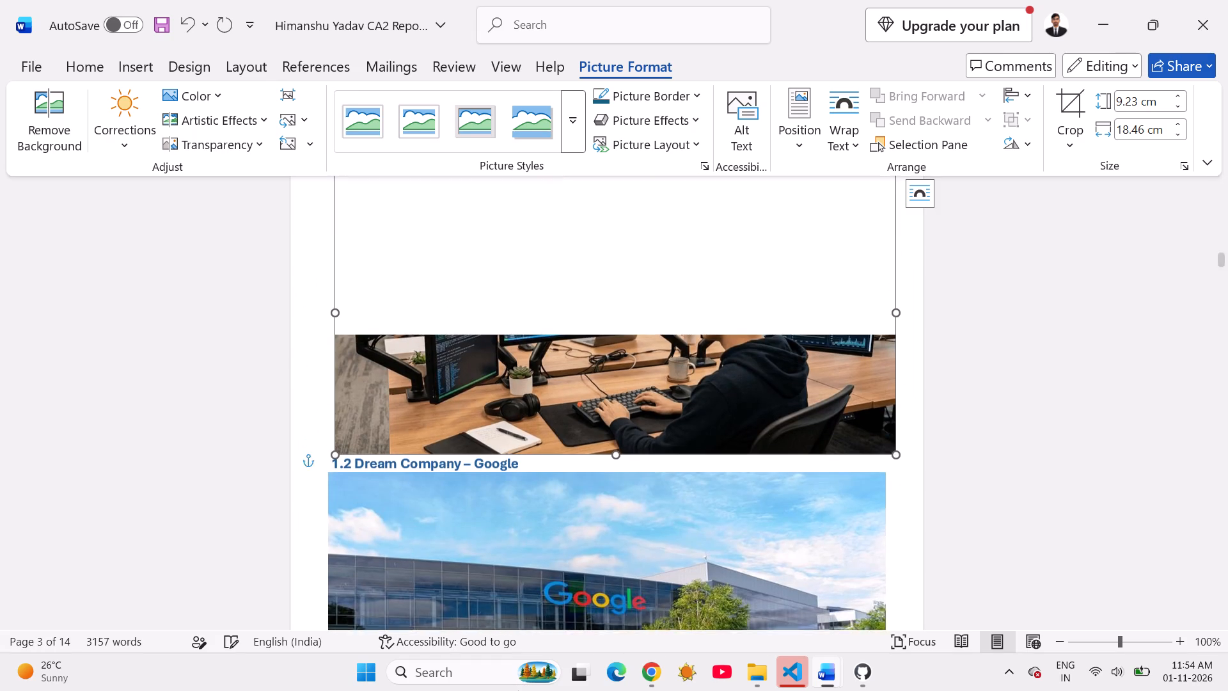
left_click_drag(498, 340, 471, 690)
Examine the layout from 1.1 Selected Career Pathway past the 1.2 pictures to the empty space under 1.3 Target Job Role.
scroll(470, 477, "down", 1)
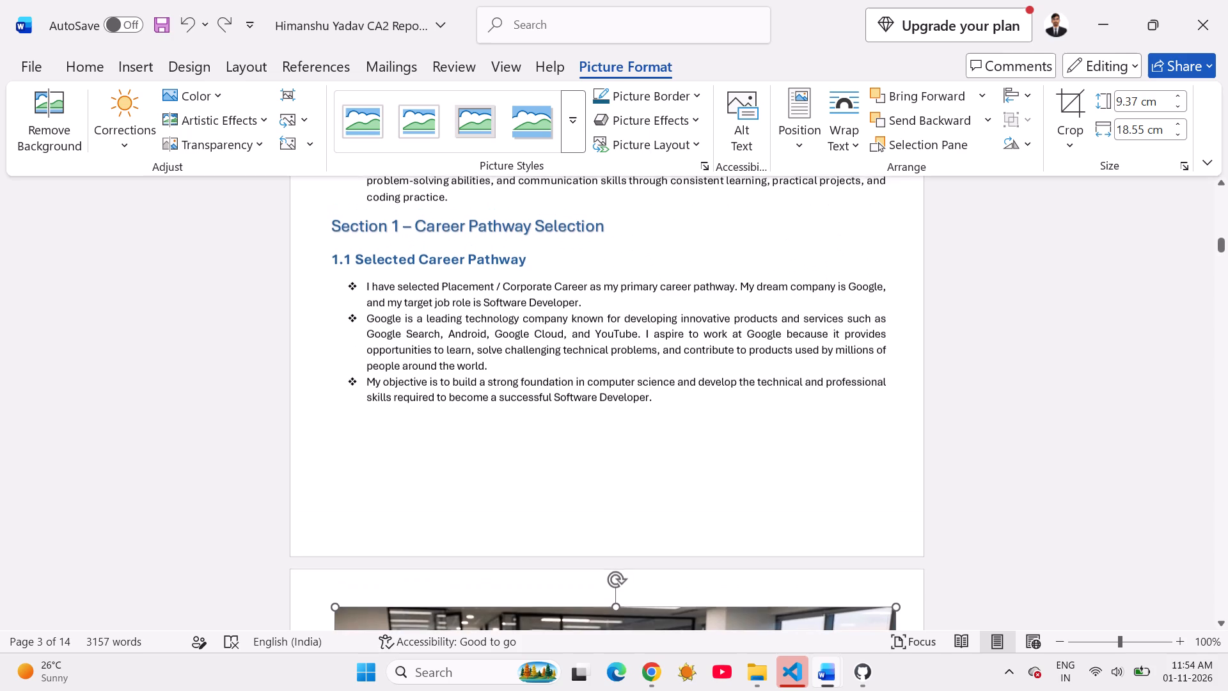
scroll(470, 477, "down", 1)
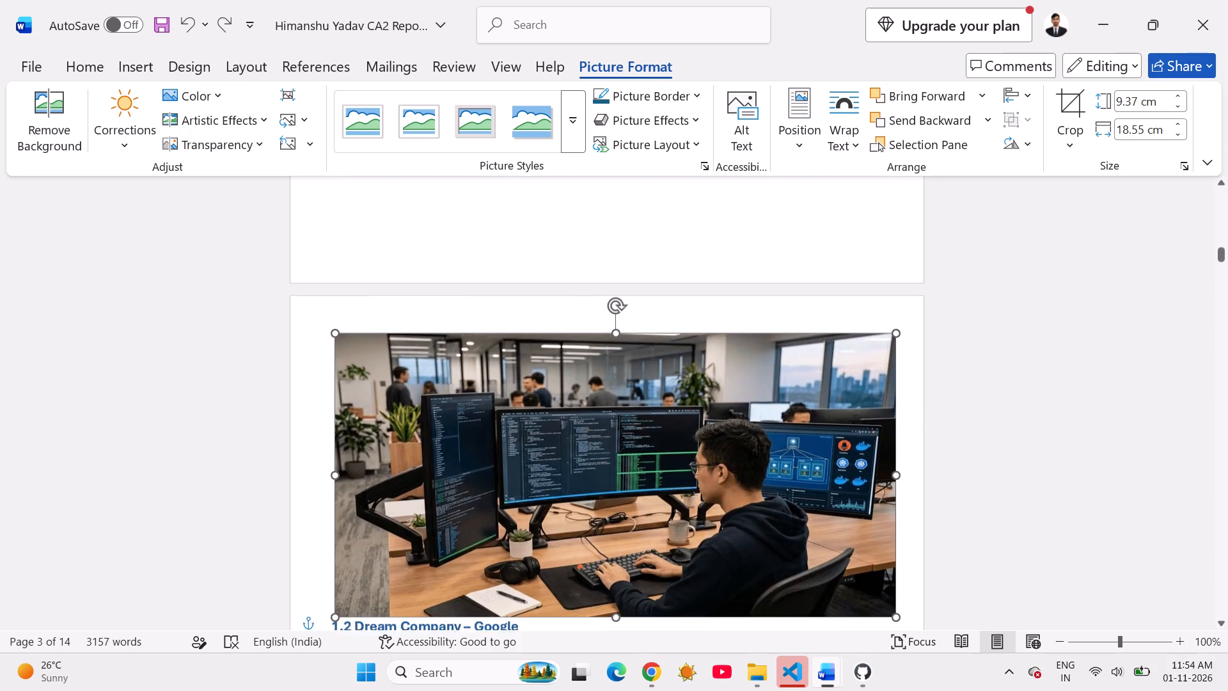
scroll(470, 477, "down", 3)
scroll(470, 477, "up", 1)
scroll(470, 477, "down", 1)
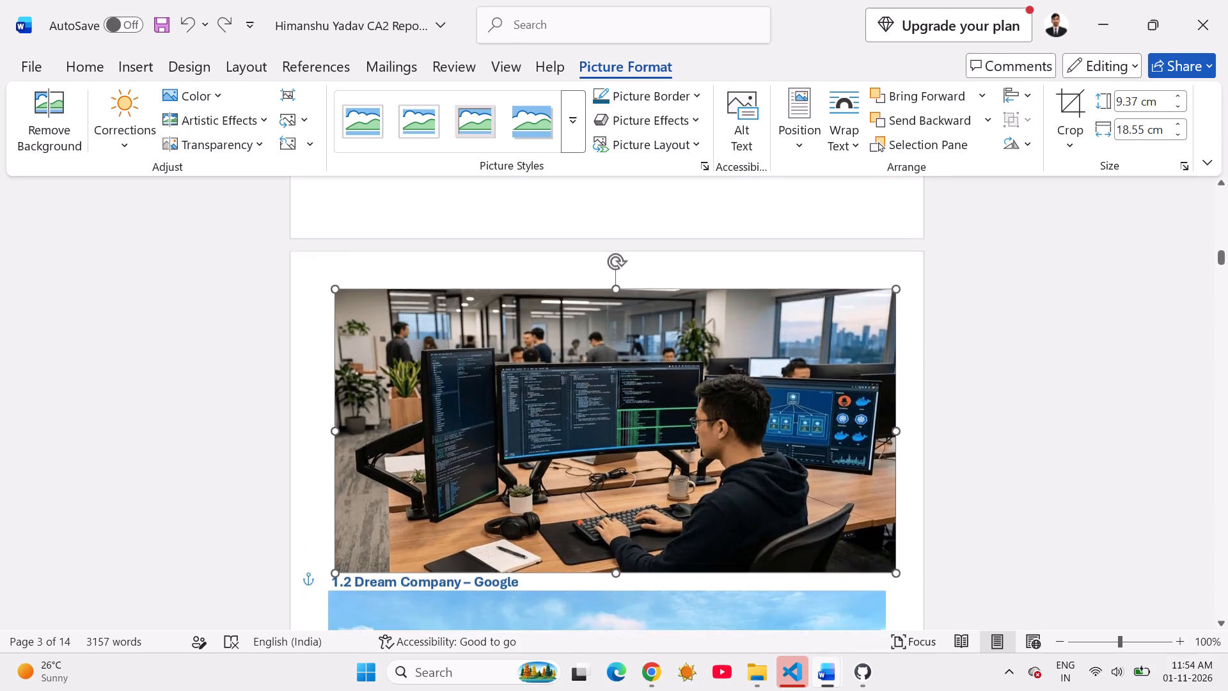
scroll(470, 477, "down", 2)
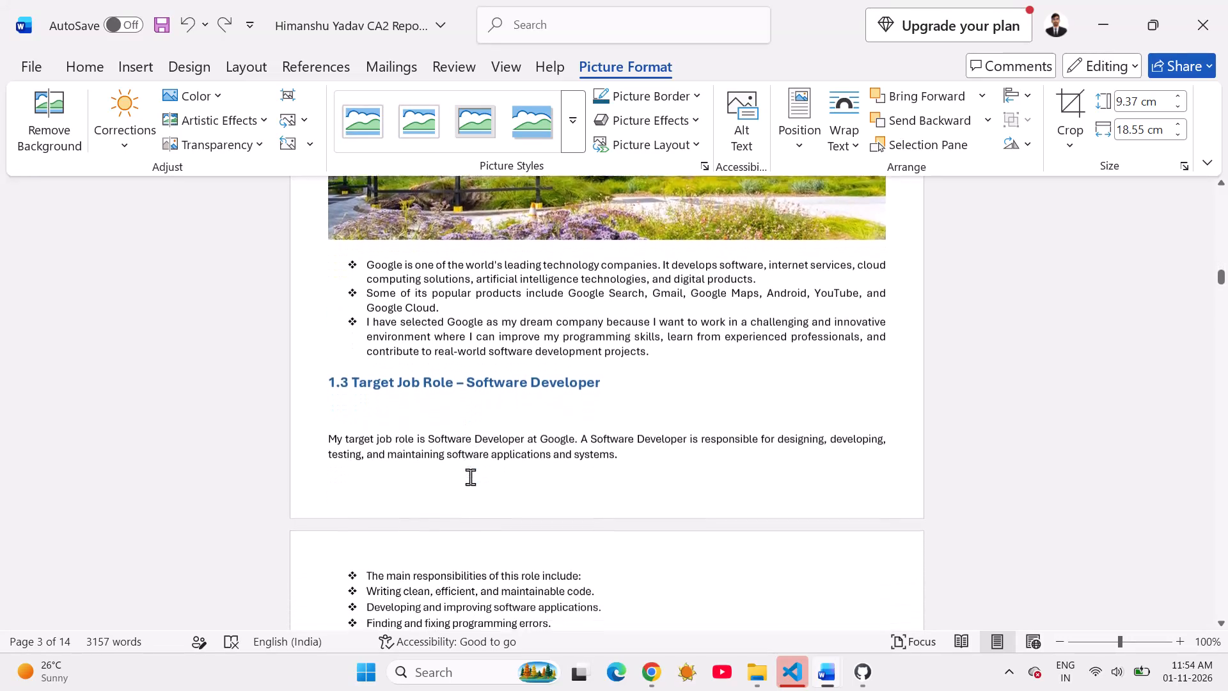
scroll(470, 477, "down", 1)
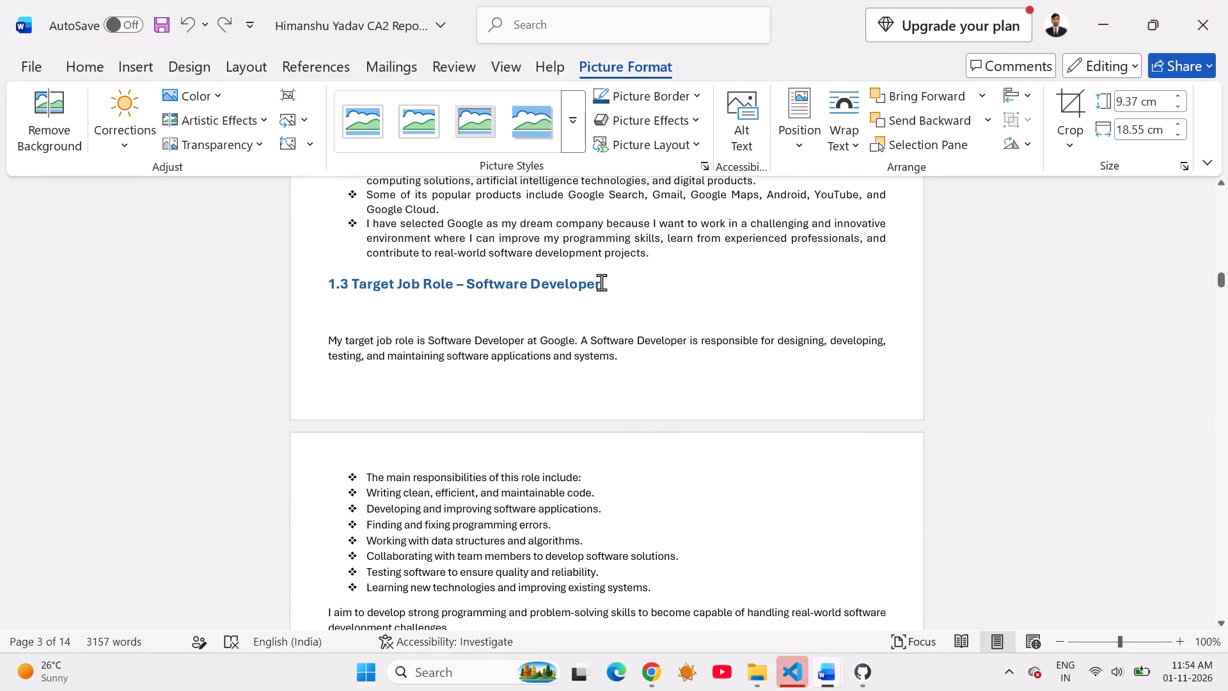
Cut the developer photo that sits above the "1.2 Dream Company – Google" heading.
left_click(615, 287)
scroll(615, 287, "up", 3)
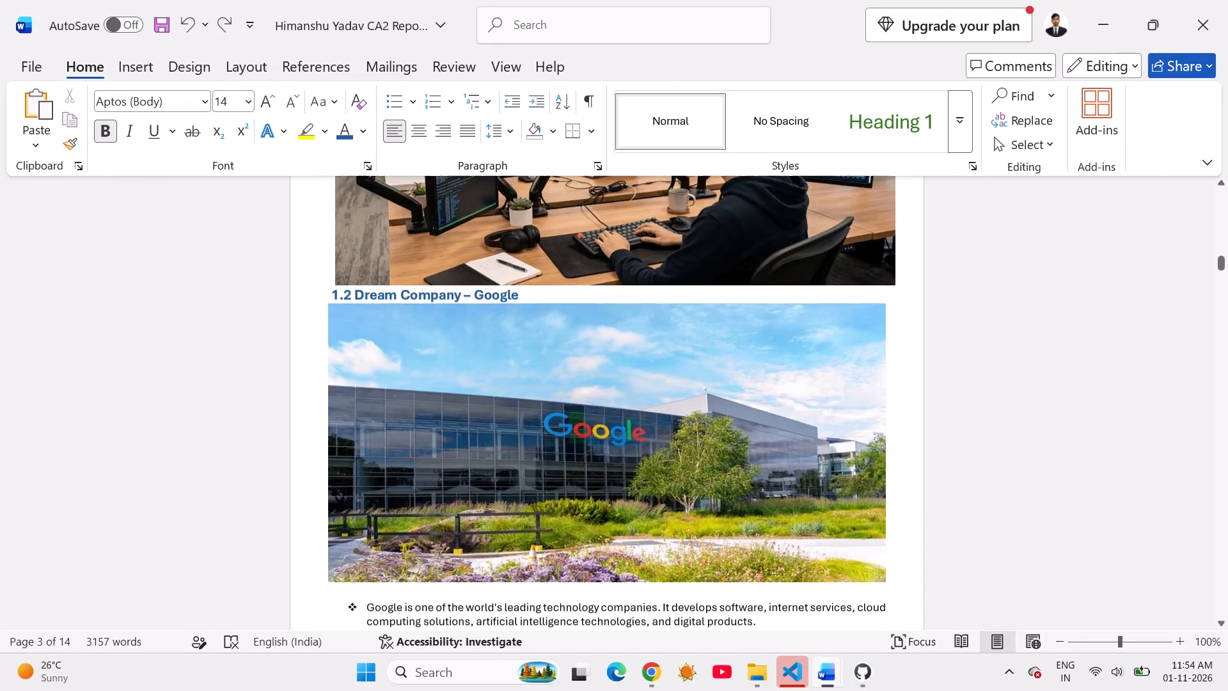
scroll(615, 287, "up", 1)
right_click(615, 287)
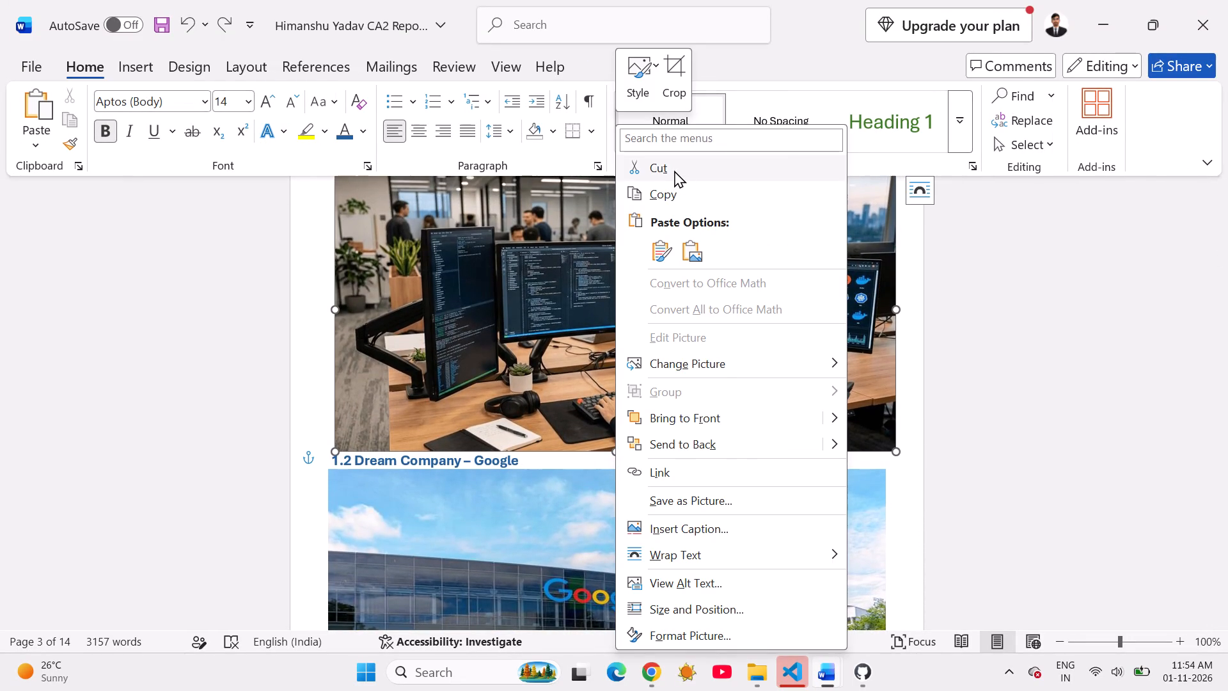
left_click(674, 170)
Start inserting a picture on the empty line under "1.3 Target Job Role – Software Developer" and look through the Documents and Downloads folders.
scroll(597, 303, "up", 2)
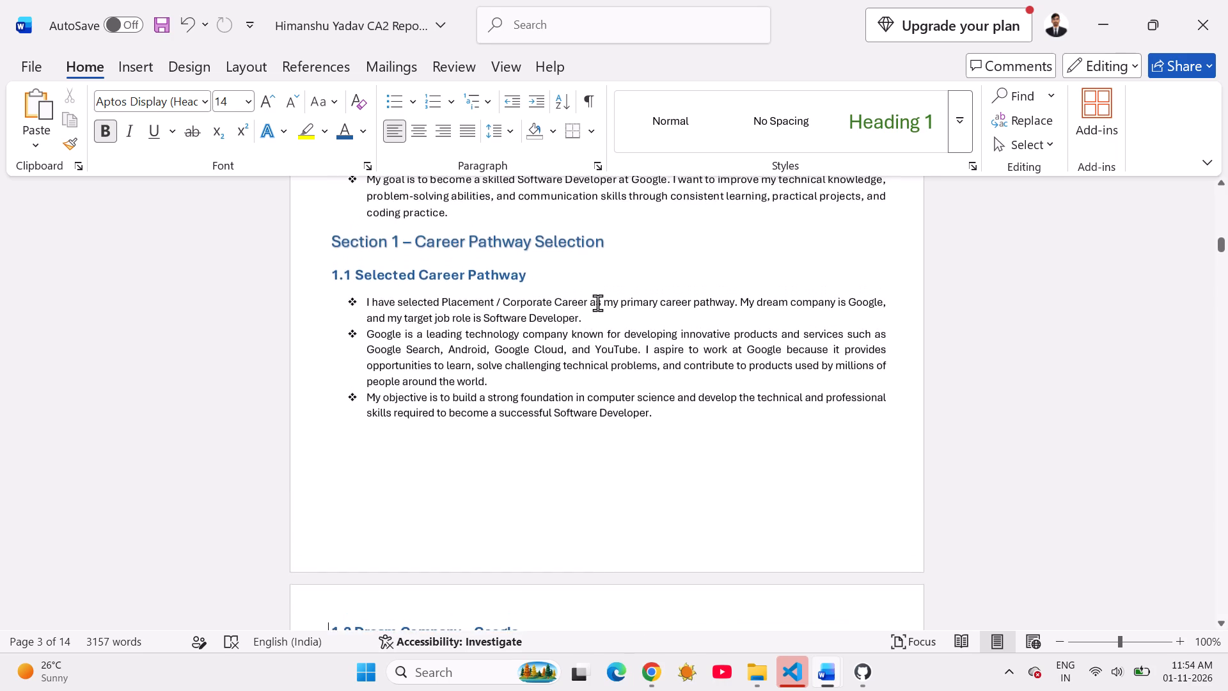
scroll(597, 303, "down", 3)
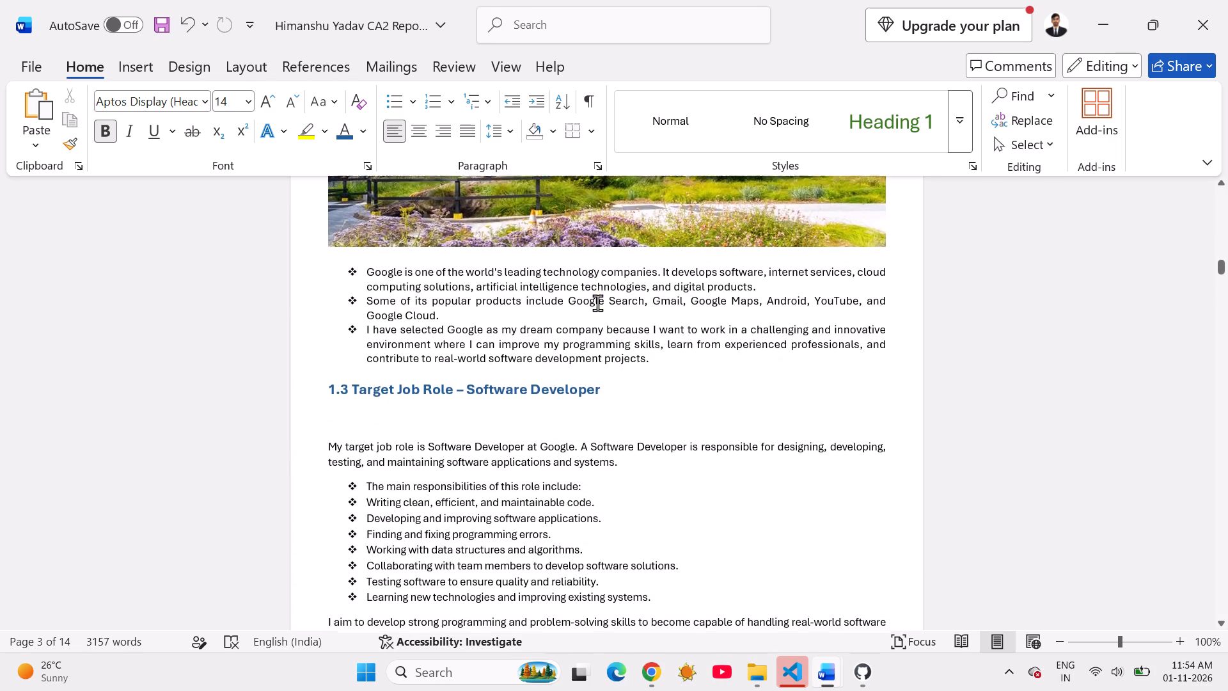
scroll(597, 303, "down", 1)
left_click(609, 388)
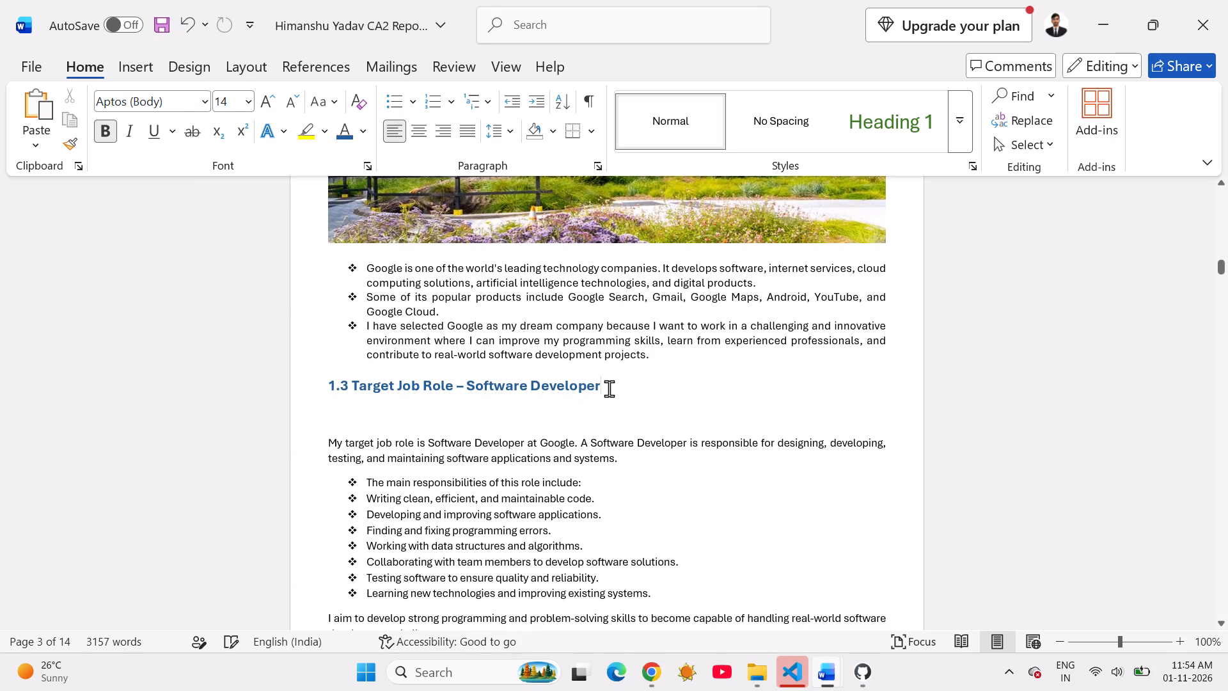
left_click(352, 415)
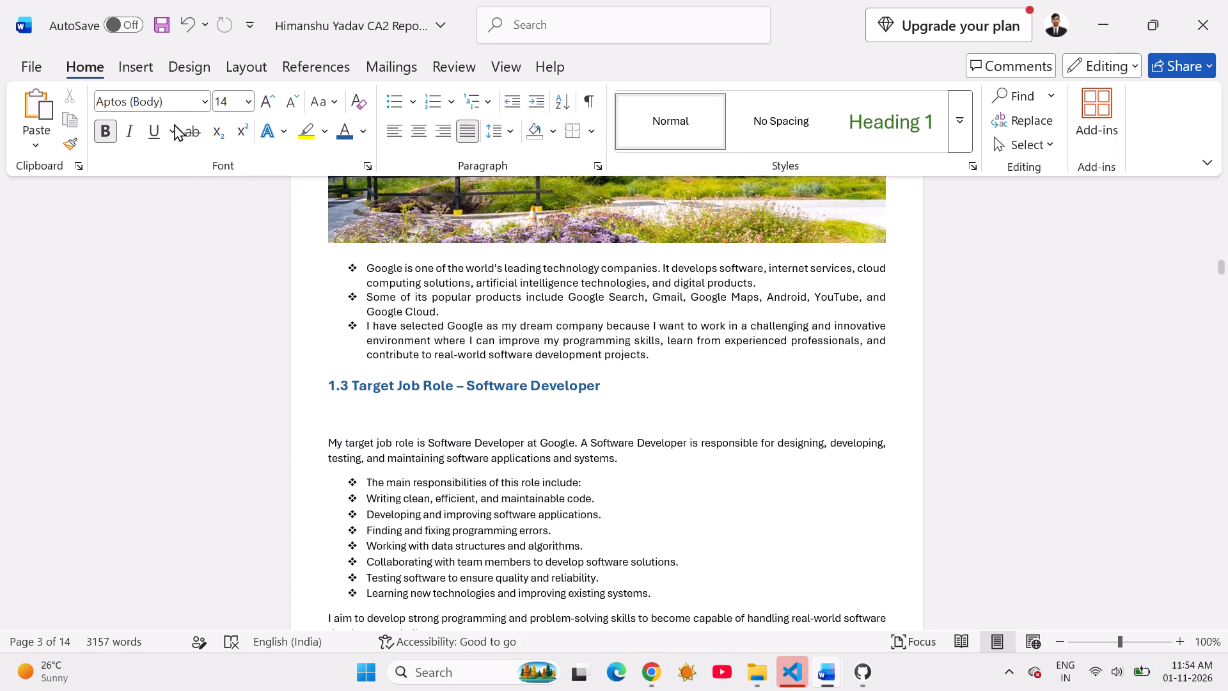
left_click(140, 55)
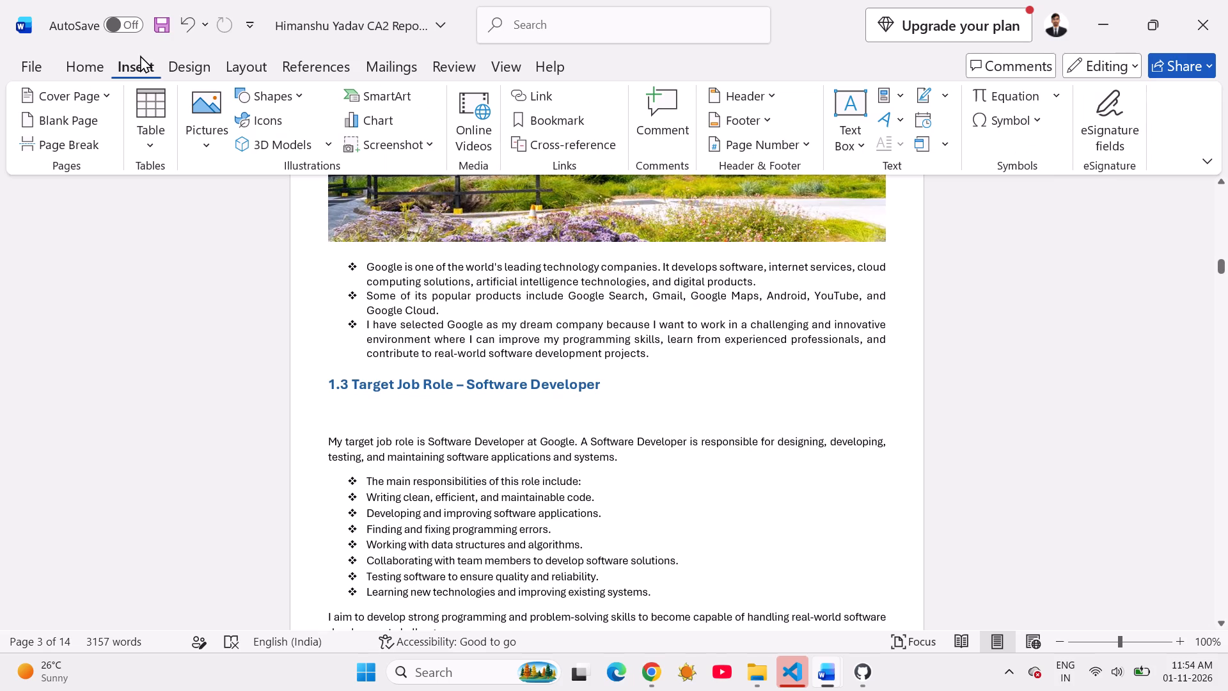
left_click(218, 122)
left_click(232, 196)
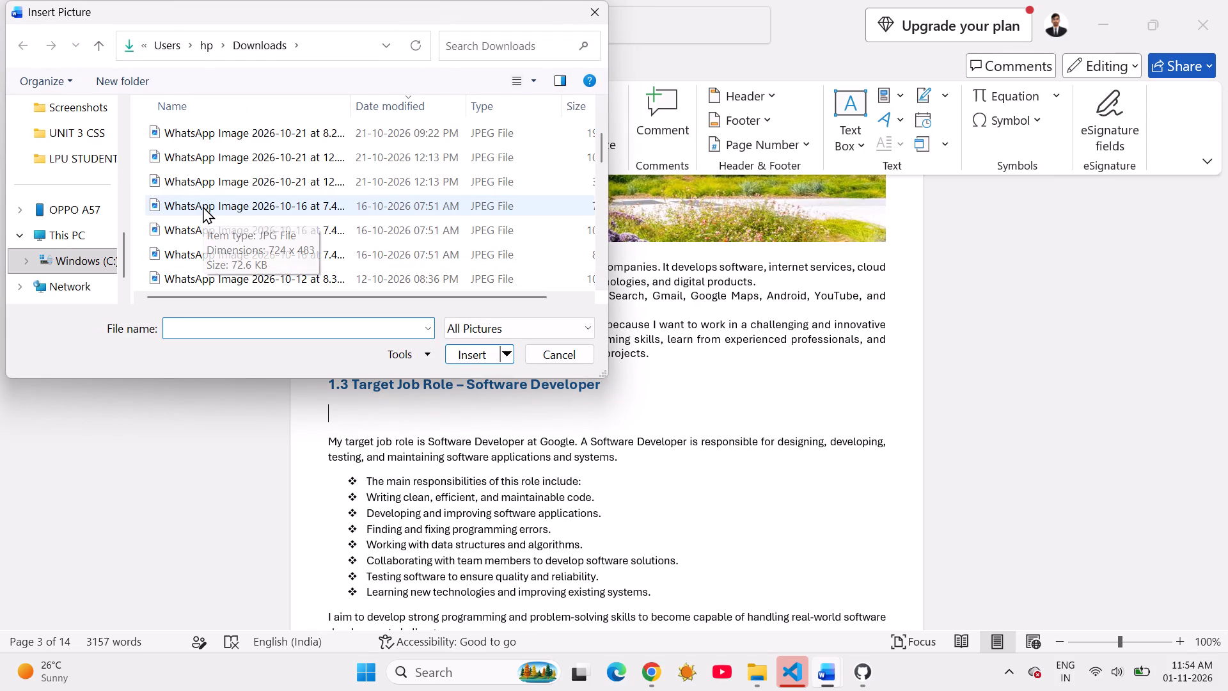
scroll(77, 266, "down", 1)
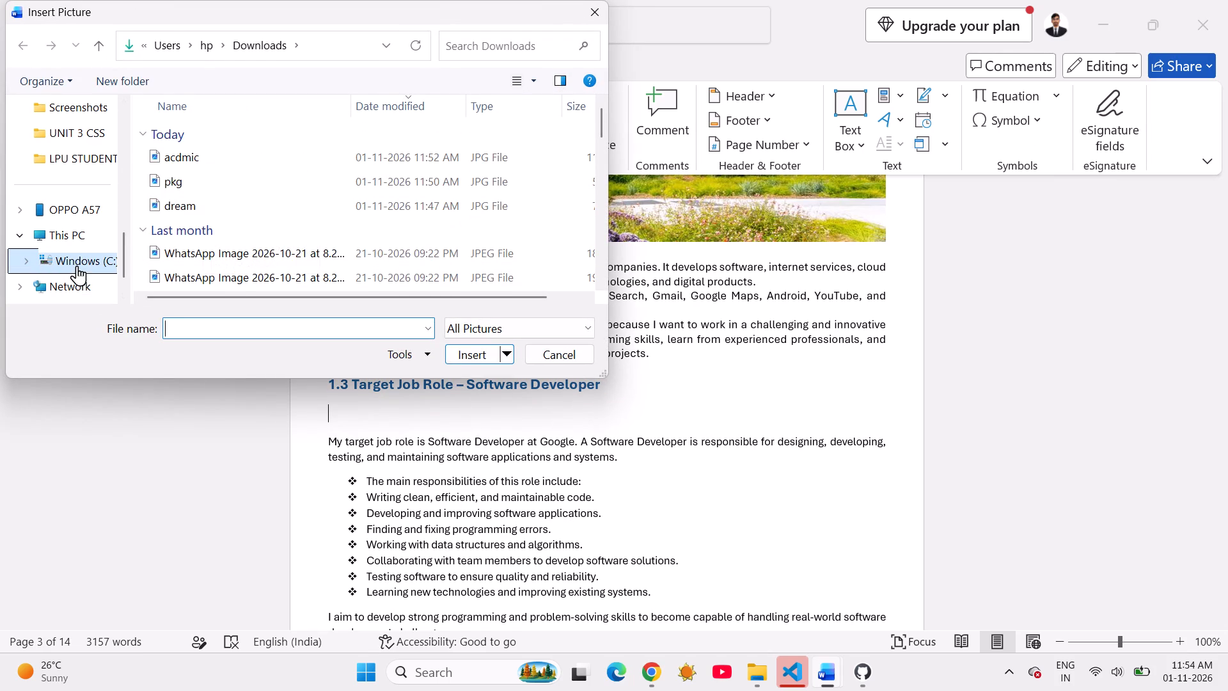
scroll(77, 266, "down", 1)
scroll(79, 138, "up", 1)
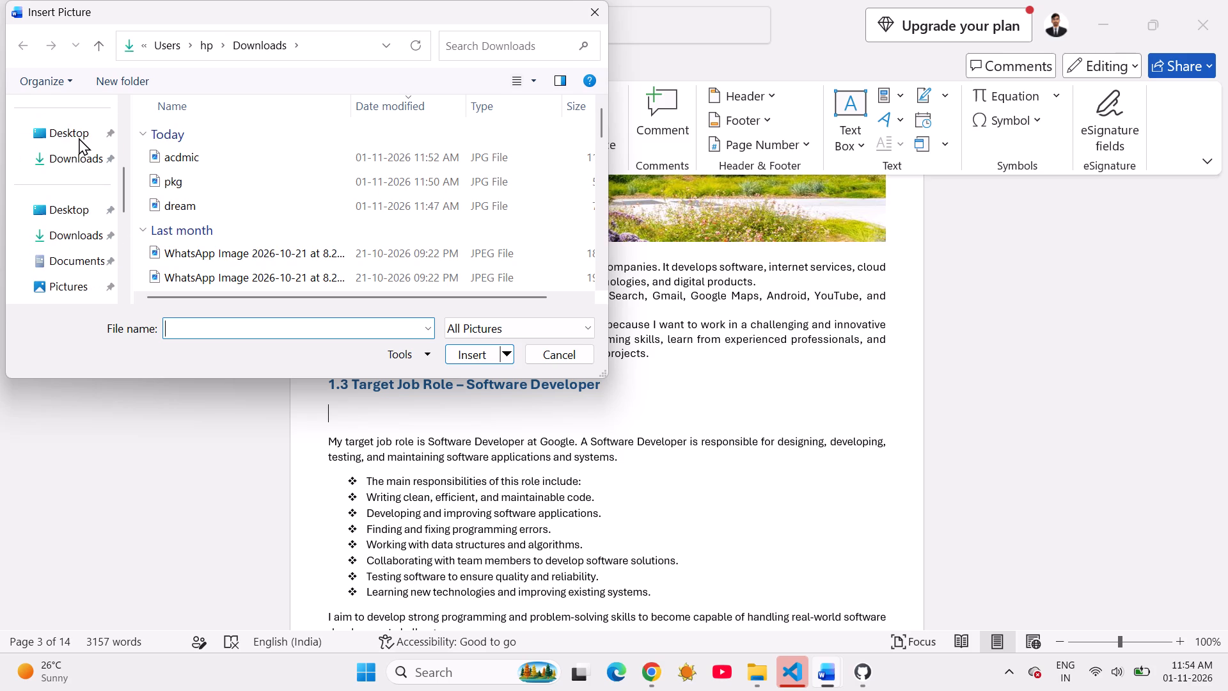
scroll(79, 138, "up", 1)
left_click(76, 190)
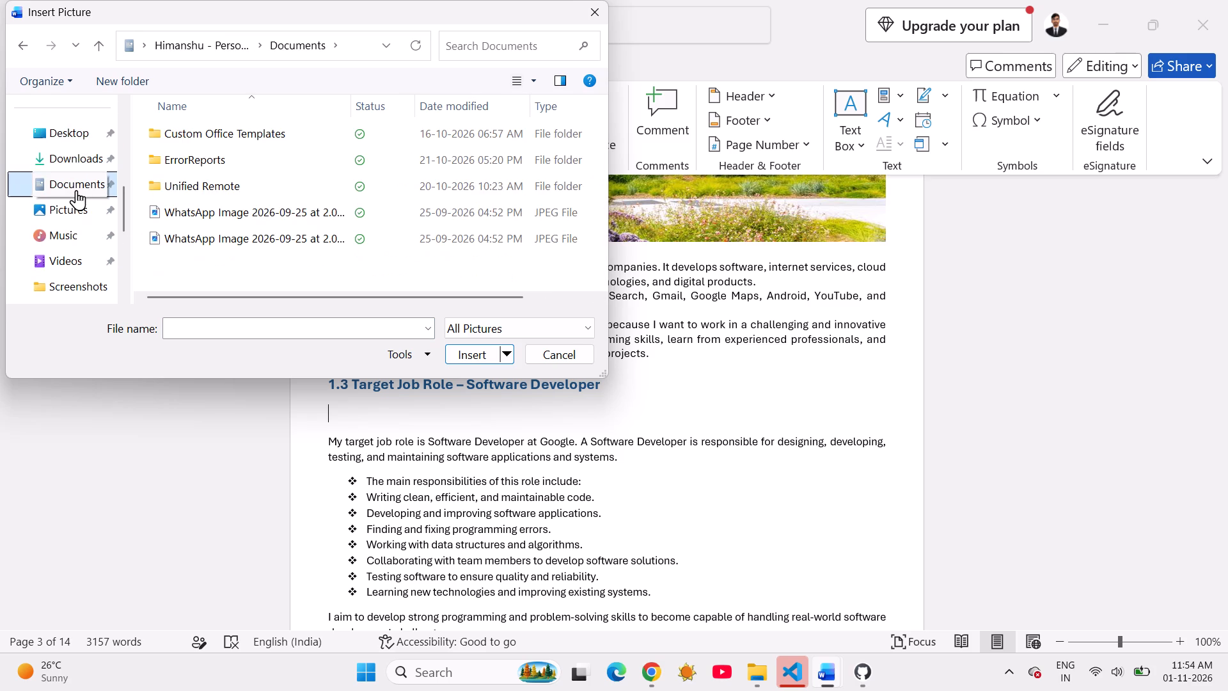
left_click(77, 154)
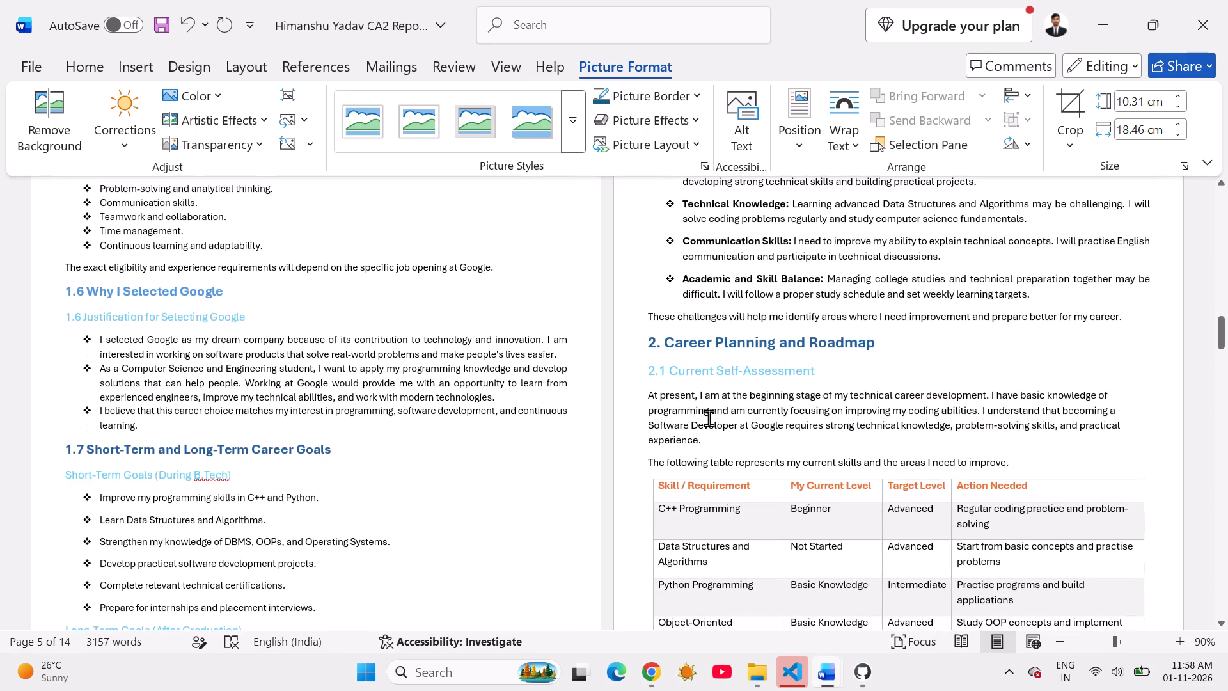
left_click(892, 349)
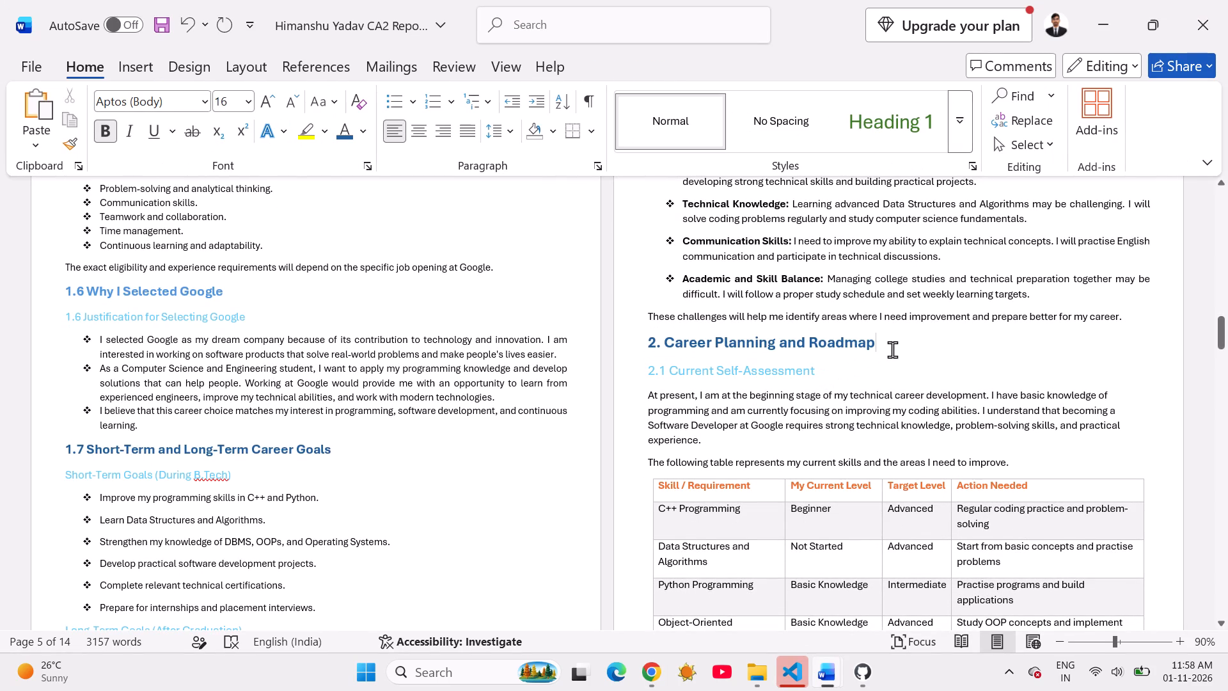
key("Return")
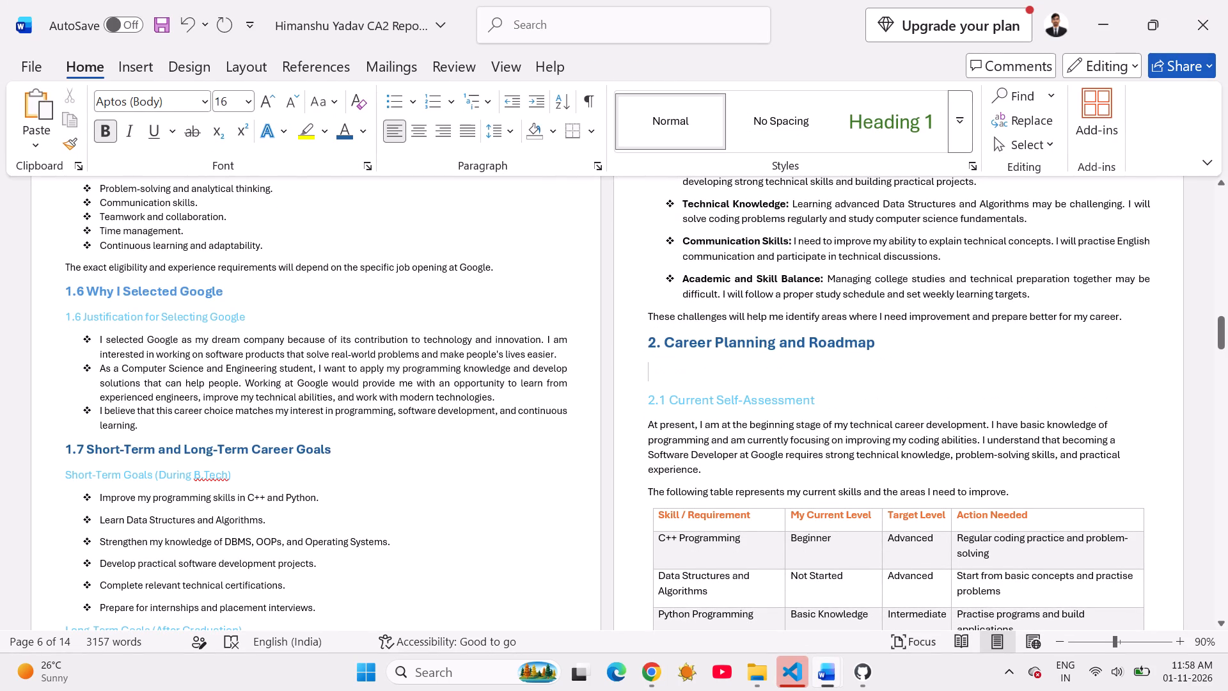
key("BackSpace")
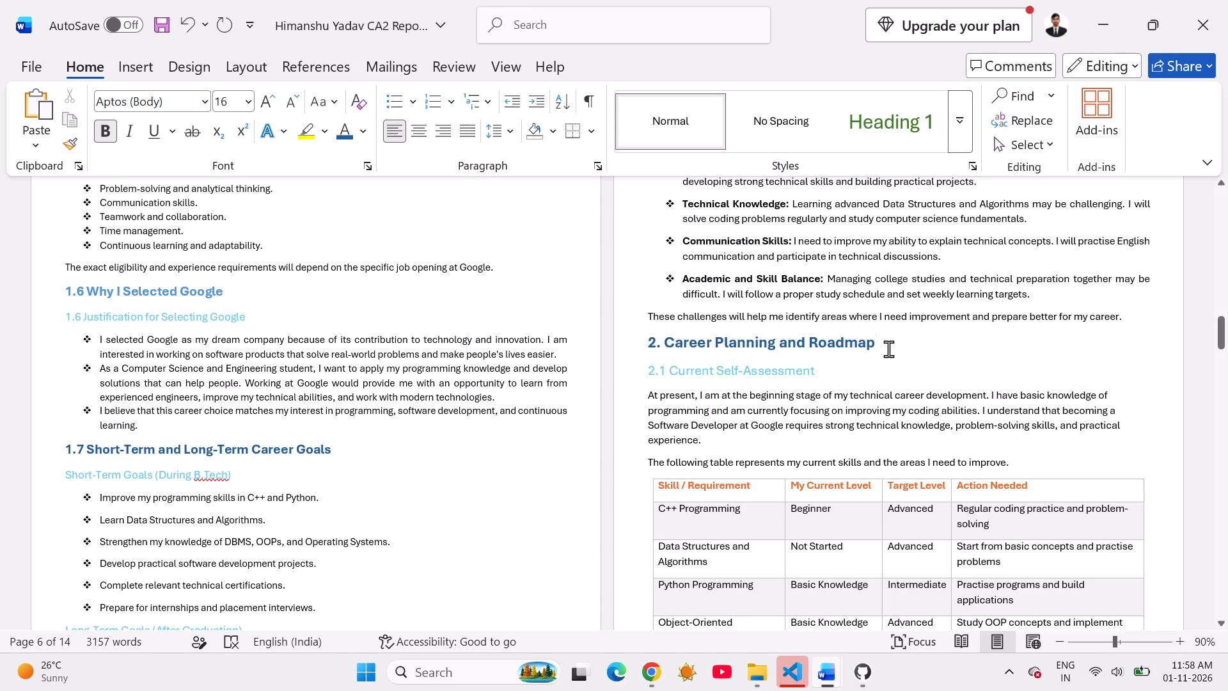
Examine the report from 2.1 Current Self-Assessment to 2.4 Time-Bound Career Roadmap and back for a place for an illustration.
left_click(825, 369)
scroll(826, 401, "down", 2)
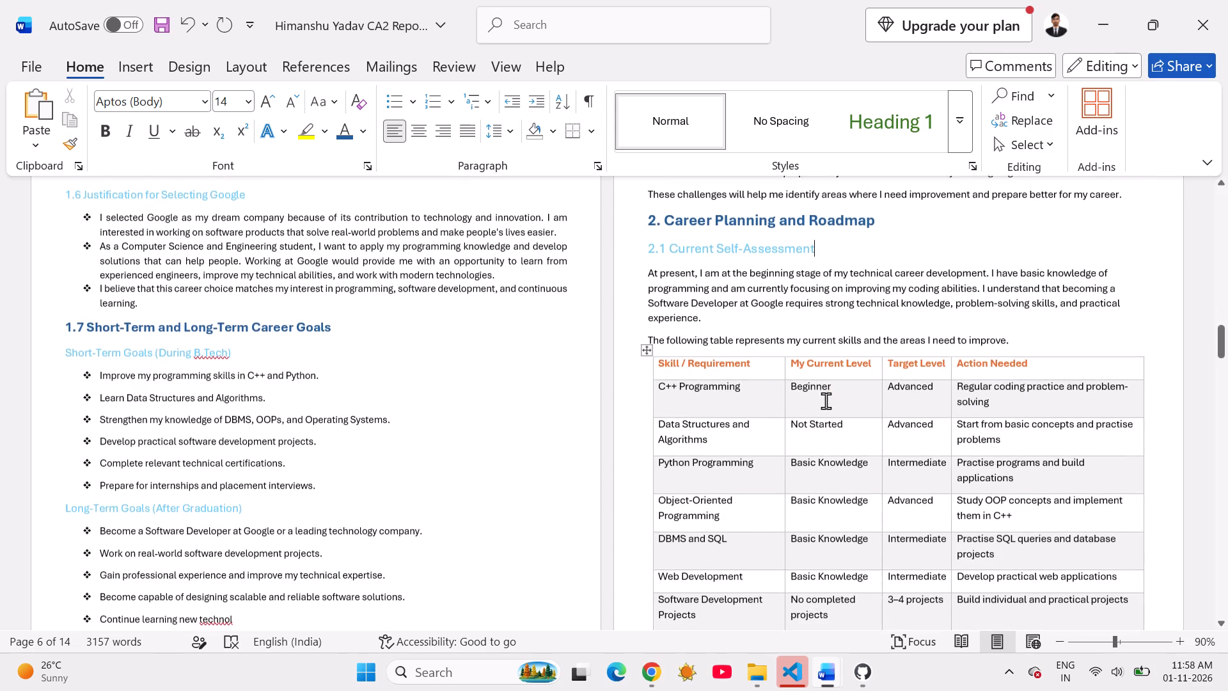
scroll(826, 401, "down", 3)
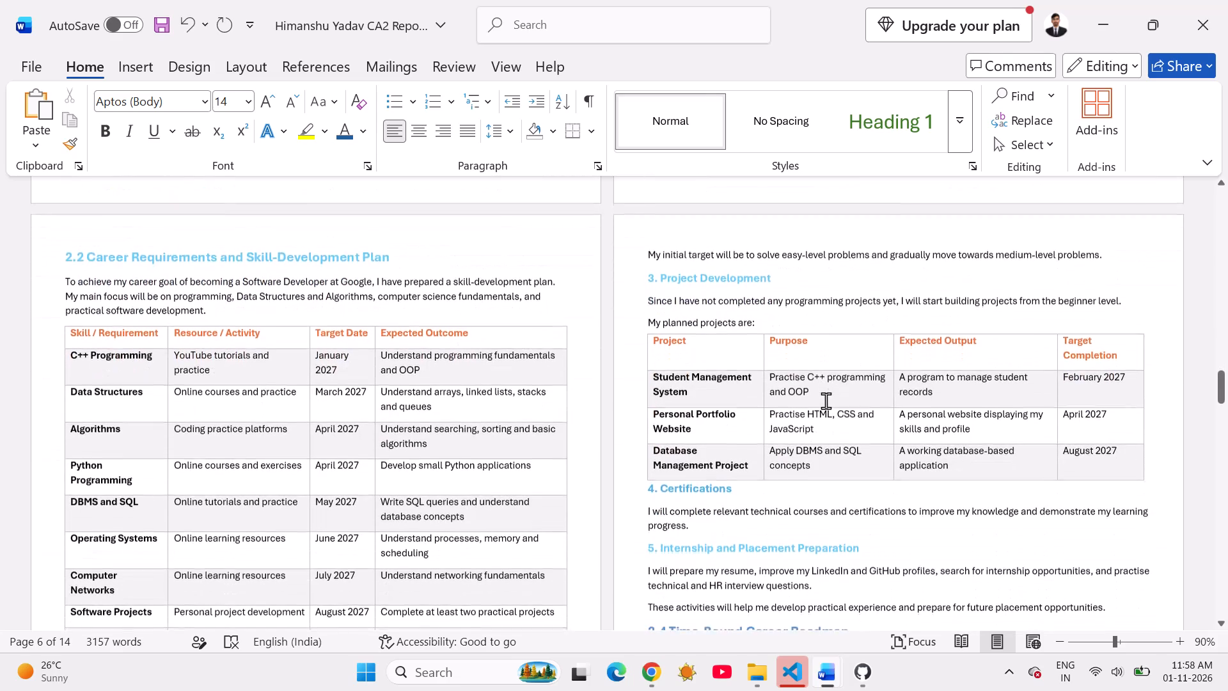
scroll(826, 401, "down", 1)
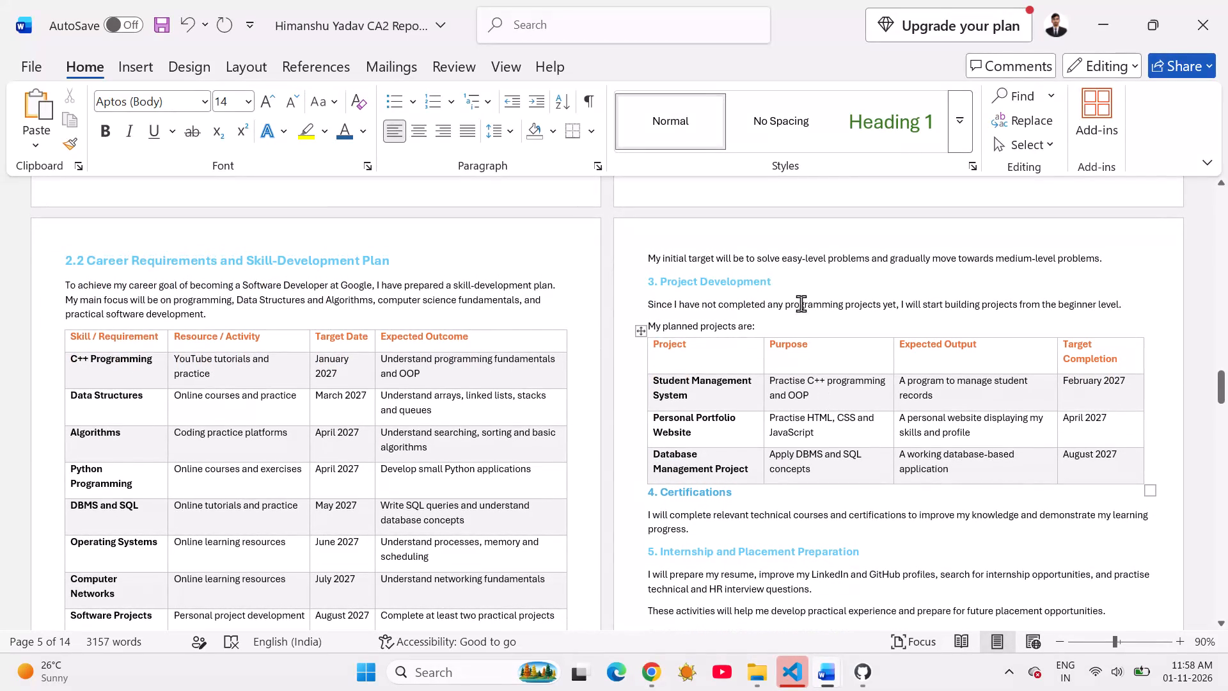
scroll(792, 287, "up", 1)
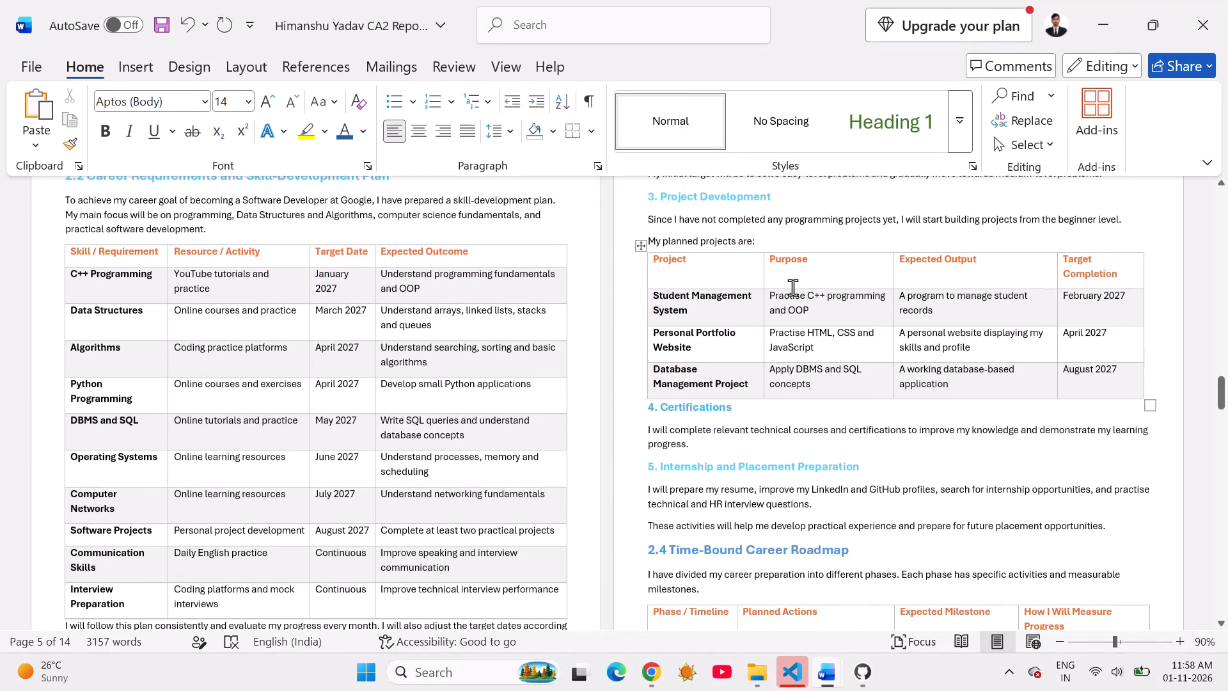
scroll(792, 287, "up", 3)
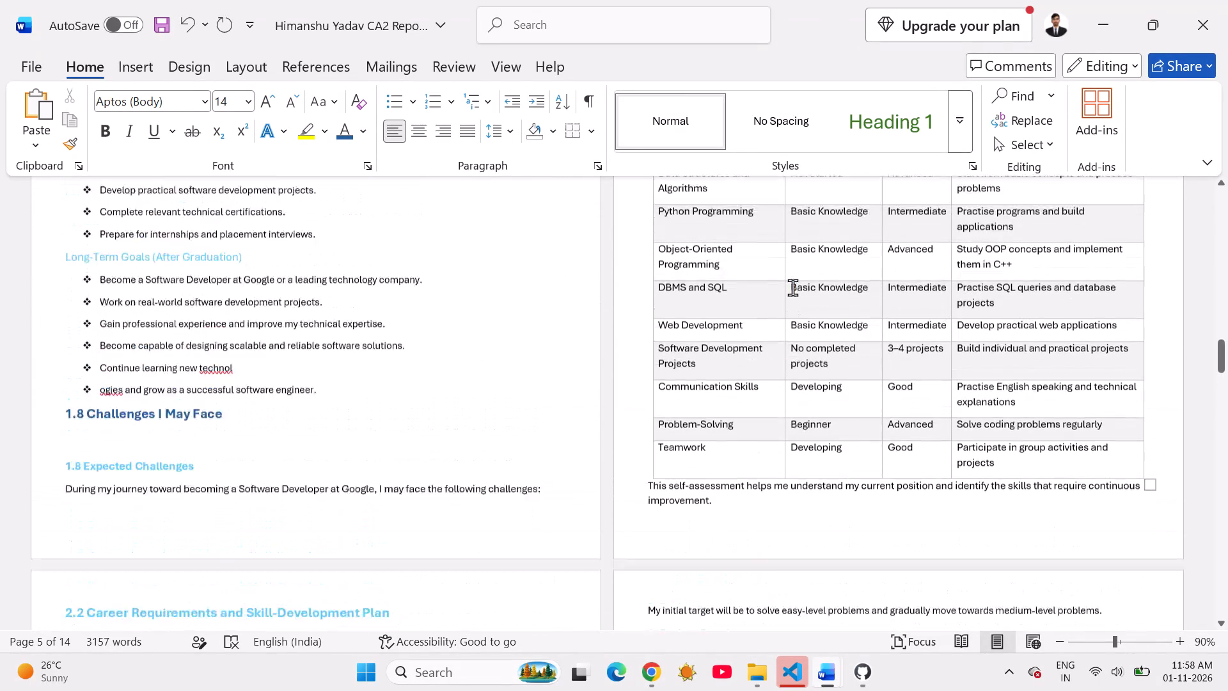
scroll(792, 287, "up", 2)
scroll(792, 287, "down", 2)
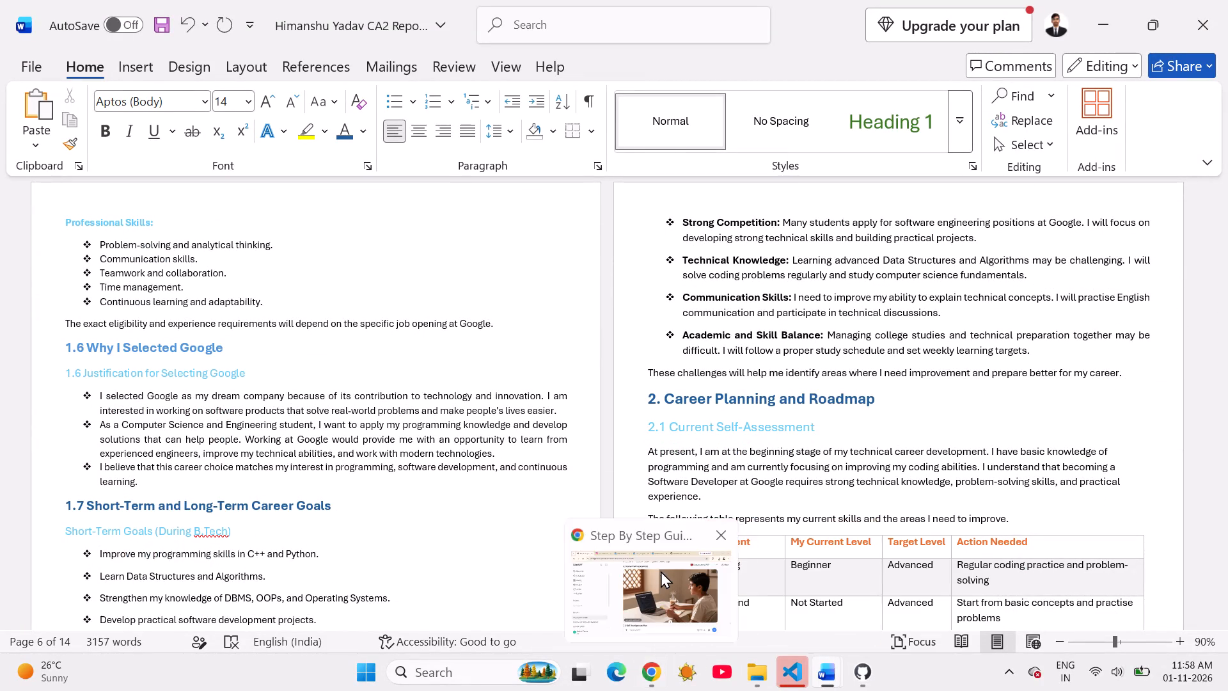
Switch to the ChatGPT chat in Chrome and save the 2.3 Pathway-Specific Preparation photo in Downloads as a JPEG image named hiiiii.
left_click(659, 566)
scroll(670, 465, "down", 3)
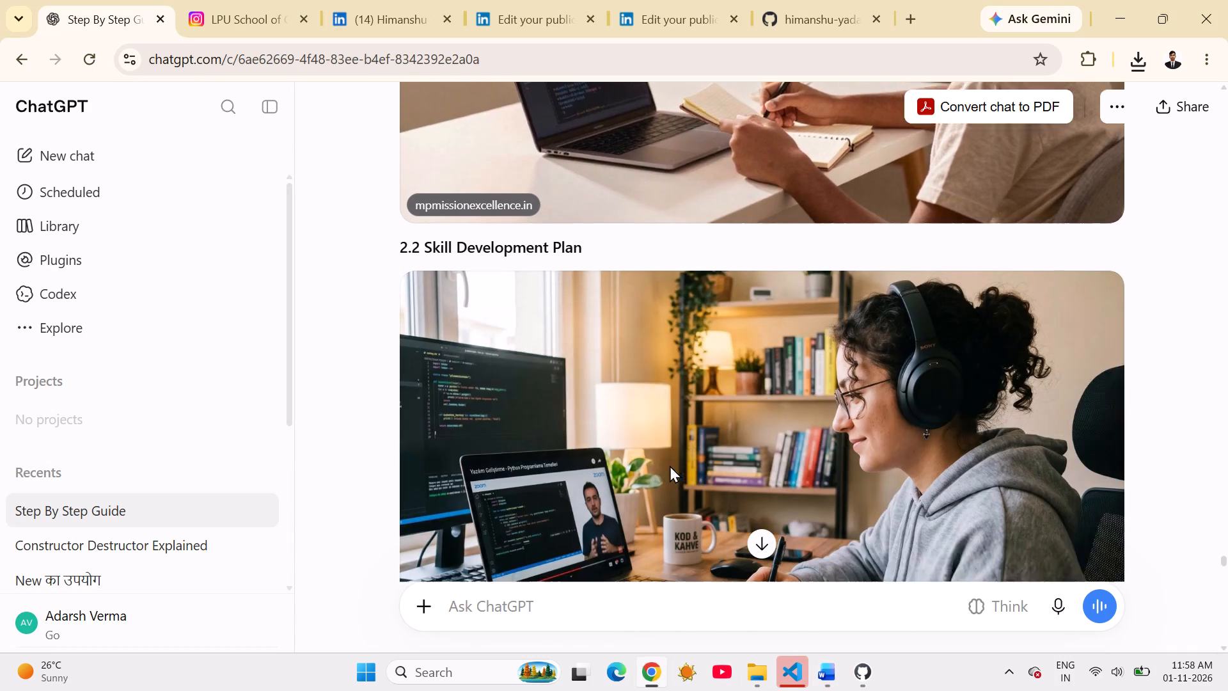
scroll(670, 465, "down", 1)
right_click(670, 465)
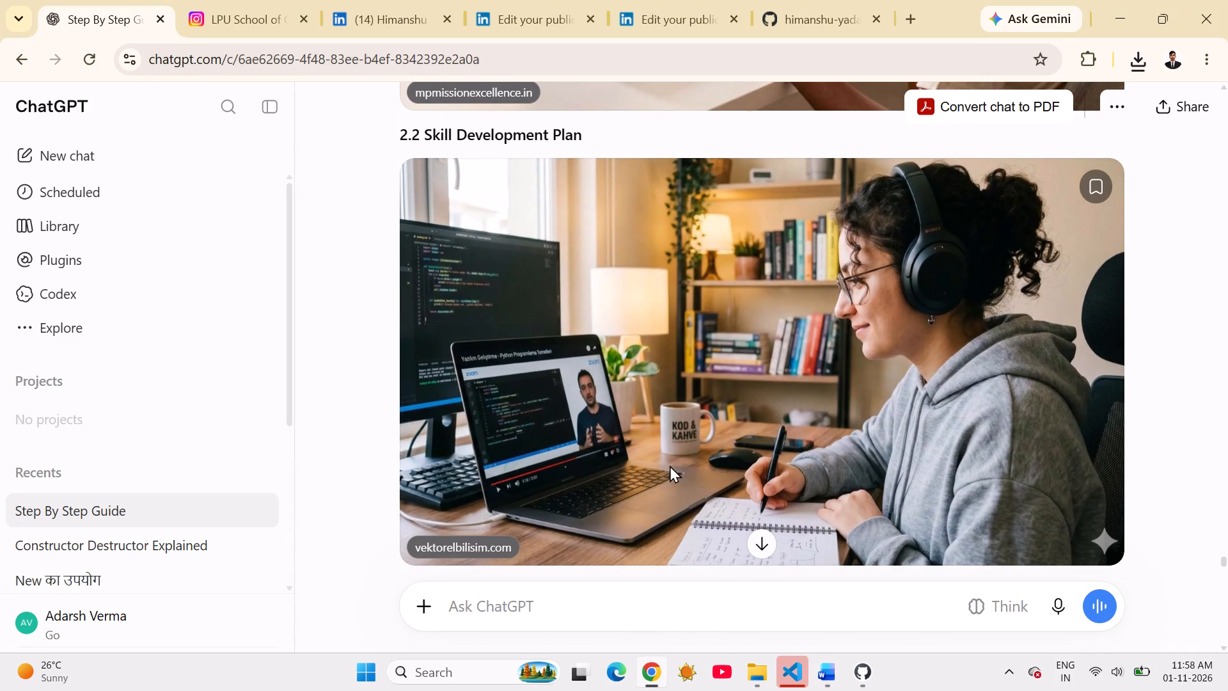
scroll(562, 452, "down", 3)
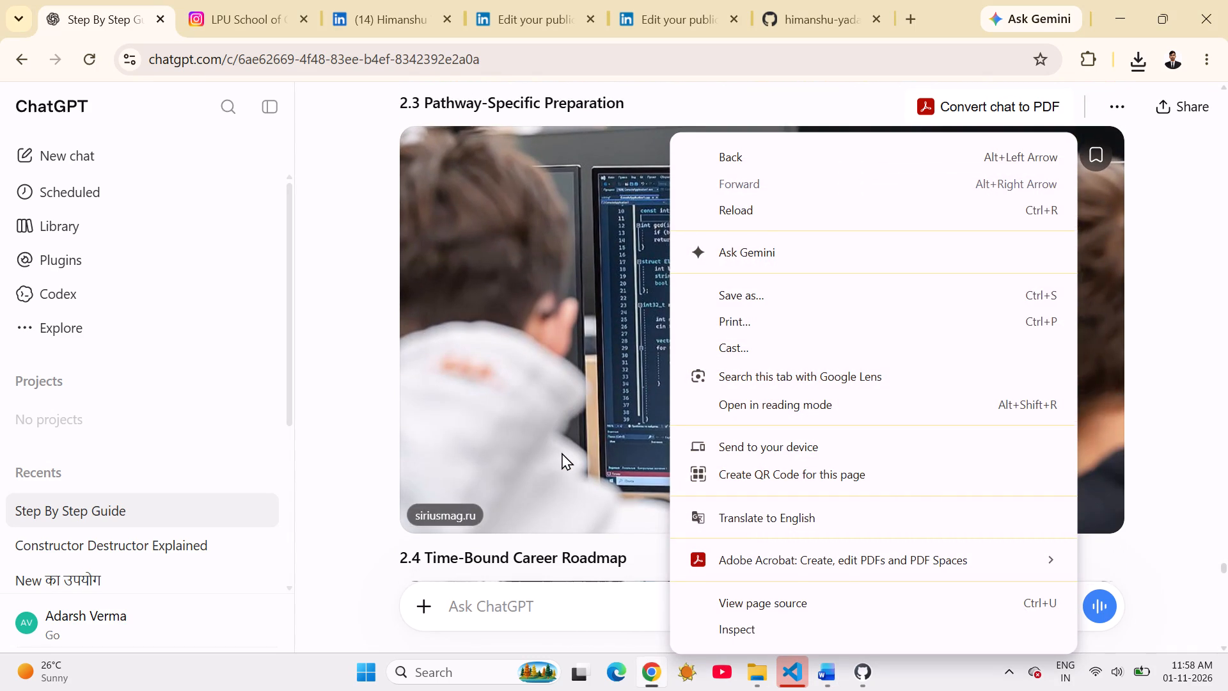
left_click(562, 452)
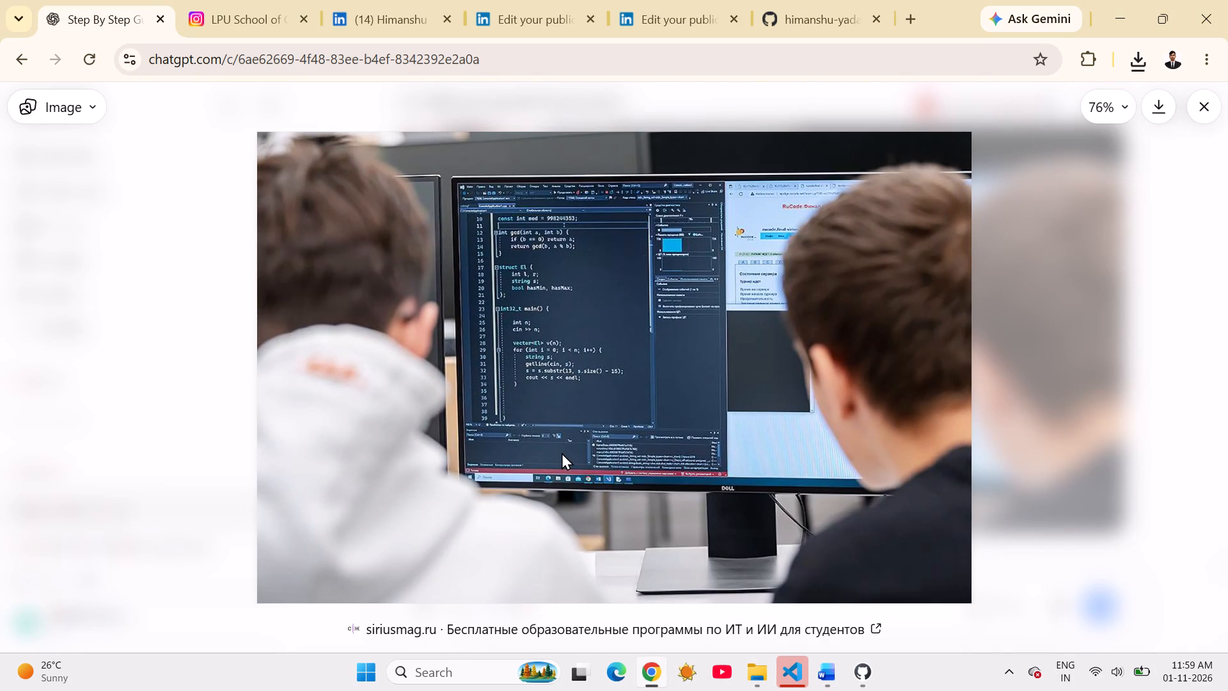
right_click(771, 385)
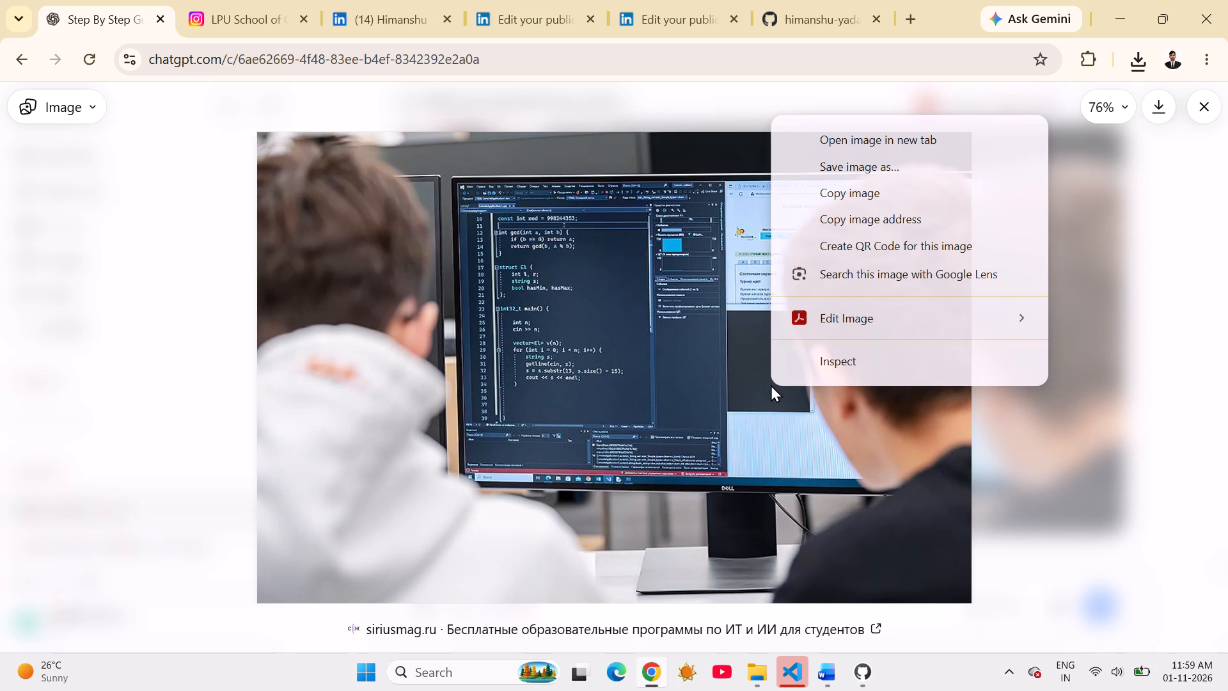
left_click(676, 351)
right_click(676, 351)
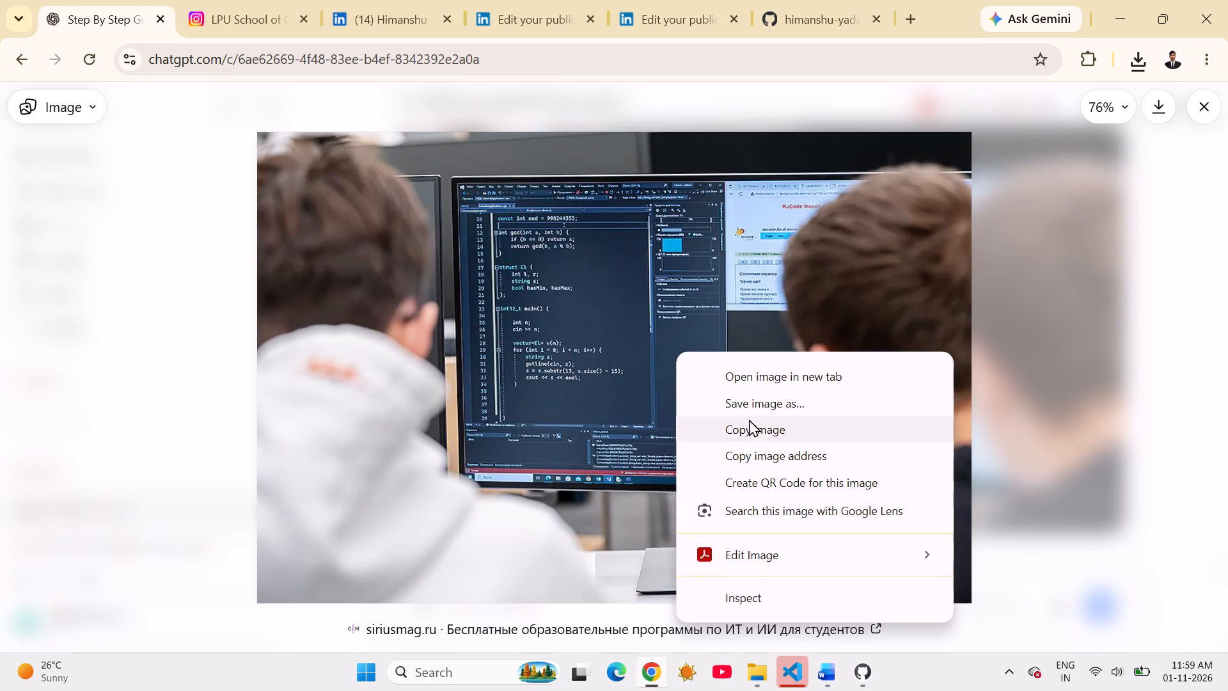
left_click(750, 402)
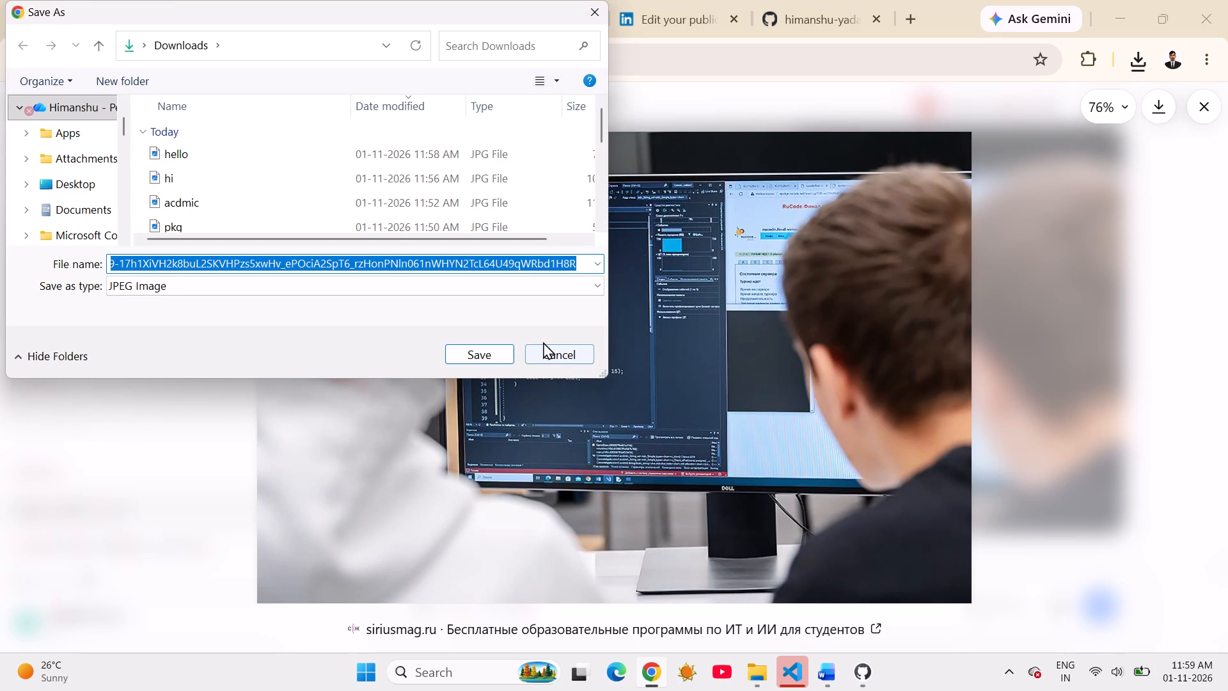
key("BackSpace")
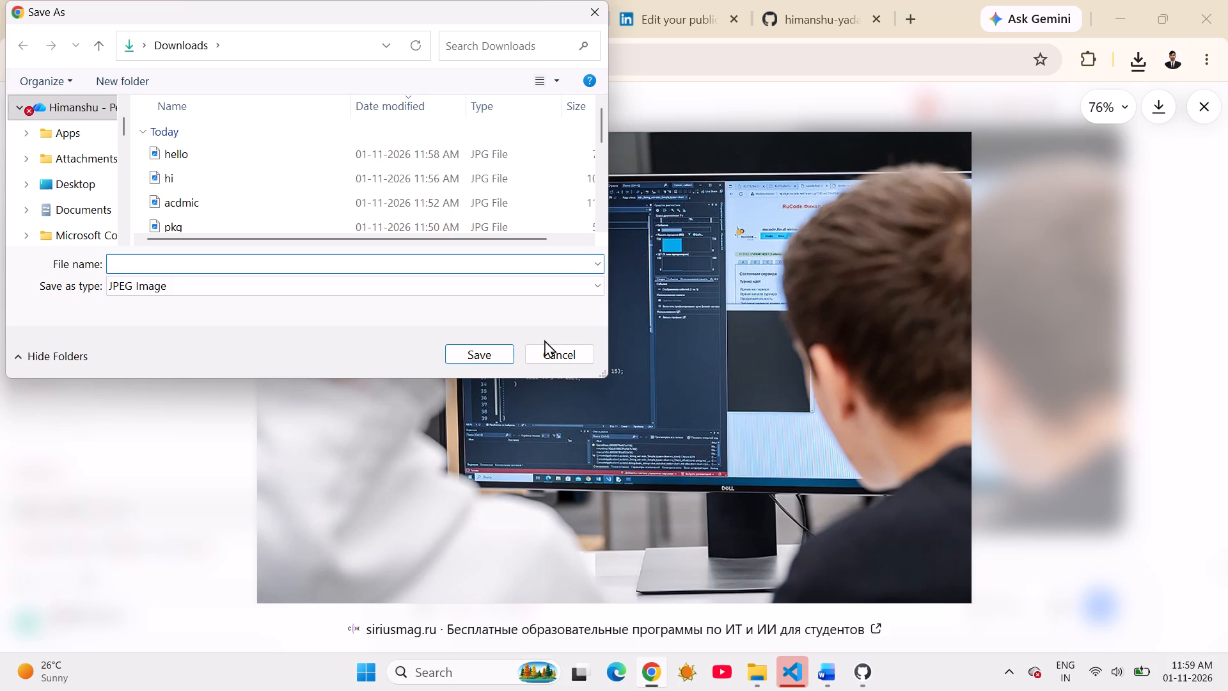
type("hiiiii")
left_click(485, 347)
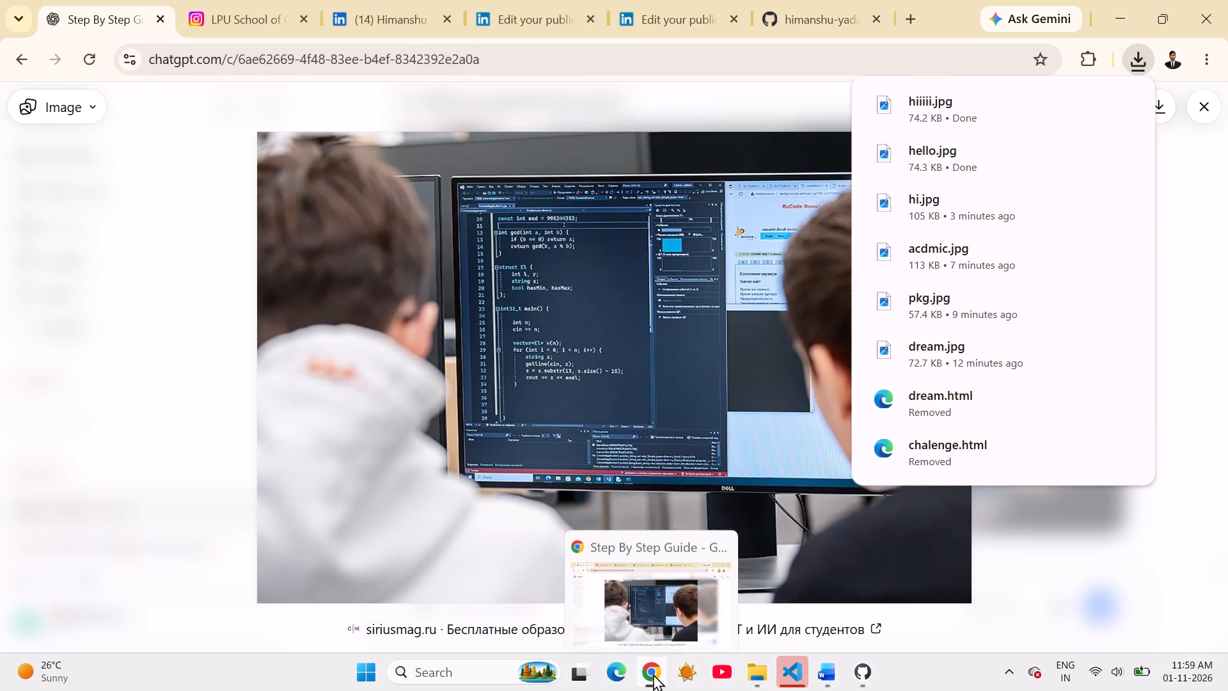
Switch to the CA2 report in Word and add an empty line below the 3. Project Development heading.
left_click(794, 666)
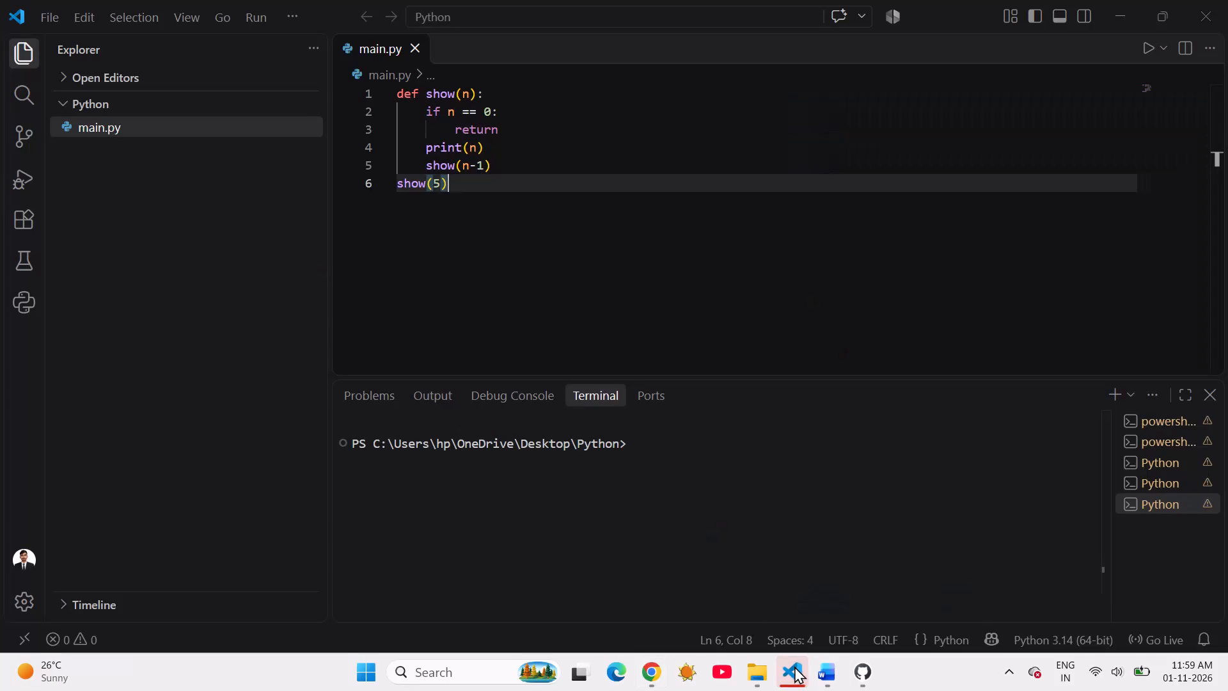
left_click(830, 669)
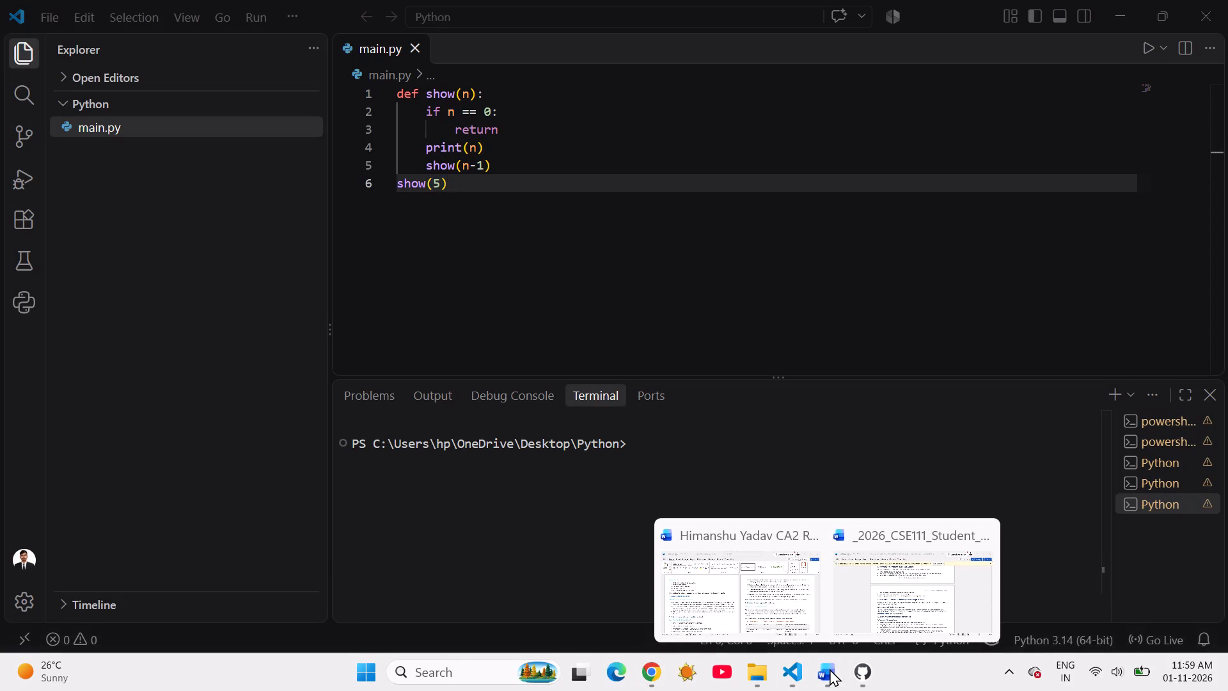
left_click(745, 579)
scroll(700, 507, "down", 1)
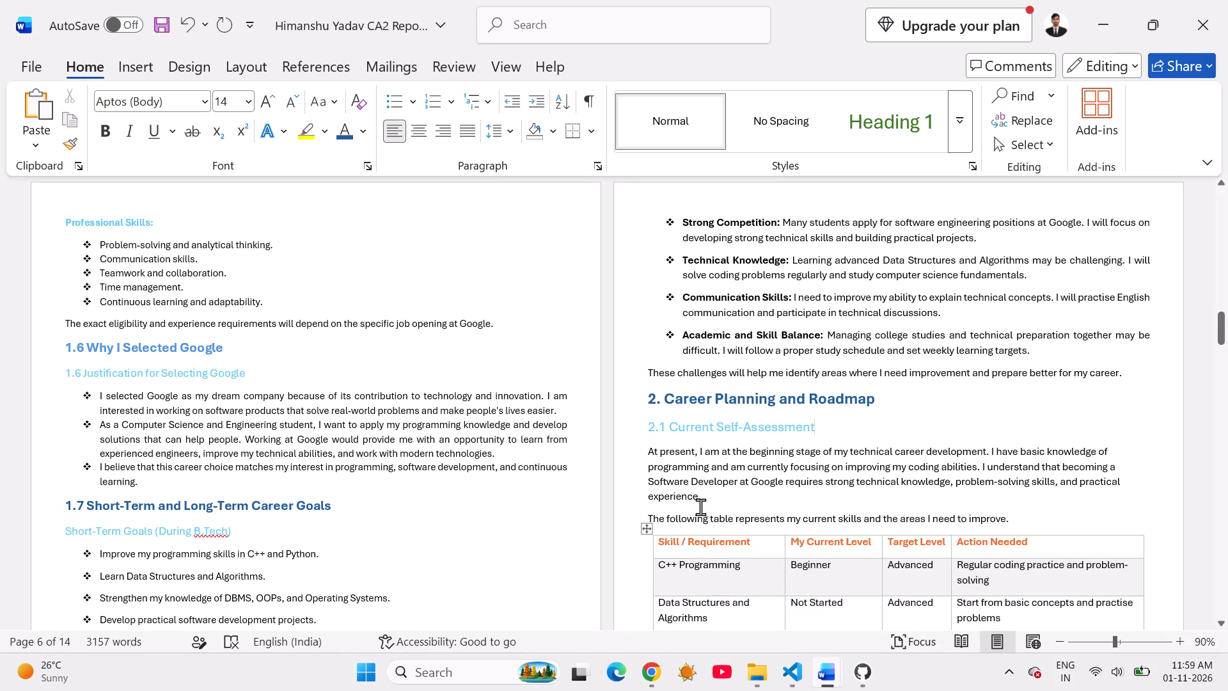
scroll(700, 507, "down", 4)
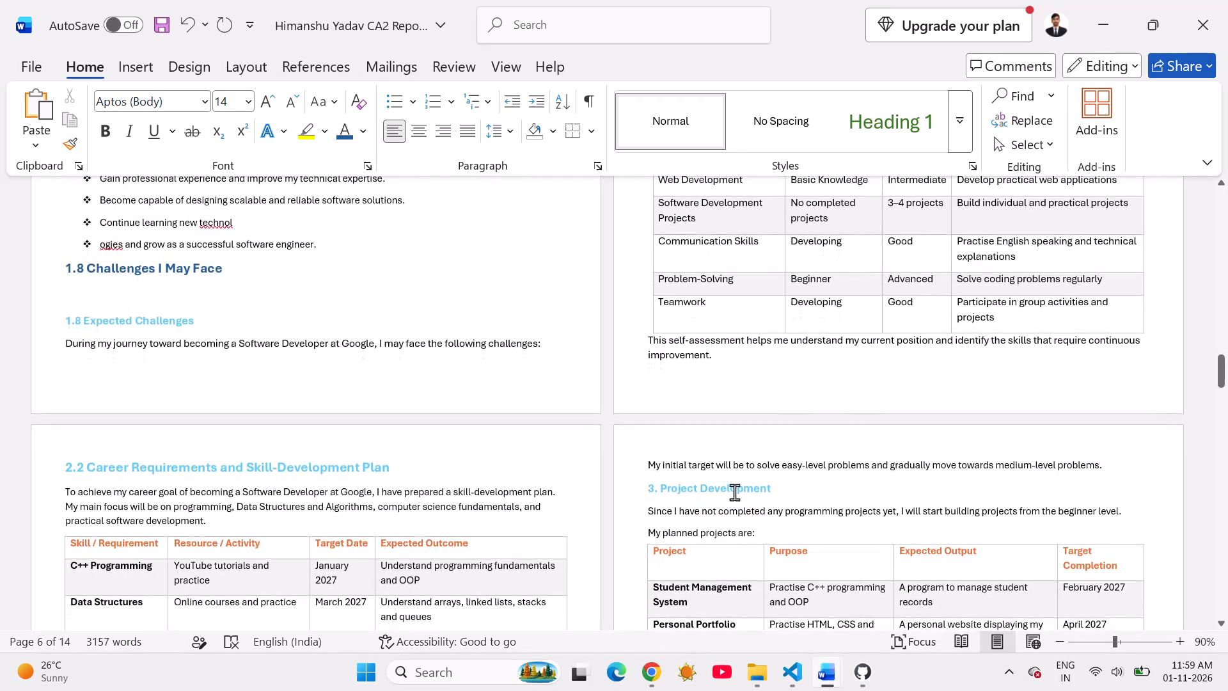
left_click(779, 488)
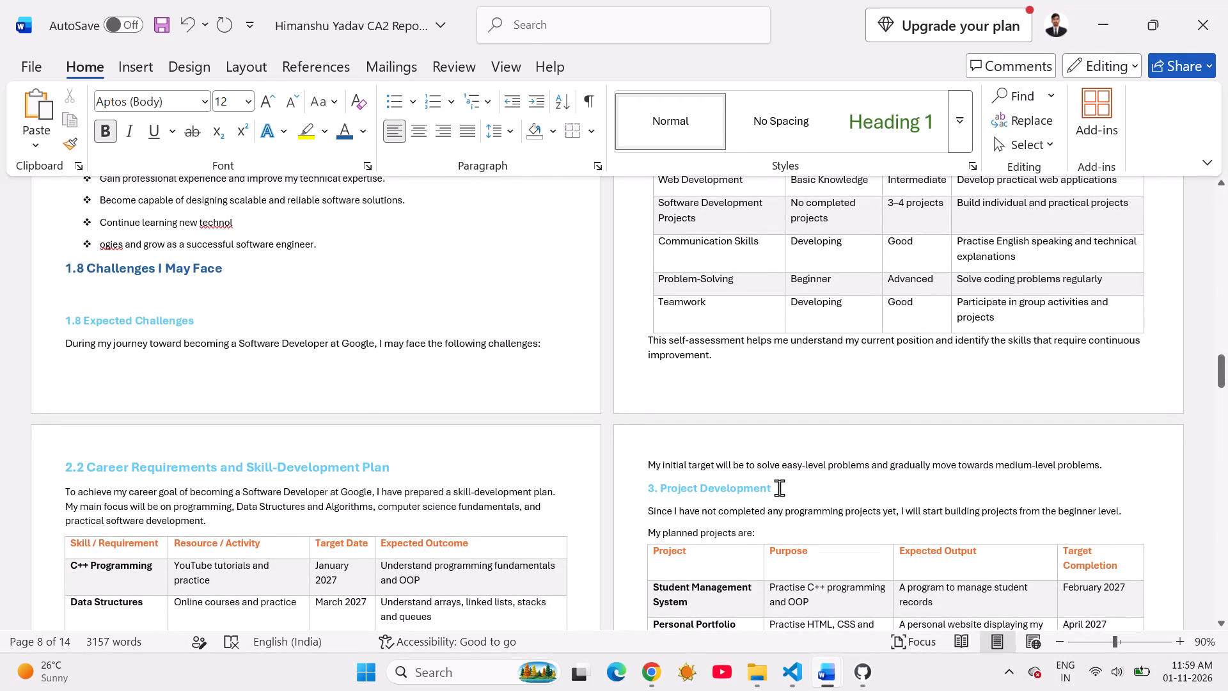
key("BackSpace")
key("t")
key("Return")
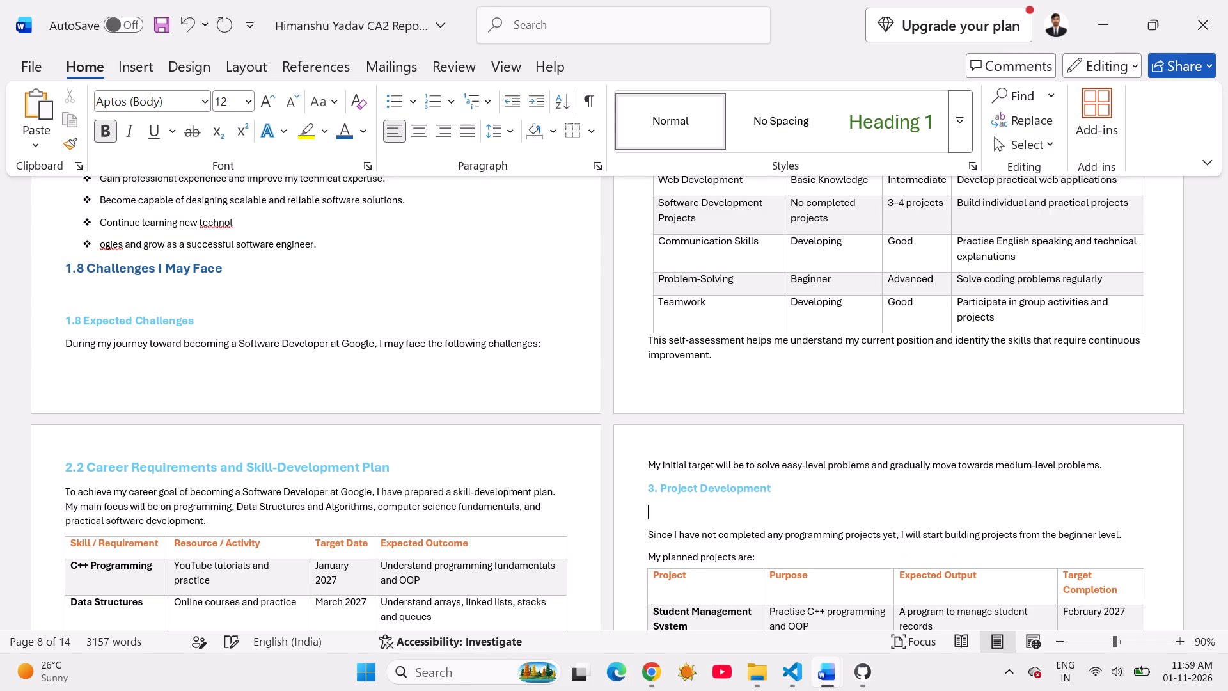
Insert the picture hiiiii from the Downloads folder on the empty line below the 3. Project Development heading.
left_click(145, 65)
left_click(202, 112)
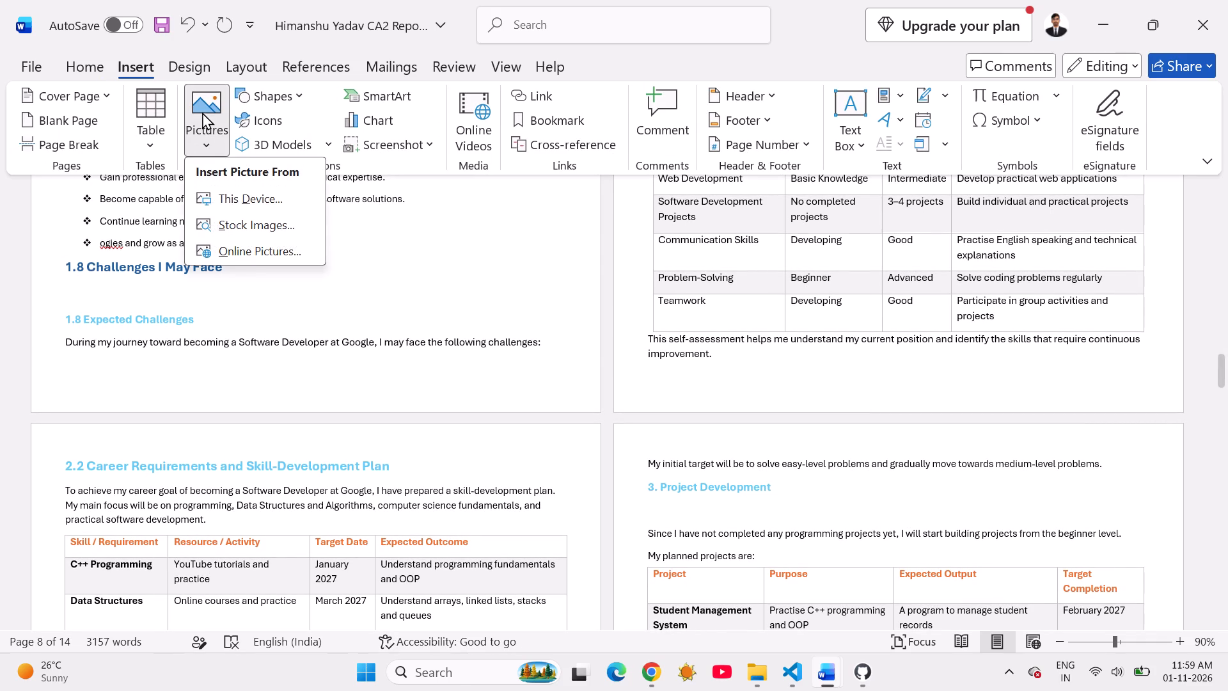
left_click(227, 195)
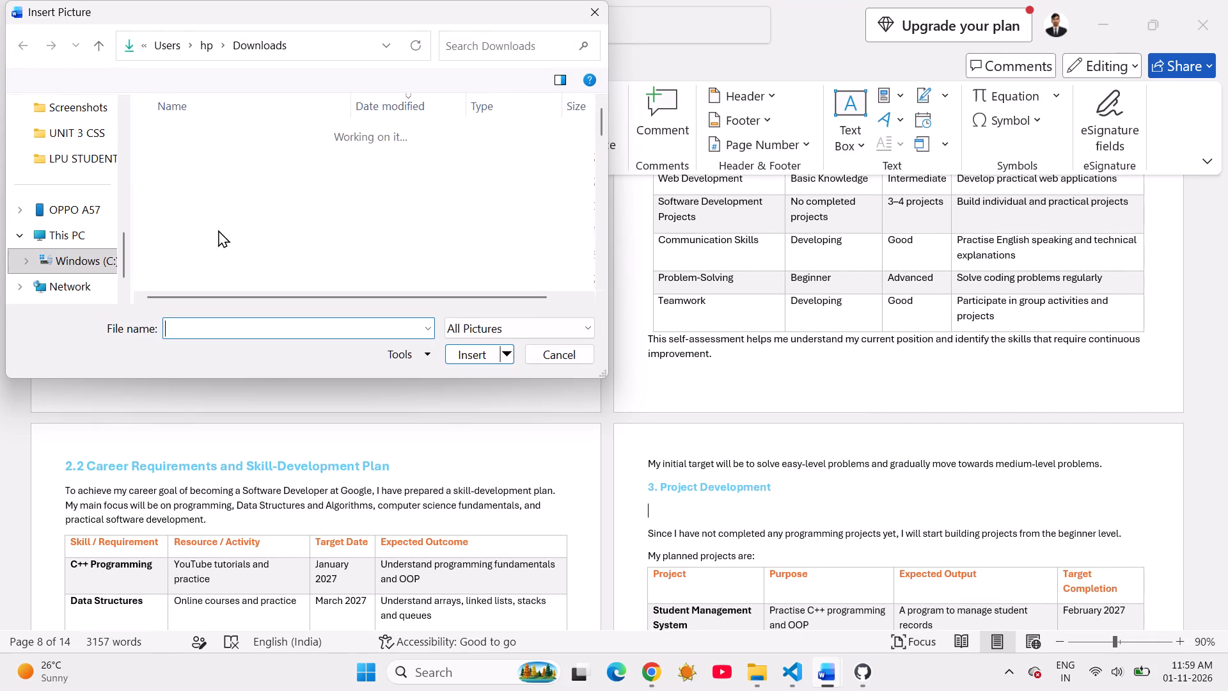
left_click(187, 163)
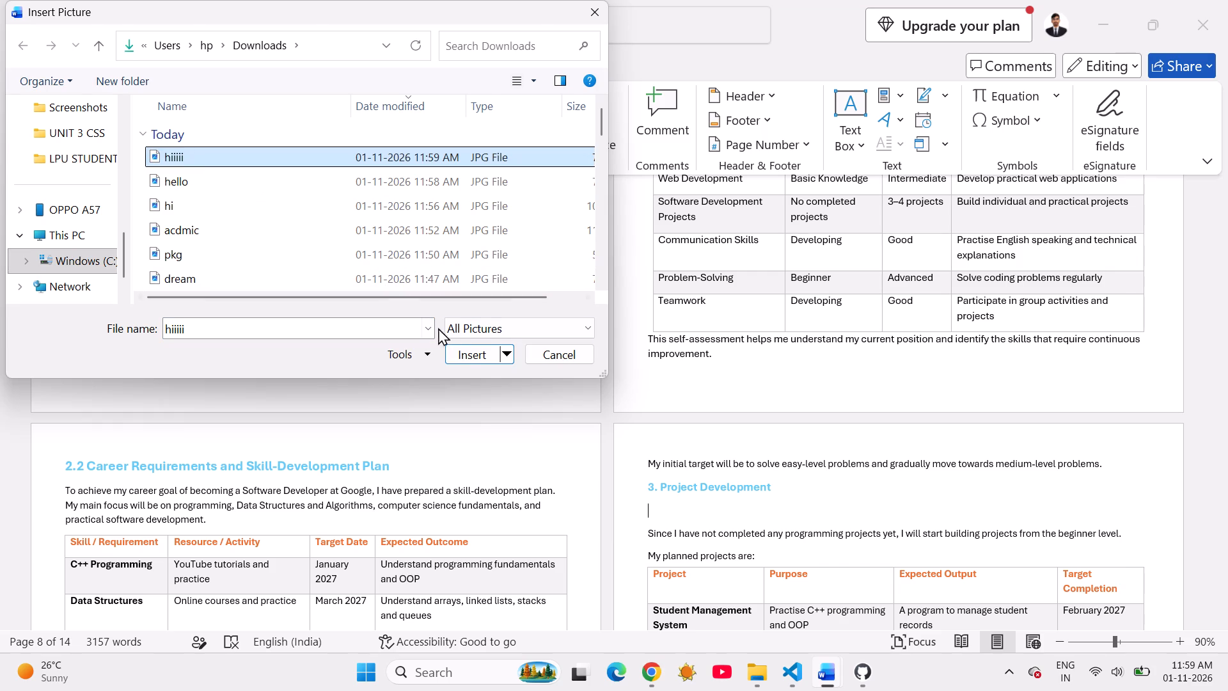
left_click(484, 354)
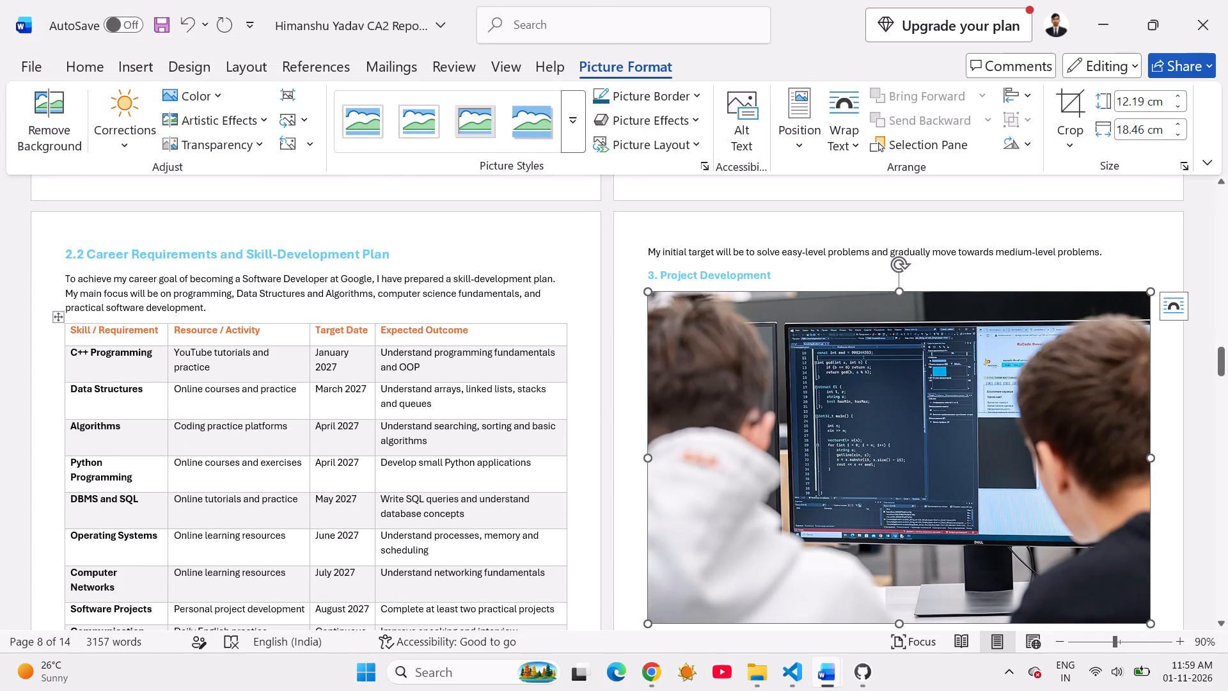
Reduce the height of the picture below the 3. Project Development heading to about 9.05 cm, keeping its 18.46 cm width.
left_click_drag(901, 621, 891, 585)
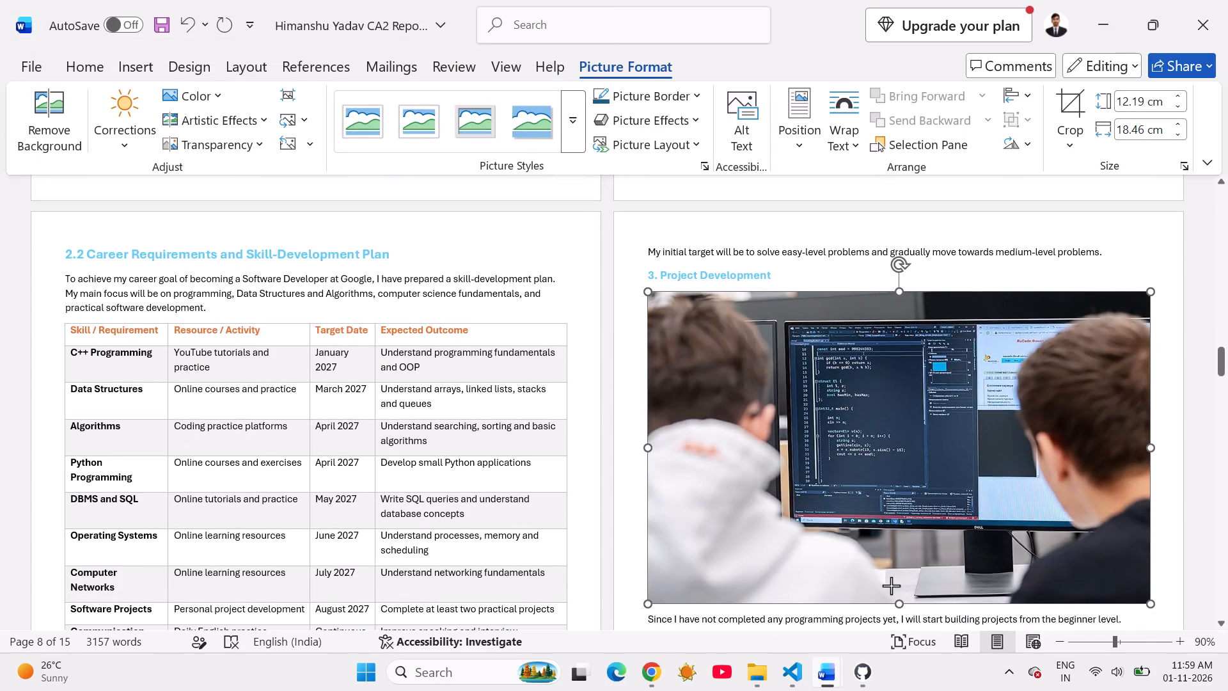
left_click_drag(891, 585, 888, 538)
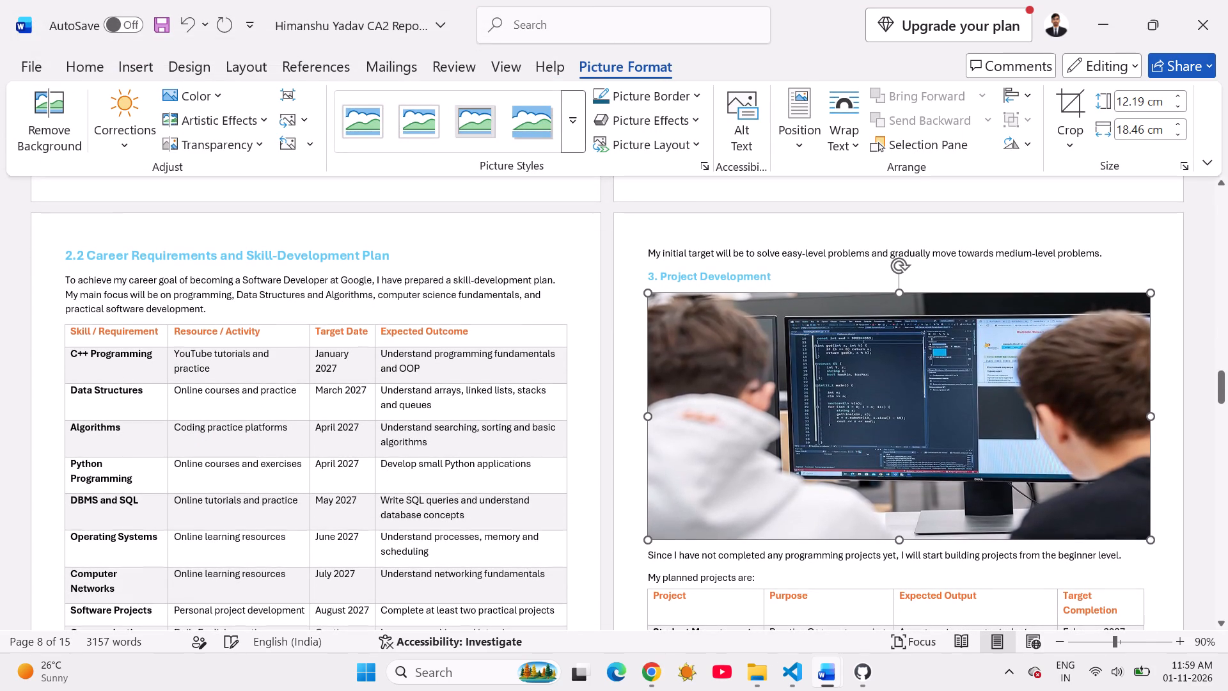
Examine the report from 3. Project Development to 3.2 Career Research and Evidence and back for the next heading to illustrate.
scroll(878, 530, "down", 2)
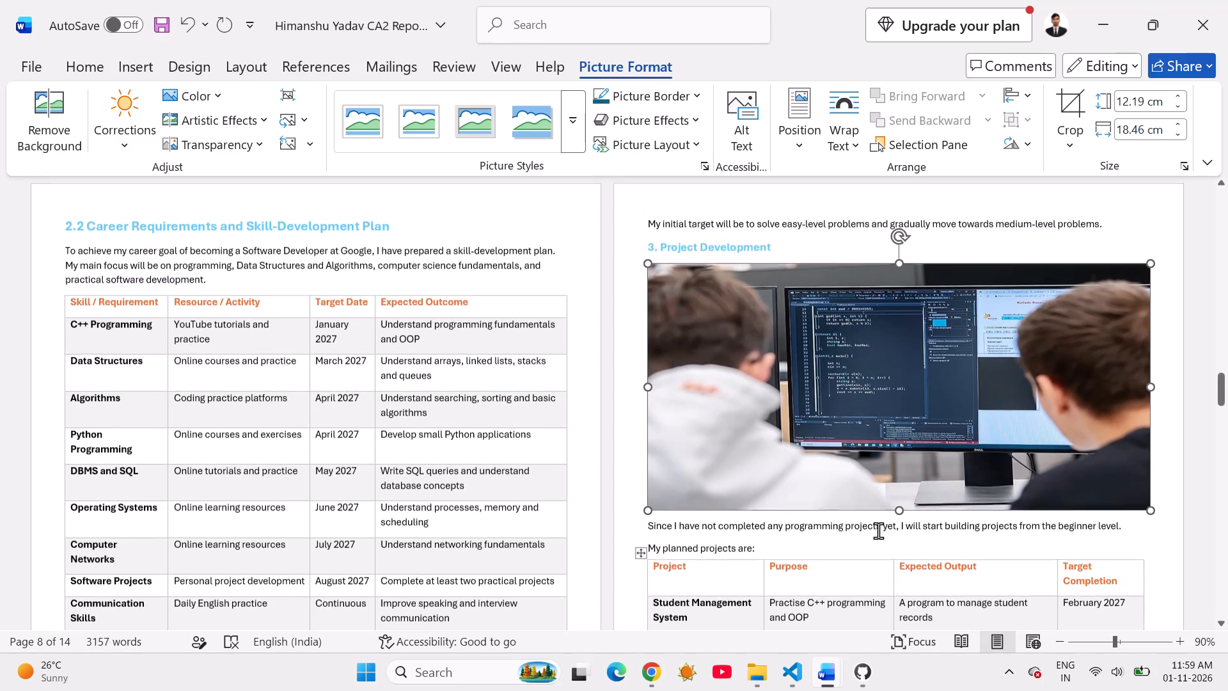
scroll(878, 530, "down", 3)
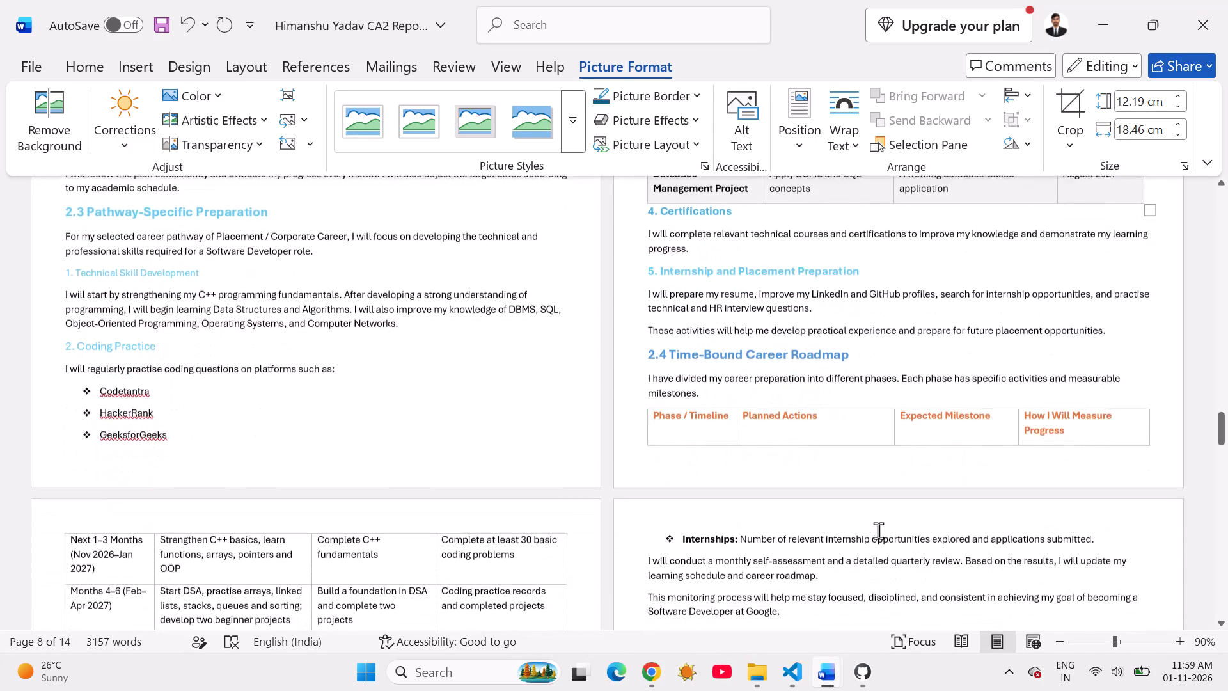
scroll(878, 530, "down", 3)
scroll(878, 530, "up", 2)
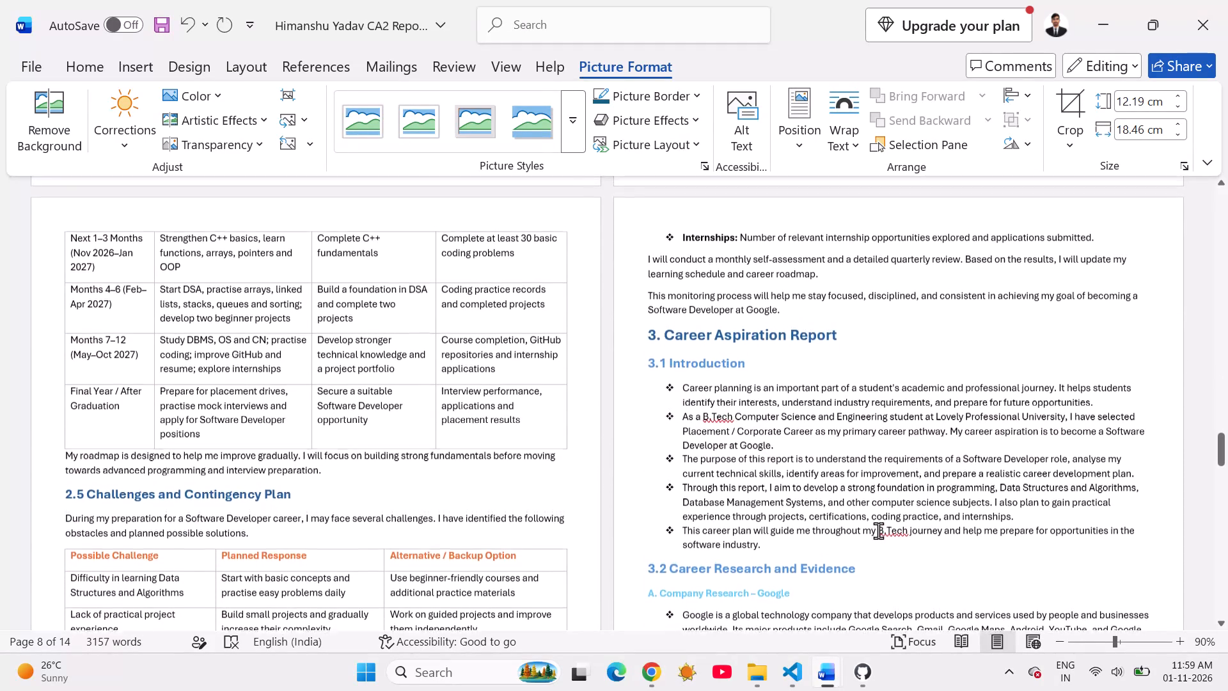
scroll(878, 530, "up", 2)
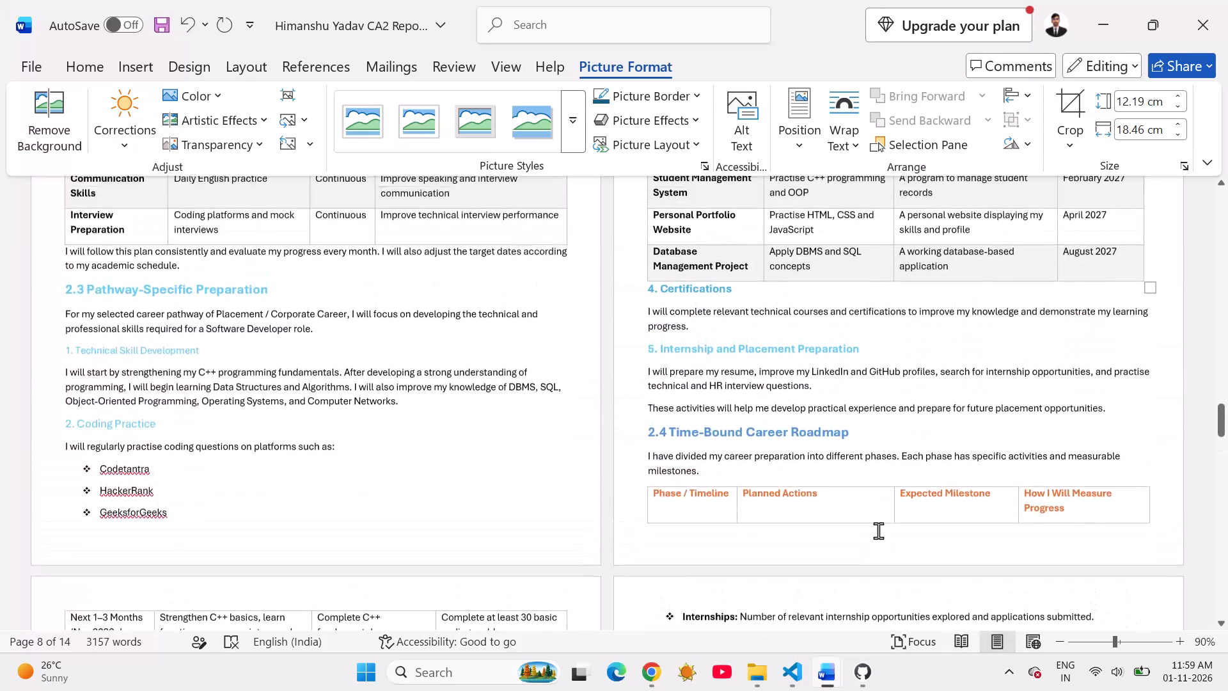
scroll(878, 530, "up", 1)
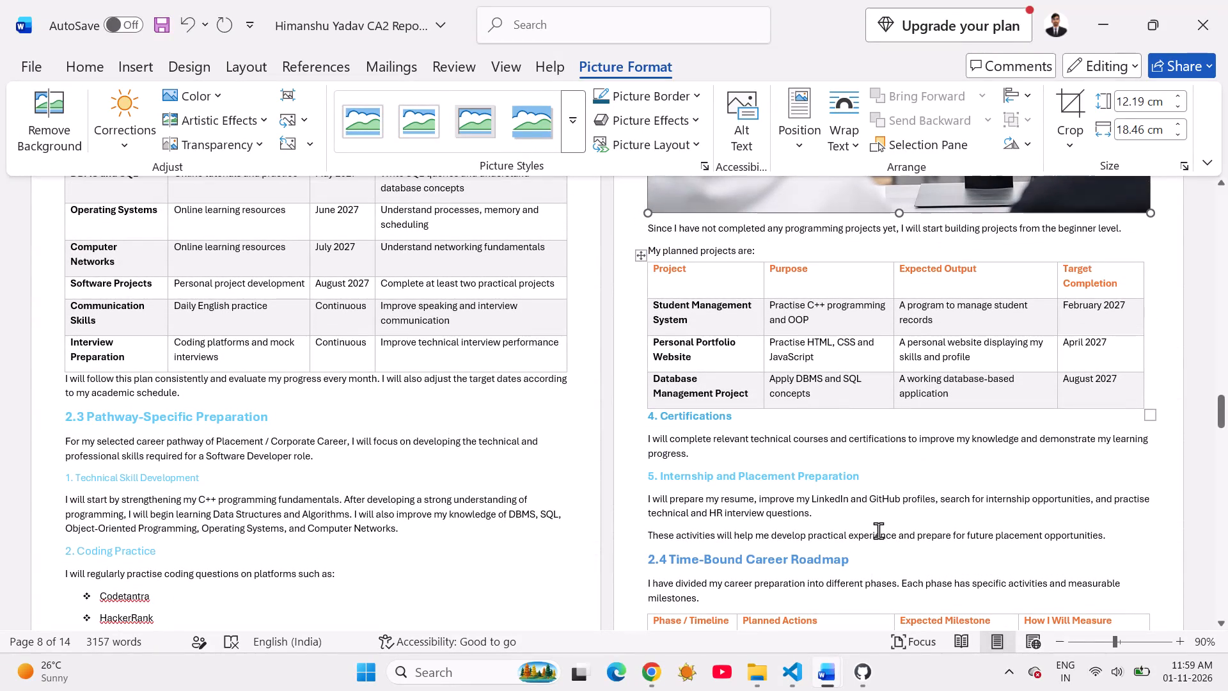
scroll(810, 514, "down", 1)
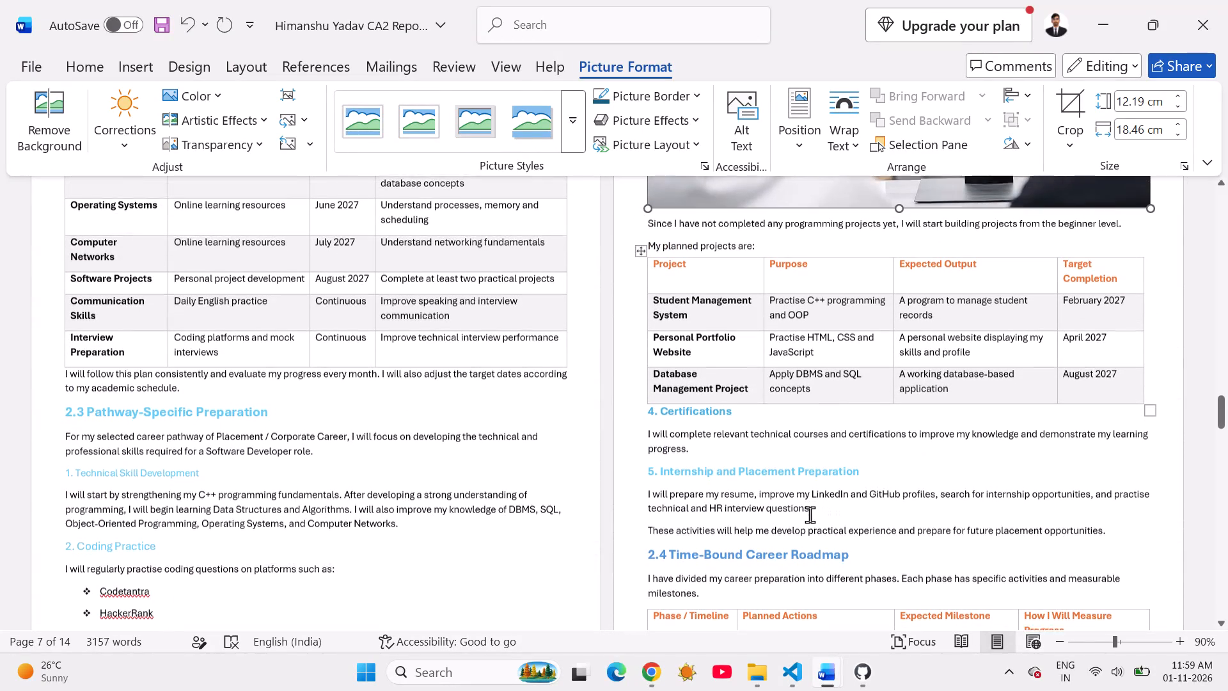
scroll(810, 514, "down", 1)
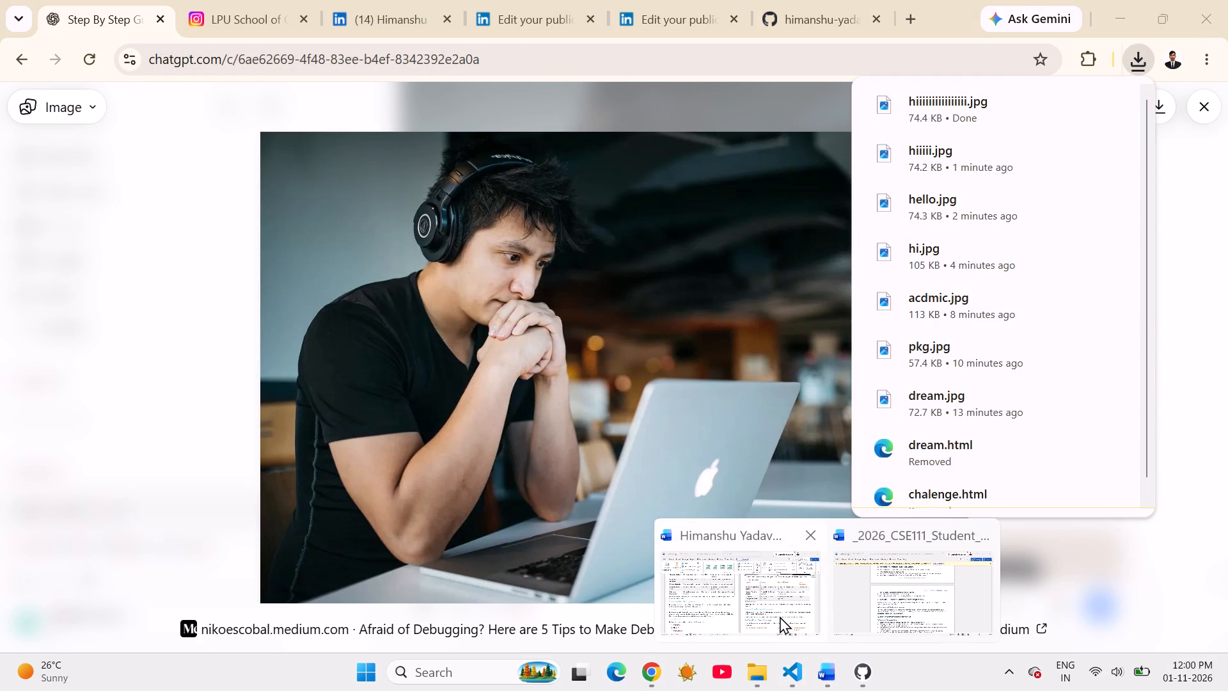
left_click(780, 616)
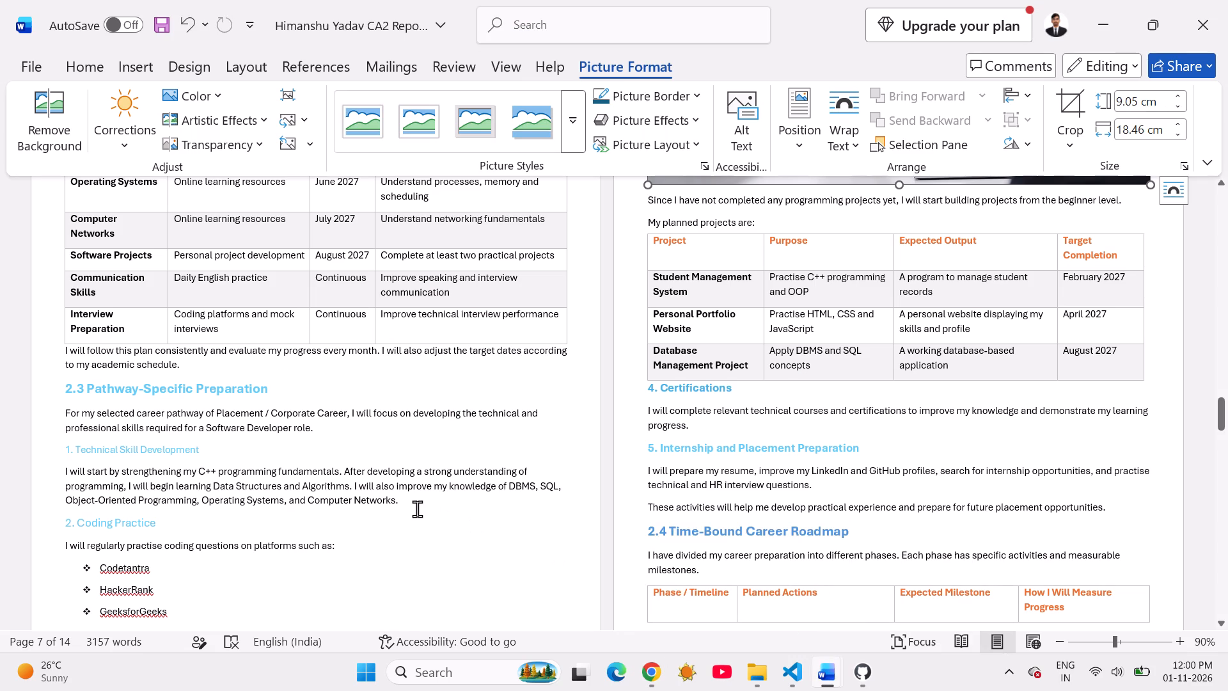
scroll(417, 509, "up", 3)
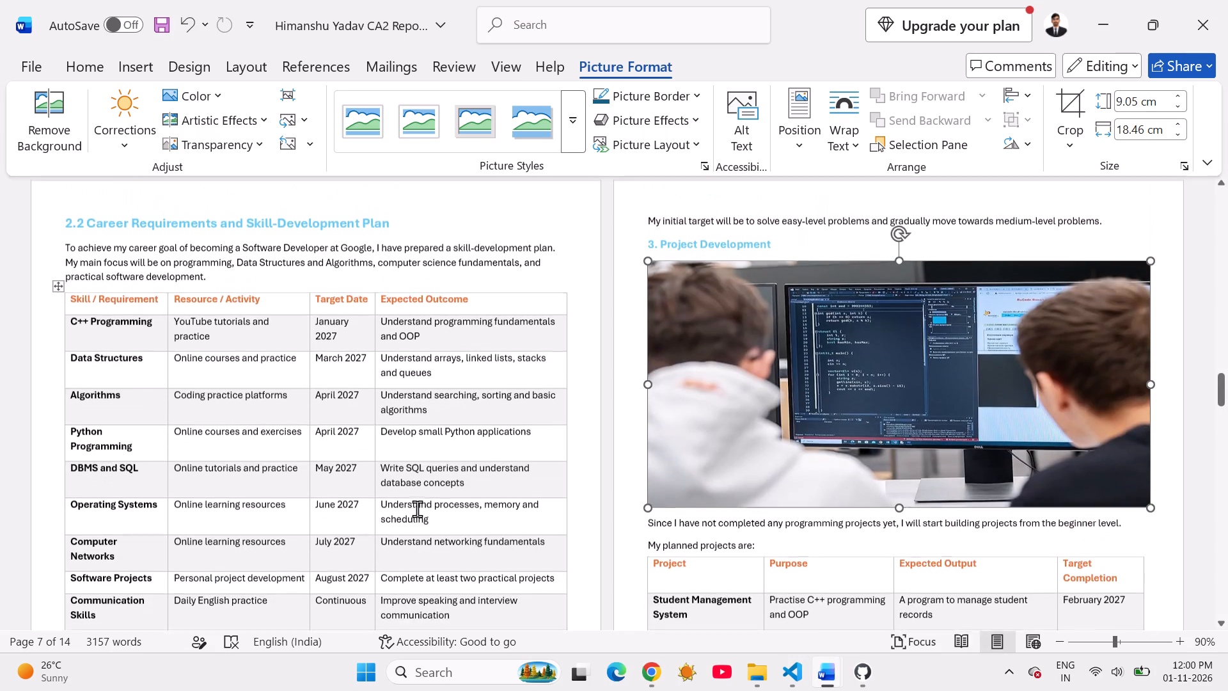
scroll(417, 509, "up", 3)
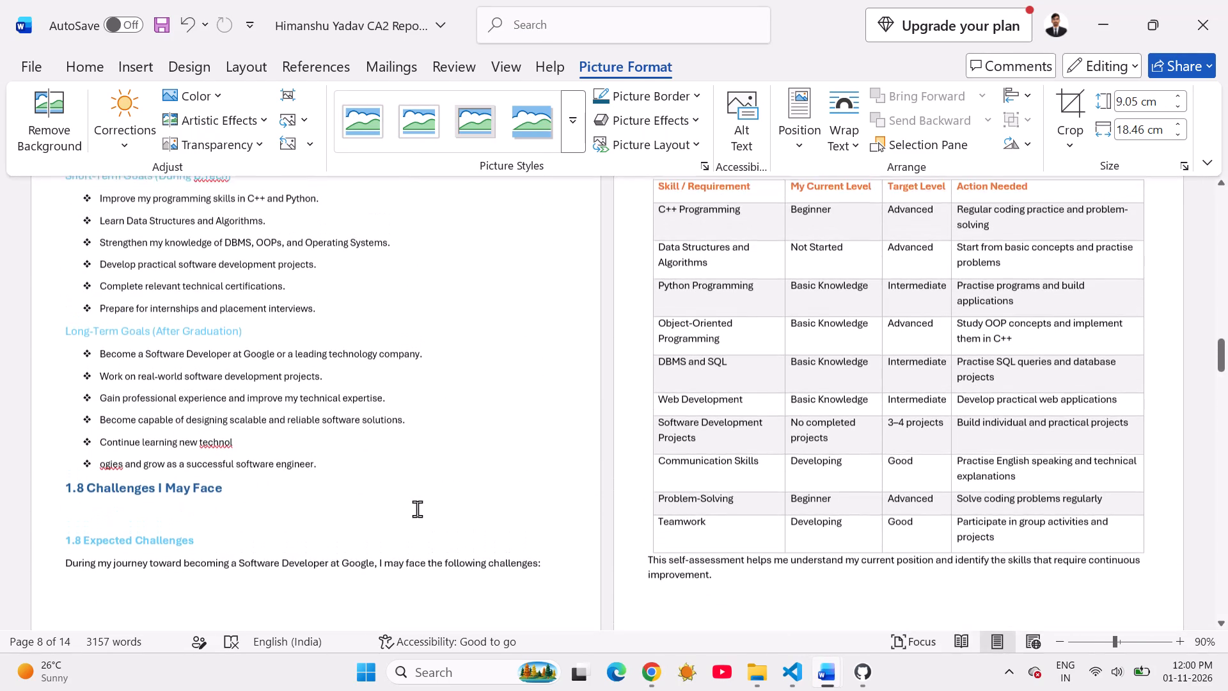
scroll(417, 509, "up", 6)
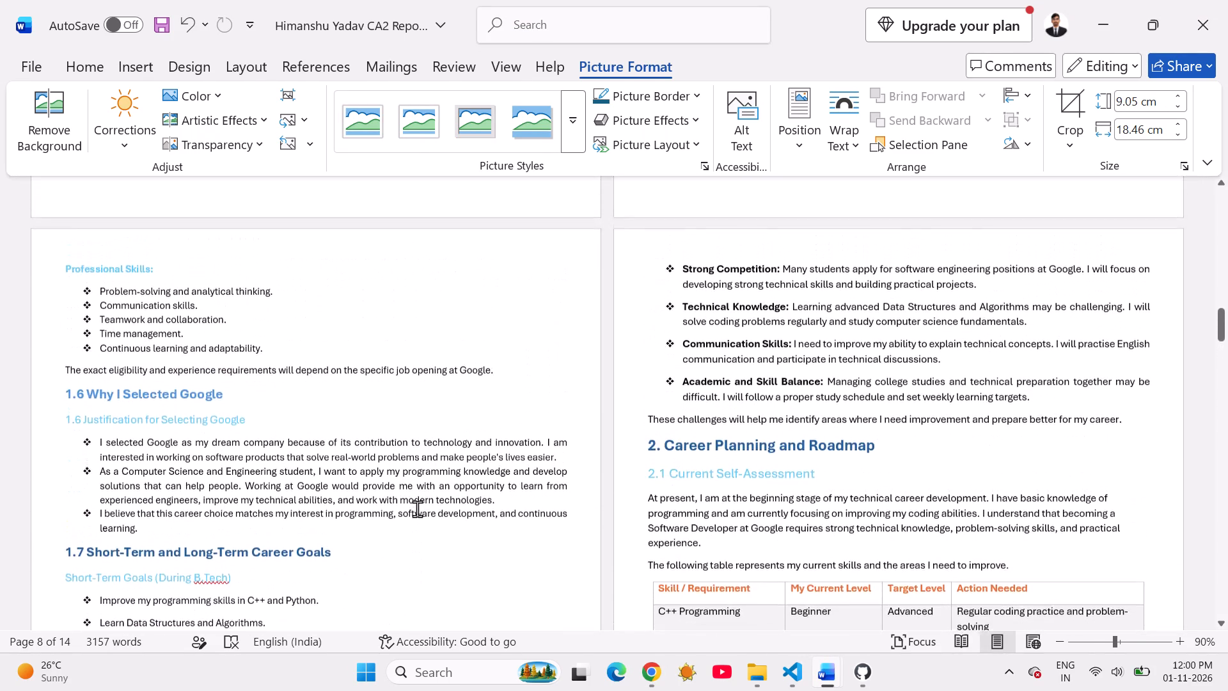
scroll(417, 509, "up", 1)
right_click(417, 509)
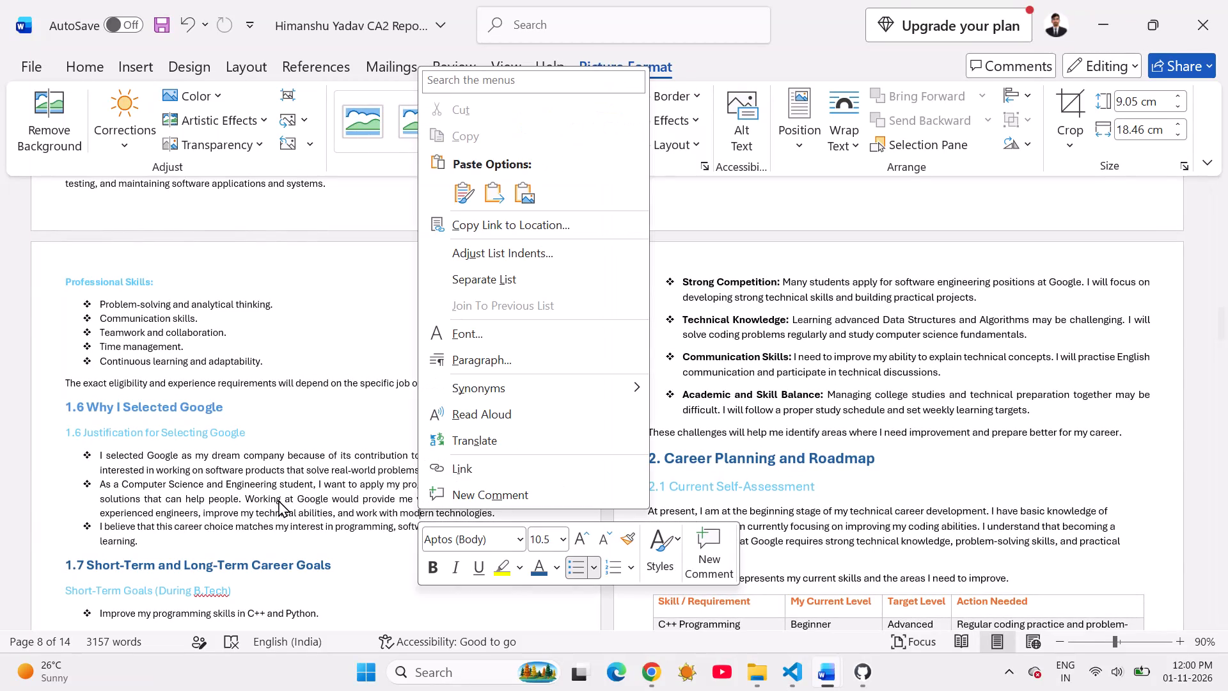
scroll(278, 500, "up", 3, "ctrl")
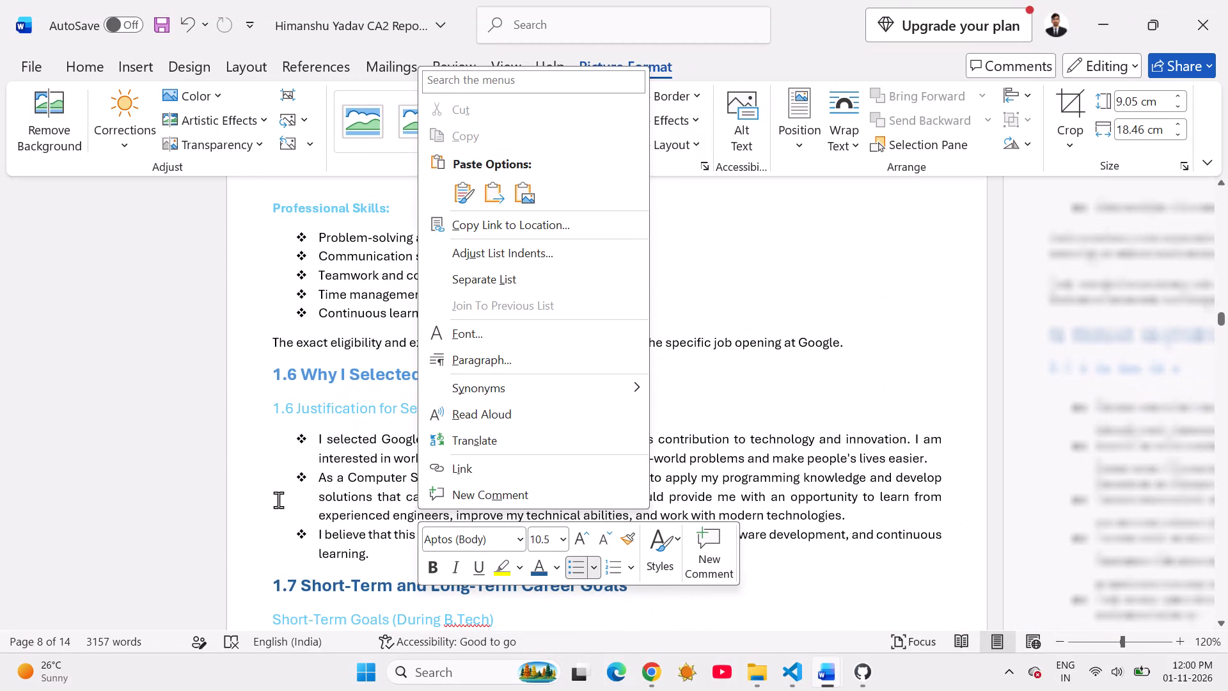
left_click(245, 484)
scroll(173, 494, "down", 5, "ctrl")
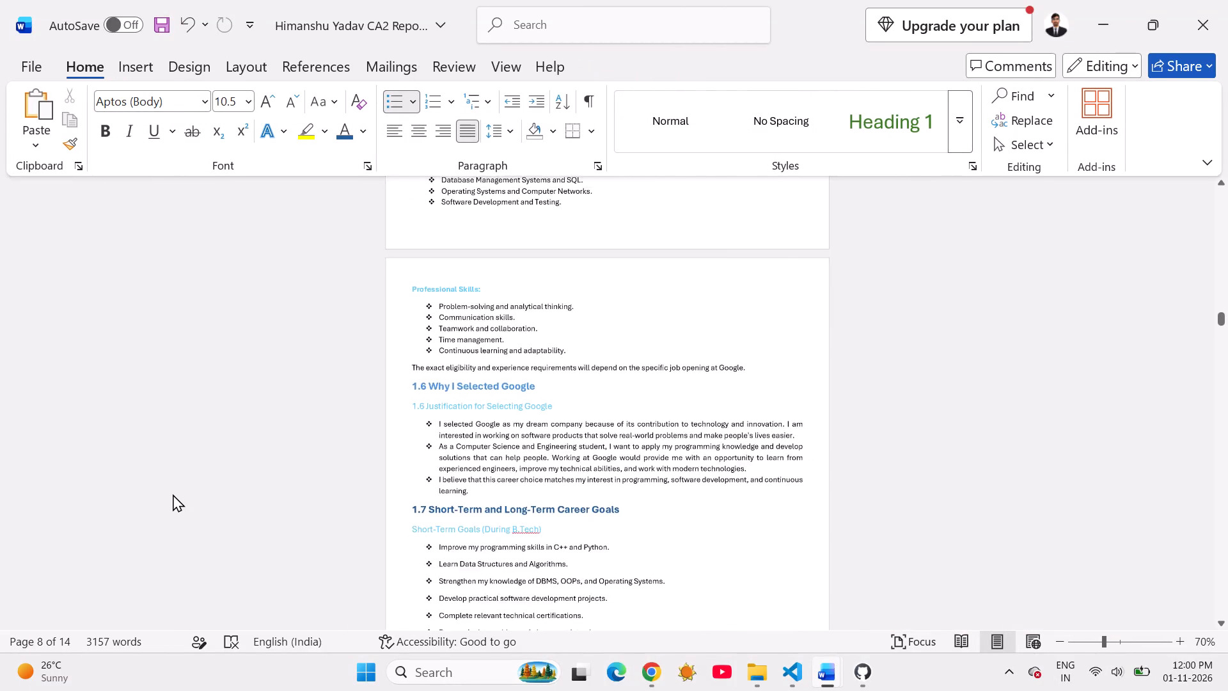
scroll(407, 470, "up", 4, "ctrl")
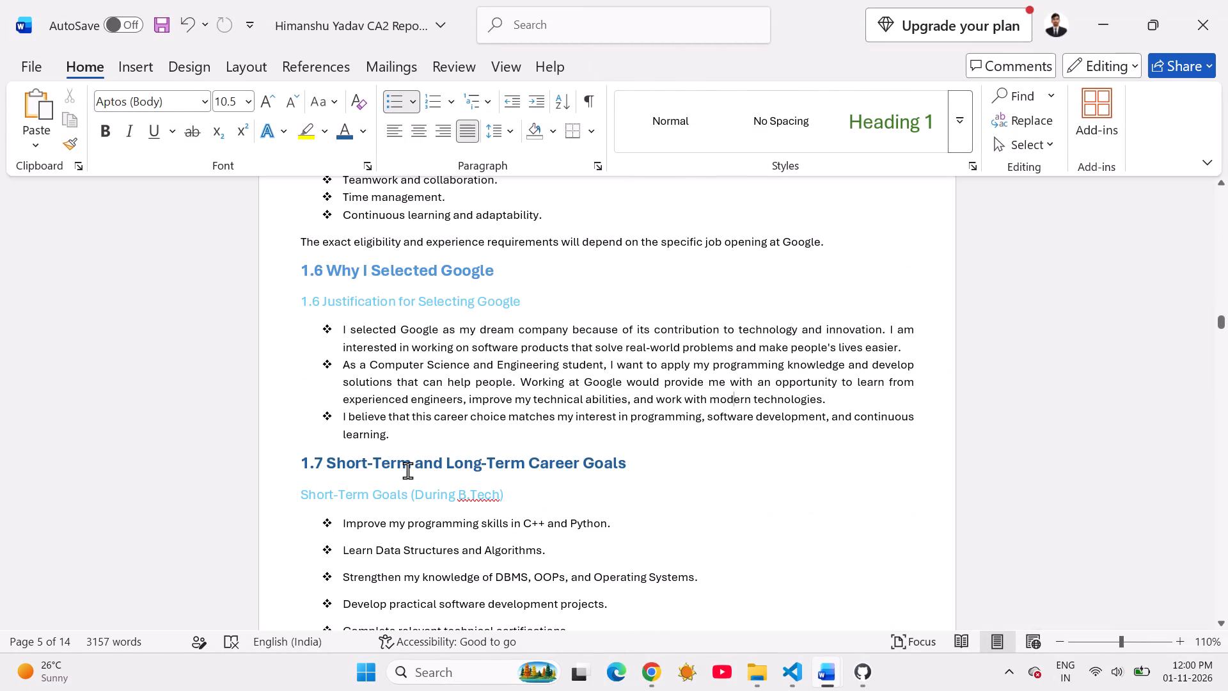
scroll(407, 470, "down", 3)
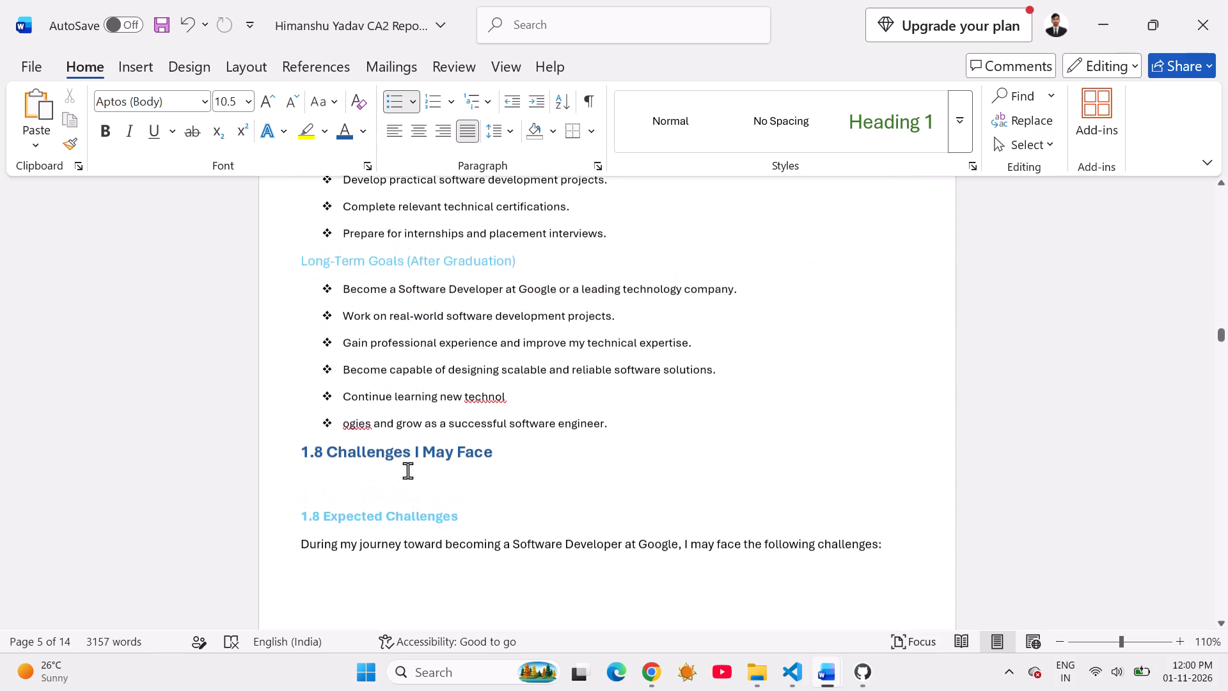
scroll(407, 470, "down", 1)
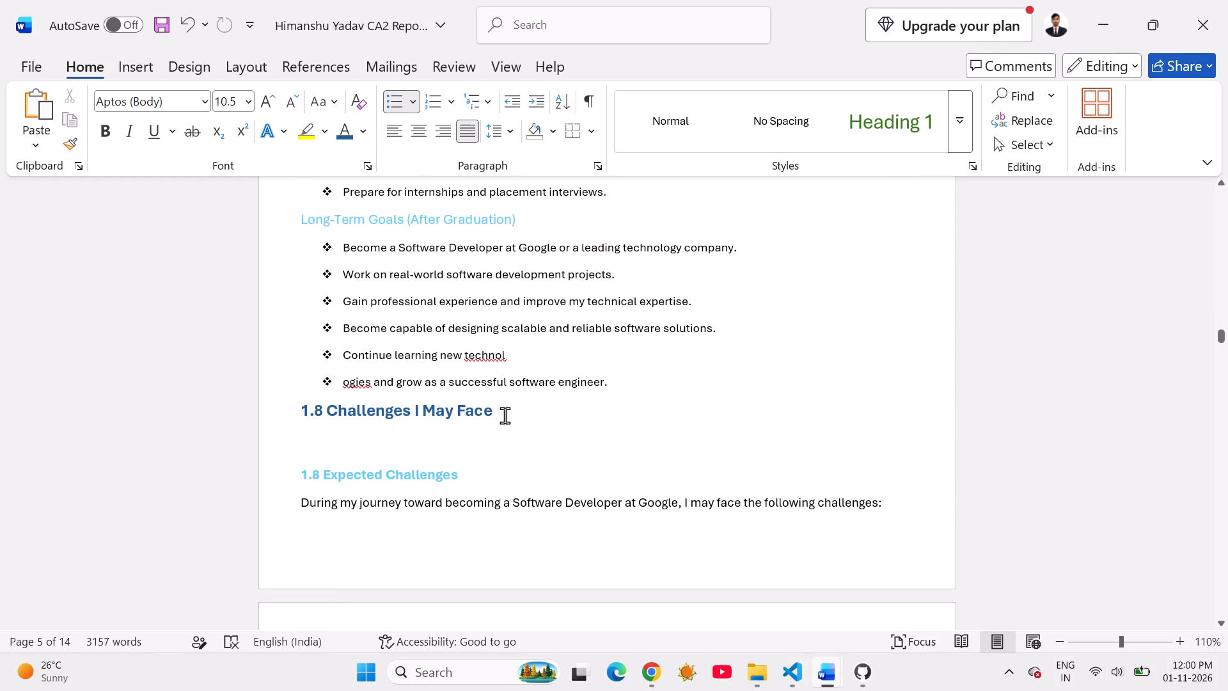
left_click(309, 444)
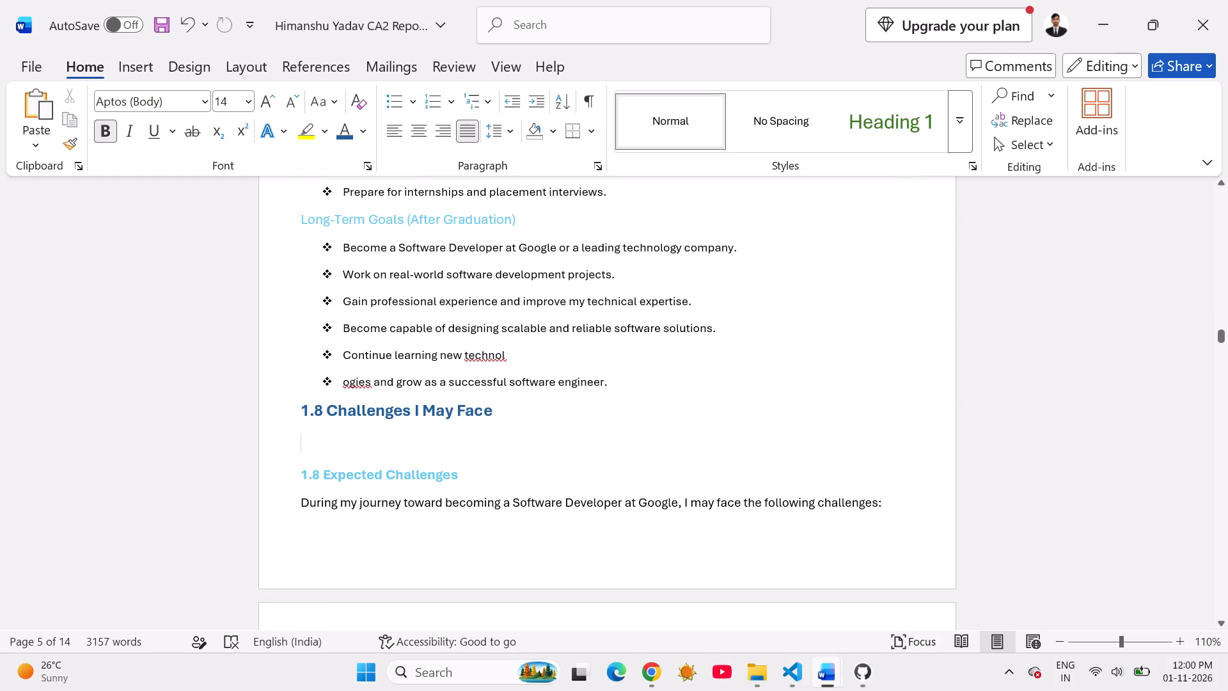
scroll(485, 473, "down", 1)
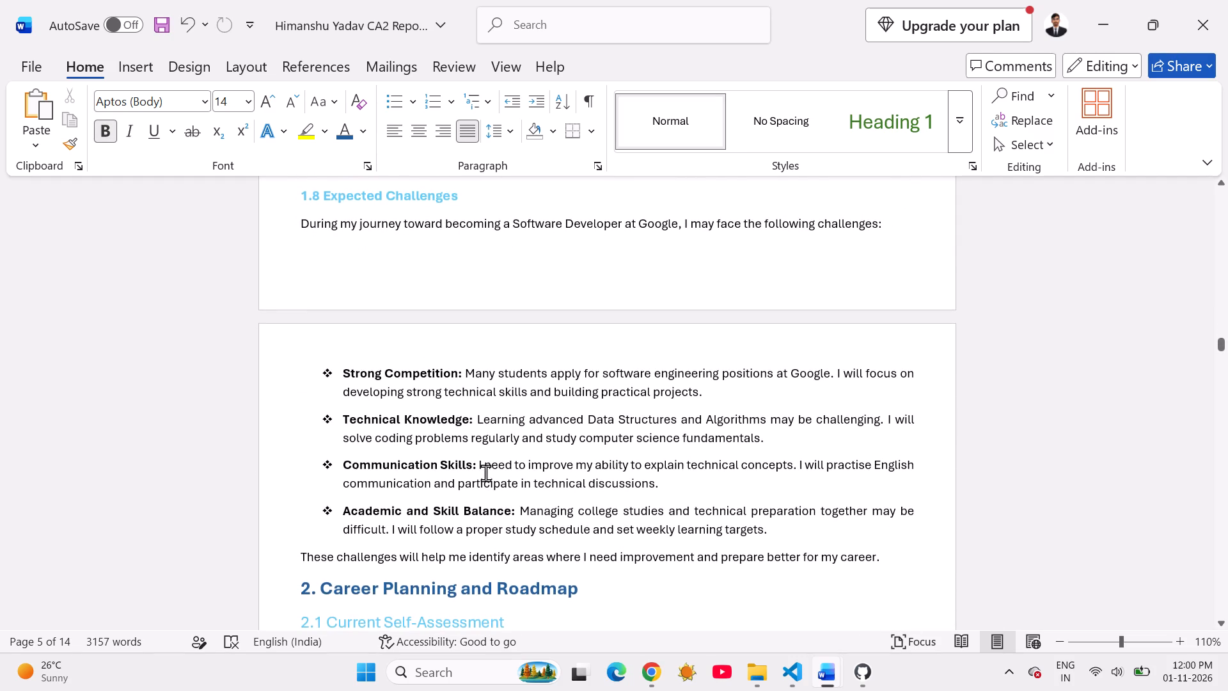
scroll(485, 473, "down", 1)
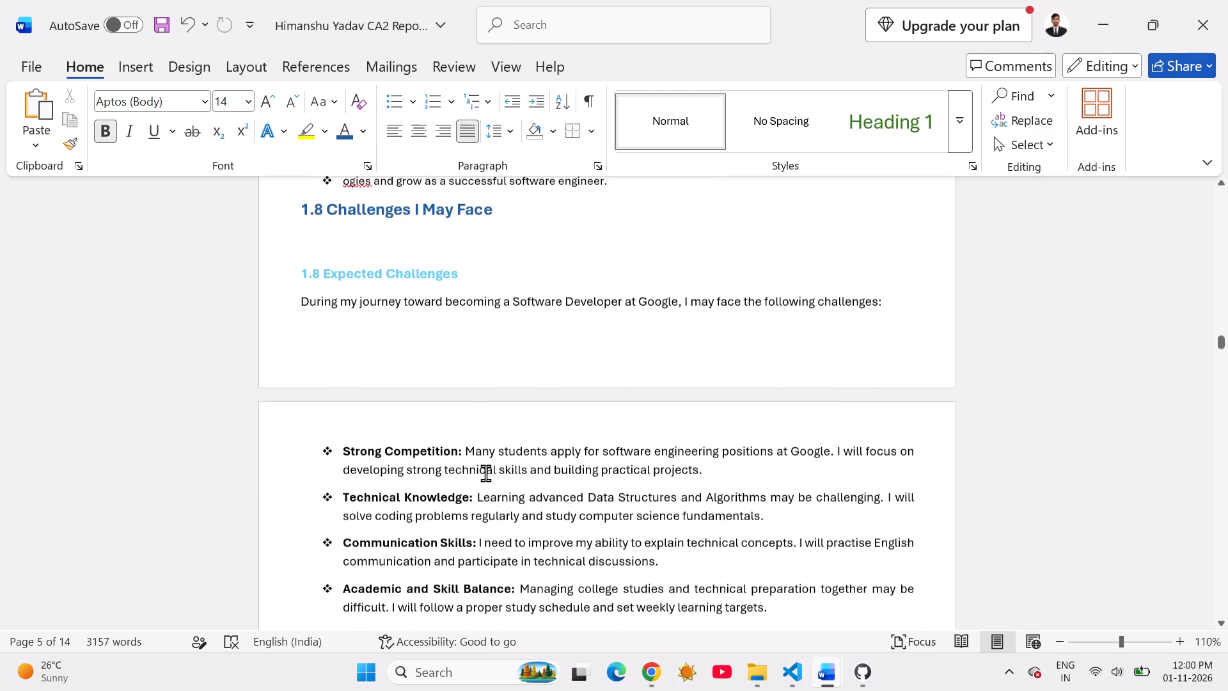
scroll(485, 473, "down", 1)
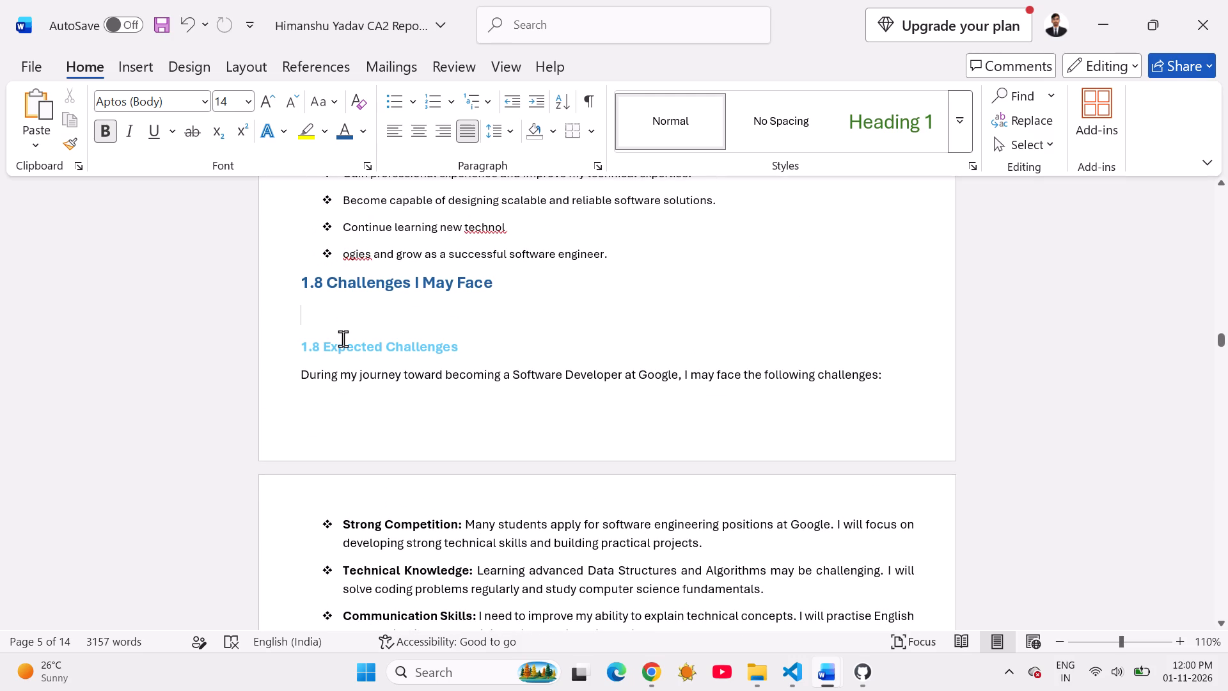
key("BackSpace")
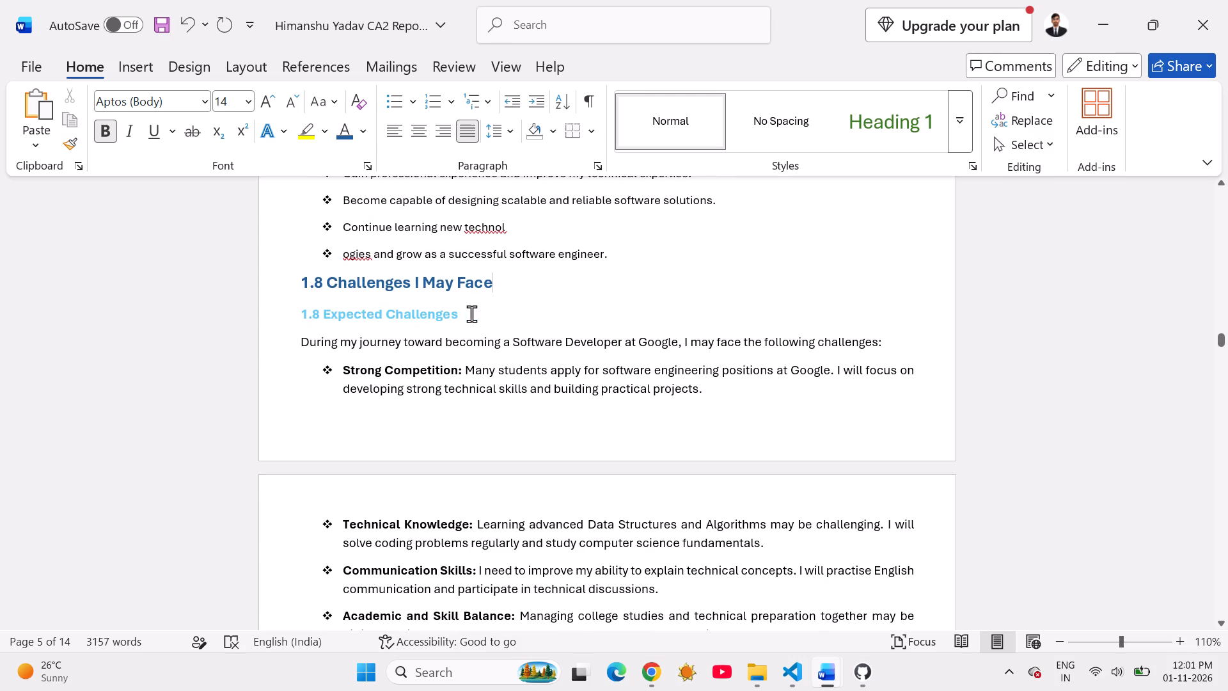
Insert the picture hiiiiiiiiiiiiiiii from the Downloads folder on a new line below the 1.8 Expected Challenges heading.
left_click(471, 314)
key("Return")
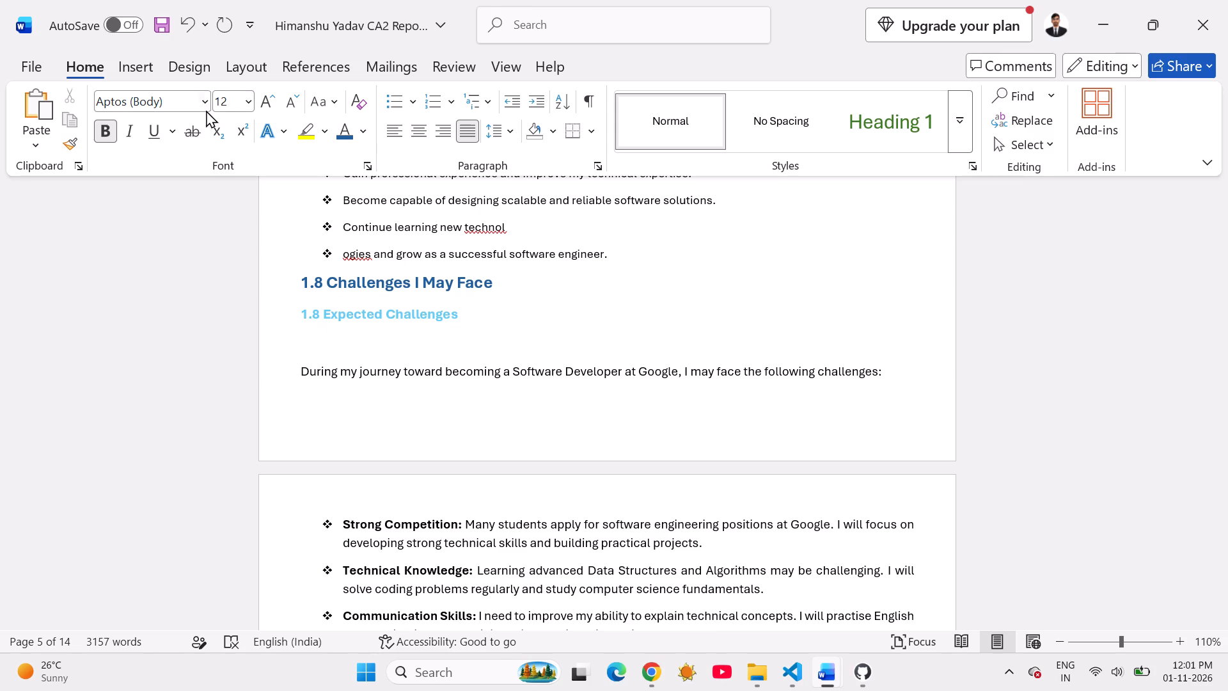
left_click(132, 64)
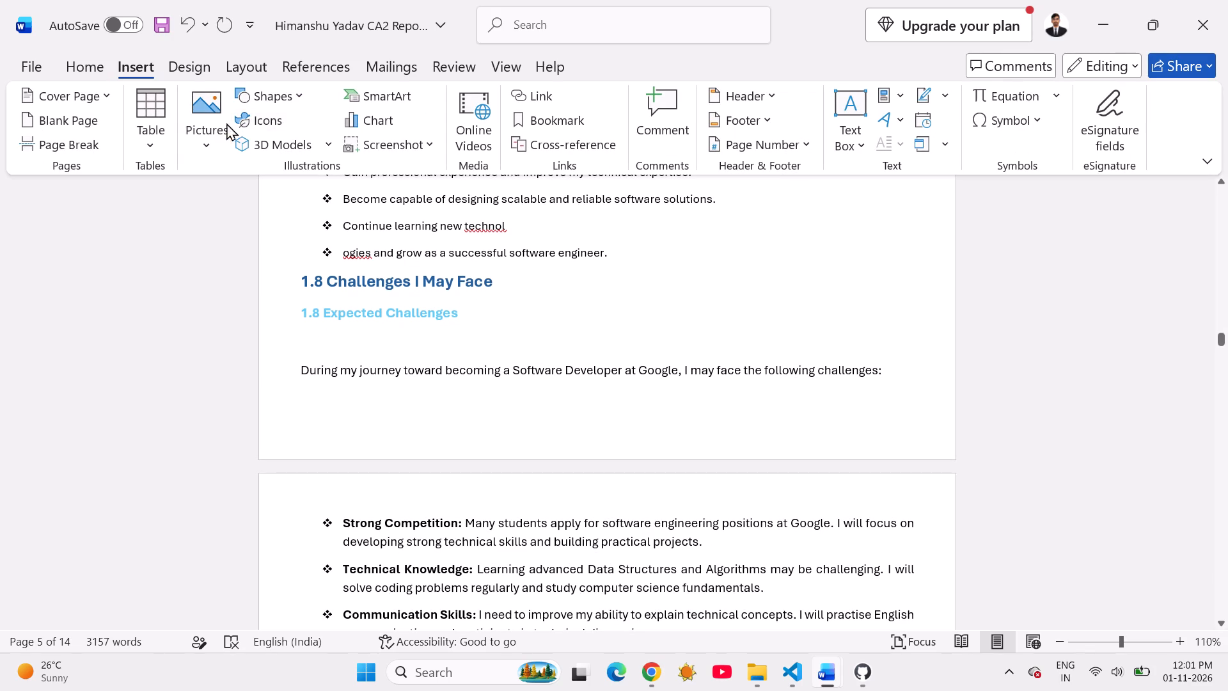
left_click(171, 139)
left_click(206, 105)
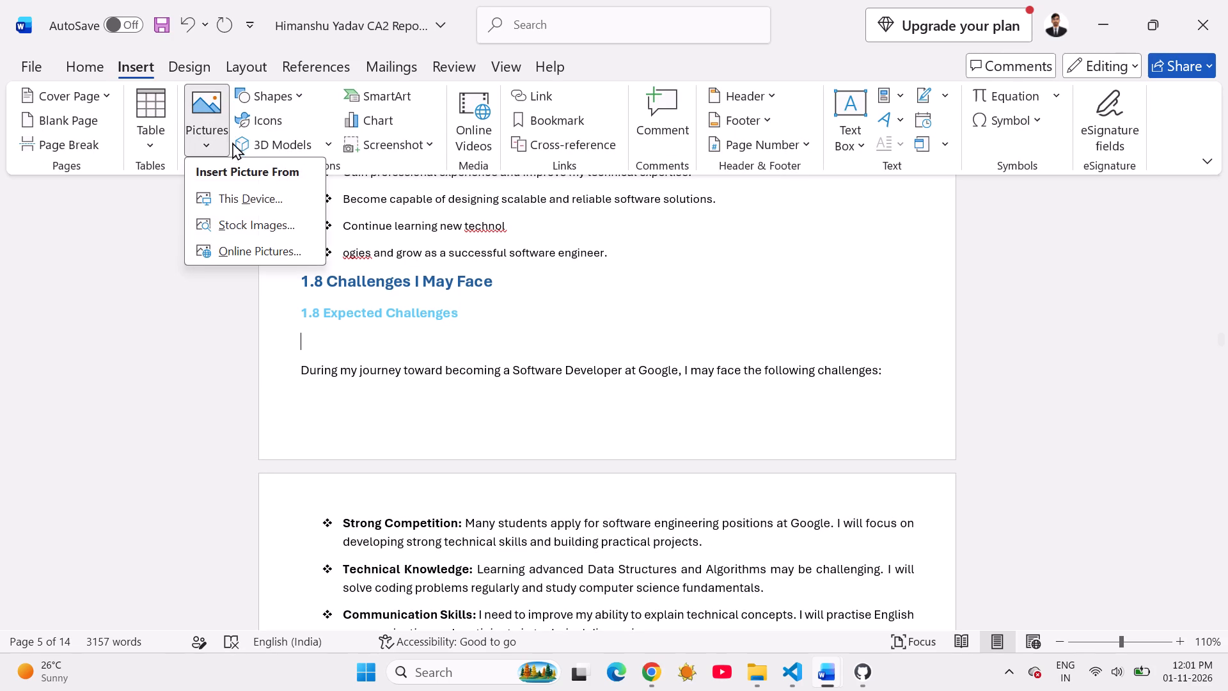
left_click(239, 195)
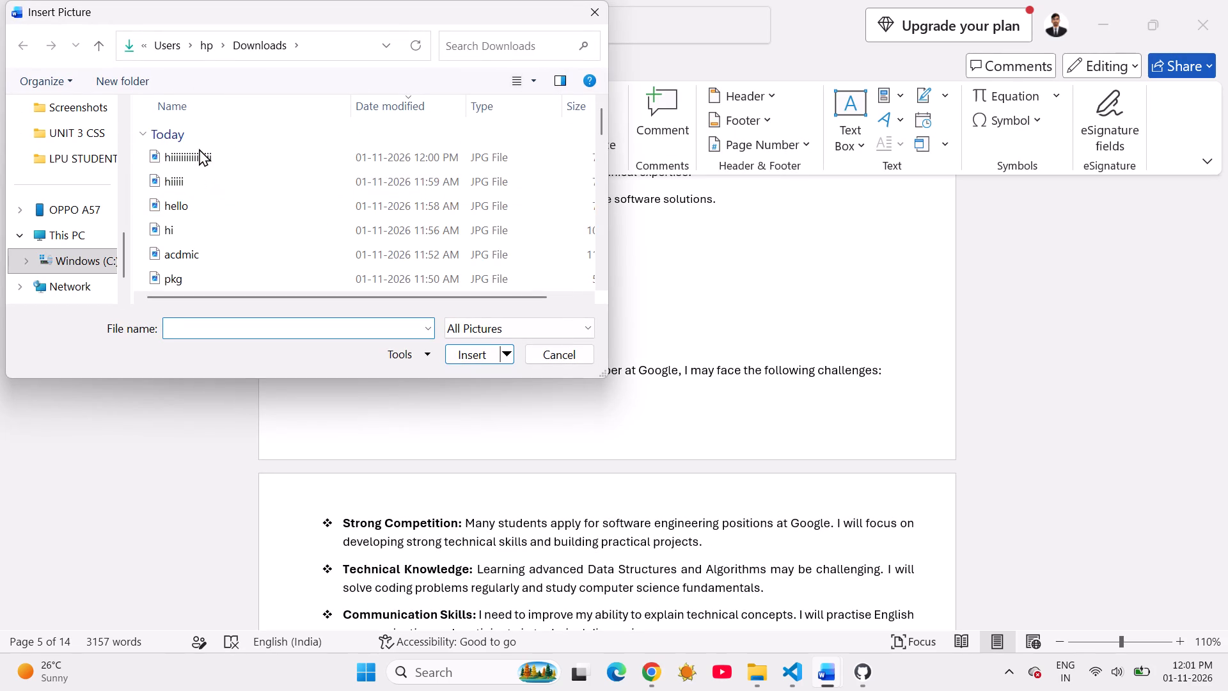
left_click(200, 150)
left_click(470, 353)
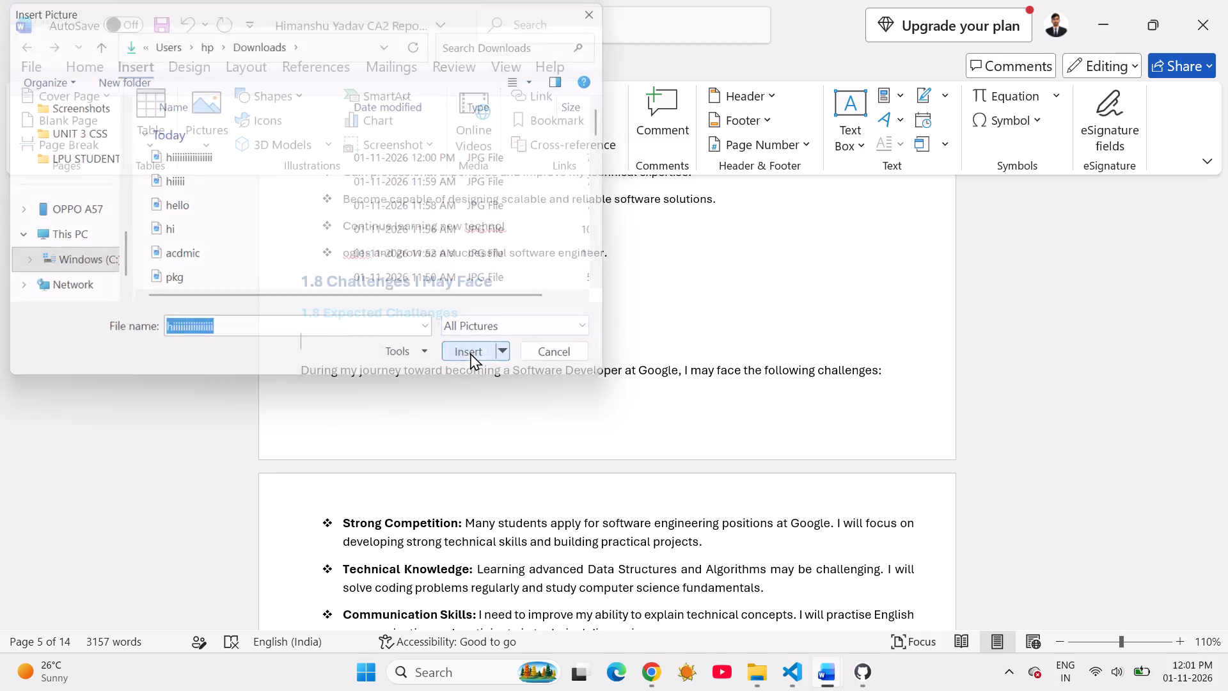
Reduce the height of the picture below 1.8 Expected Challenges to about 8.6 cm, keeping its 18.46 cm width.
scroll(596, 328, "down", 2)
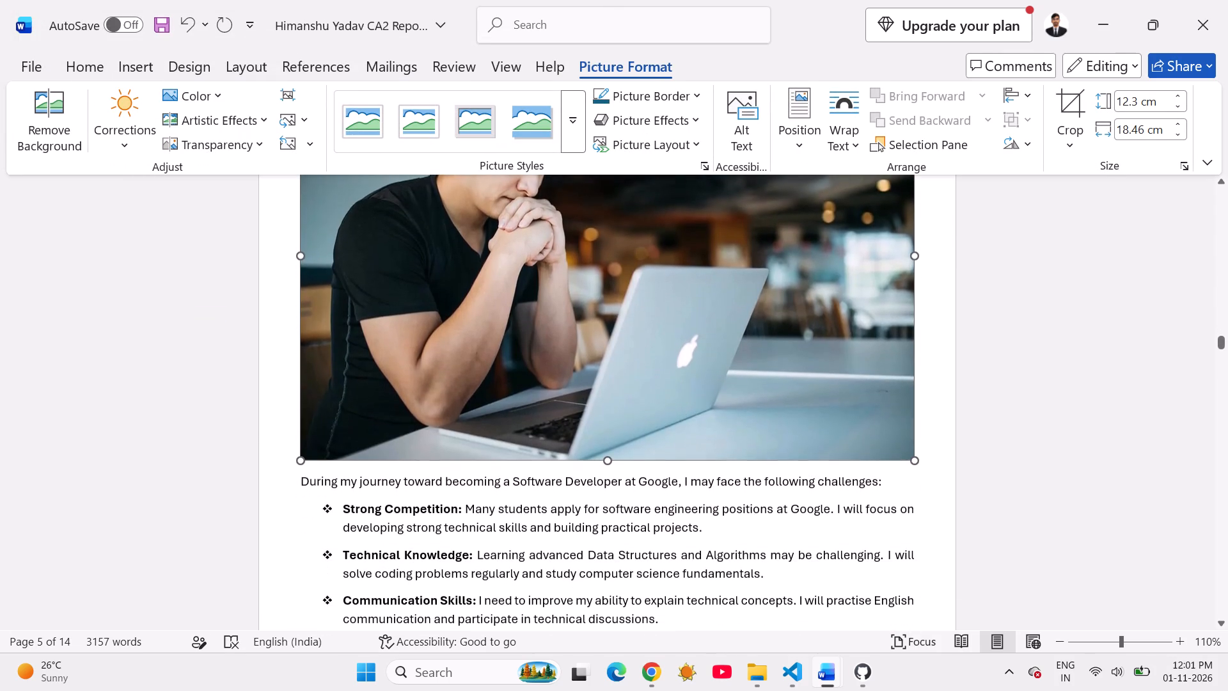
left_click_drag(607, 452, 602, 315)
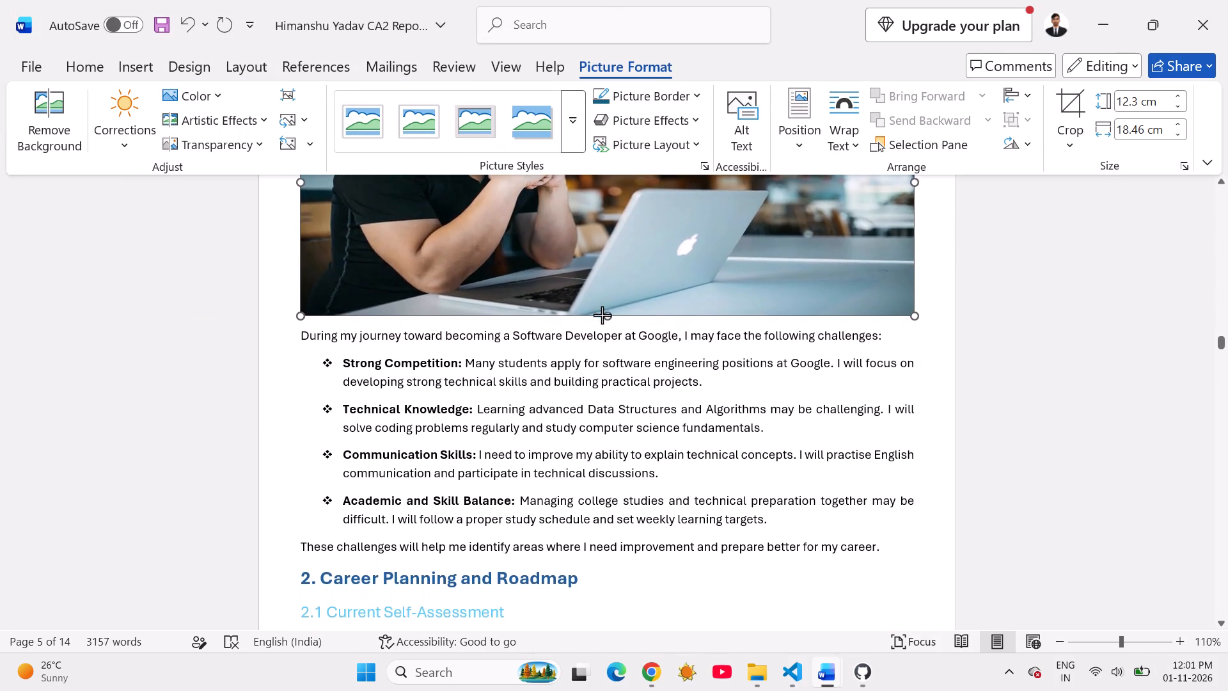
left_click_drag(602, 315, 602, 312)
scroll(602, 312, "up", 1)
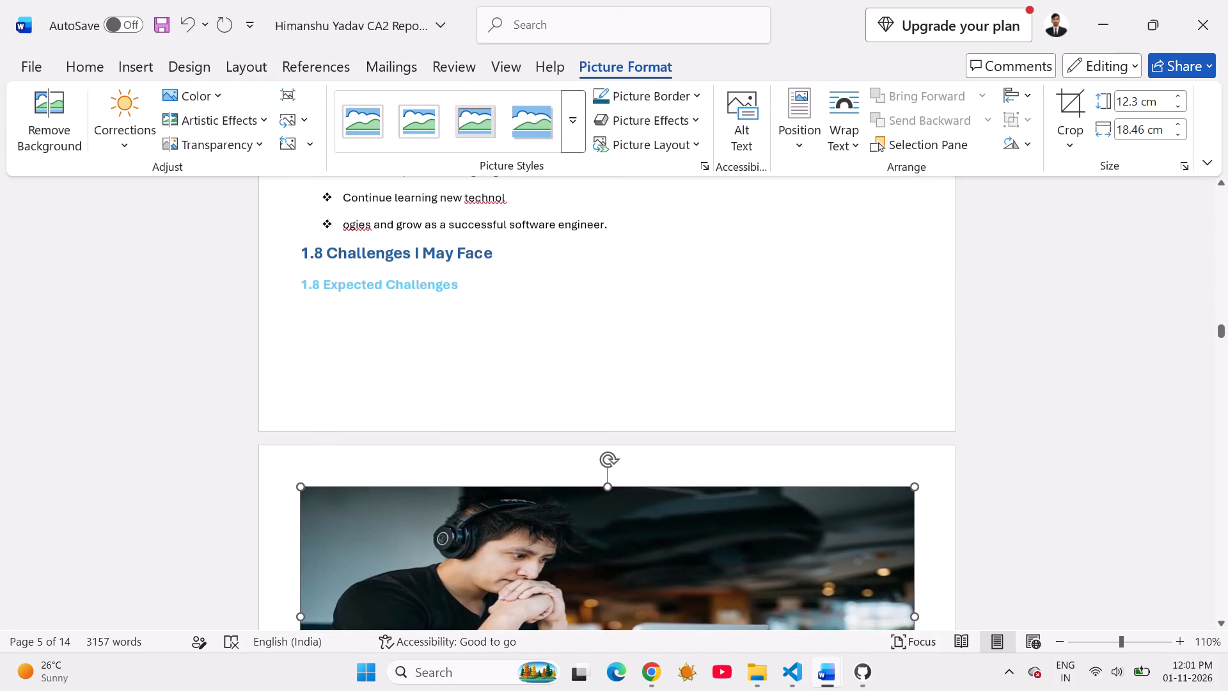
scroll(602, 312, "up", 1)
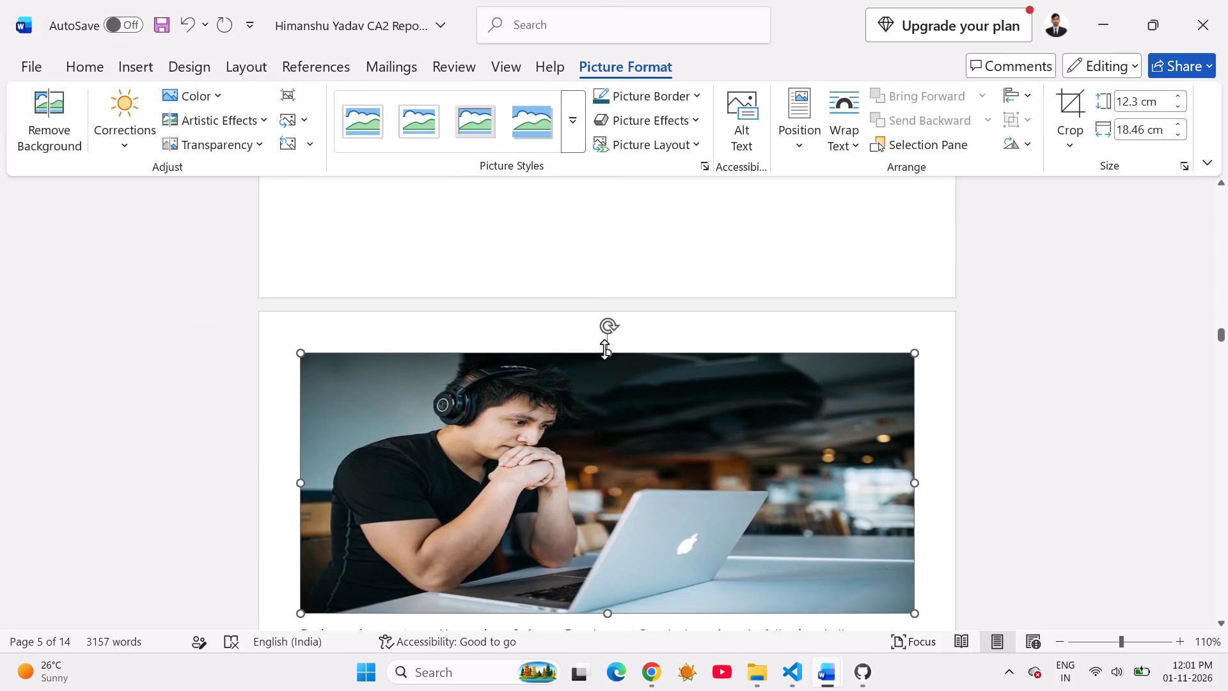
left_click_drag(608, 352, 608, 348)
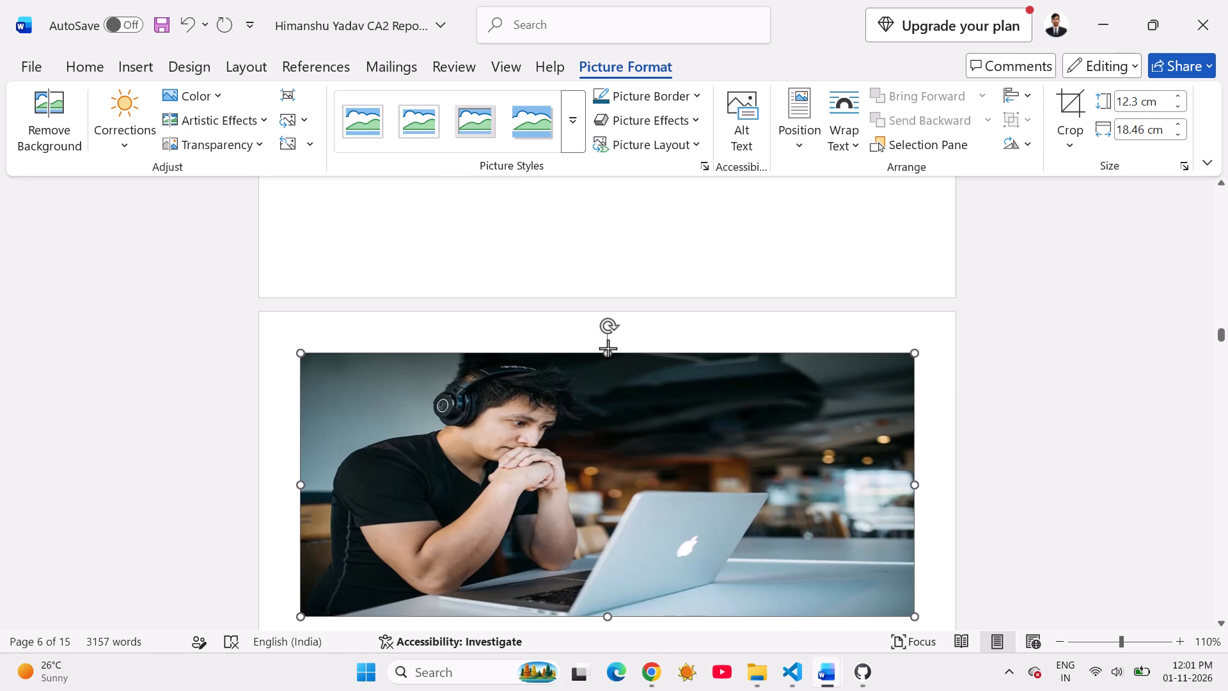
left_click_drag(608, 348, 606, 328)
scroll(519, 295, "up", 2)
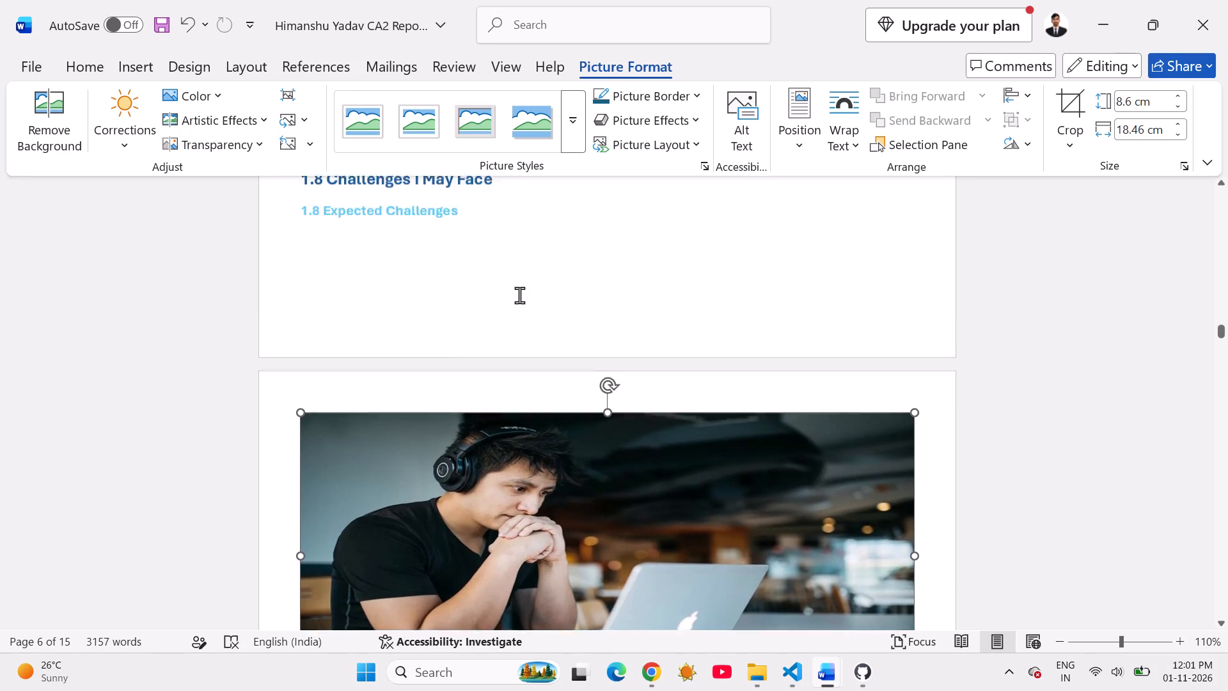
scroll(519, 295, "up", 1)
Examine the report from 2.1 Current Self-Assessment to its last pages and back to the LinkedIn profile screenshot, checking the layout.
scroll(519, 295, "down", 10)
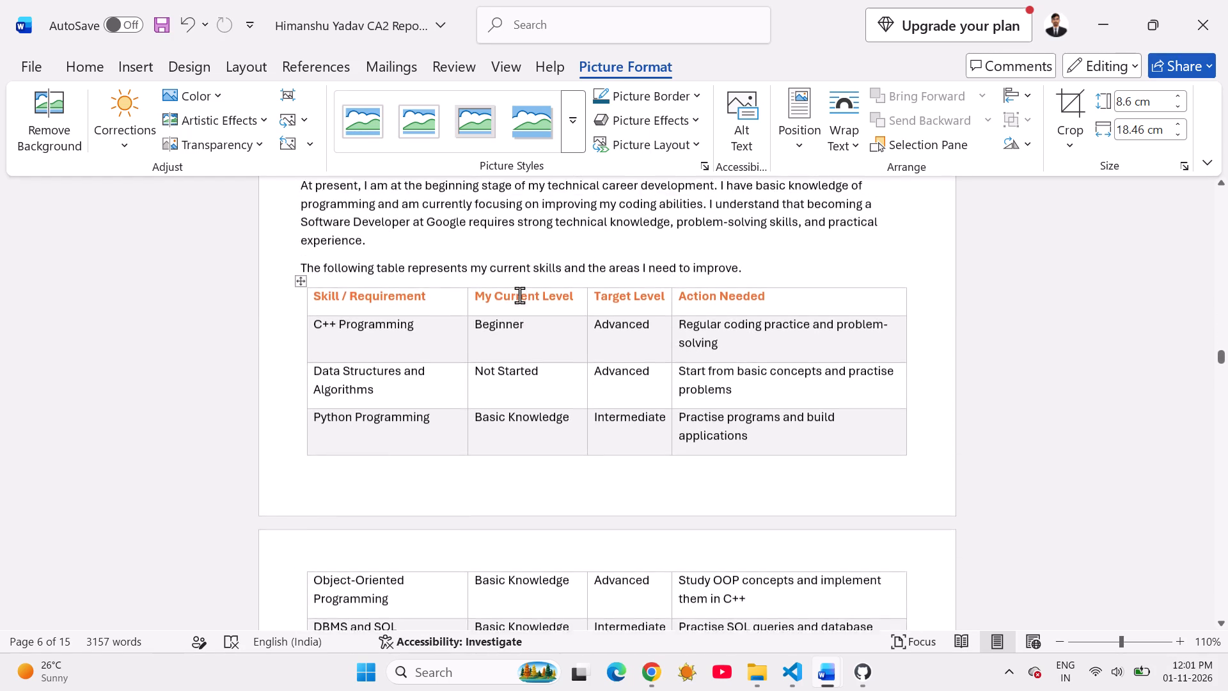
scroll(519, 295, "down", 8)
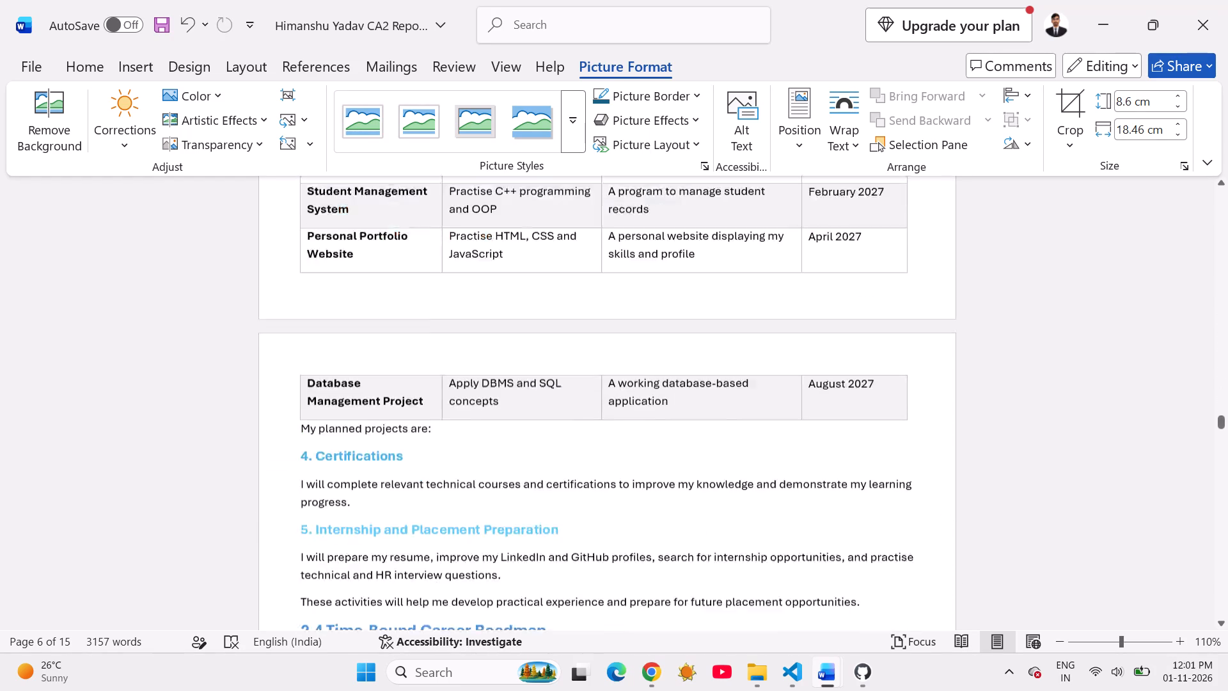
scroll(519, 295, "down", 9)
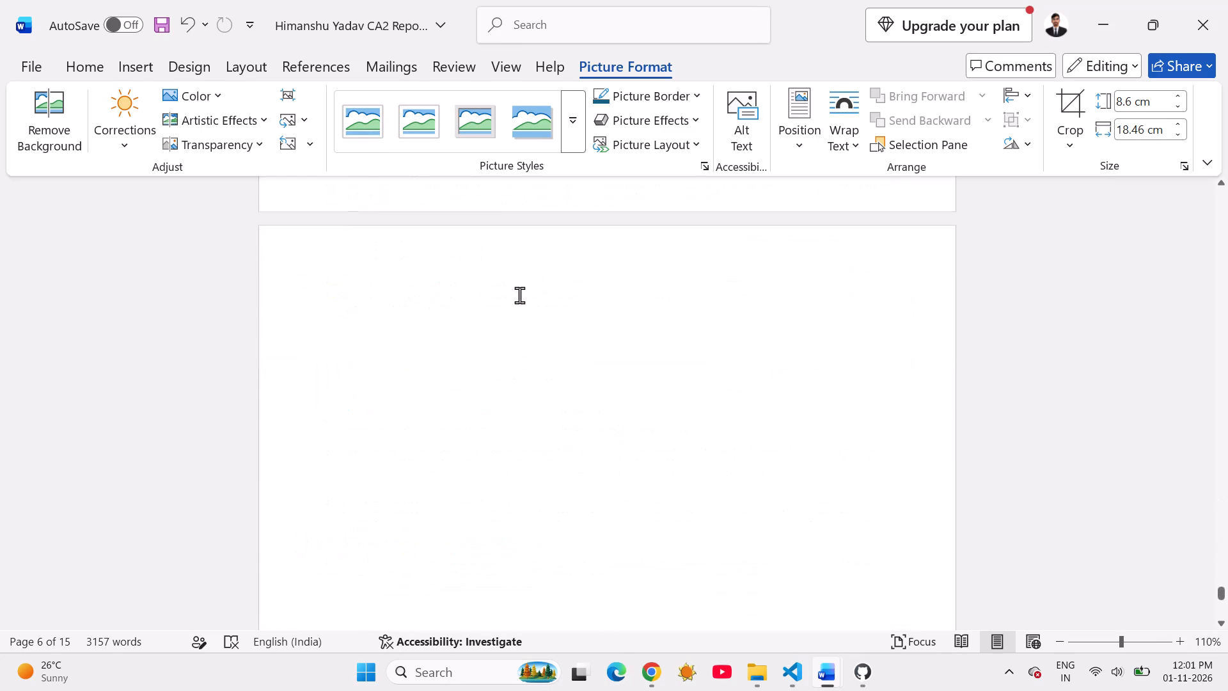
scroll(519, 295, "down", 6)
scroll(519, 295, "up", 6)
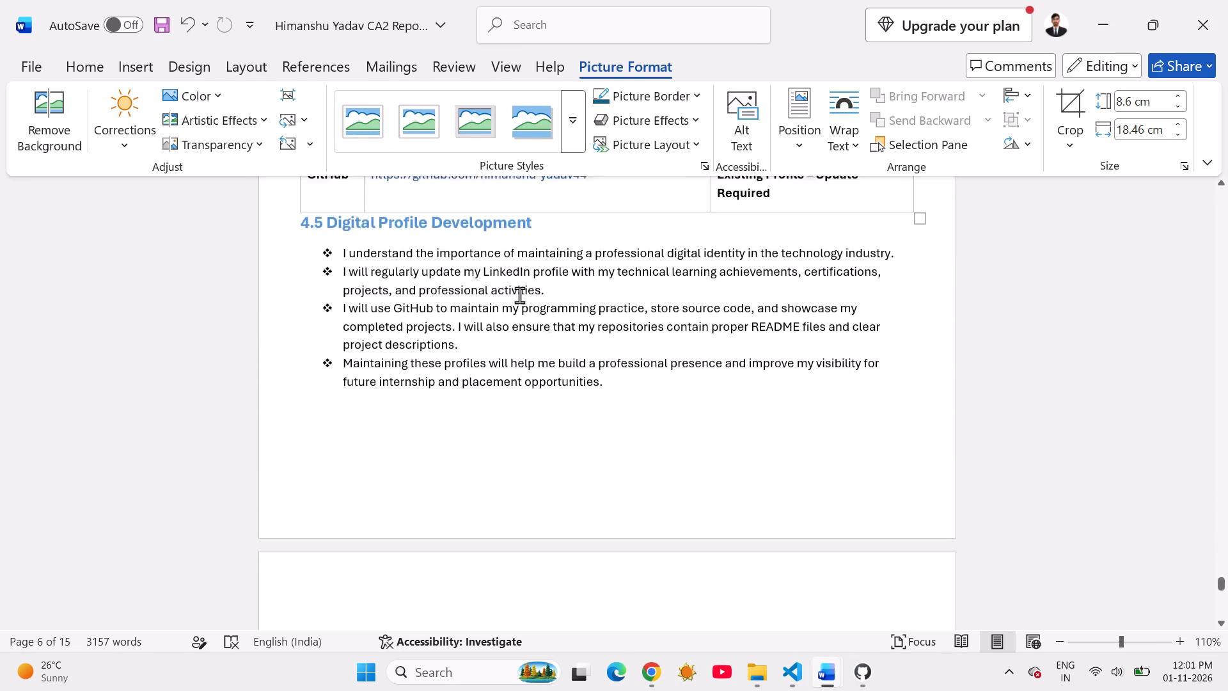
scroll(519, 295, "up", 4)
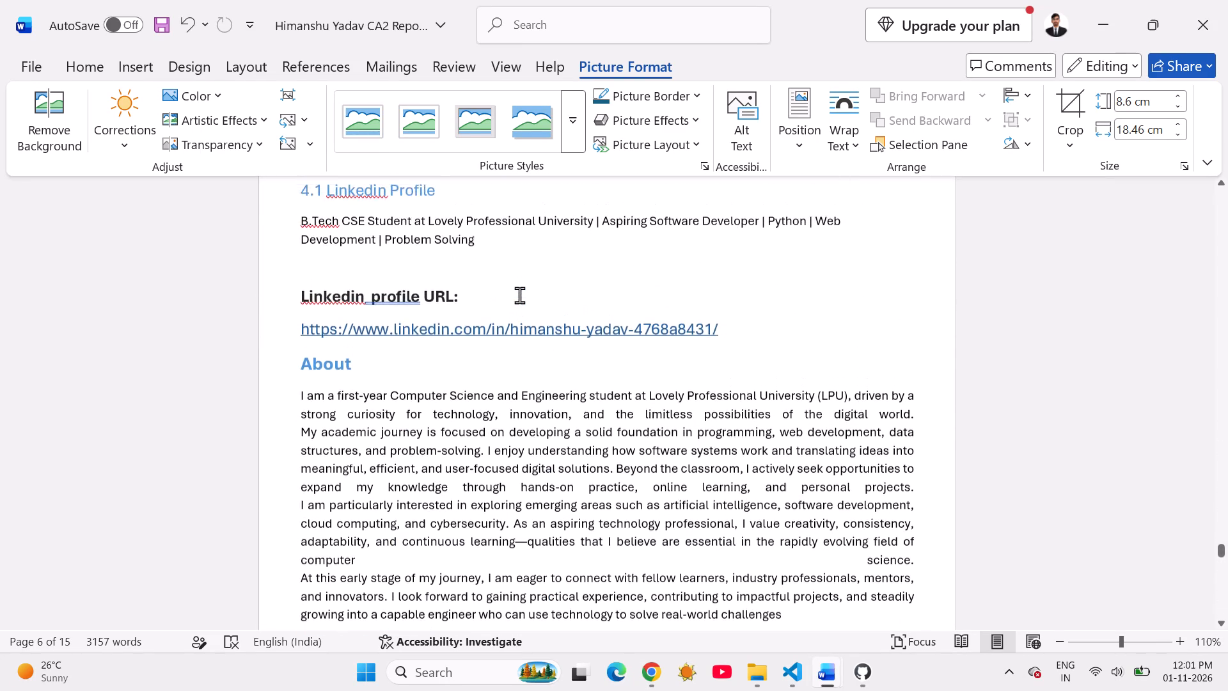
scroll(519, 295, "up", 5)
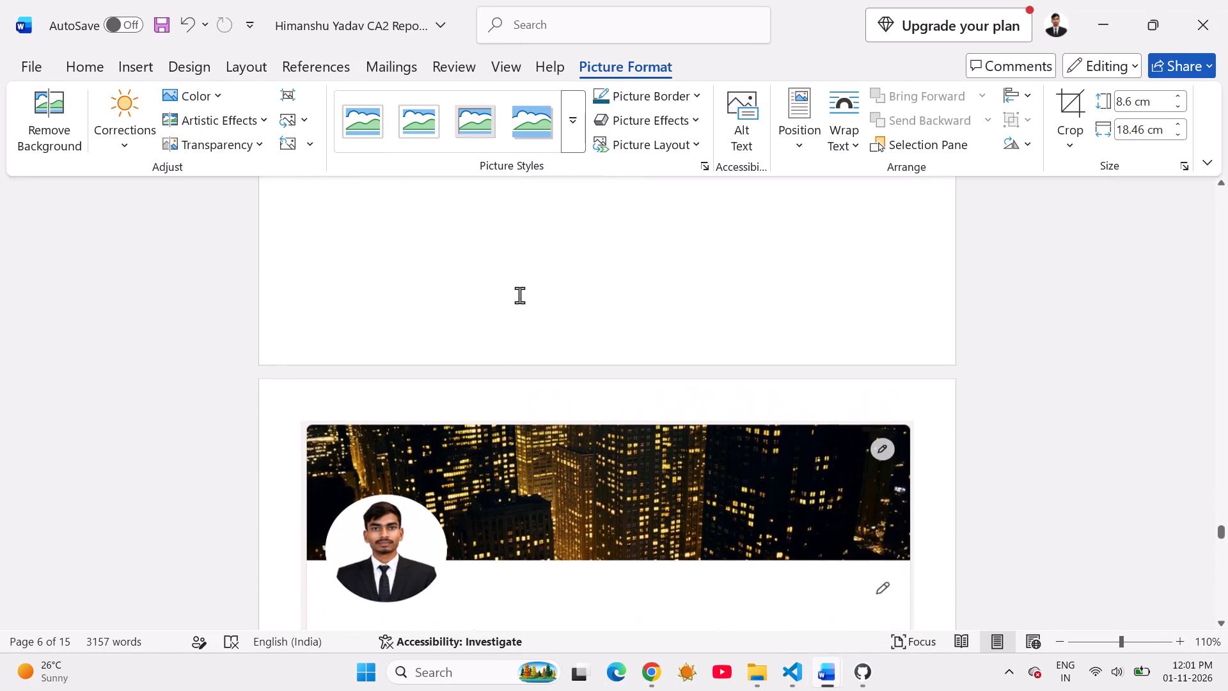
scroll(519, 295, "up", 2)
scroll(519, 295, "down", 3)
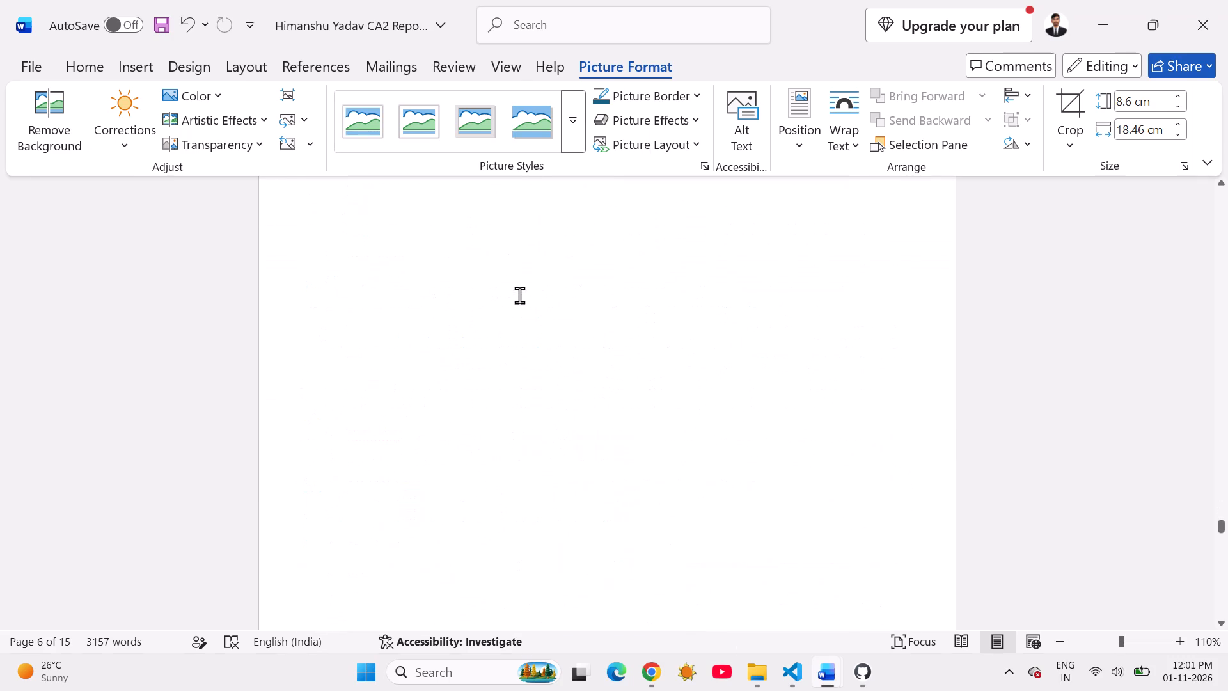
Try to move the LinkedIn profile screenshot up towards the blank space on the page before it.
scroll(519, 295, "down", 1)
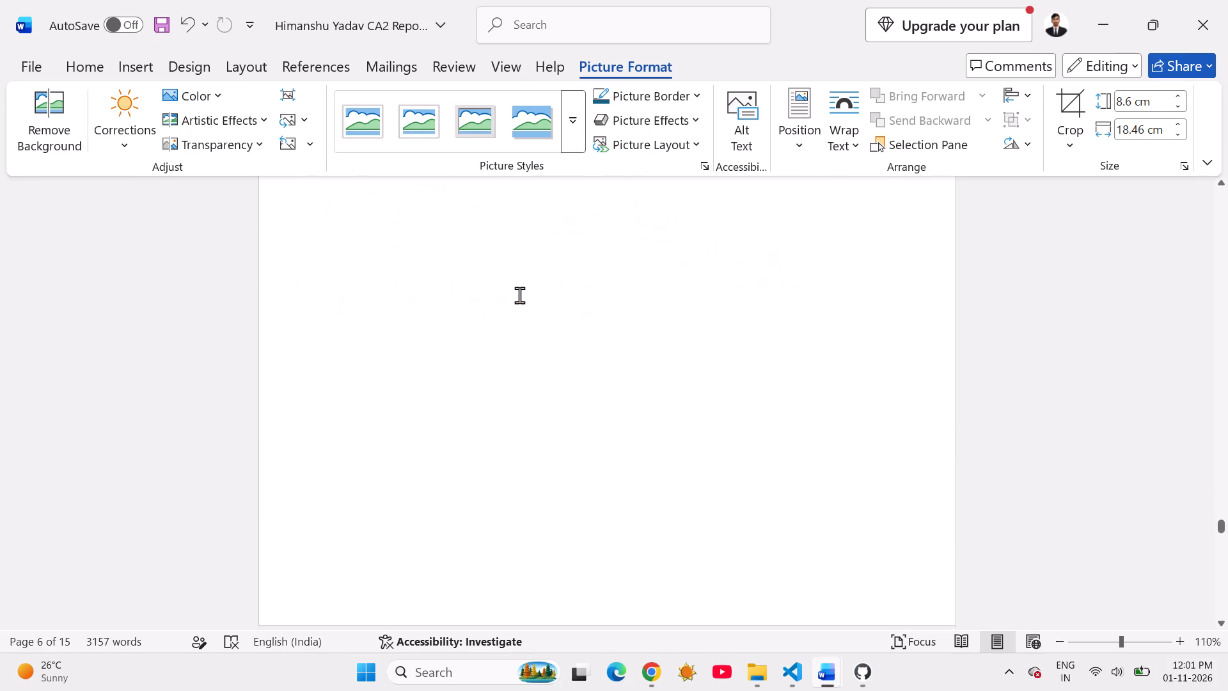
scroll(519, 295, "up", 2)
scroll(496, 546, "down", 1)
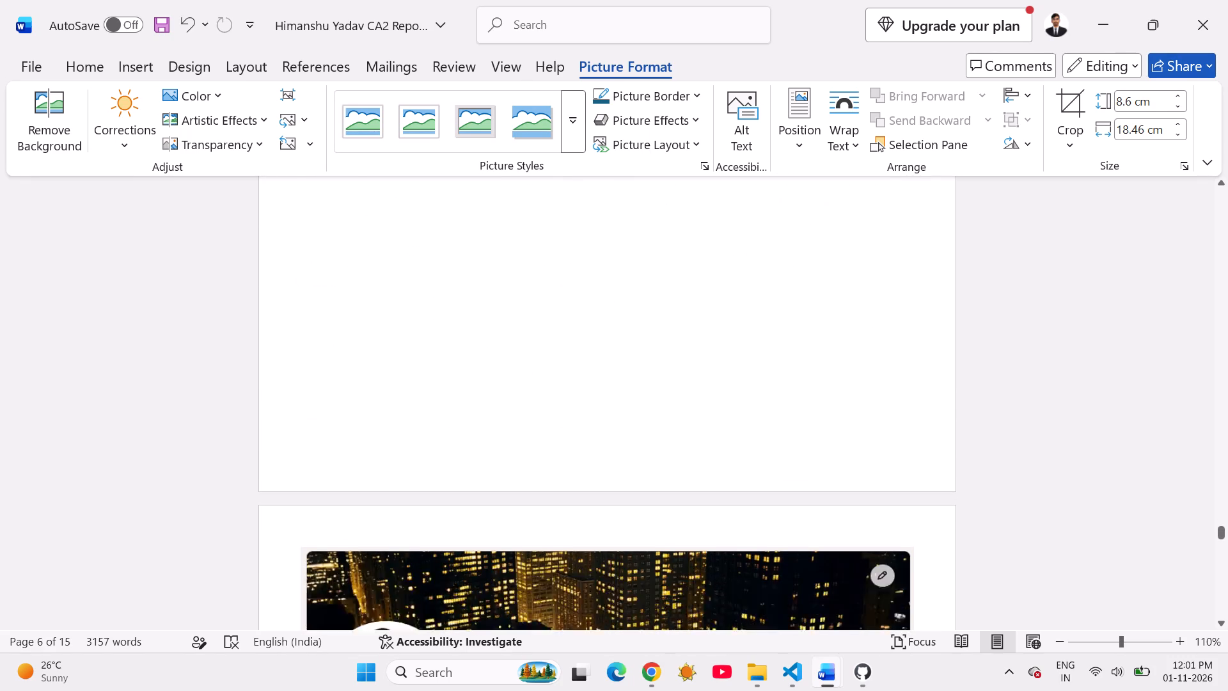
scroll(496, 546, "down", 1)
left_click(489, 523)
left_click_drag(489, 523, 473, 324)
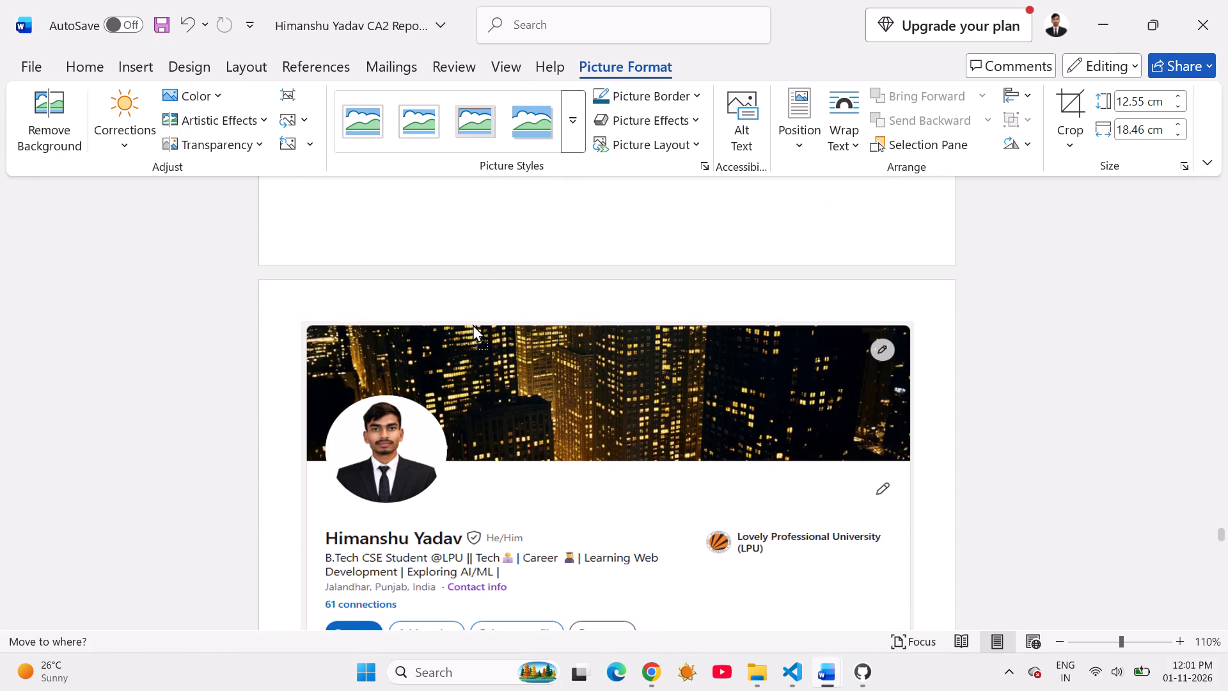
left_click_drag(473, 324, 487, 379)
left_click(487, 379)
Zoom out to 60% and examine the report's pages side by side, checking layout, picture placement and empty space.
scroll(487, 379, "down", 3, "ctrl")
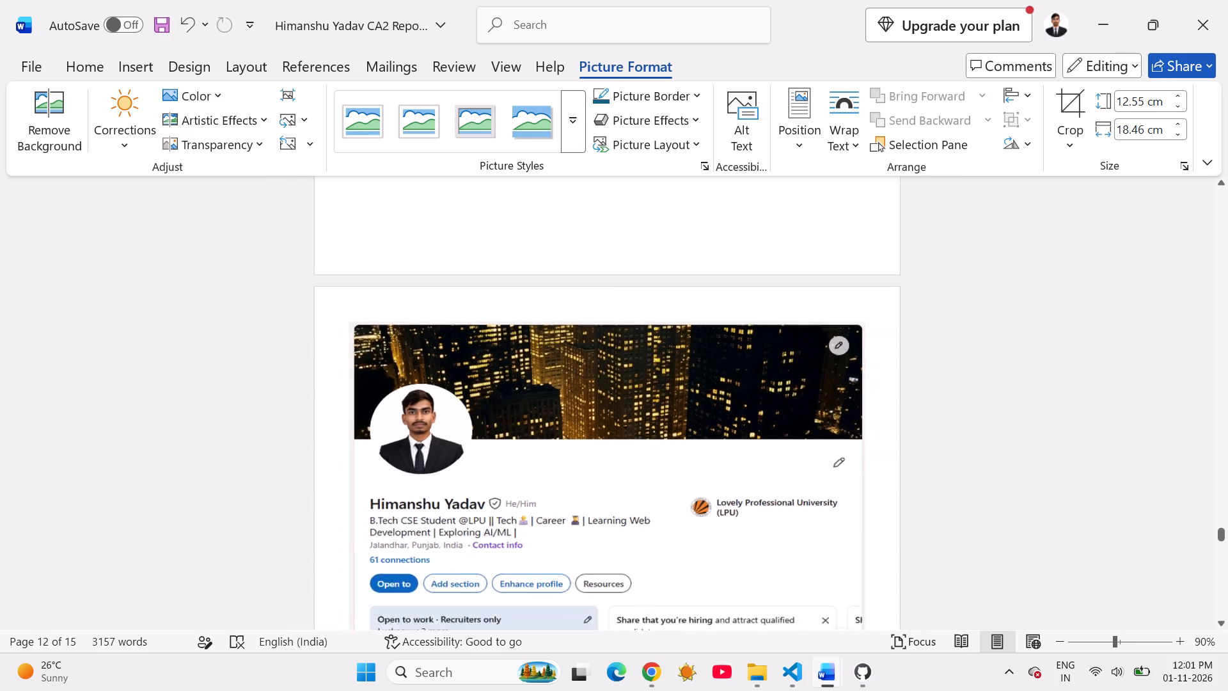
scroll(487, 379, "down", 2, "ctrl")
scroll(487, 379, "down", 1)
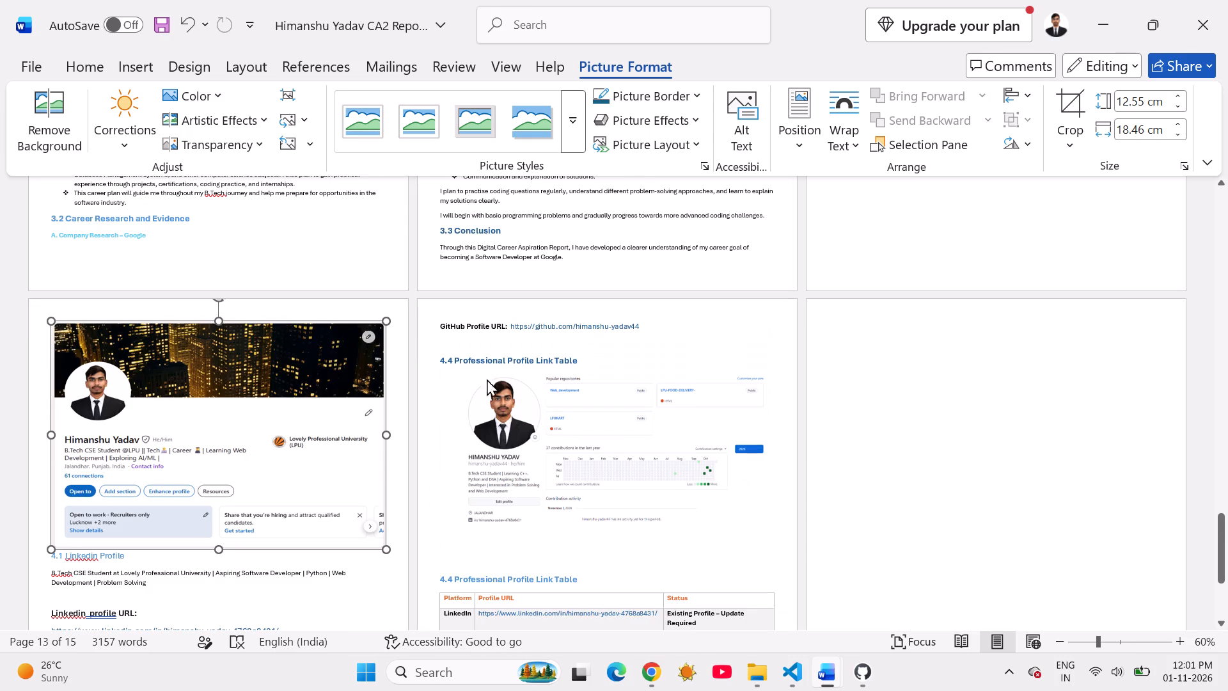
scroll(487, 379, "down", 2)
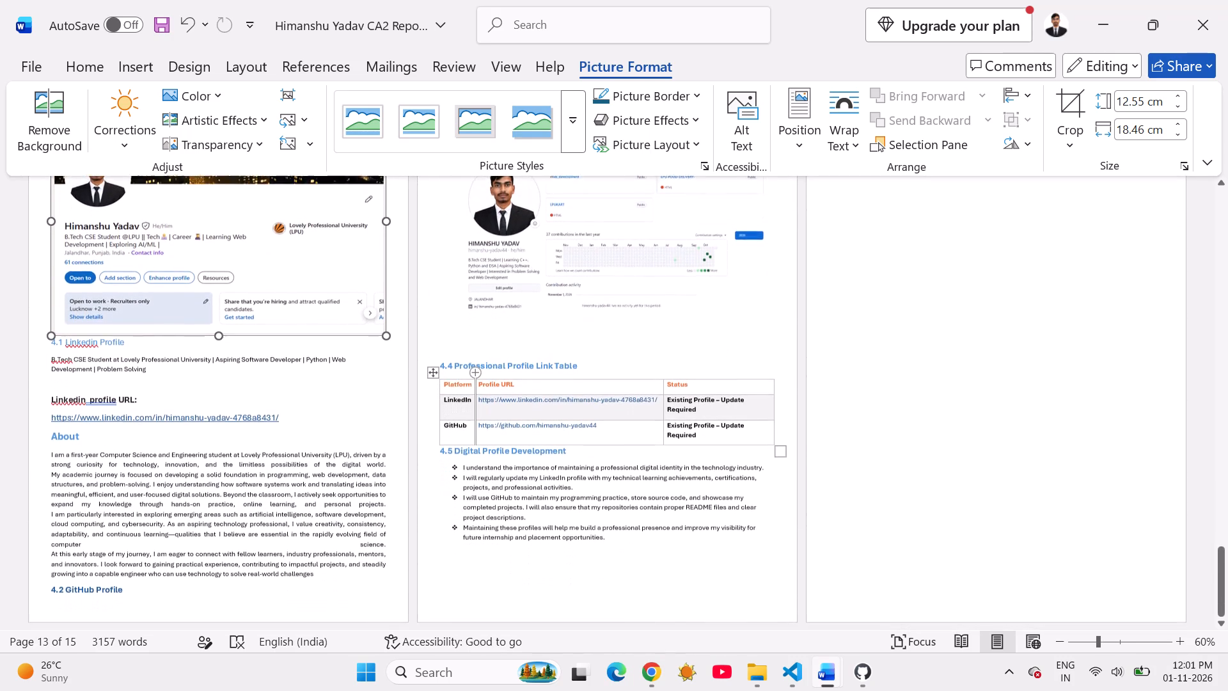
scroll(487, 379, "down", 2)
scroll(487, 379, "up", 6)
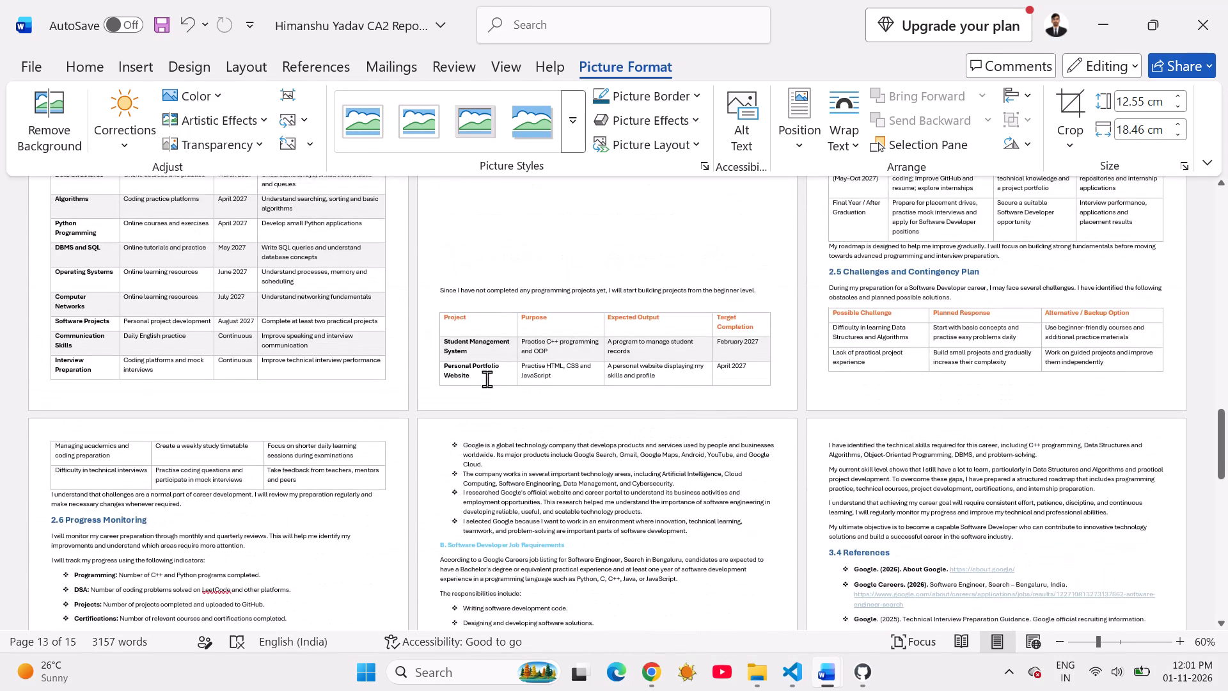
scroll(487, 379, "down", 5)
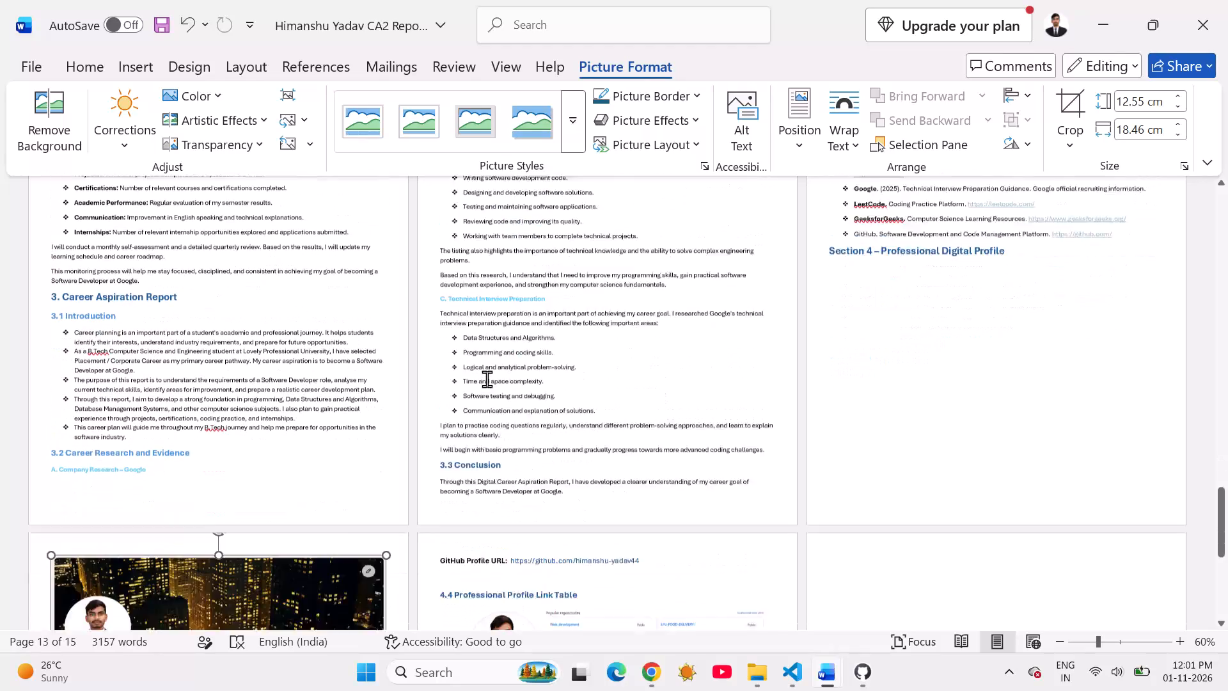
scroll(487, 379, "down", 4)
scroll(487, 379, "up", 1)
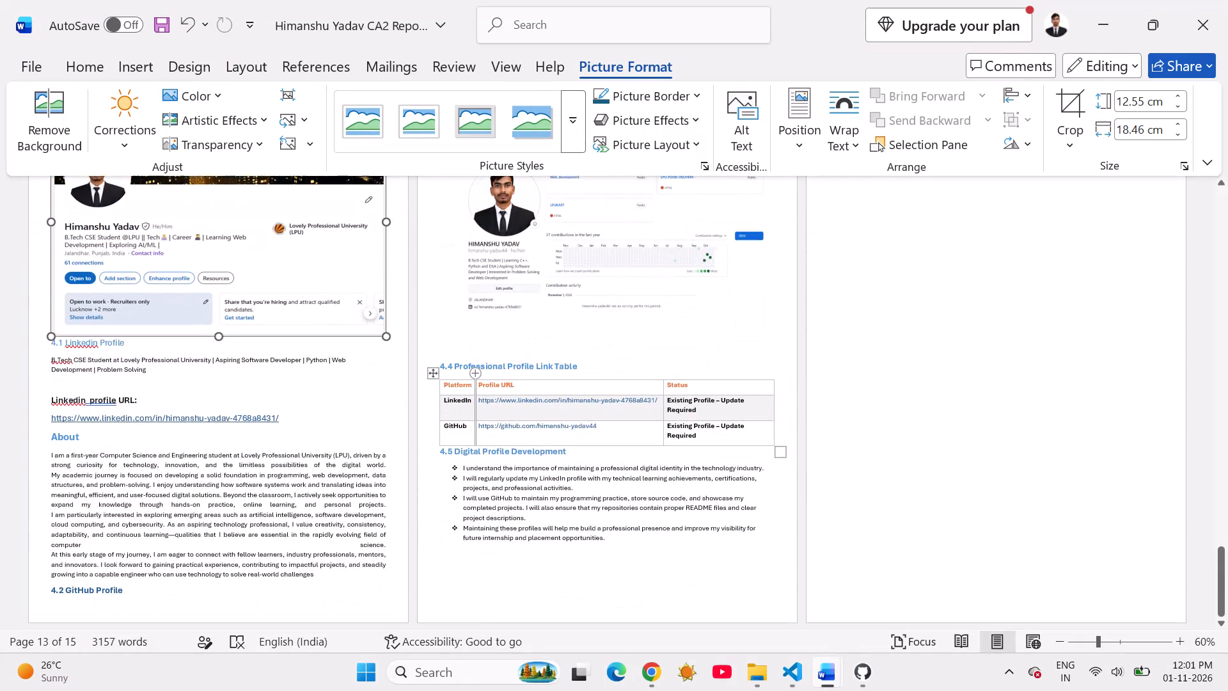
scroll(487, 379, "up", 5)
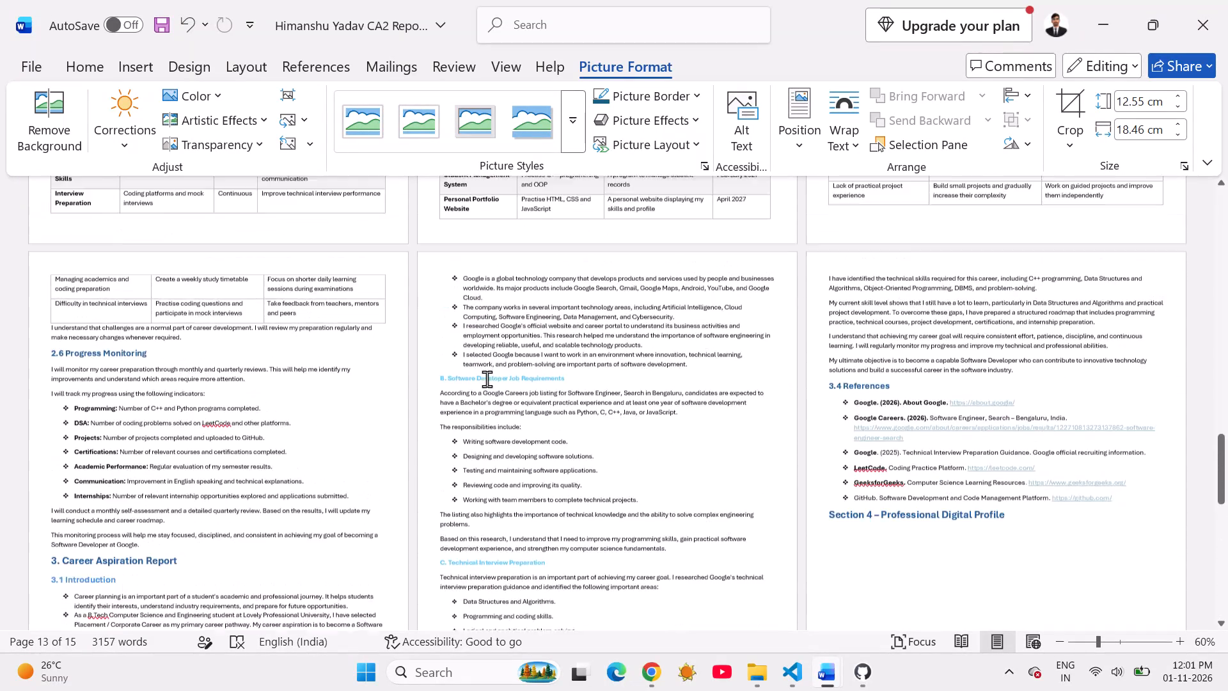
scroll(487, 379, "up", 4)
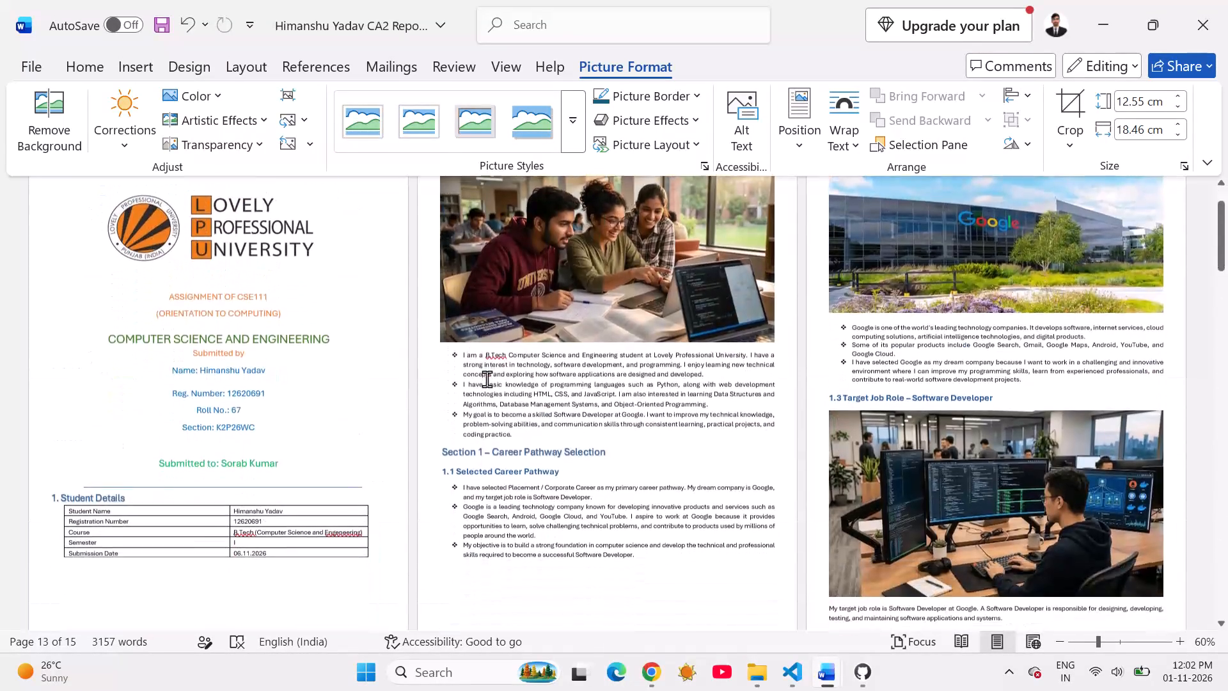
scroll(487, 379, "down", 3)
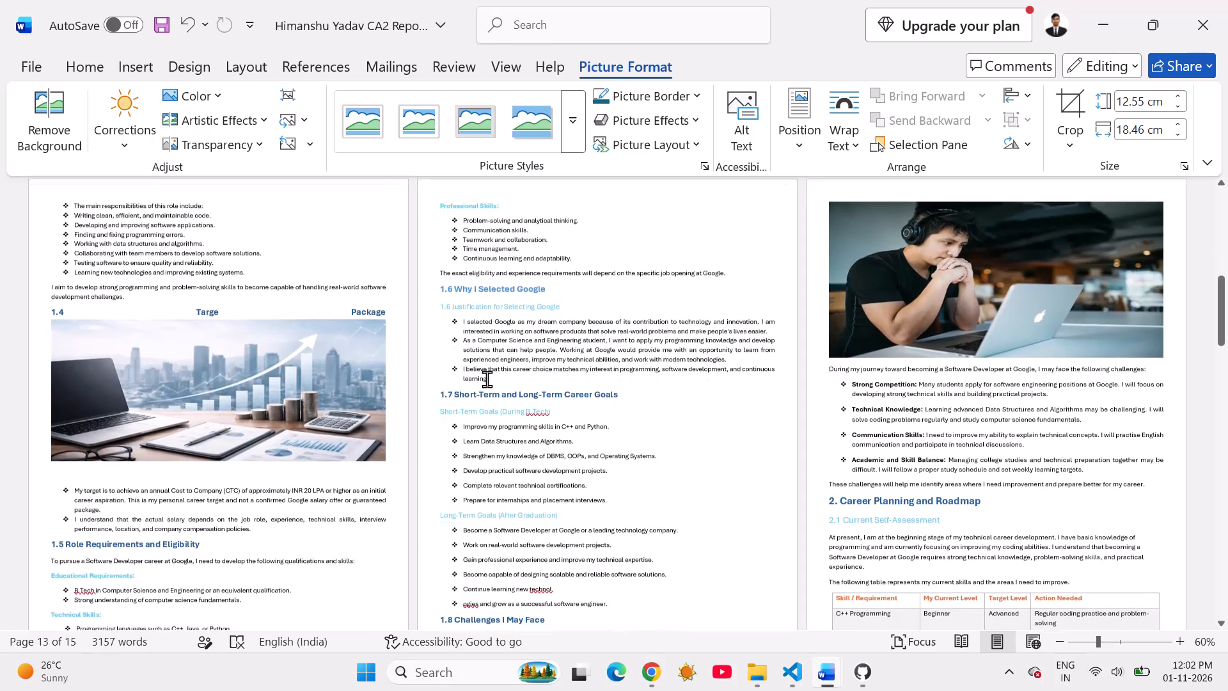
scroll(487, 379, "down", 4)
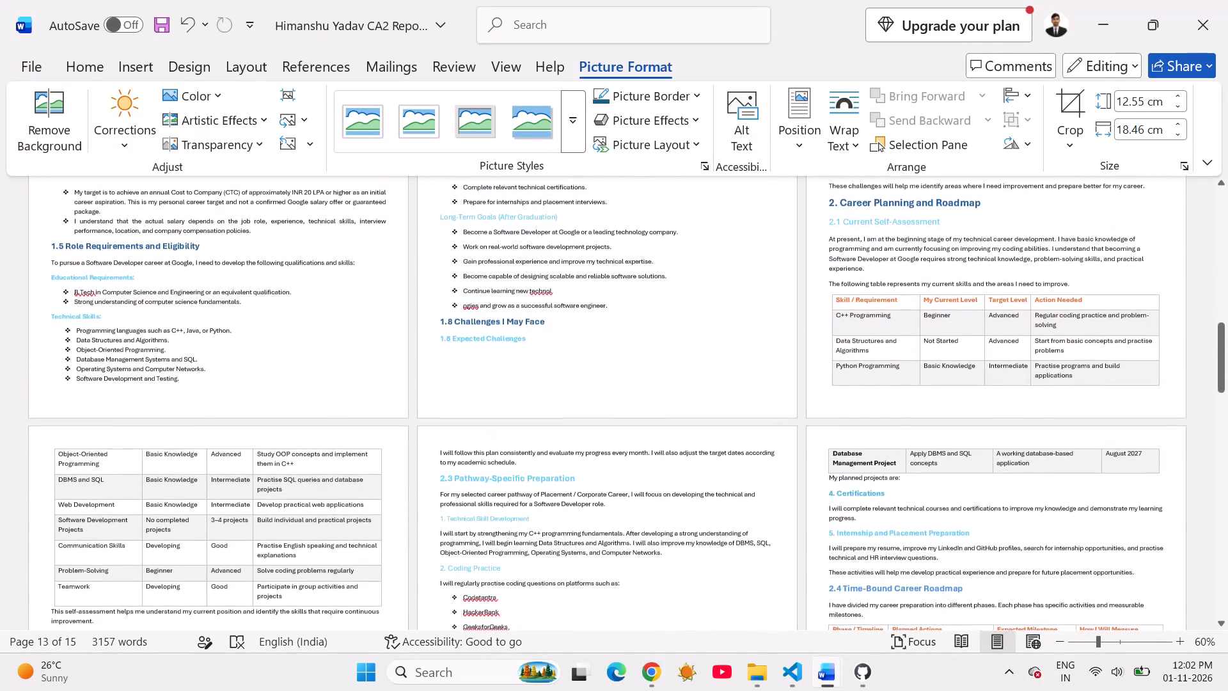
scroll(487, 379, "down", 2)
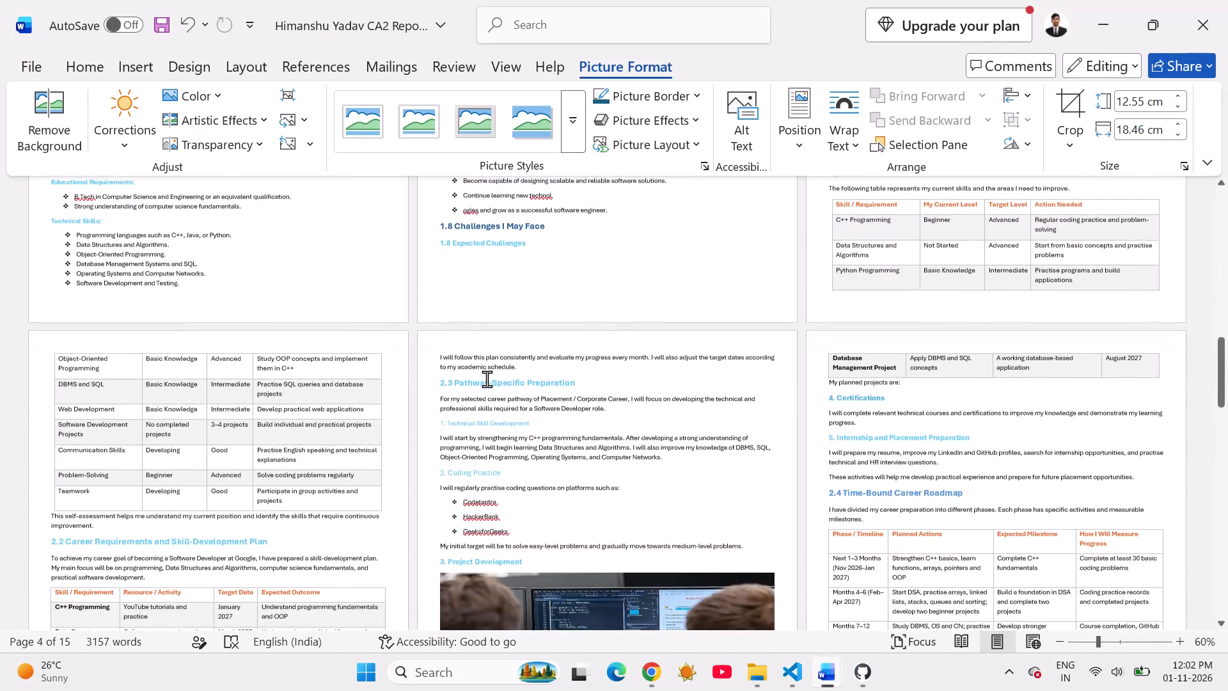
scroll(487, 379, "down", 2)
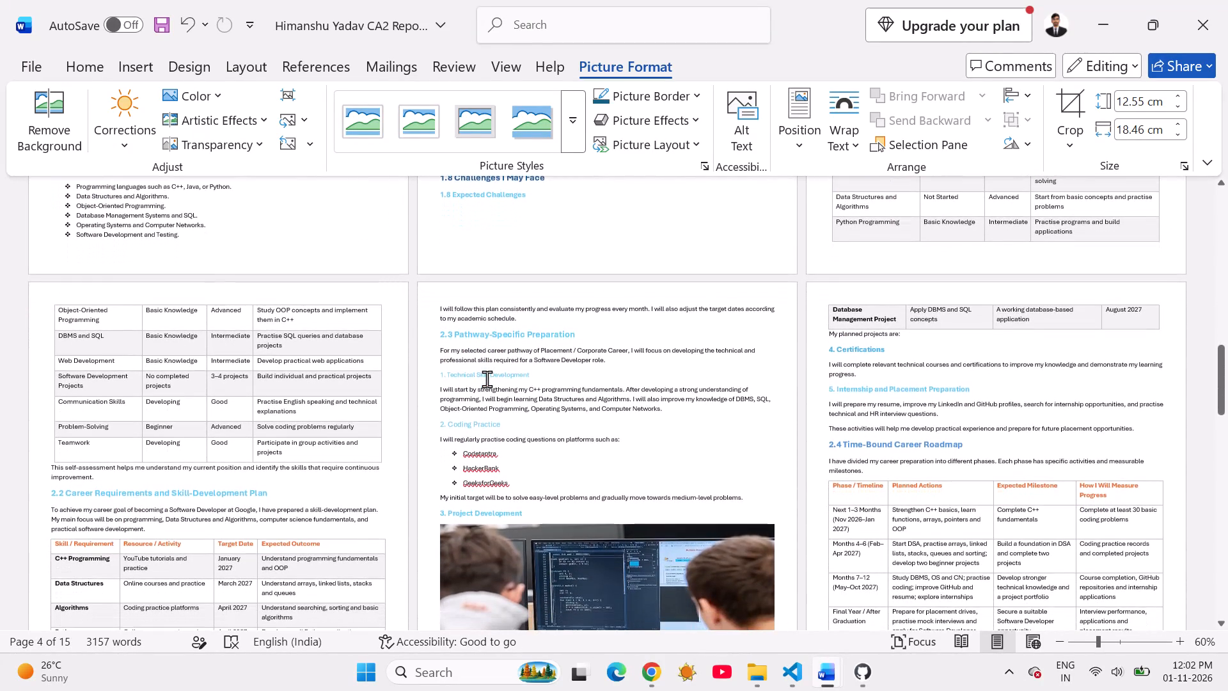
scroll(487, 379, "down", 1)
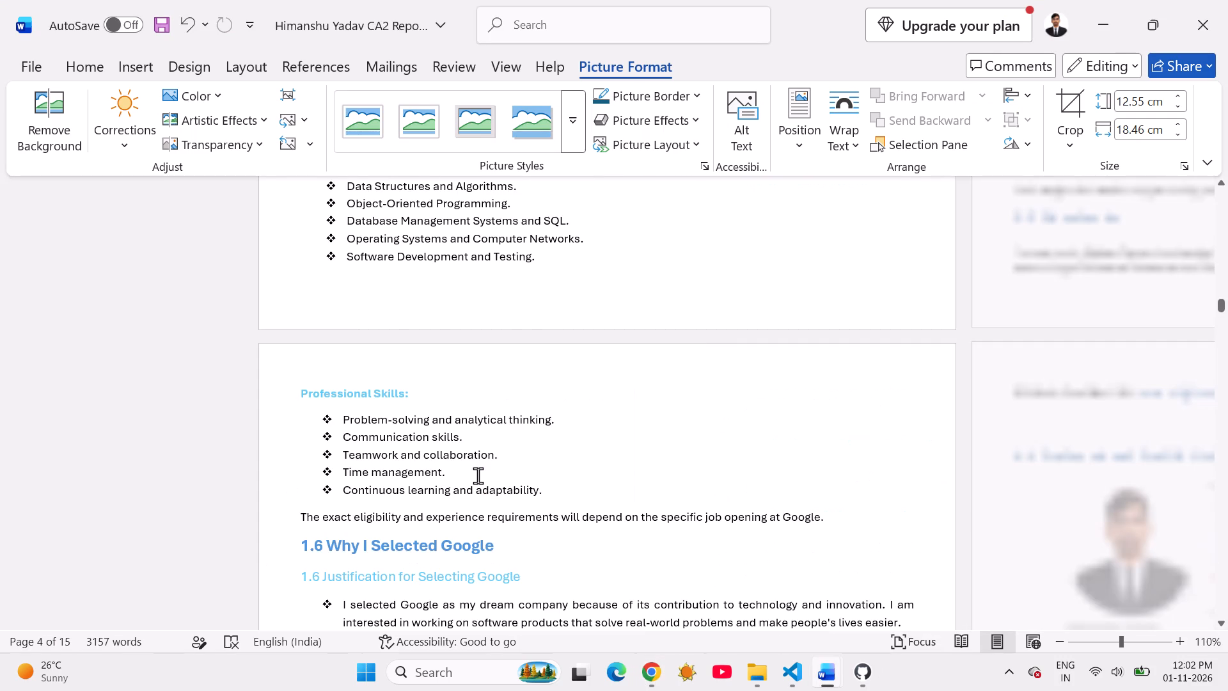
scroll(478, 475, "up", 4)
scroll(478, 475, "up", 17)
scroll(478, 475, "down", 1)
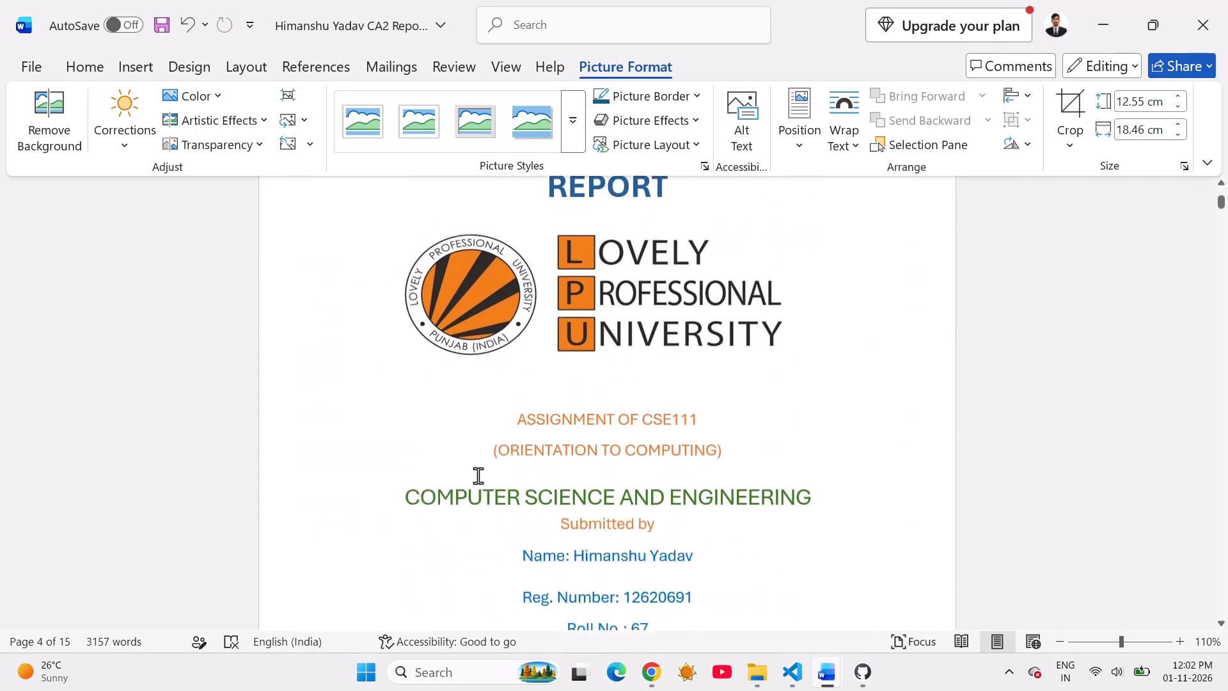
scroll(478, 475, "down", 4)
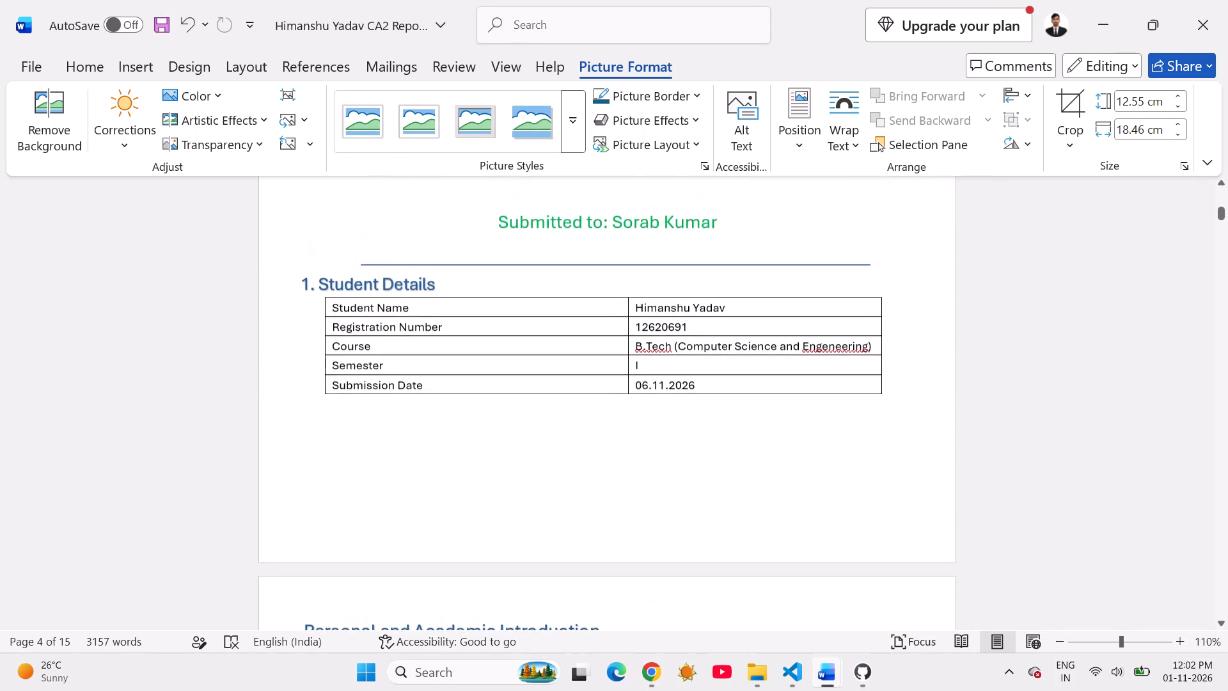
scroll(478, 475, "down", 4)
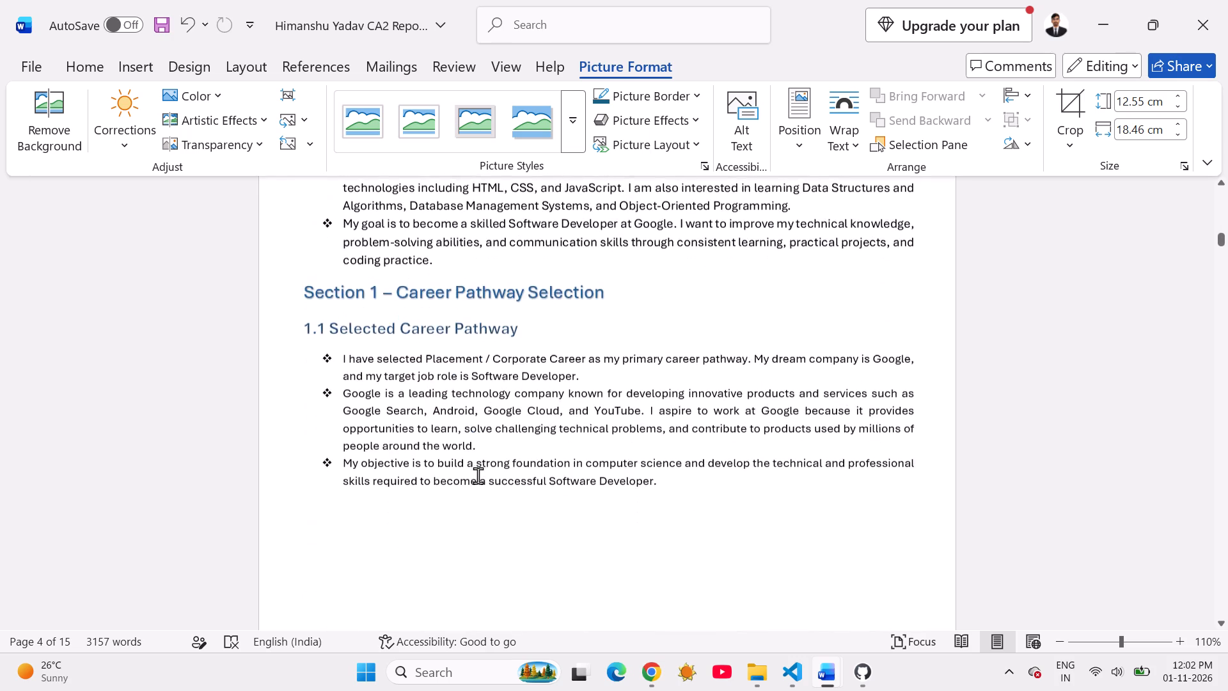
scroll(478, 475, "down", 2)
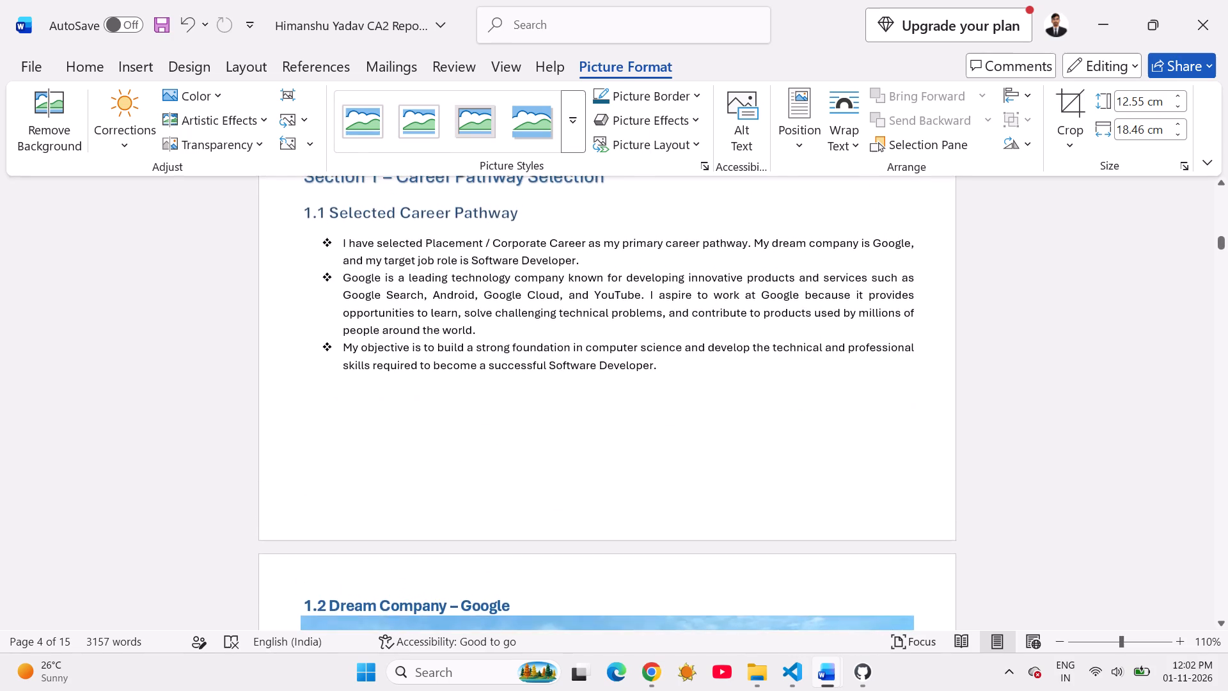
scroll(478, 475, "down", 2)
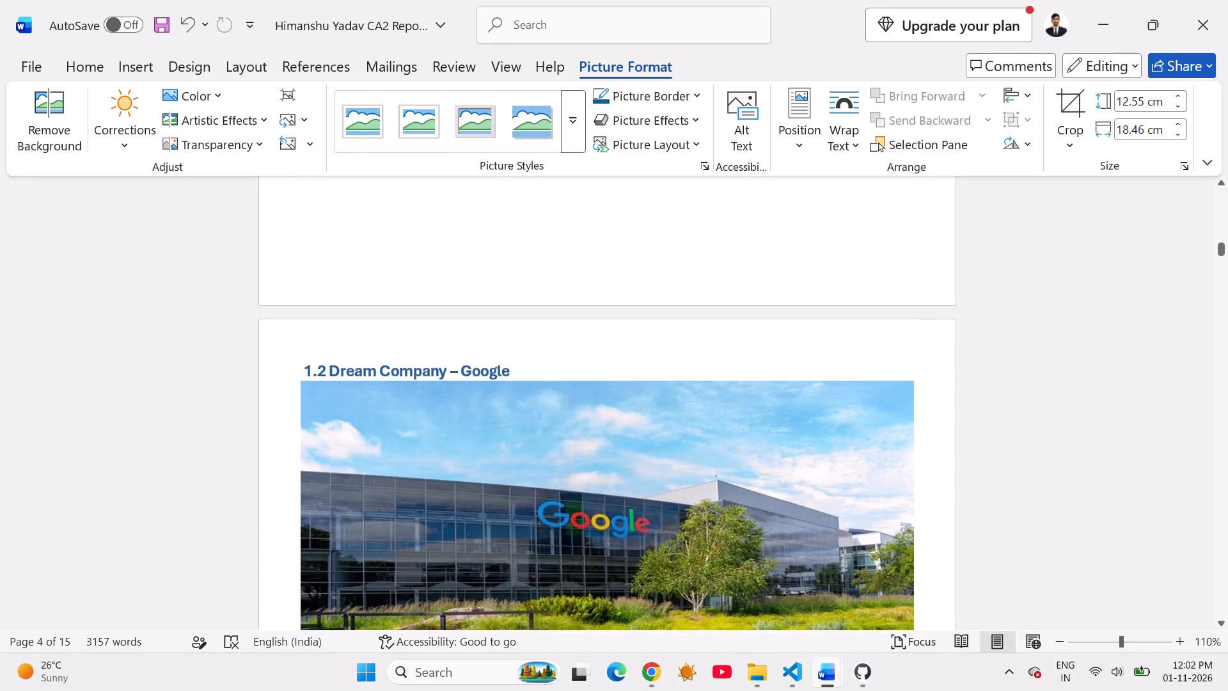
scroll(478, 475, "down", 4)
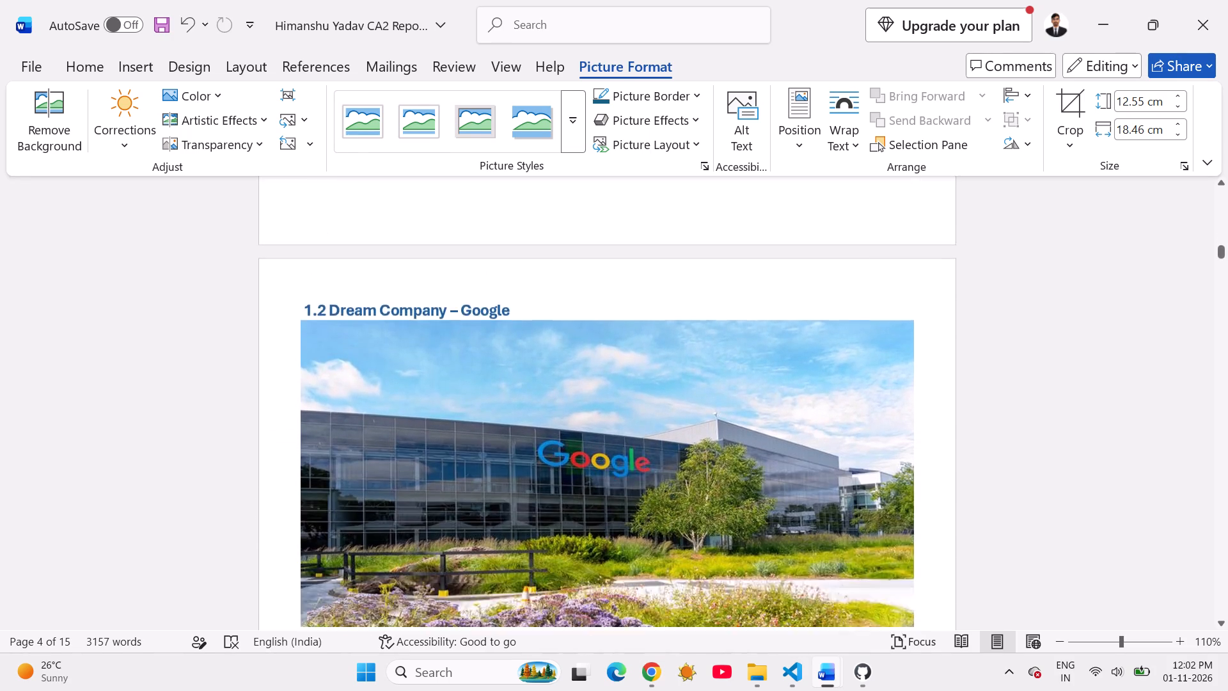
scroll(478, 475, "down", 3)
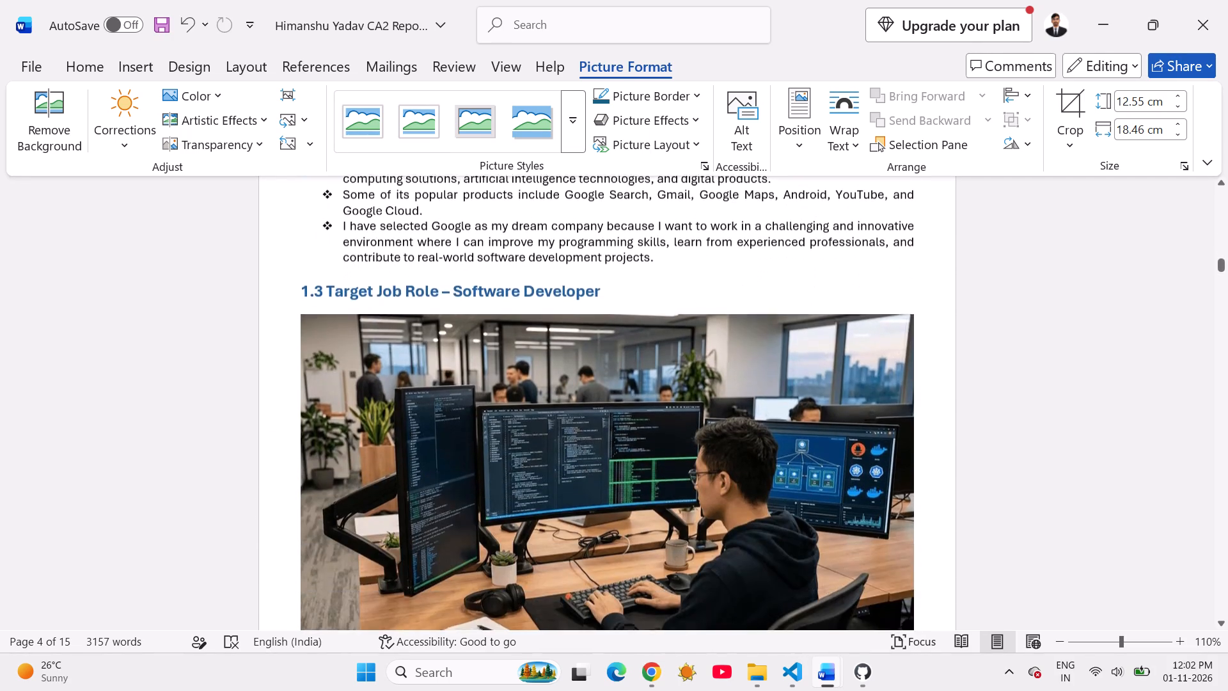
scroll(478, 475, "down", 3)
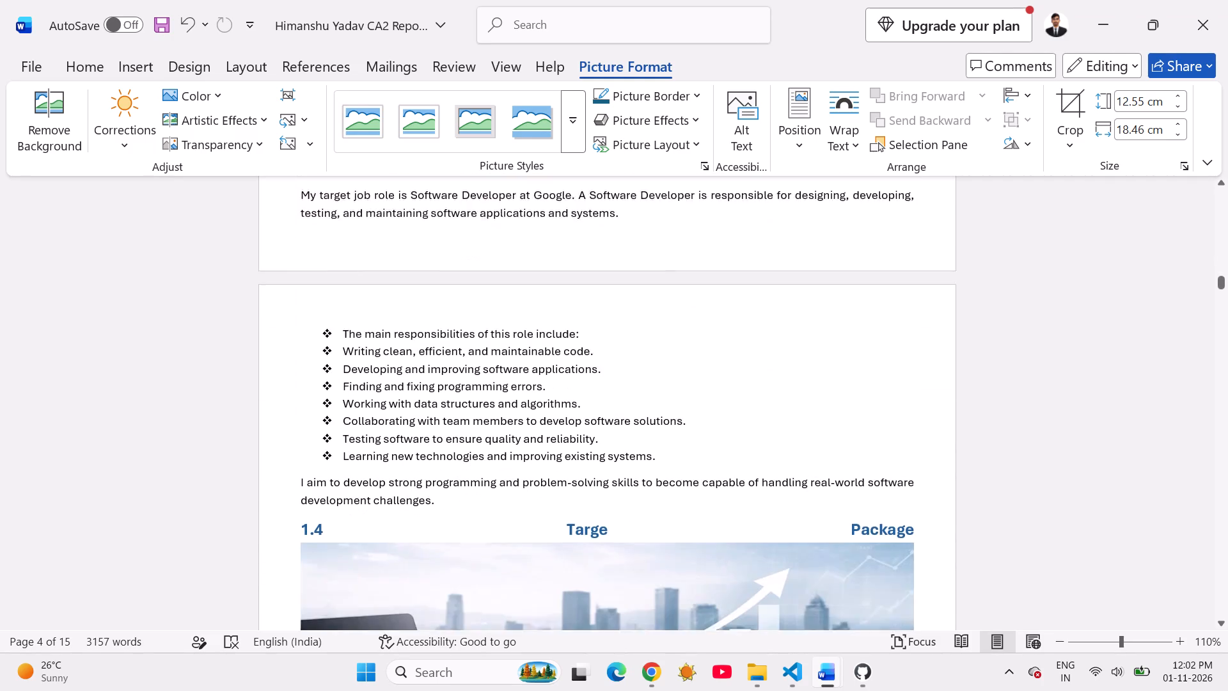
scroll(478, 475, "down", 3)
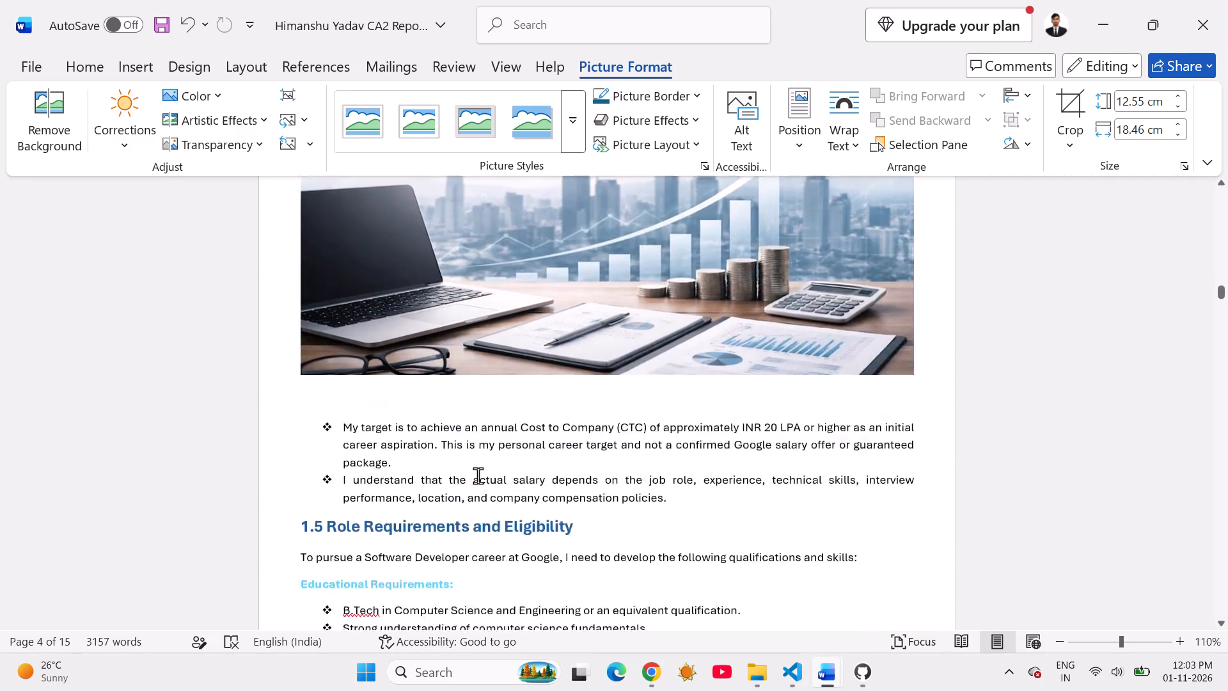
scroll(478, 475, "down", 1)
scroll(478, 475, "up", 5)
scroll(478, 475, "down", 3)
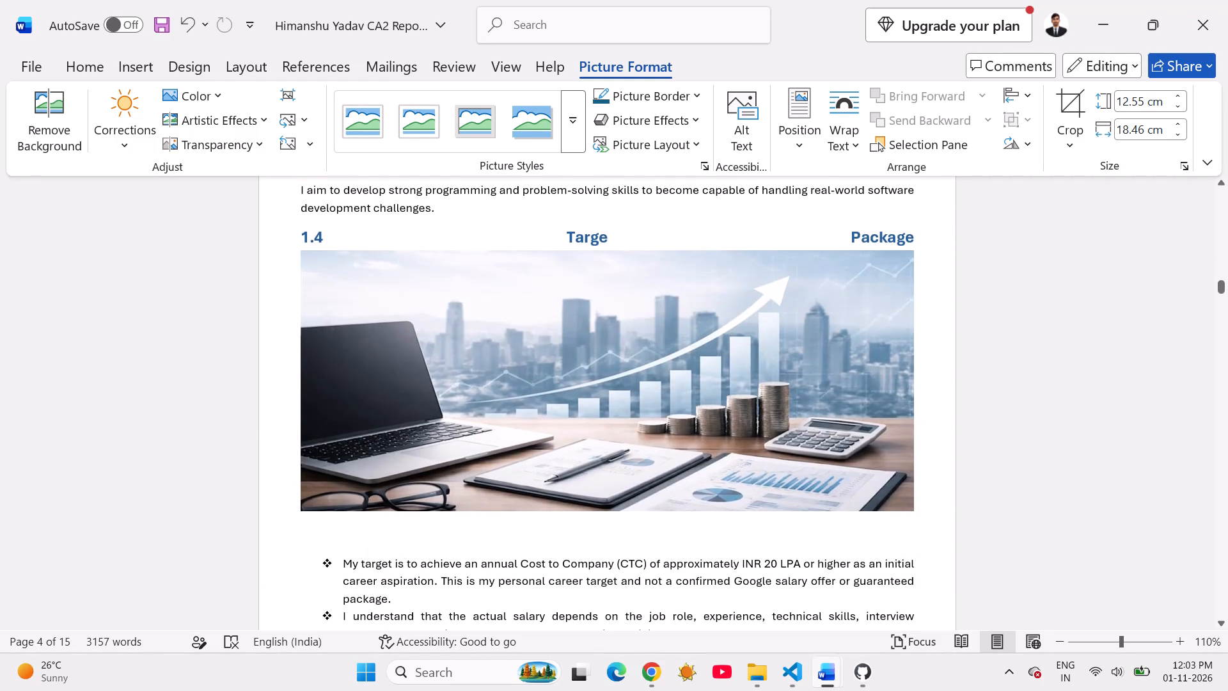
Cut the growth-chart picture out of the 1.4 Targe Package heading line.
right_click(474, 455)
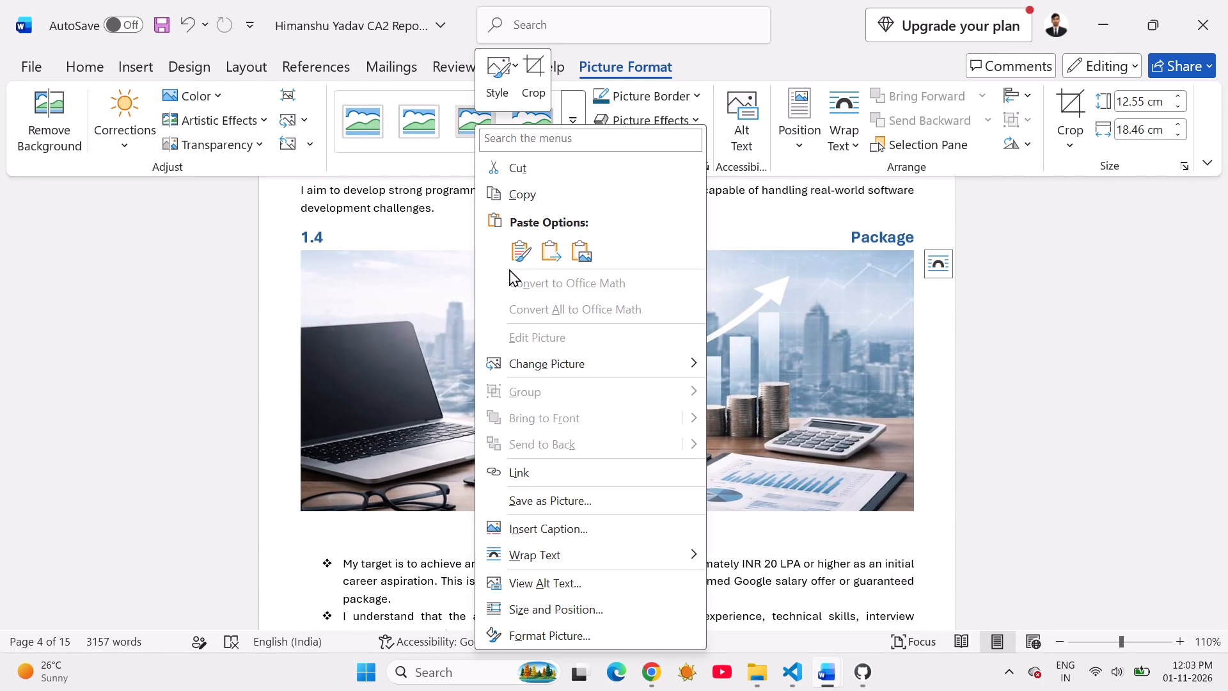
left_click(525, 173)
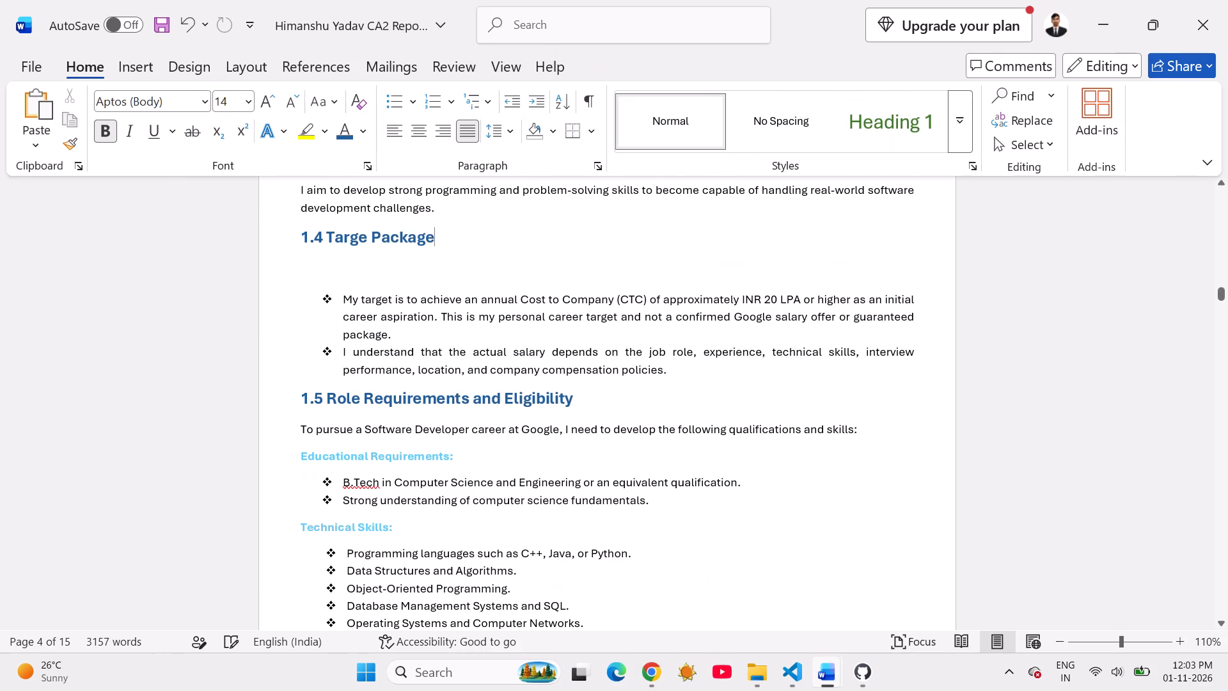
Clean up the empty lines under the 1.4 Targe Package heading, leaving a single blank line before the bullets.
left_click(445, 246)
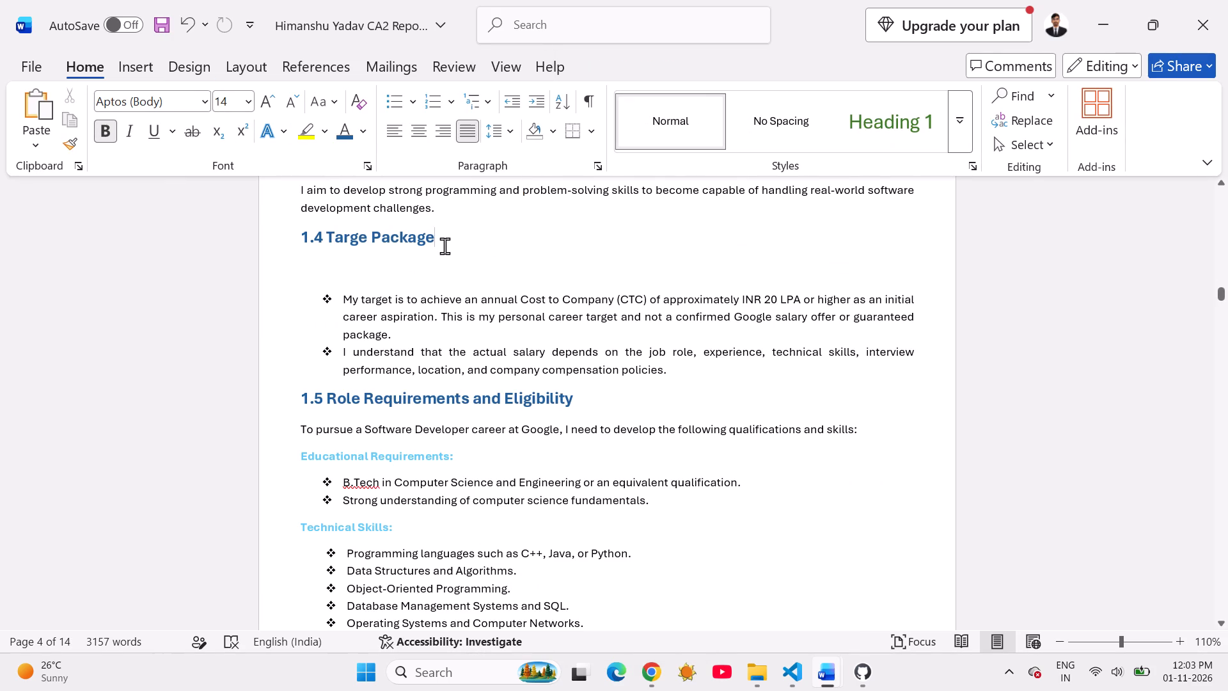
key("Return")
left_click(445, 246)
key("BackSpace")
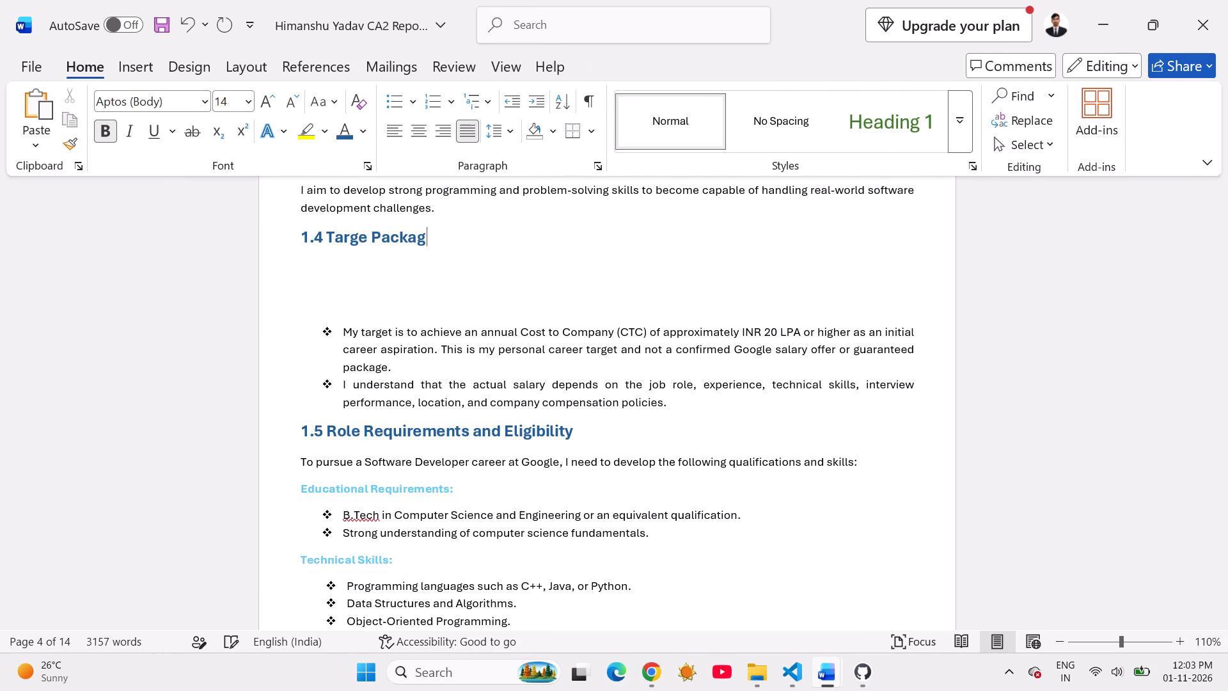
key("e")
left_click(343, 308)
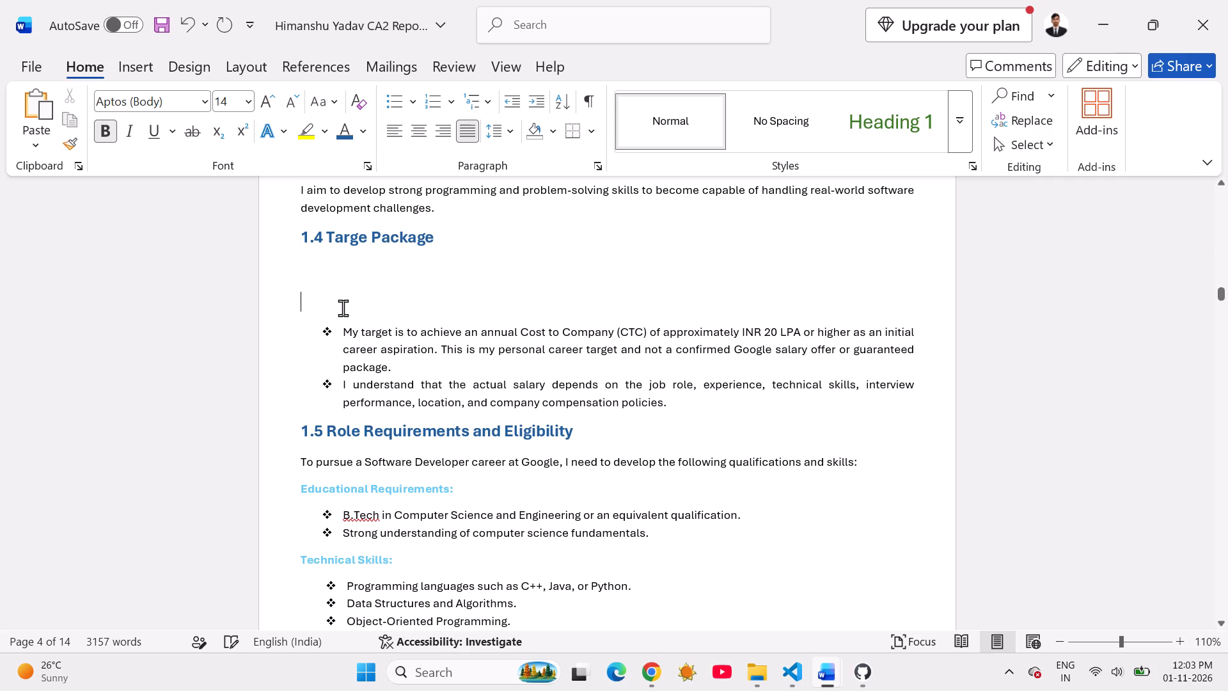
key("BackSpace")
key("BackSpace")
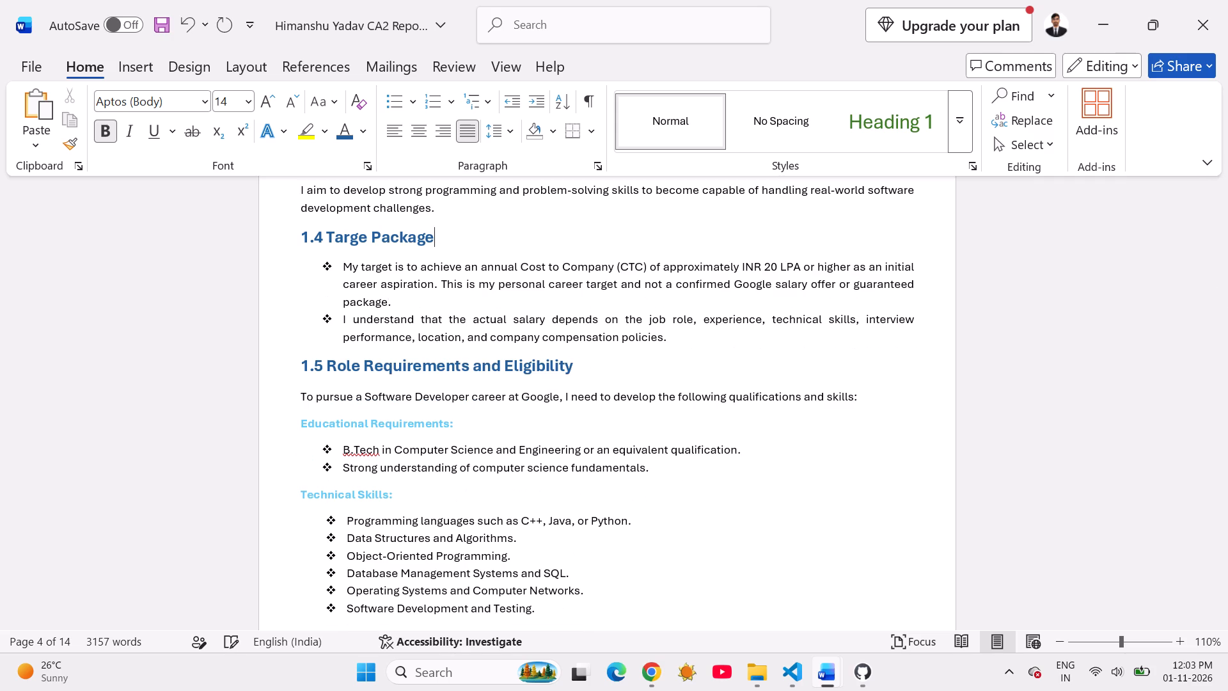
key("Return")
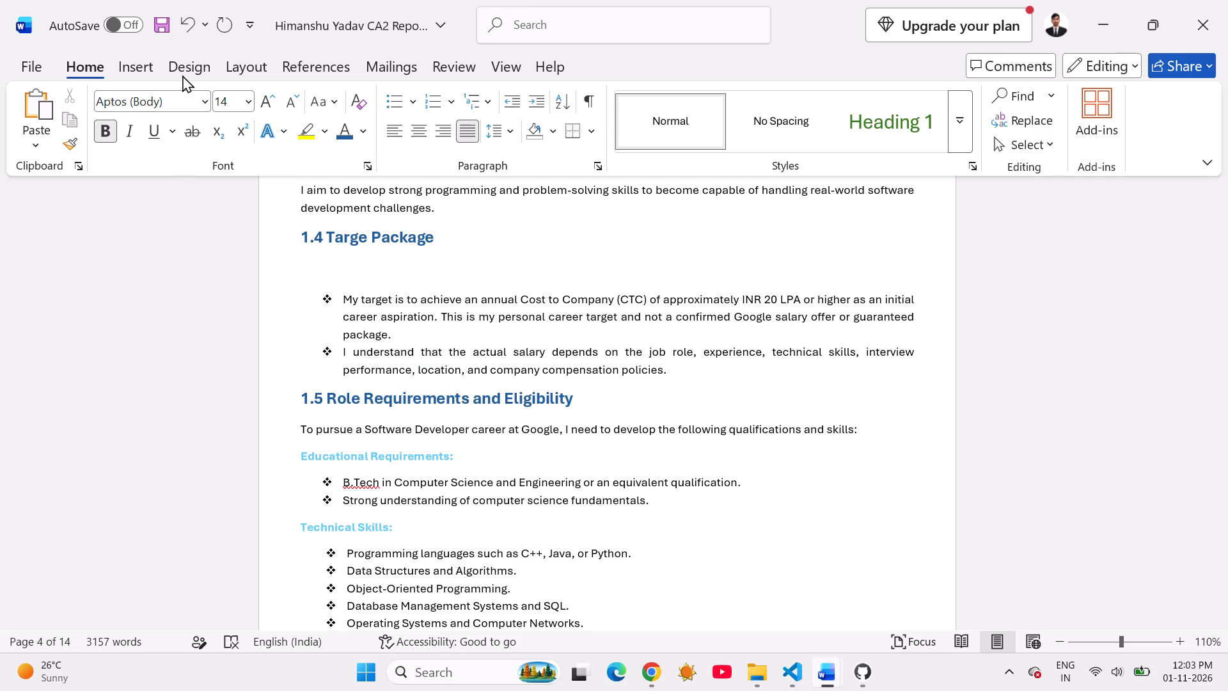
Insert the picture pkg from the Downloads folder on the blank line under 1.4 Targe Package.
left_click(134, 65)
left_click(202, 110)
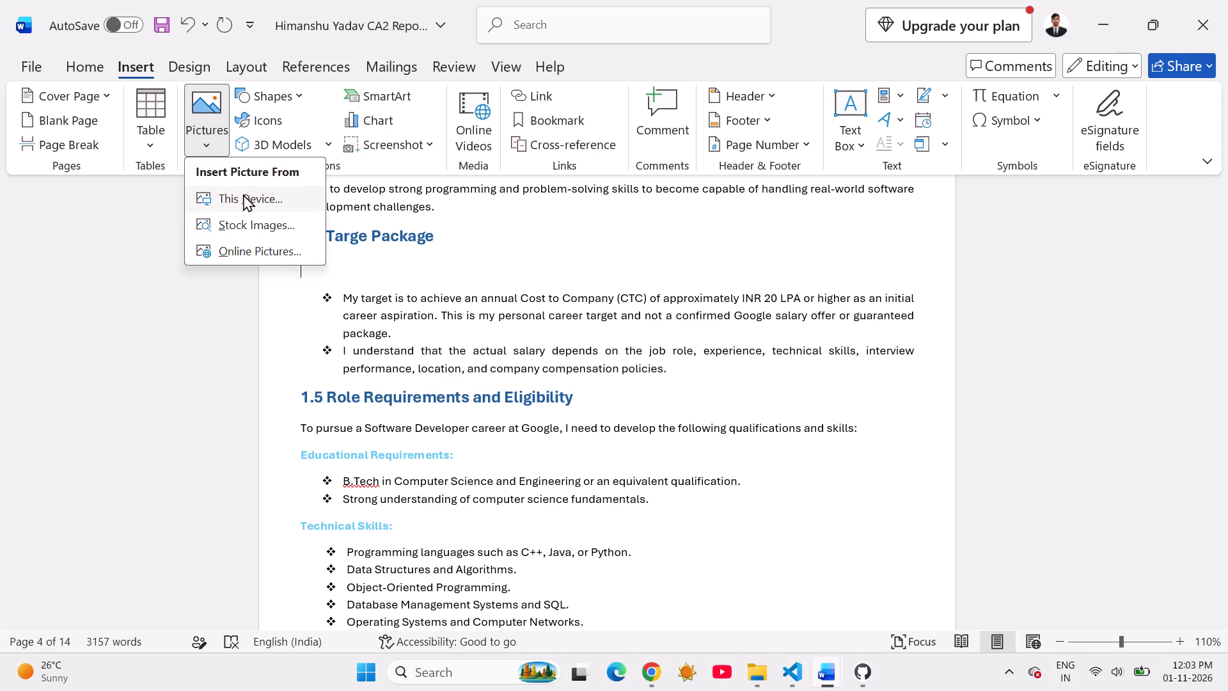
left_click(243, 194)
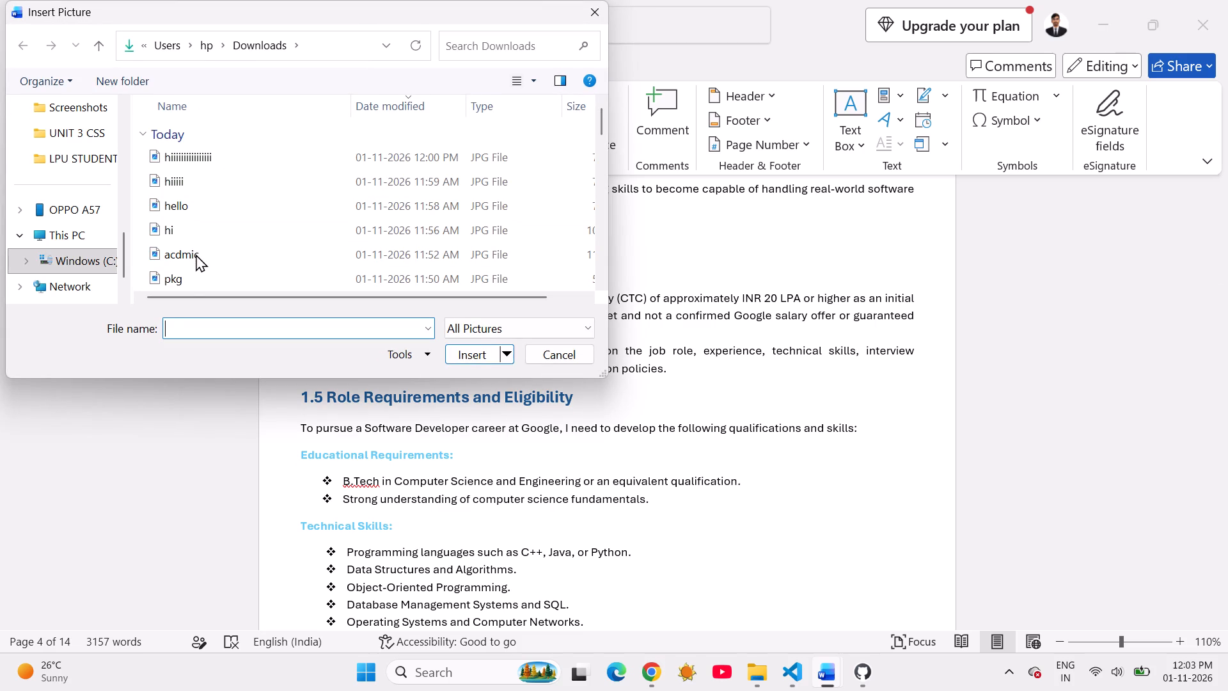
left_click(191, 276)
left_click(466, 347)
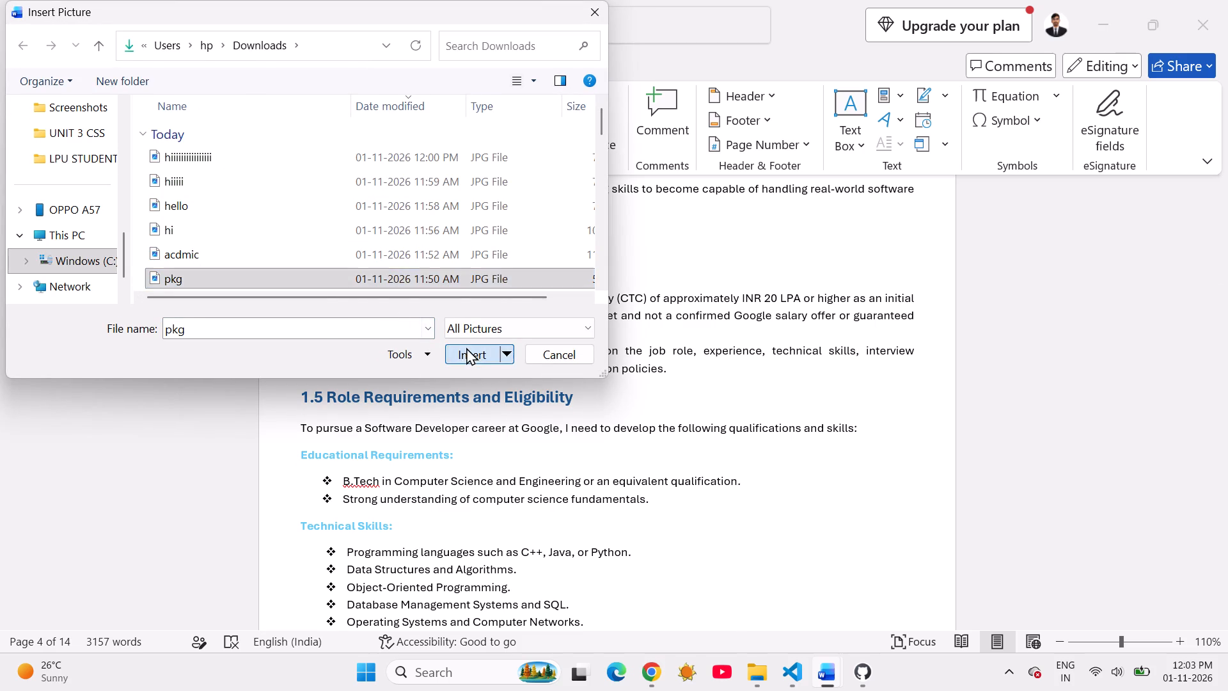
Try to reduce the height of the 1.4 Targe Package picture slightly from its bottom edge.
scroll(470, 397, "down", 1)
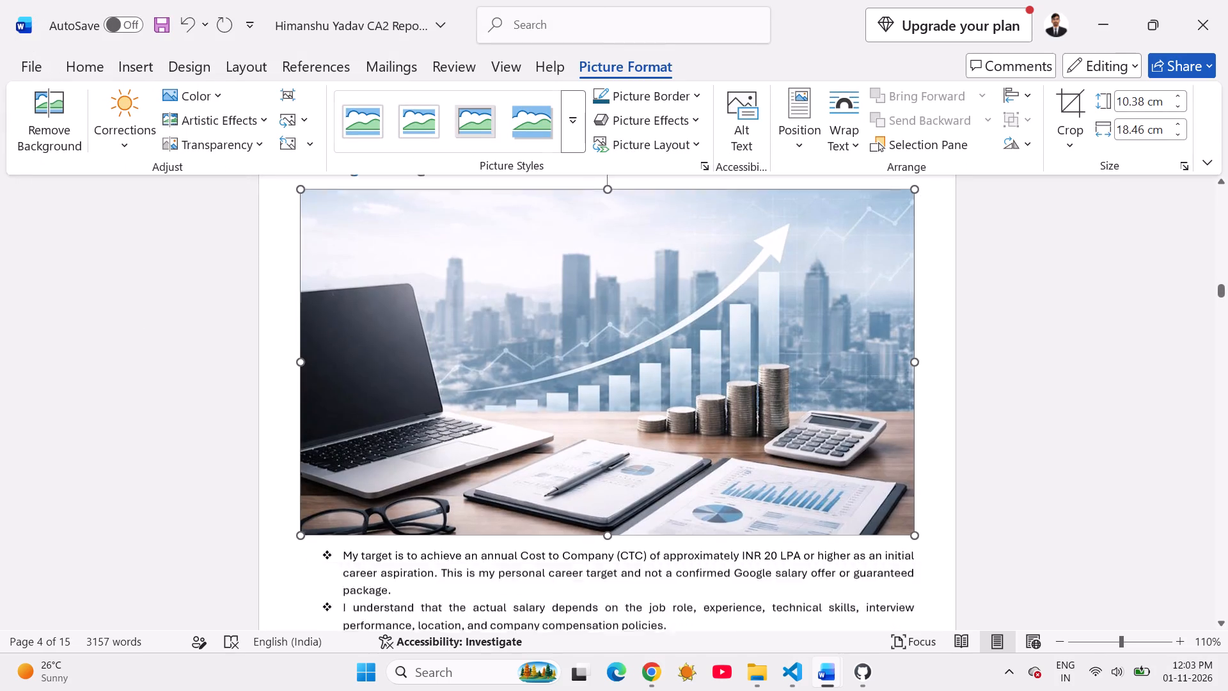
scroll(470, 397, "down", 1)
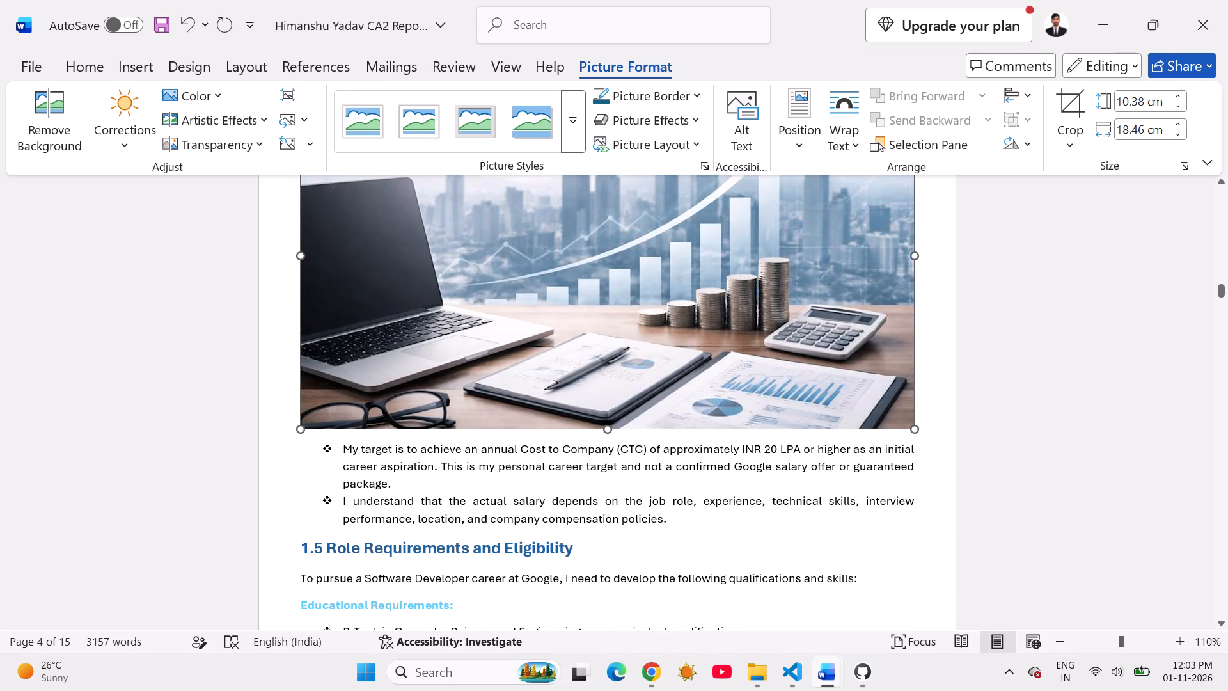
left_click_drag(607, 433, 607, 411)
Examine the report from 1.5 Role Requirements and Eligibility through Section 4 and the LinkedIn profile, checking layout and blank space.
scroll(607, 411, "down", 3)
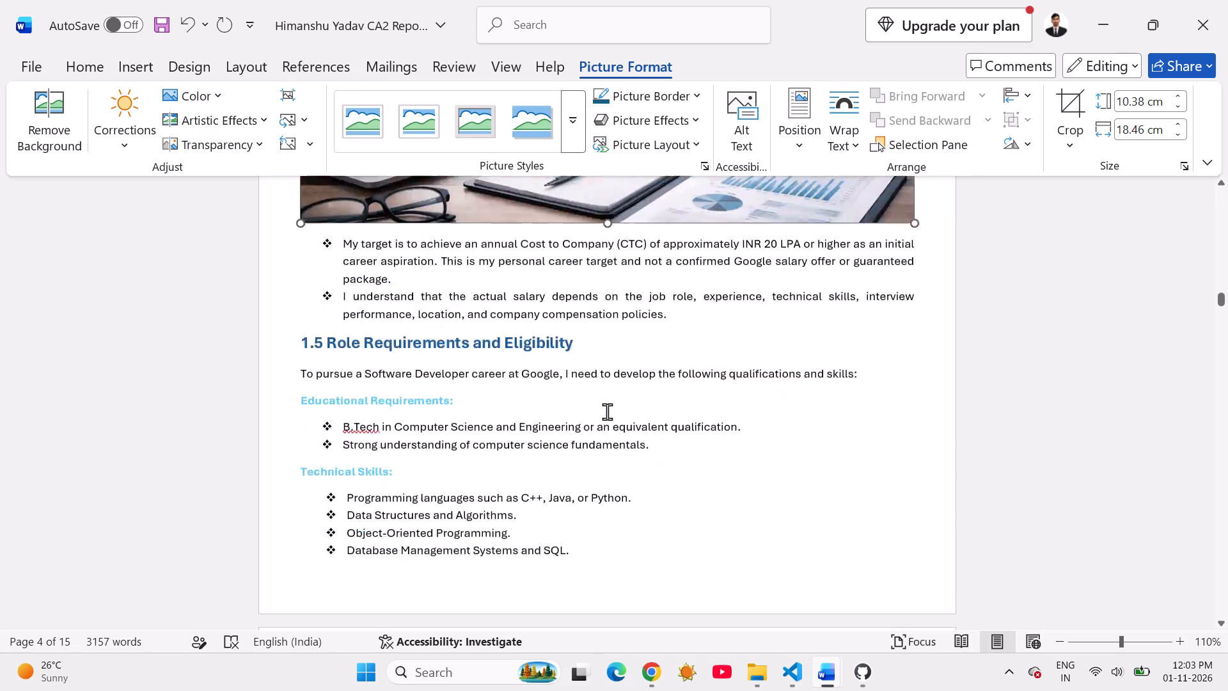
scroll(607, 411, "down", 3)
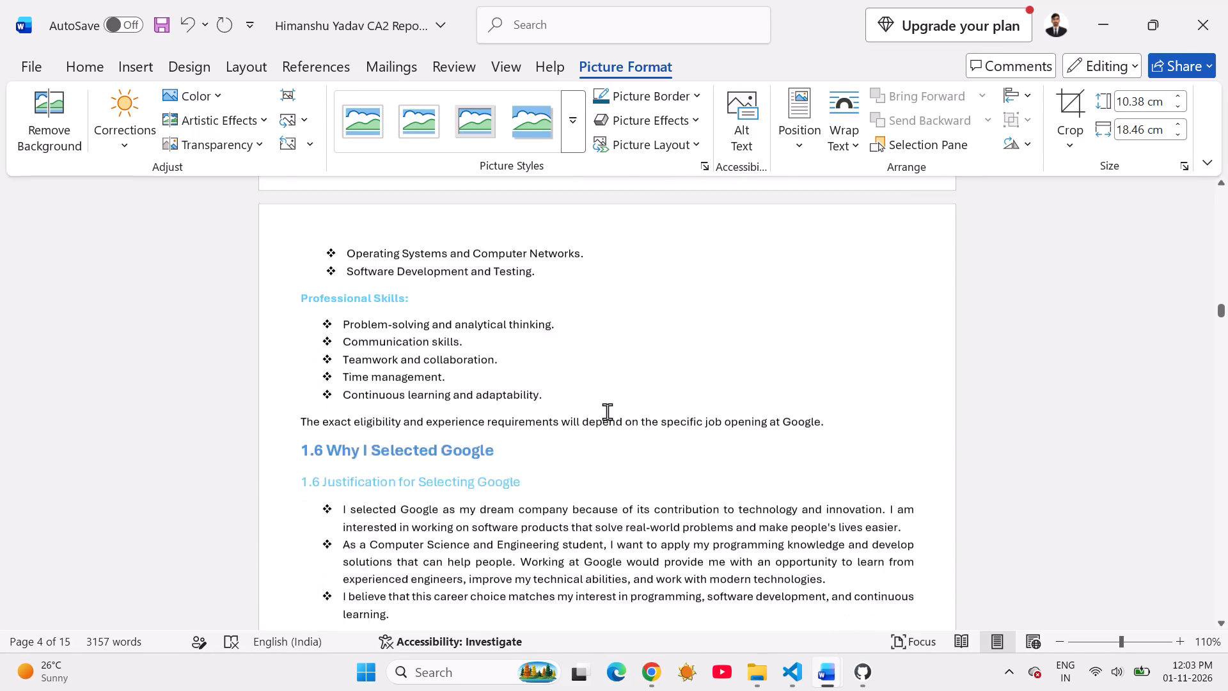
scroll(607, 411, "down", 6)
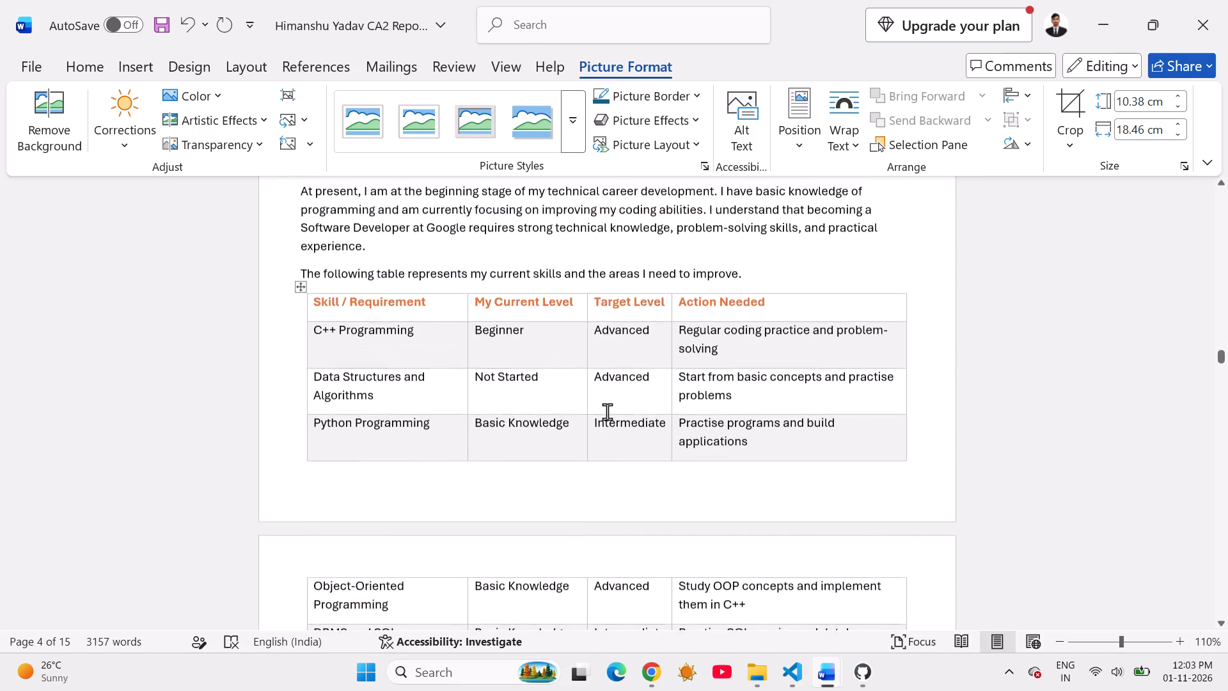
scroll(607, 411, "down", 9)
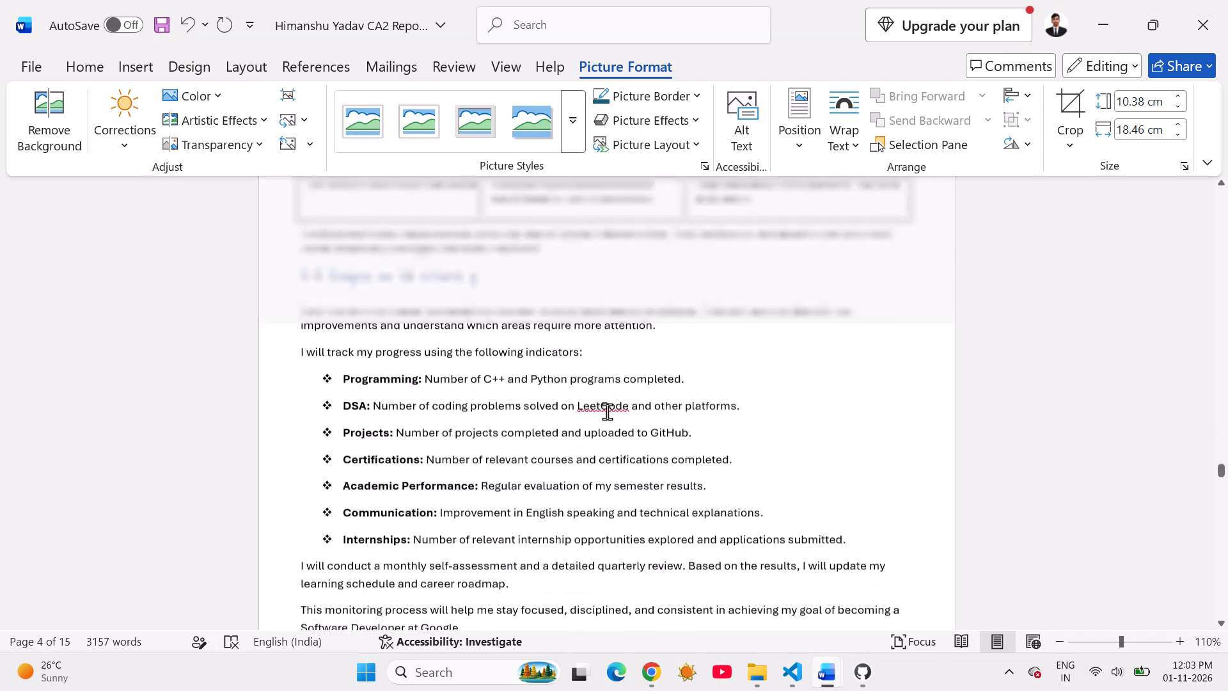
scroll(607, 411, "down", 4)
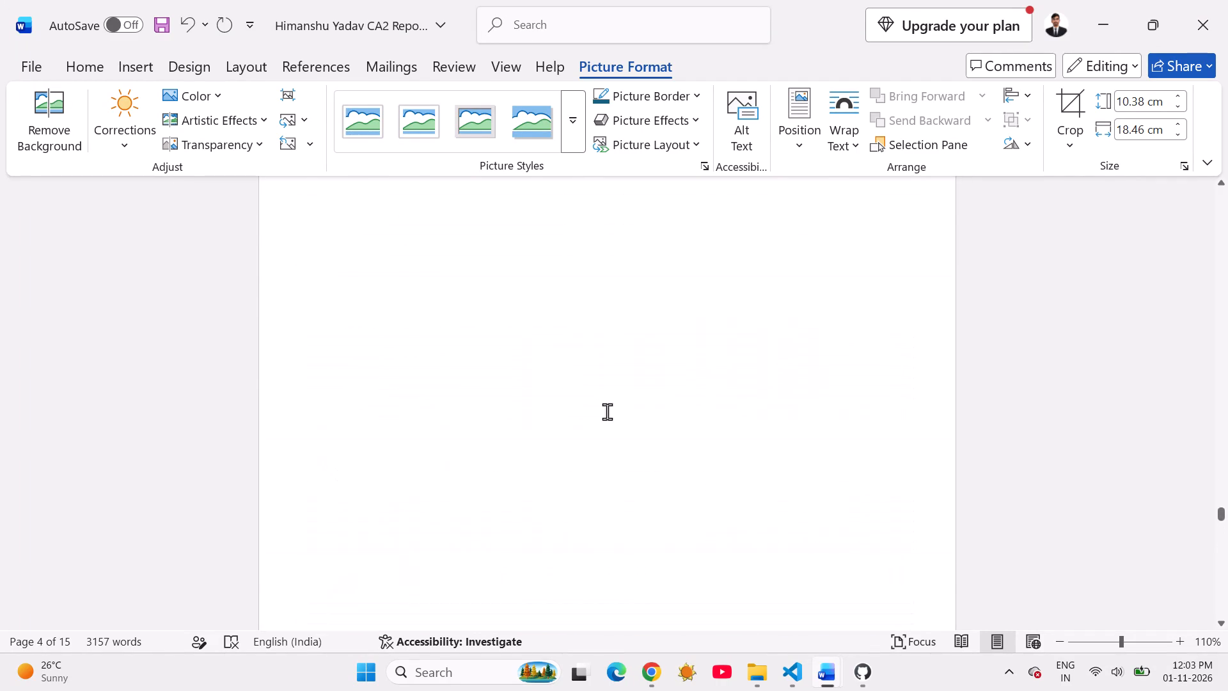
scroll(607, 411, "down", 1)
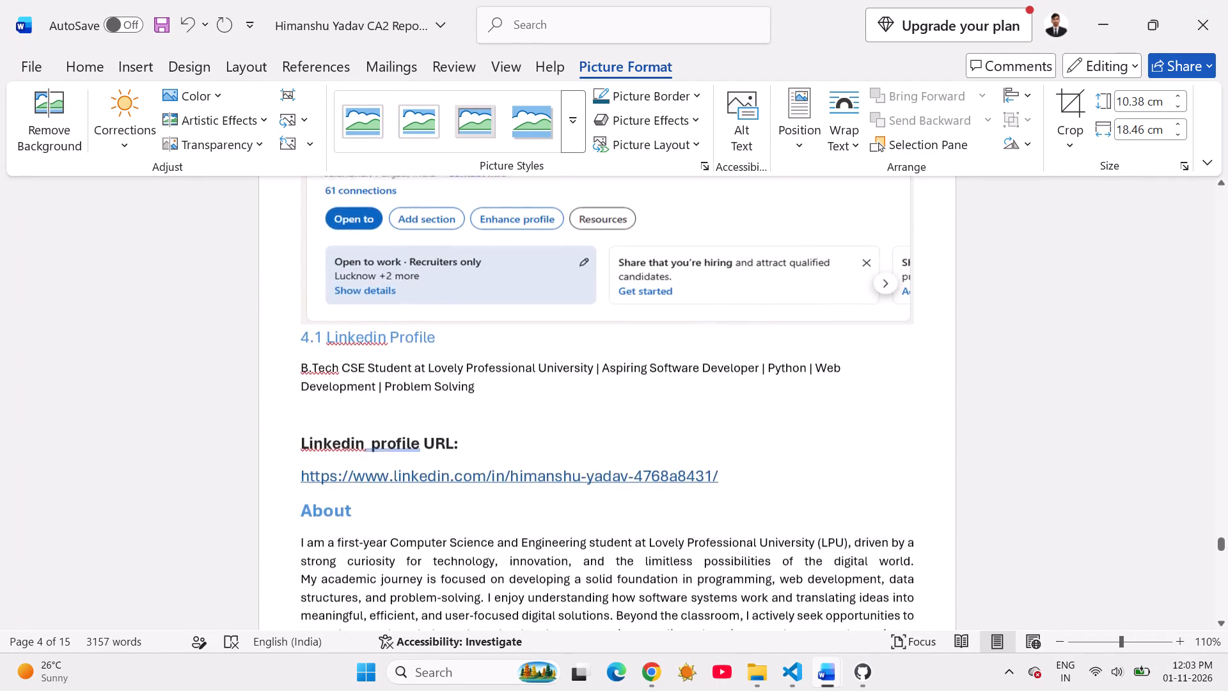
scroll(607, 411, "down", 1)
scroll(607, 411, "up", 1)
scroll(607, 411, "down", 1)
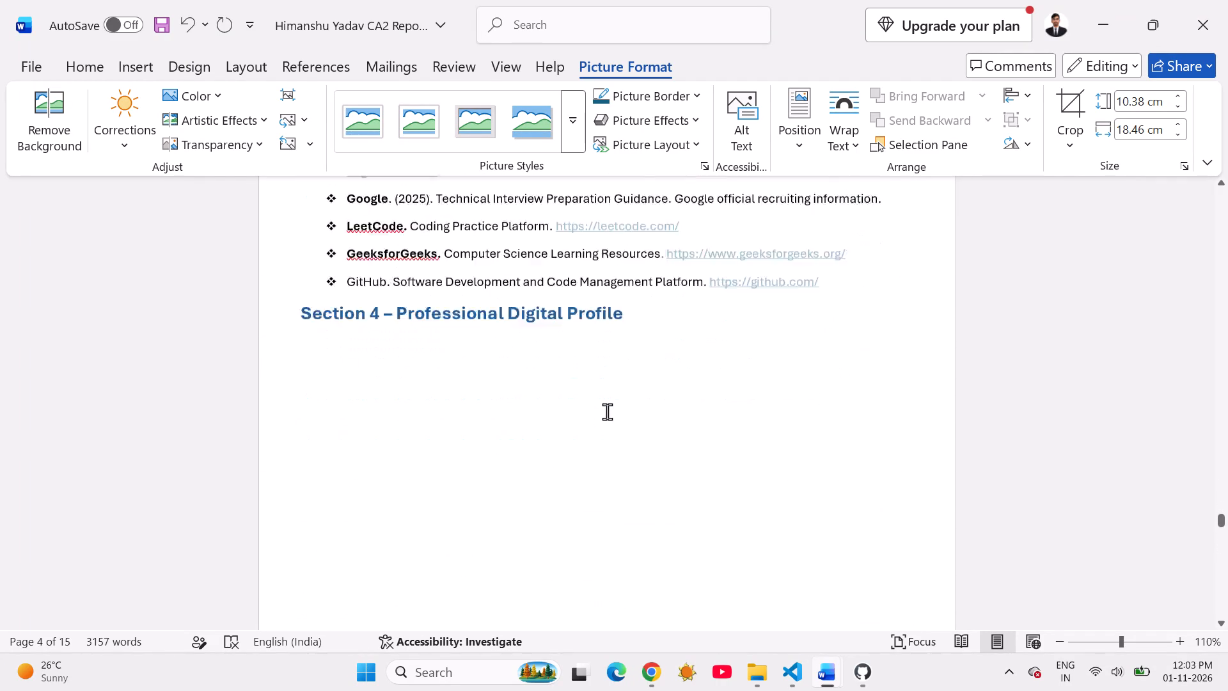
scroll(607, 411, "down", 1)
Cut the LinkedIn profile picture that sits on its own page after the Section 4 heading.
right_click(607, 411)
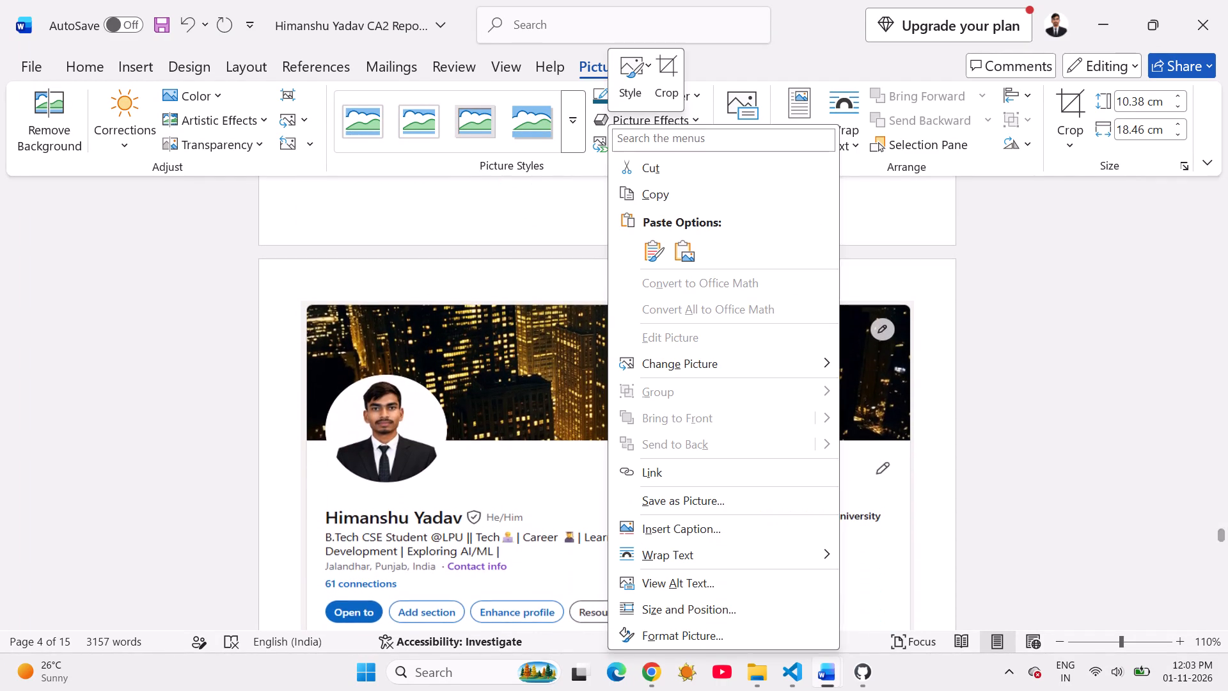
scroll(607, 411, "left", 1)
left_click(572, 399)
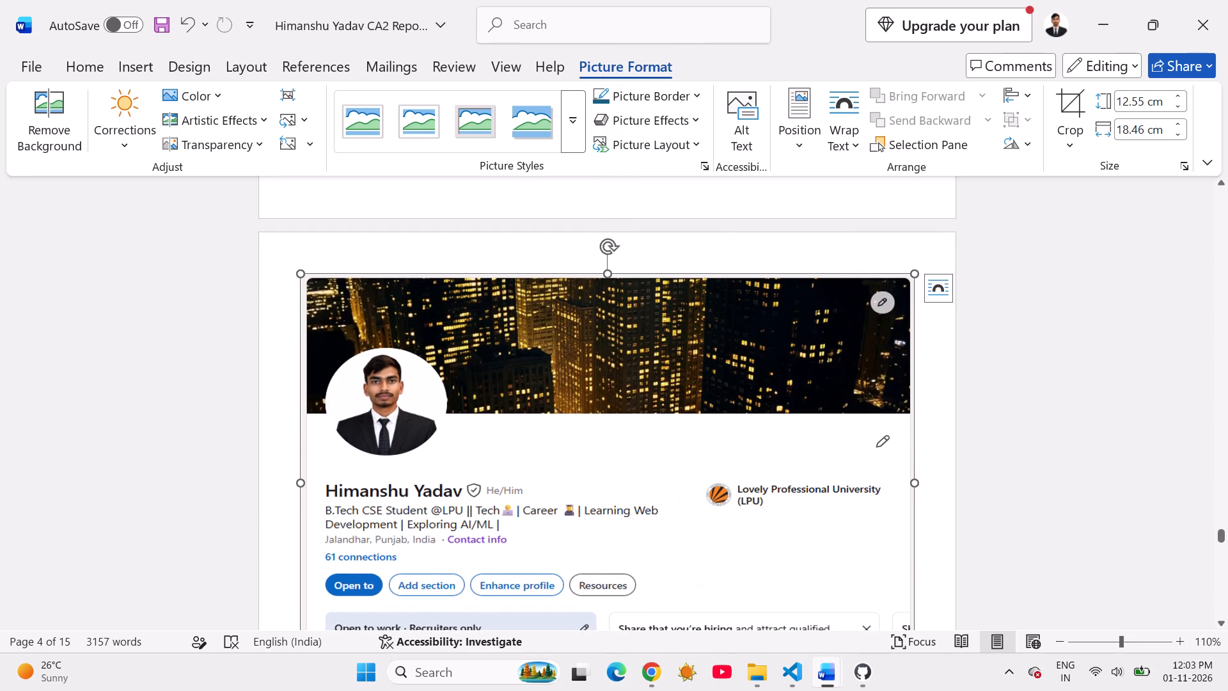
right_click(572, 399)
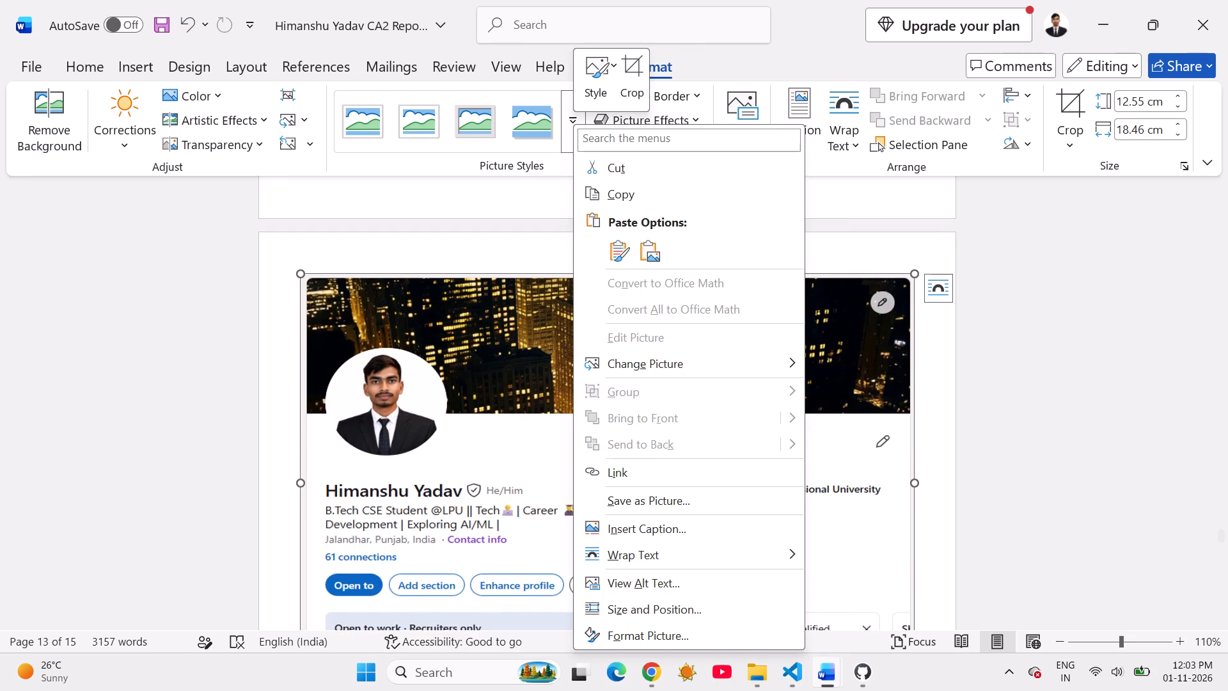
left_click(479, 402)
right_click(479, 402)
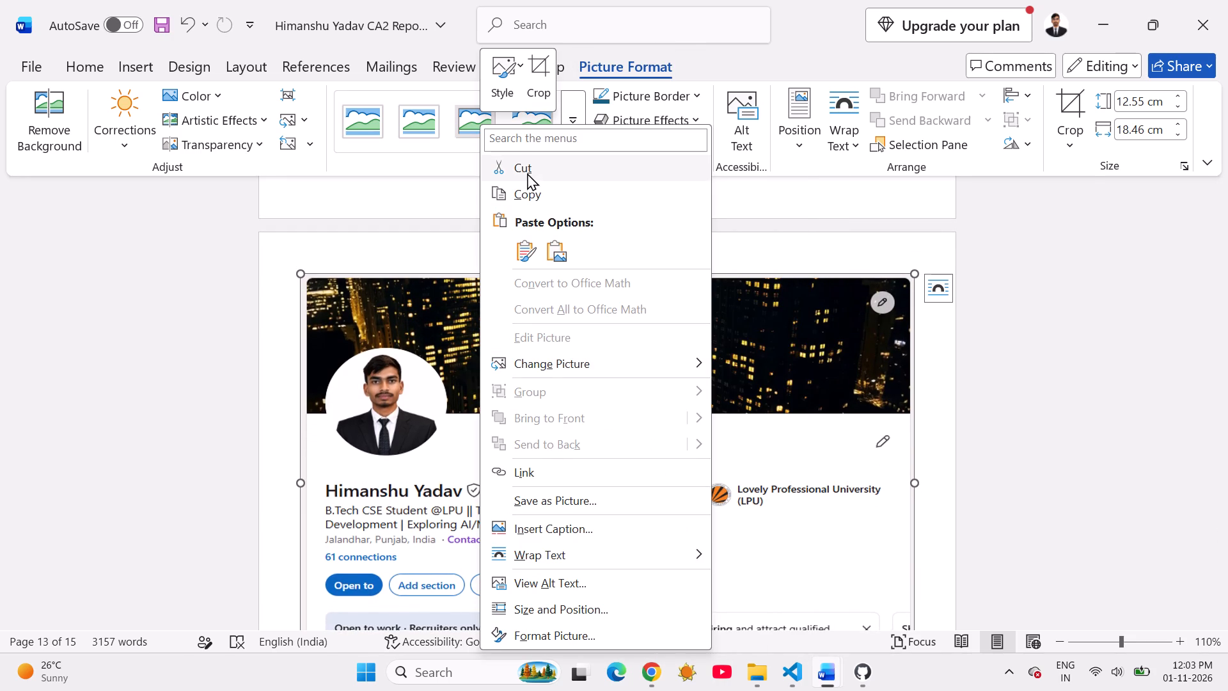
left_click(527, 173)
Add an empty line directly below the 4.1 Linkedin Profile heading.
scroll(484, 400, "down", 3)
scroll(484, 400, "up", 1)
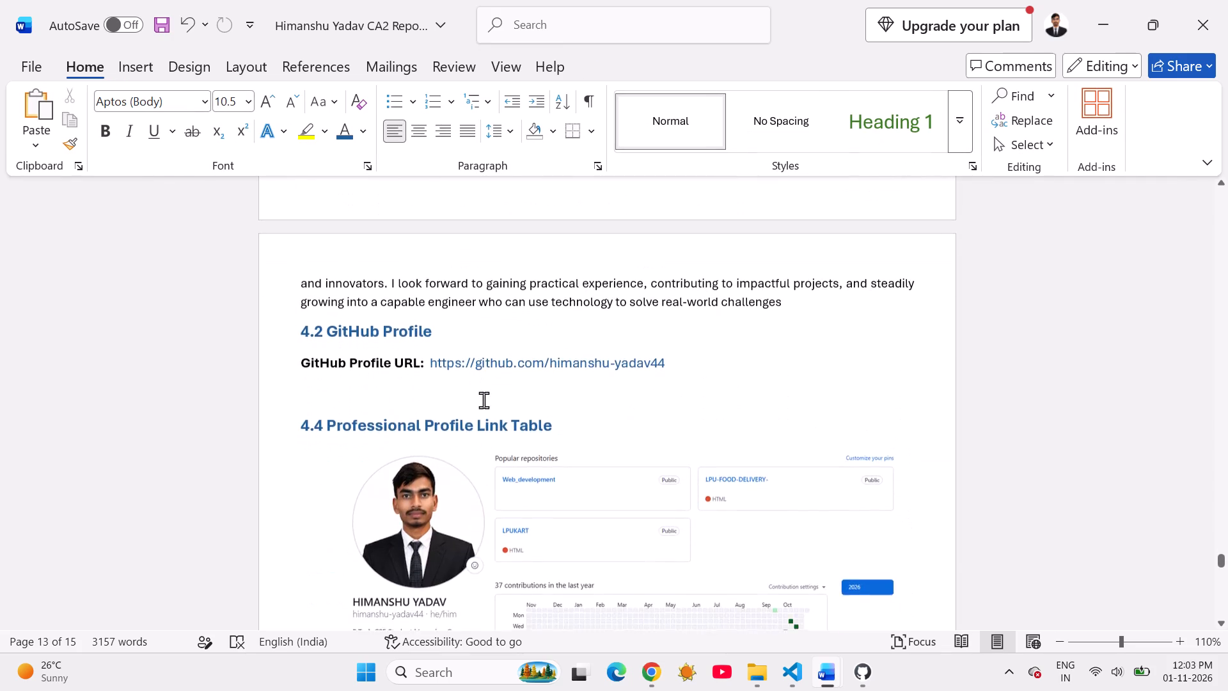
scroll(484, 400, "up", 5)
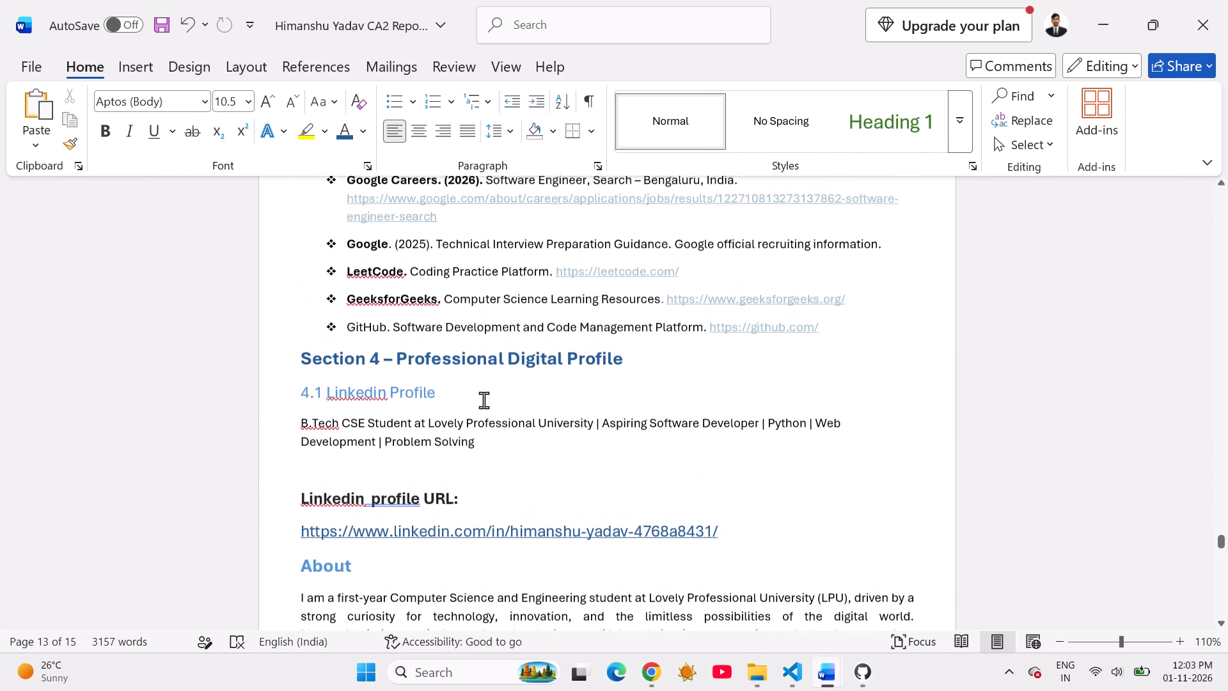
scroll(484, 400, "up", 1)
left_click(451, 393)
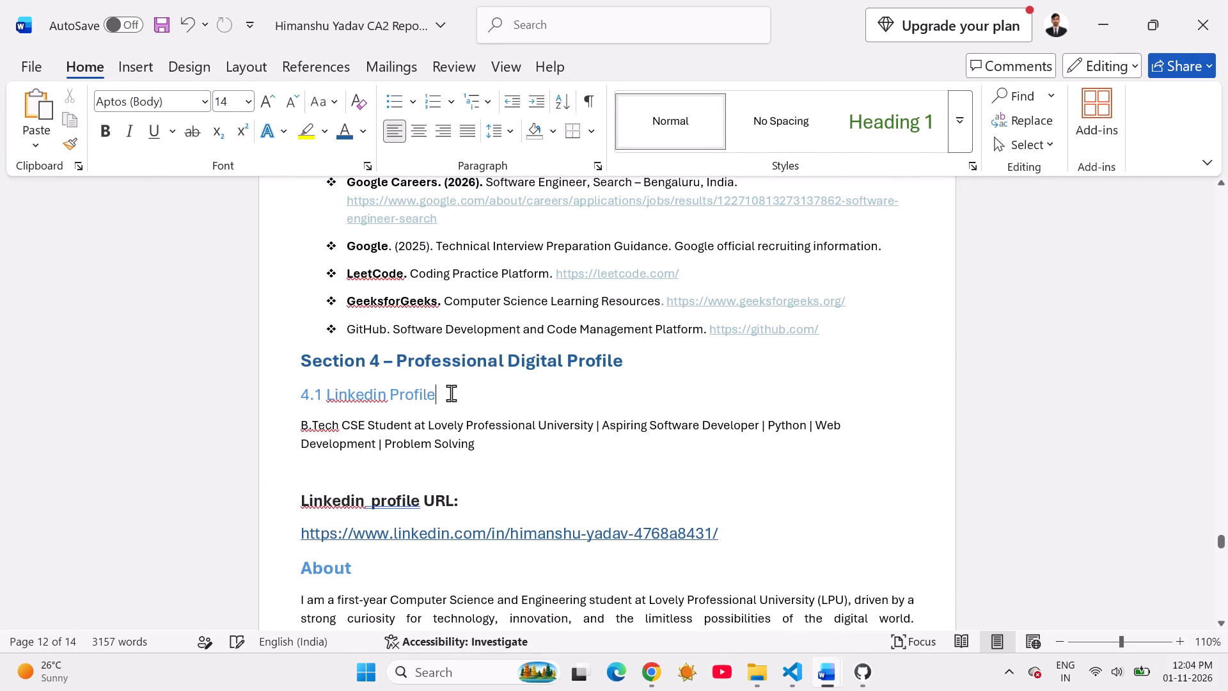
key("Return")
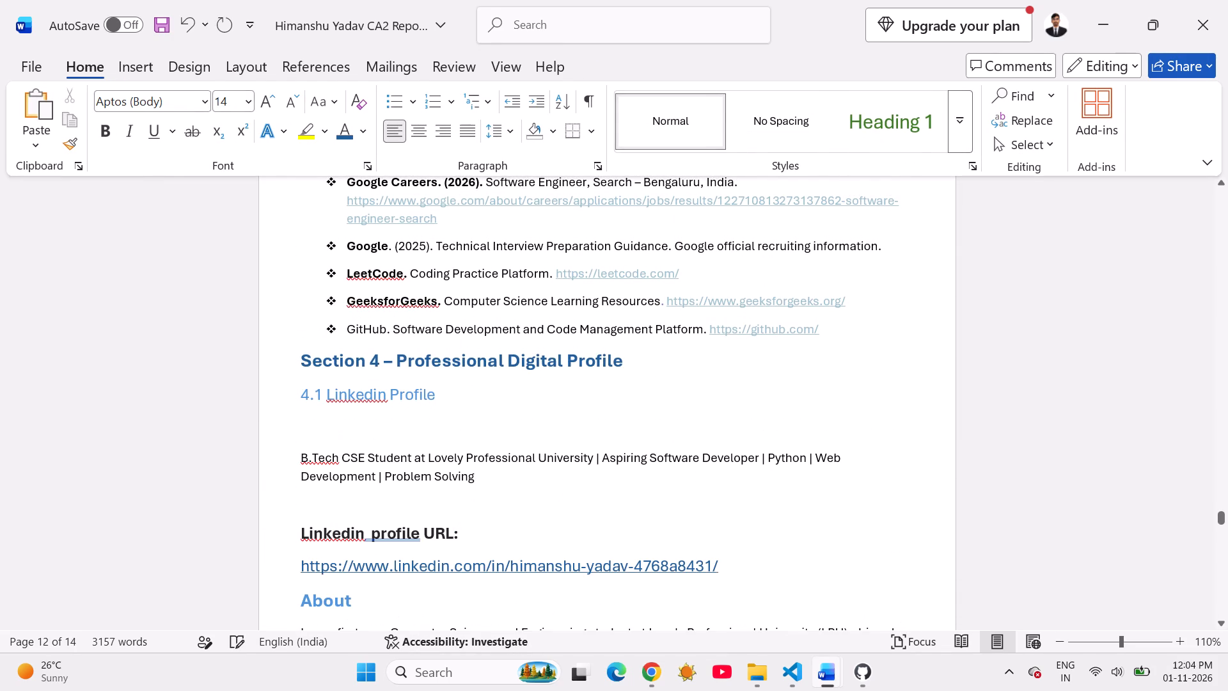
left_click(134, 58)
left_click(199, 99)
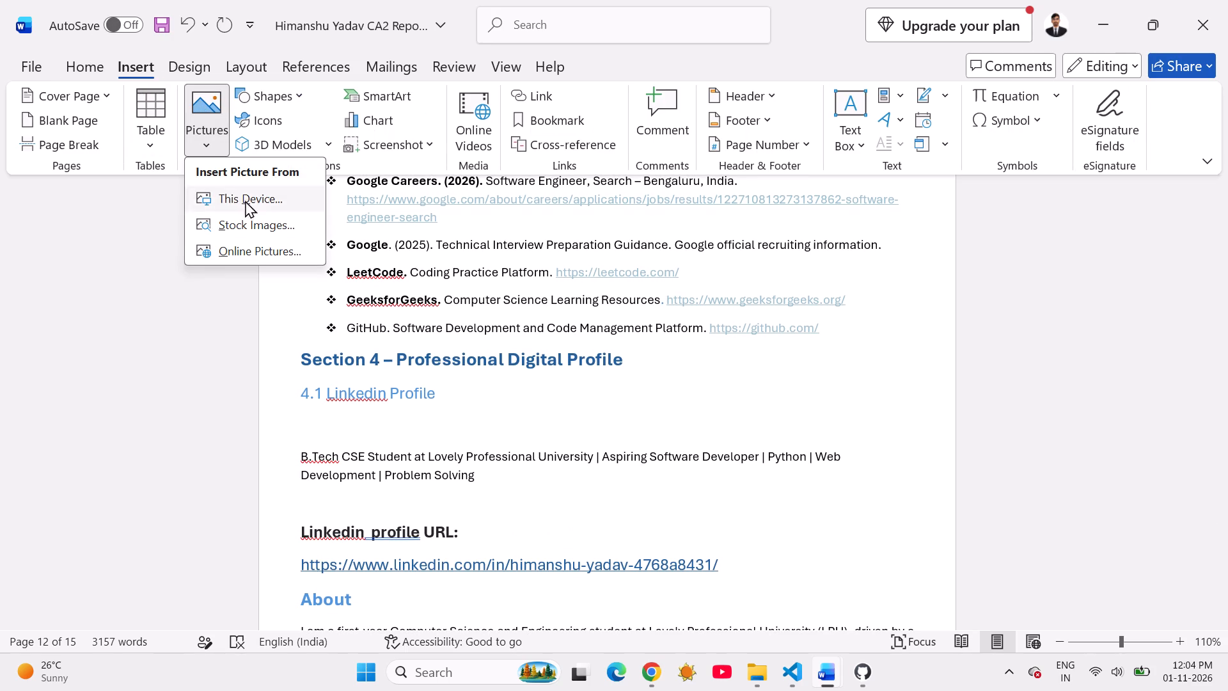
left_click(253, 202)
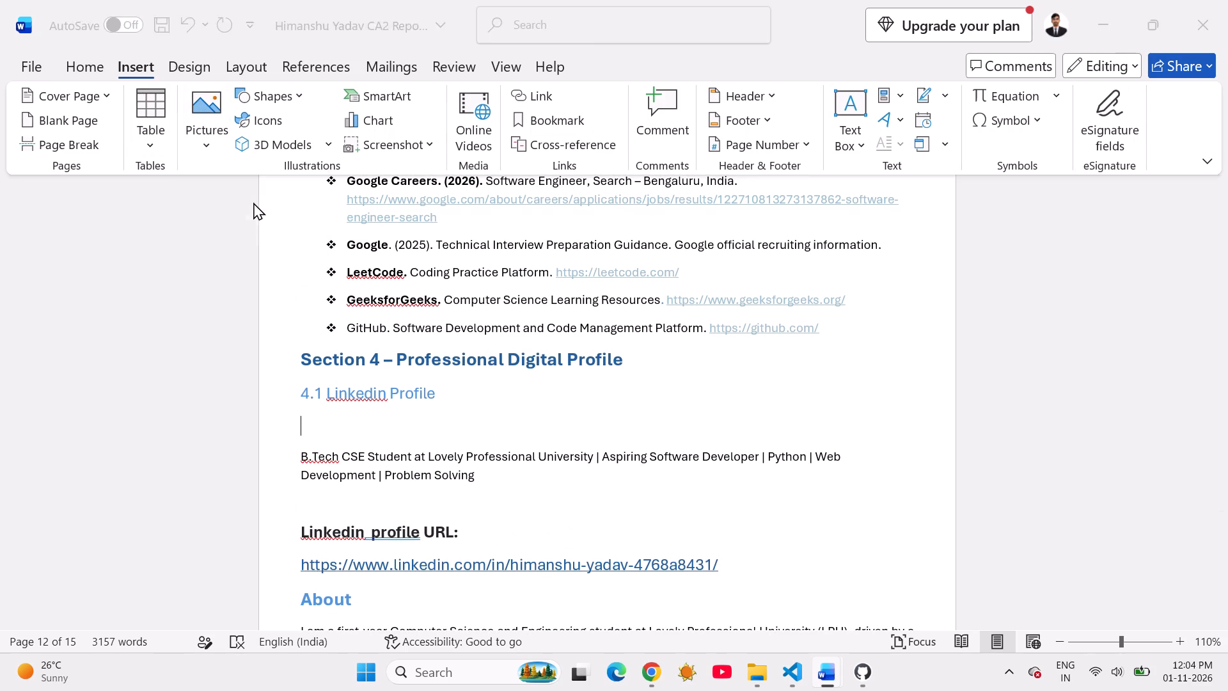
scroll(71, 153, "down", 1)
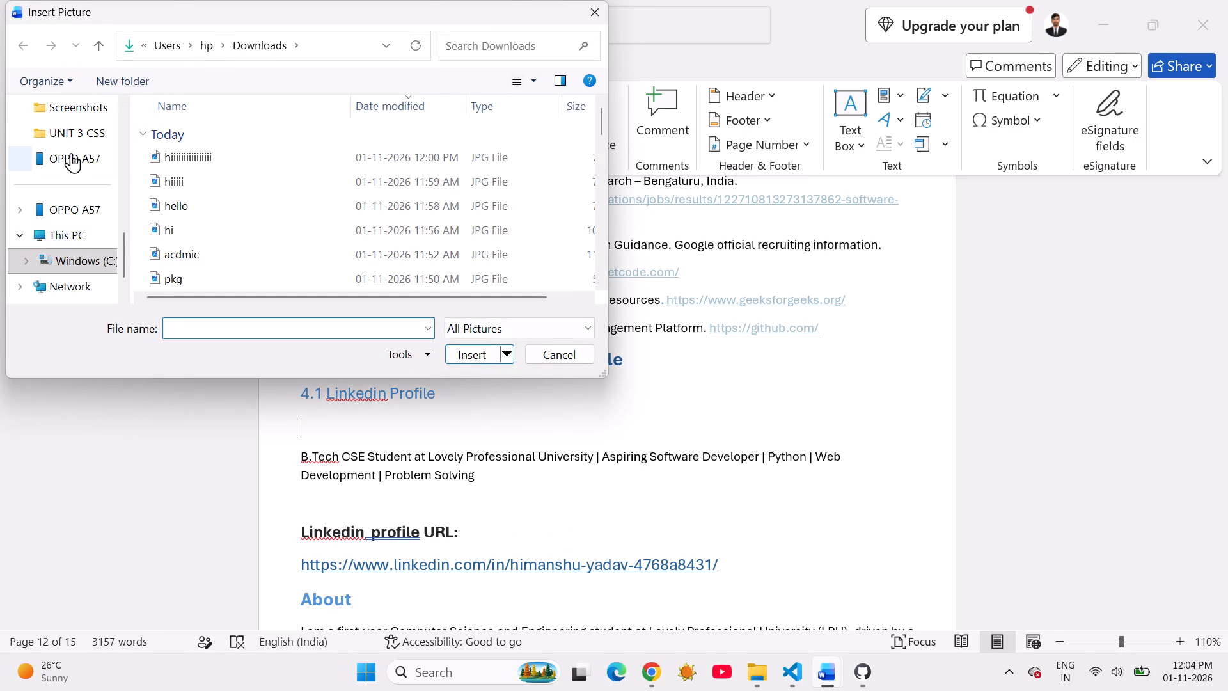
scroll(71, 153, "down", 1)
scroll(71, 153, "up", 1)
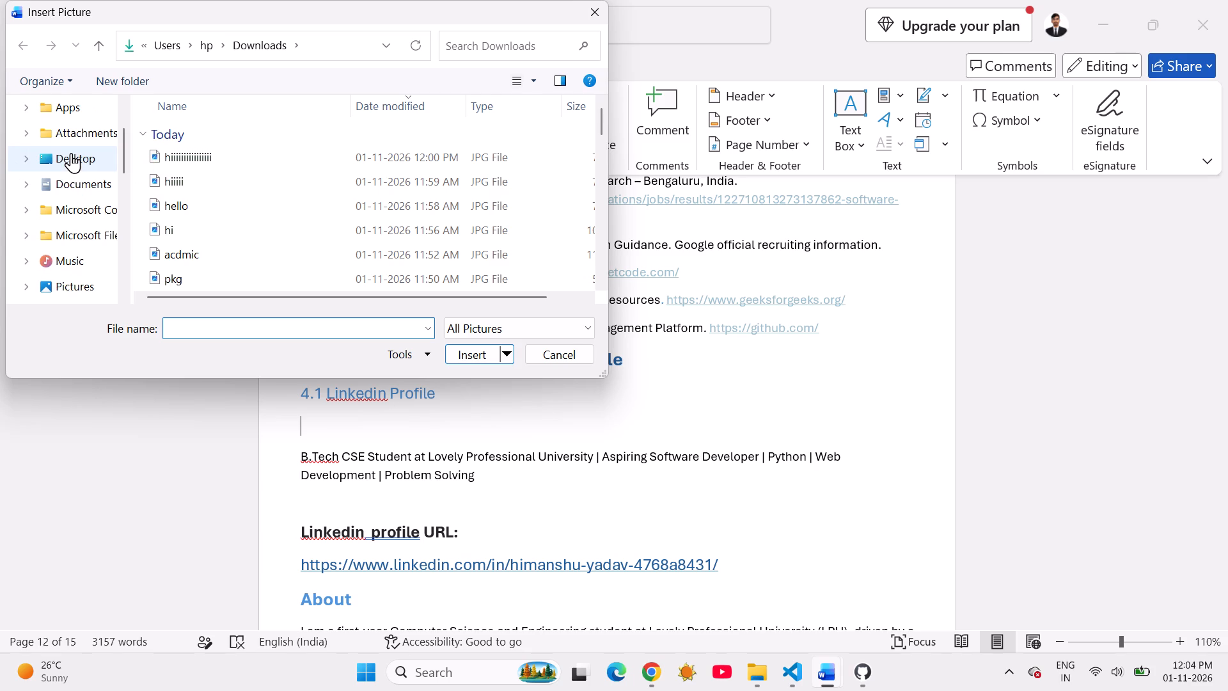
scroll(71, 153, "up", 1)
scroll(78, 128, "down", 1)
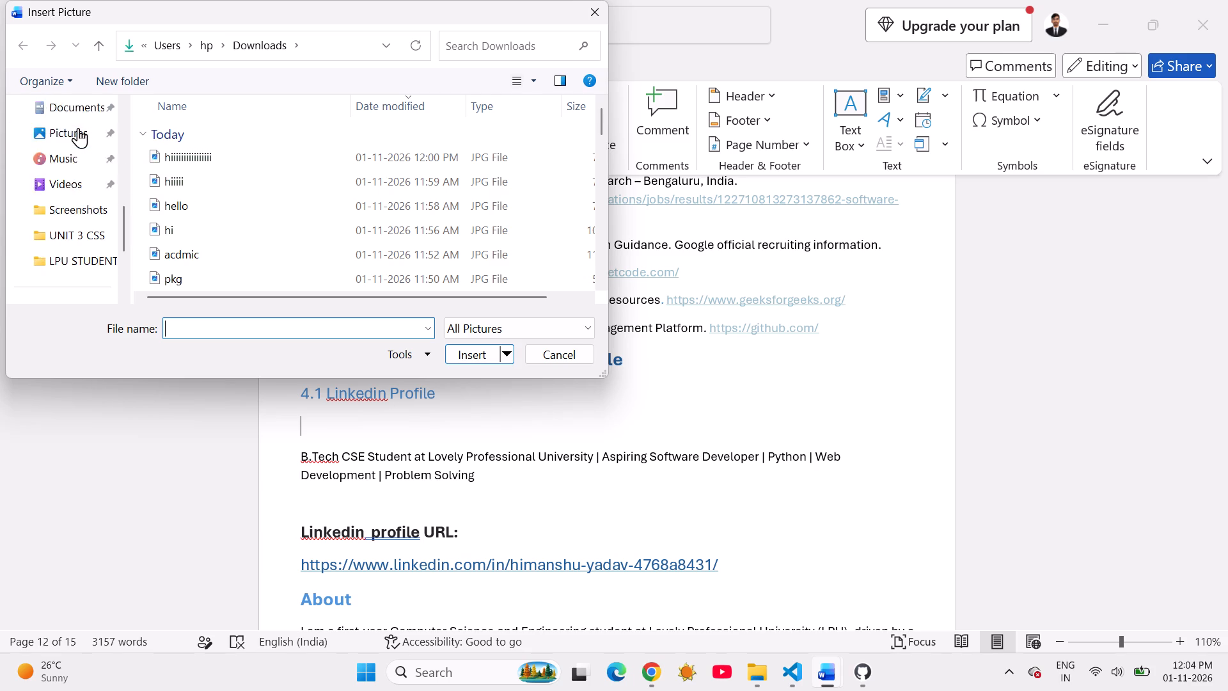
left_click(75, 132)
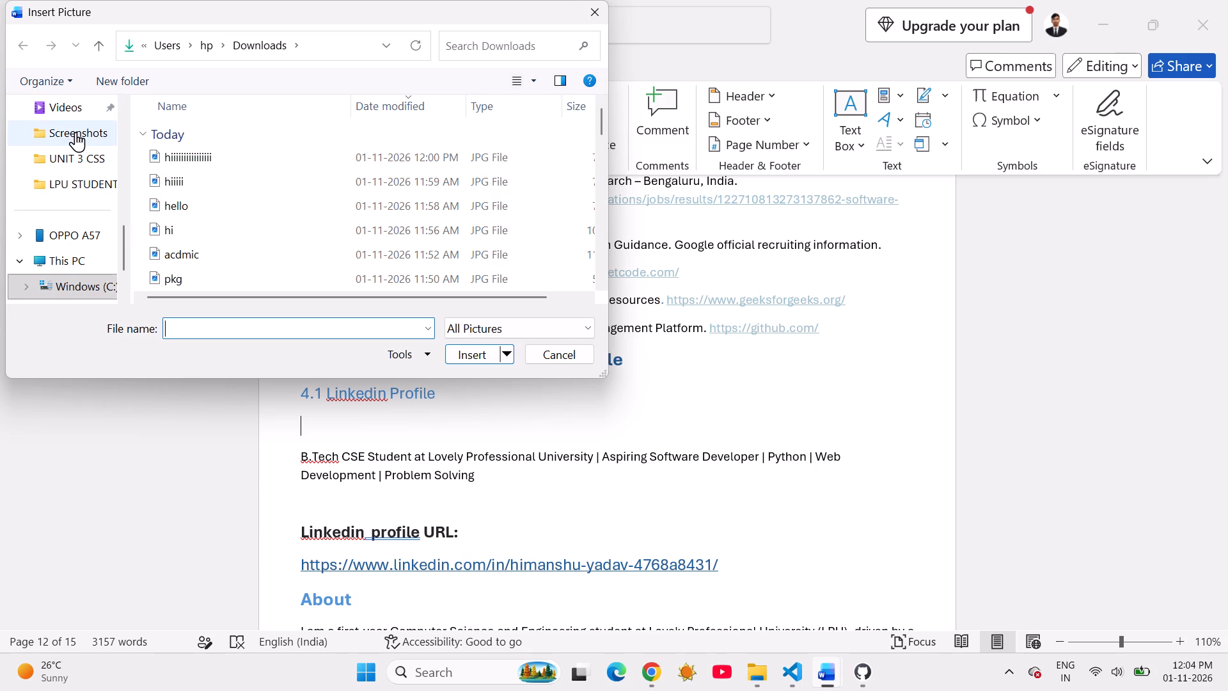
scroll(392, 246, "down", 12)
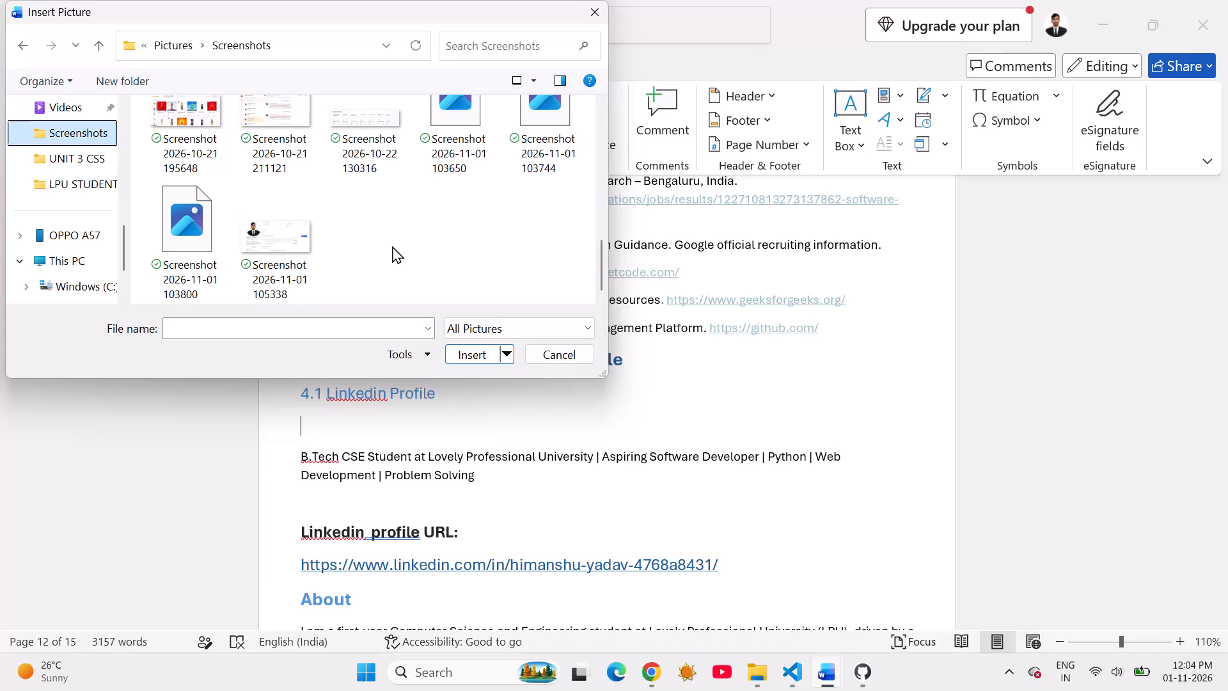
left_click(203, 240)
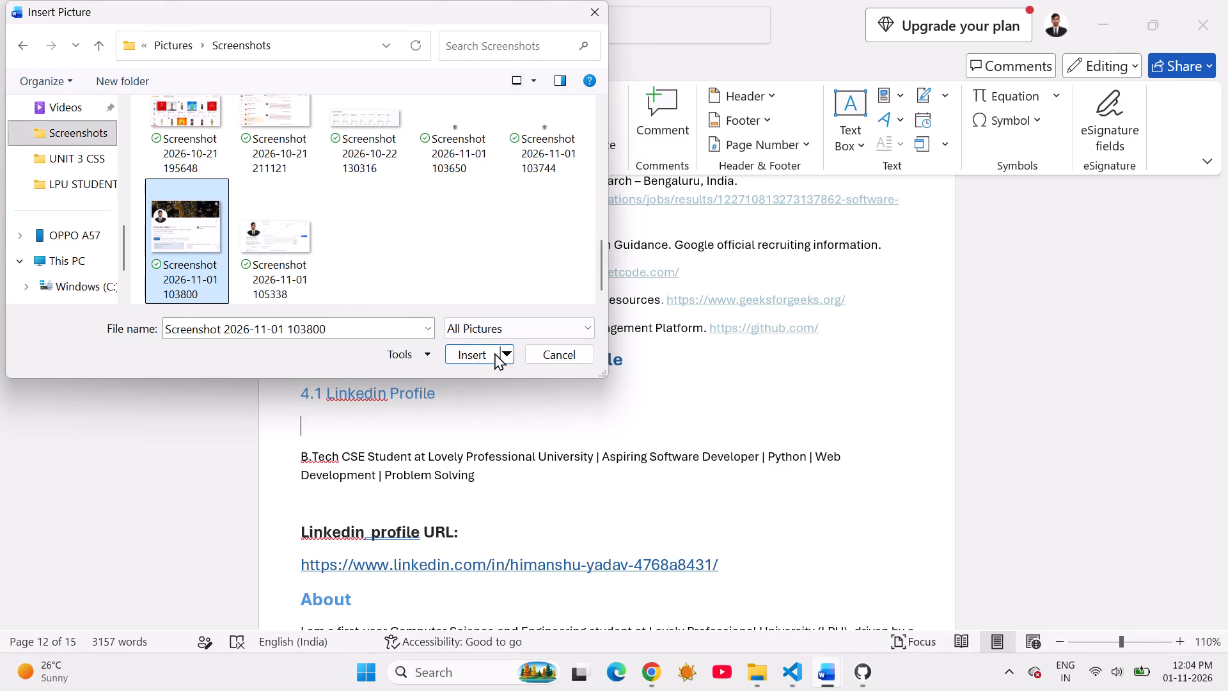
left_click(484, 355)
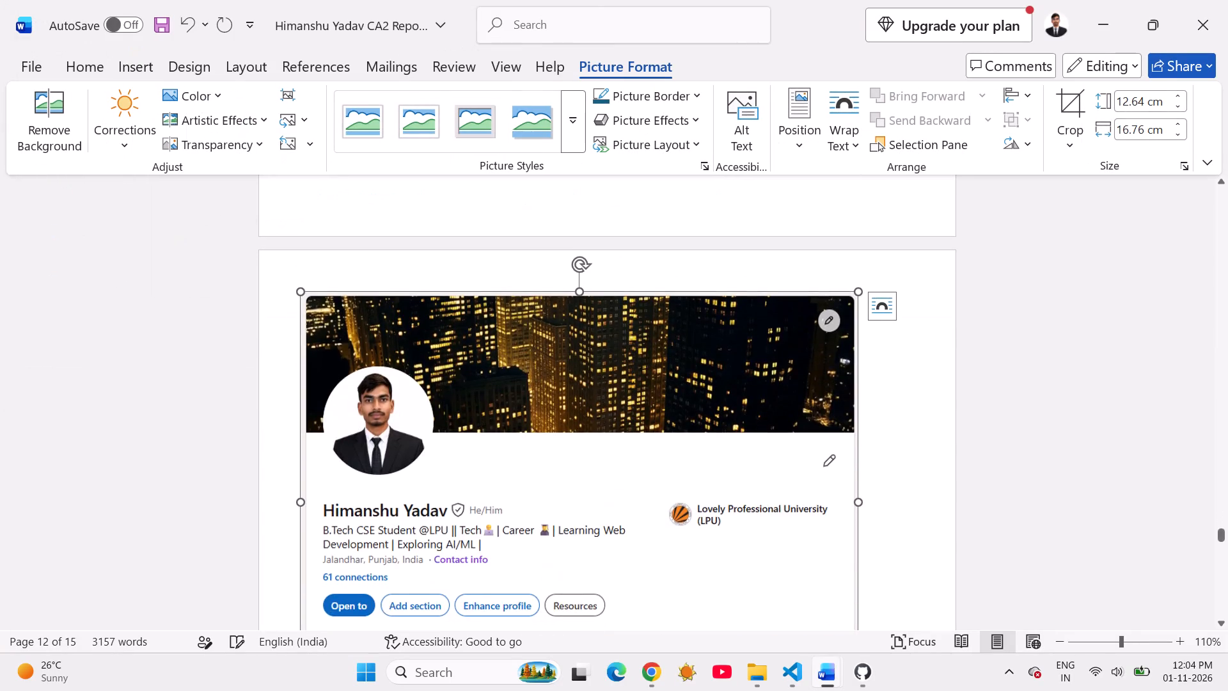
Reduce the LinkedIn picture's height from its bottom edge so it fits on the page with the 4.1 heading.
scroll(484, 355, "down", 1)
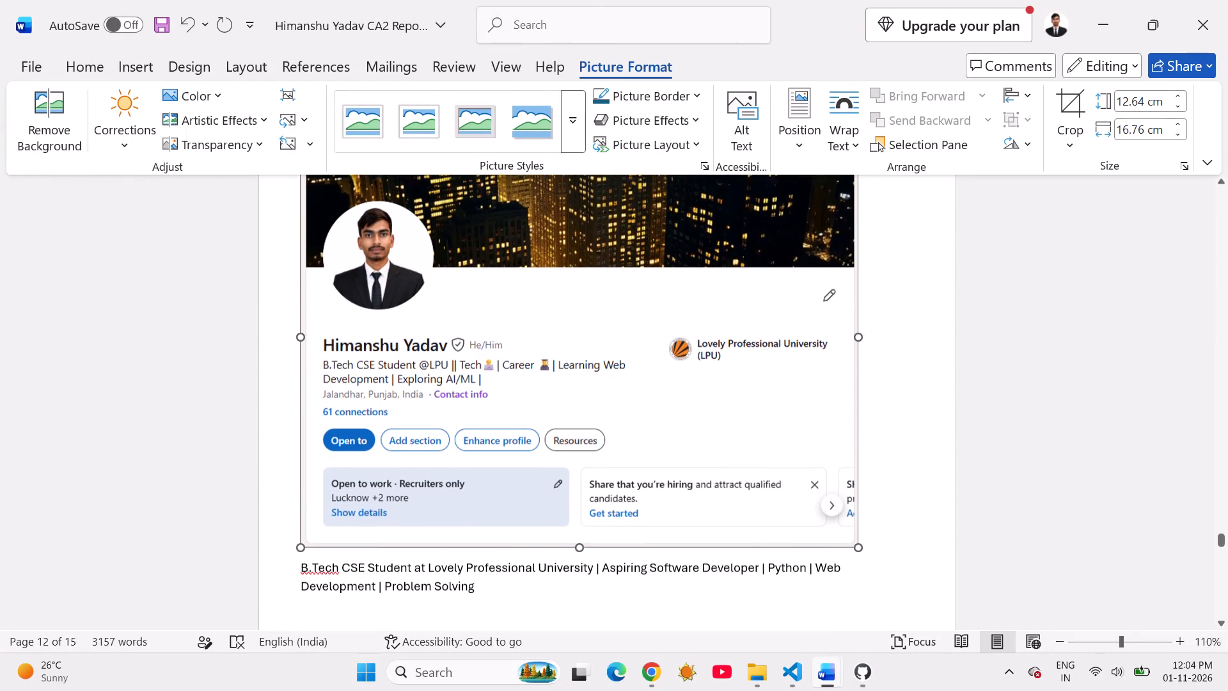
scroll(484, 355, "down", 1)
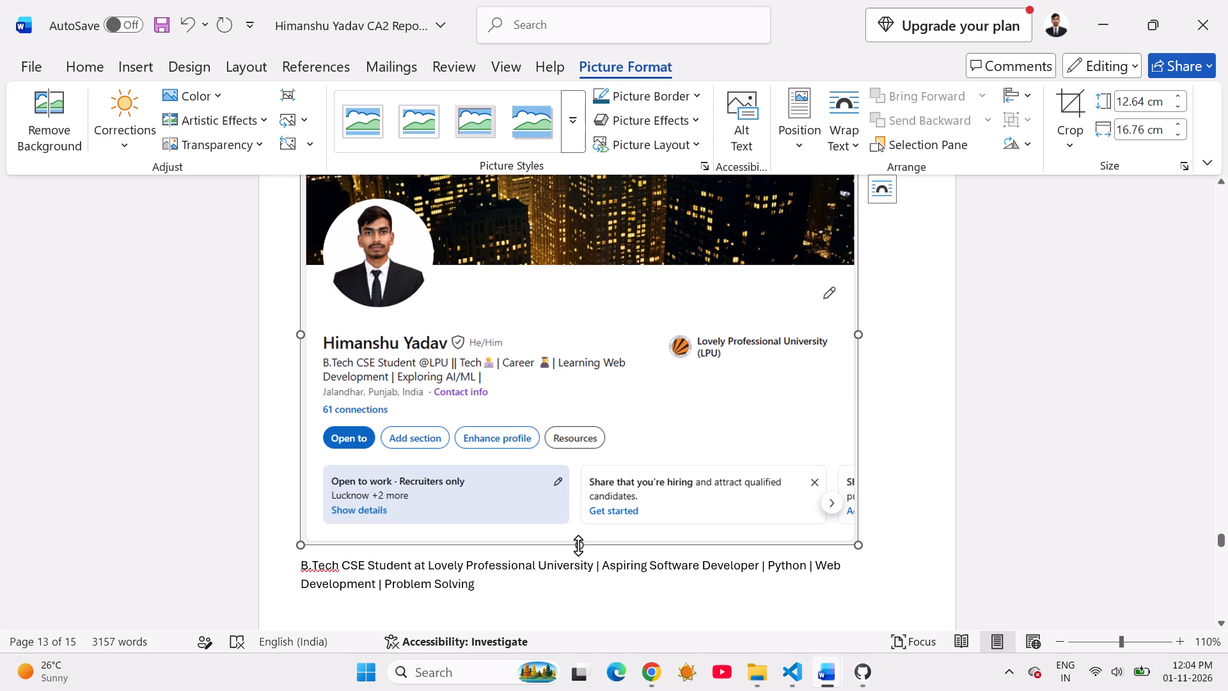
left_click_drag(578, 545, 567, 450)
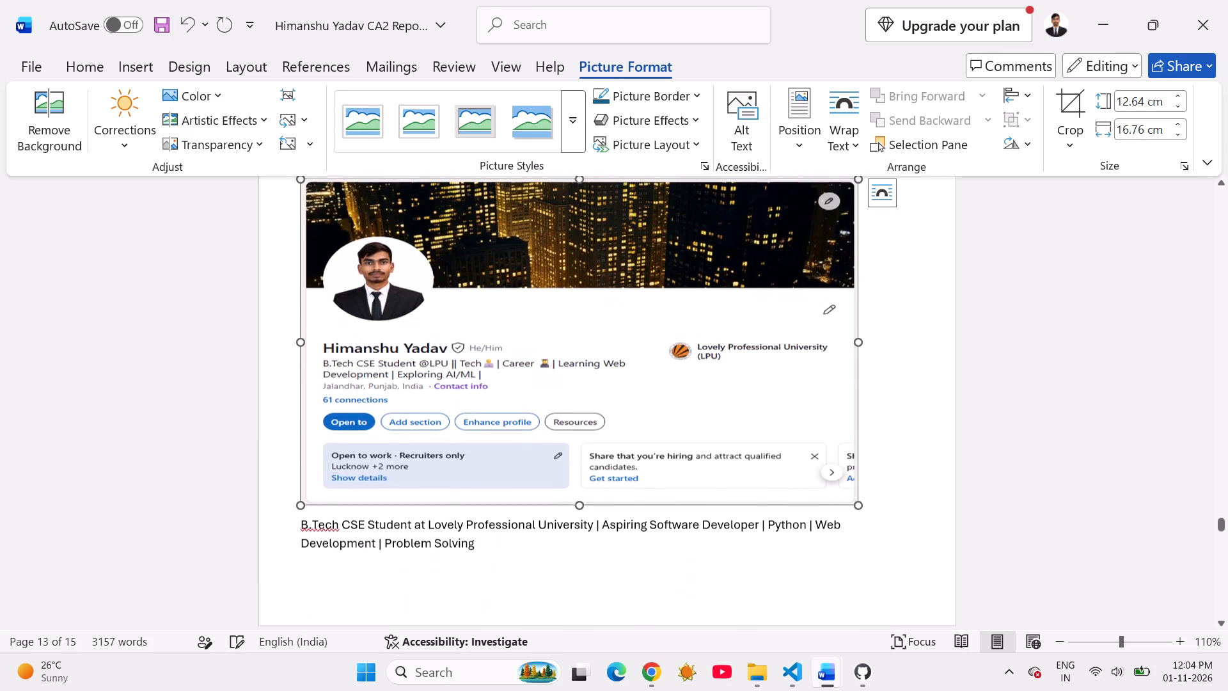
Remove the empty lines above the lower 4.4 Professional Profile Link Table heading, keeping it on its own line below the duplicate heading.
scroll(567, 450, "down", 1)
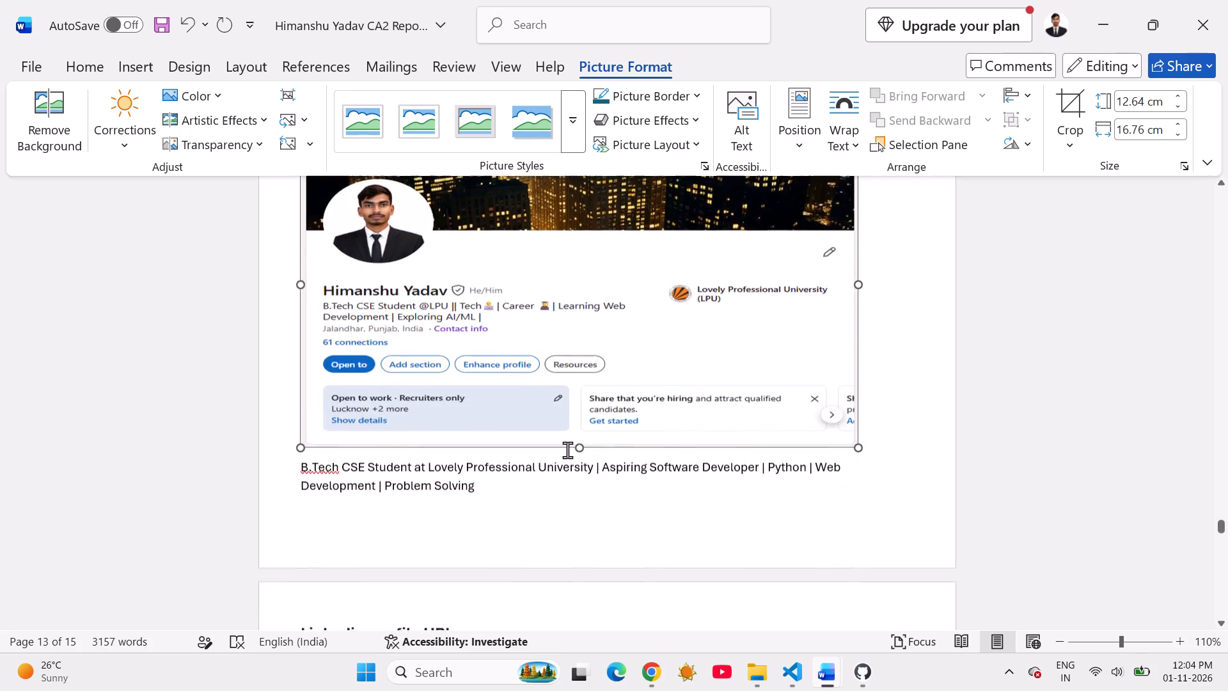
scroll(567, 450, "down", 6)
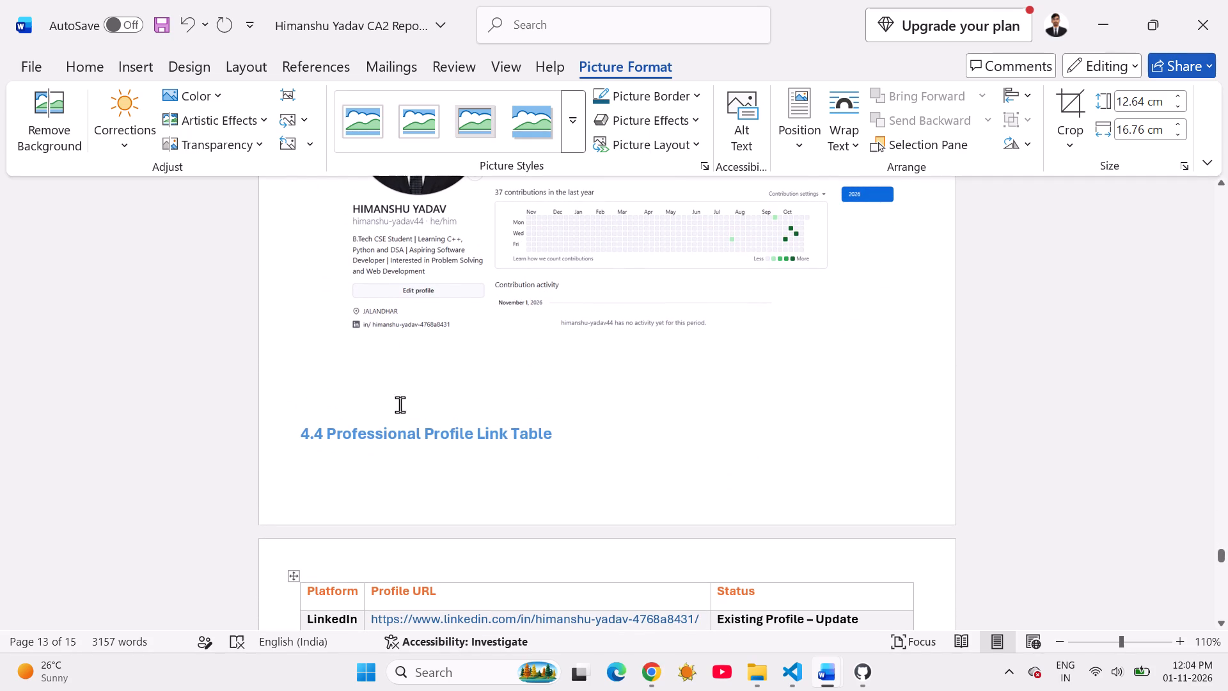
left_click(301, 434)
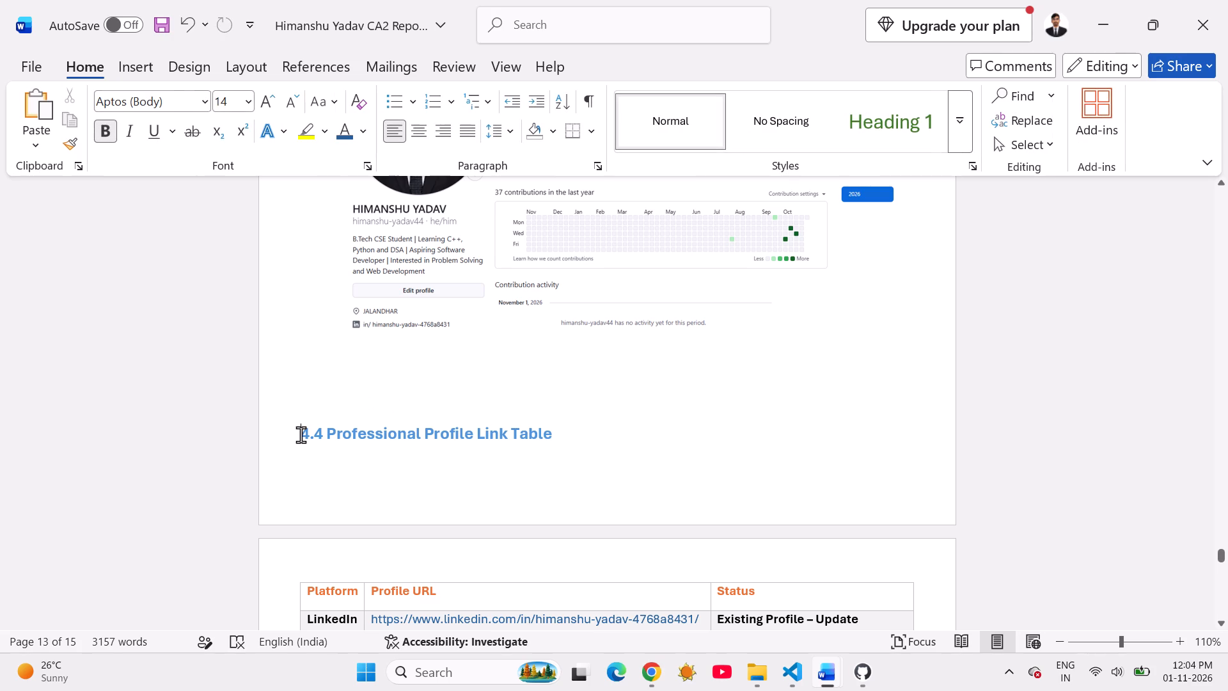
key("BackSpace")
key("BackSpace")
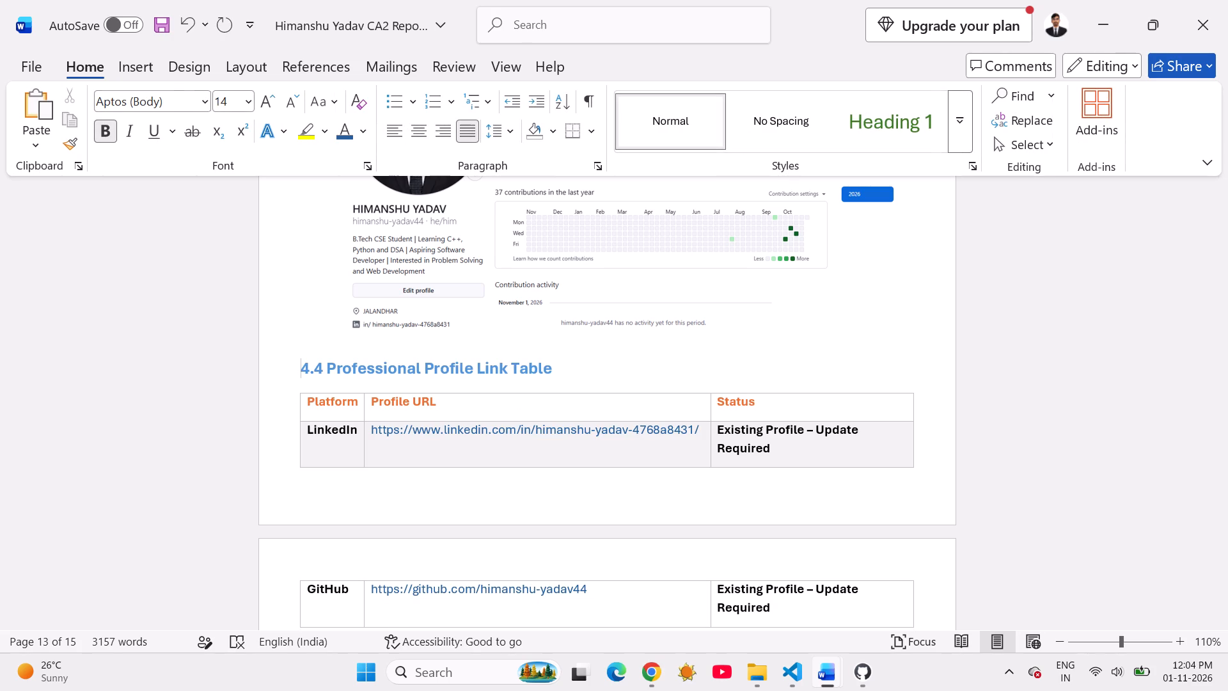
key("BackSpace")
key("BackSpace")
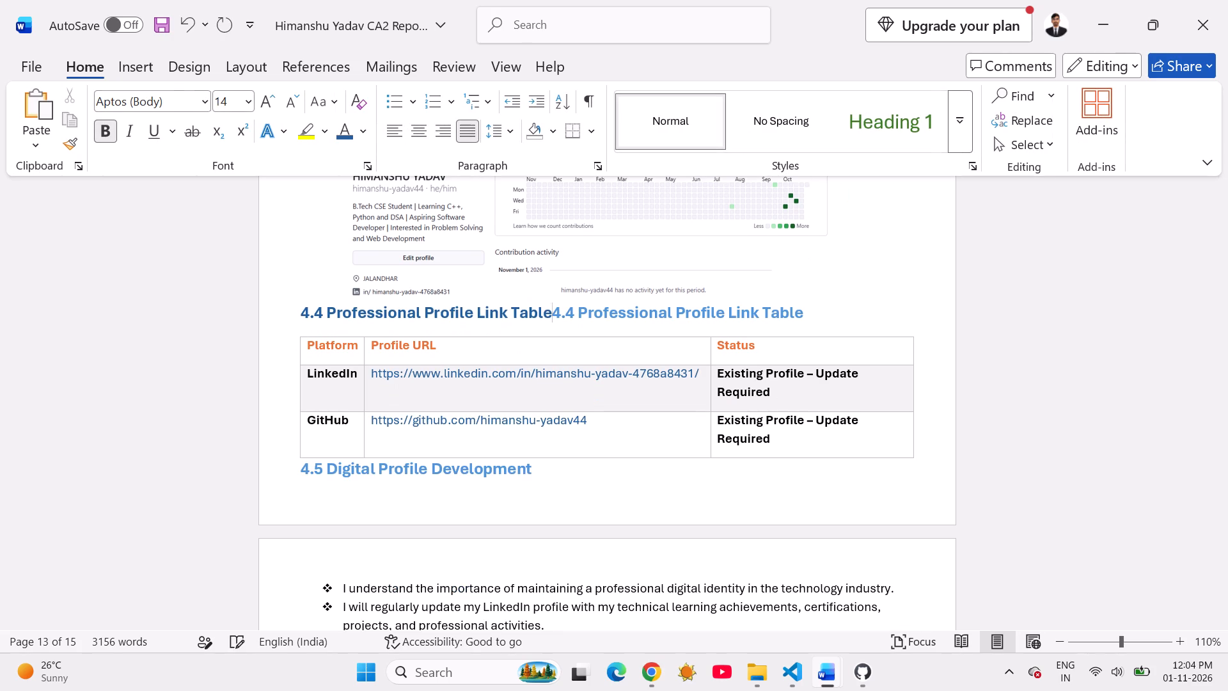
key("backslash")
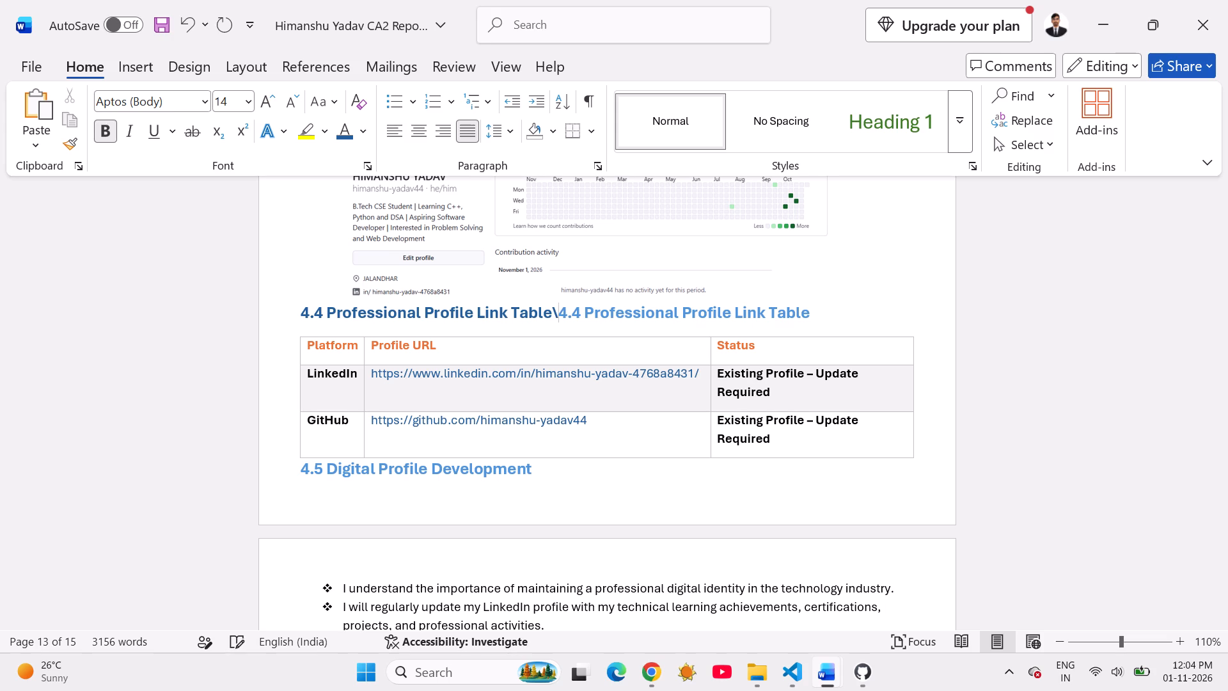
key("BackSpace")
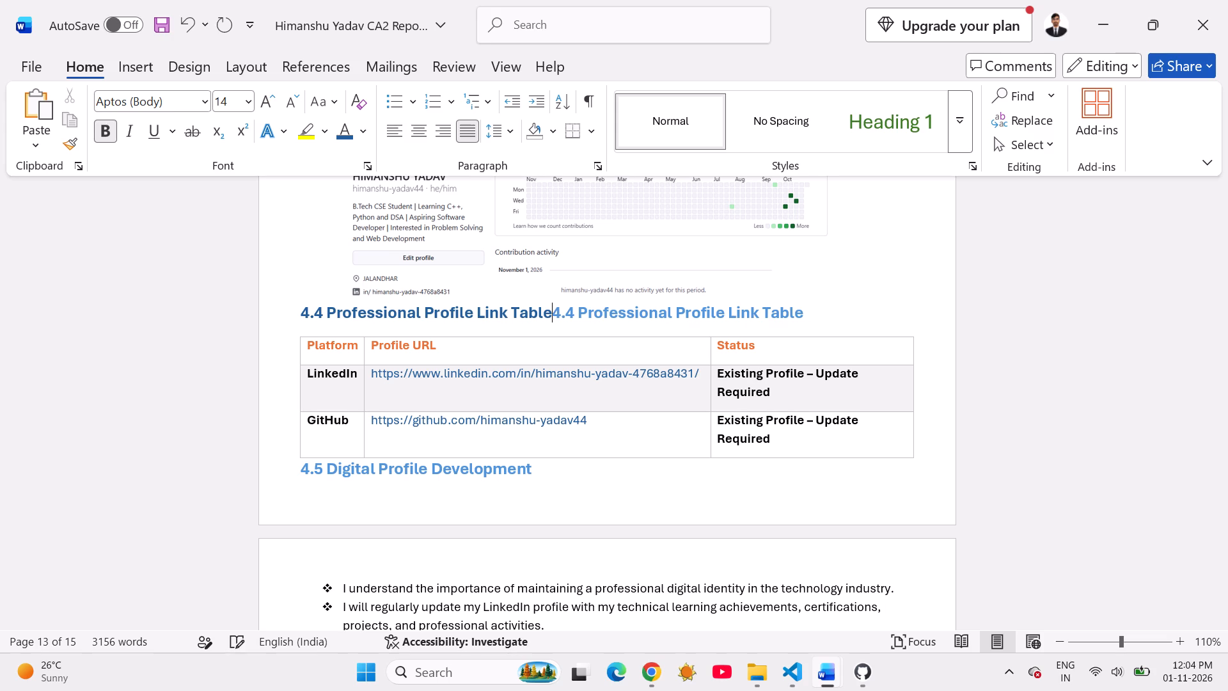
key("Return")
Widen the LinkedIn picture under 4.1 Linkedin Profile from its right edge to about the right text margin.
scroll(301, 434, "down", 1)
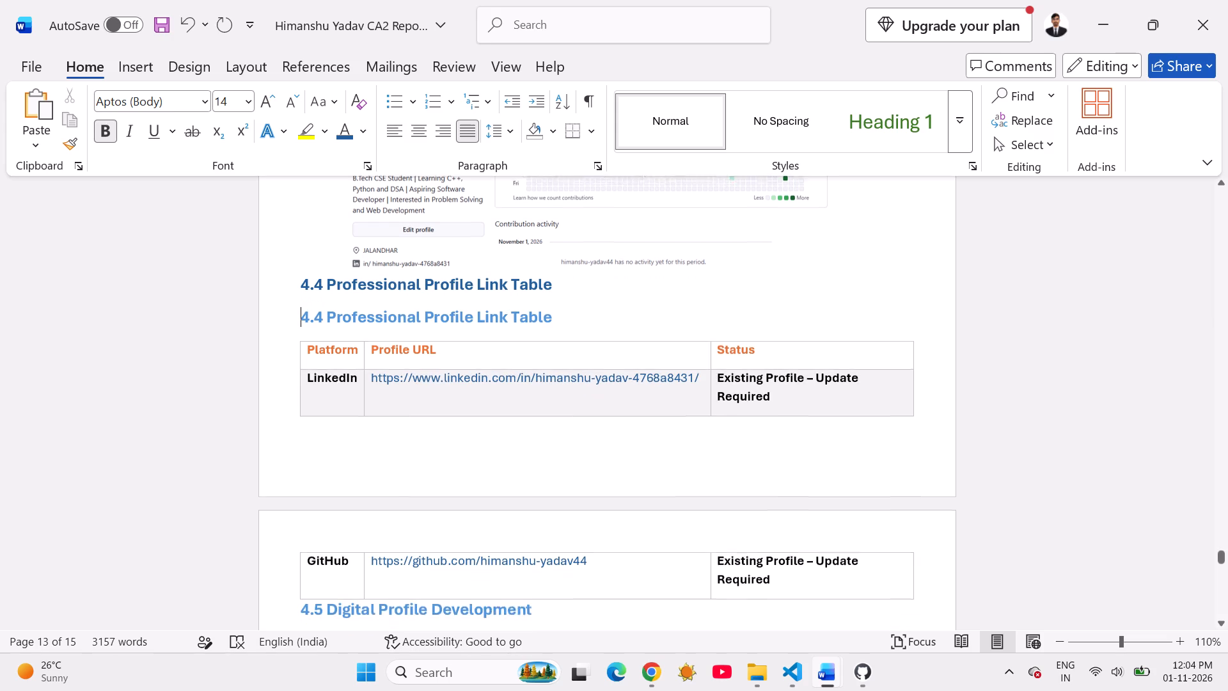
scroll(301, 434, "down", 1)
scroll(359, 555, "up", 1)
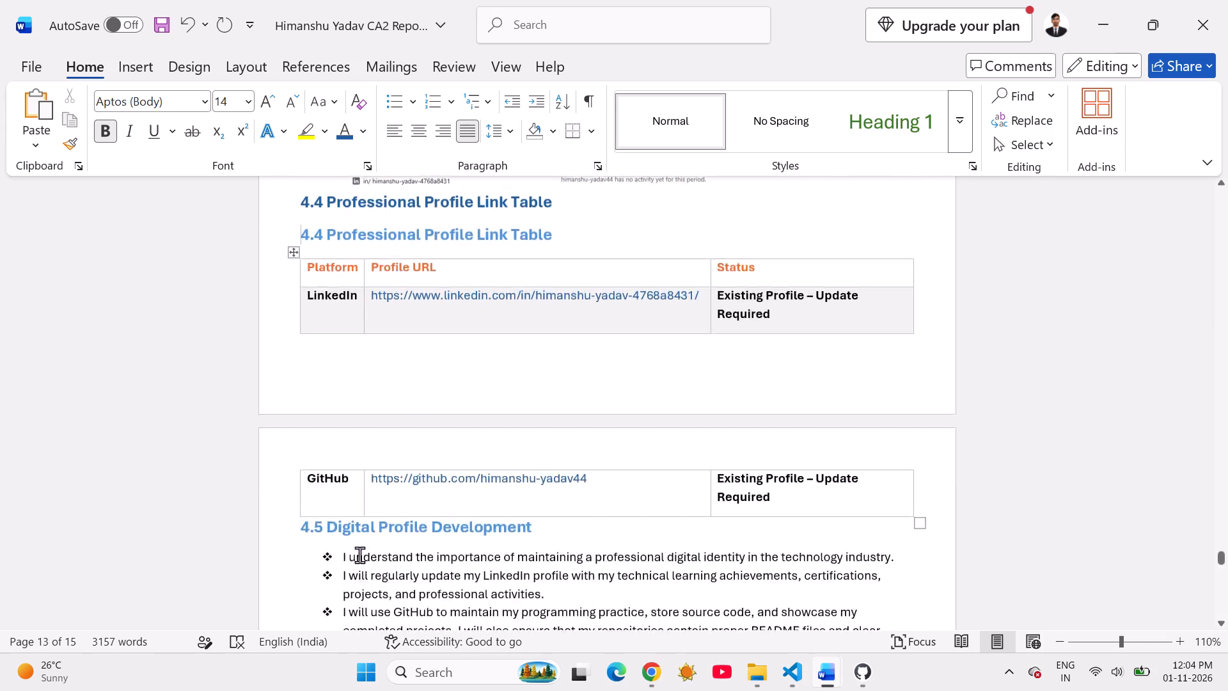
scroll(359, 555, "up", 8)
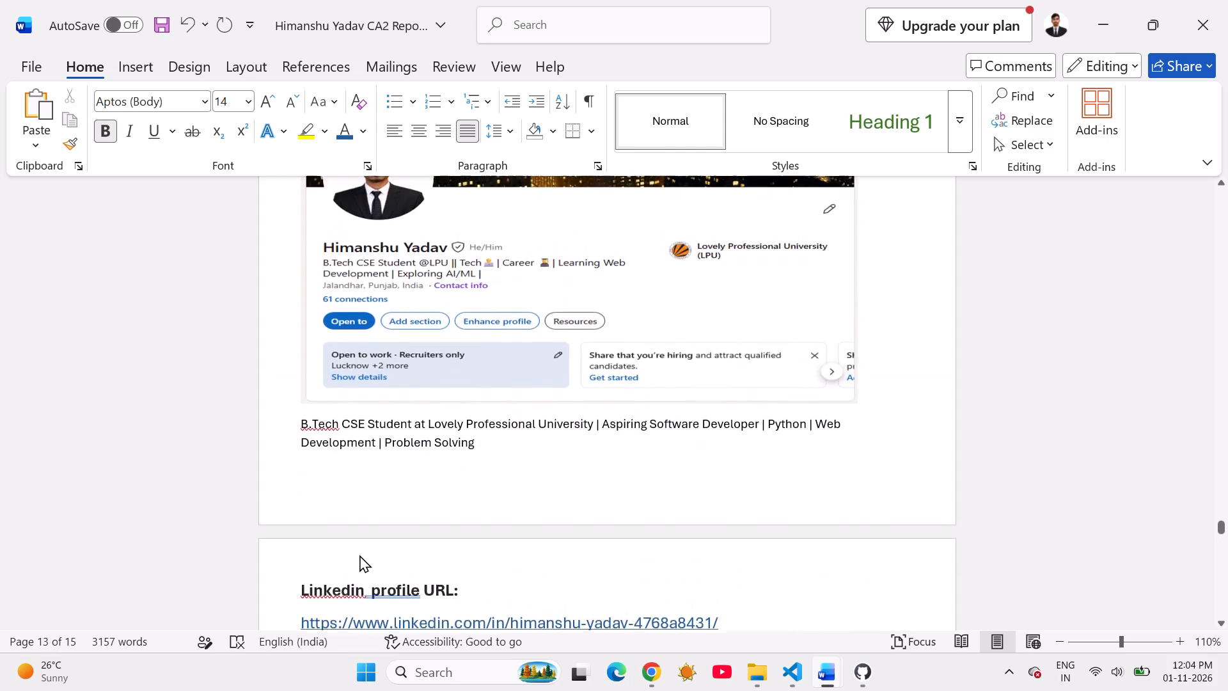
scroll(359, 555, "up", 1)
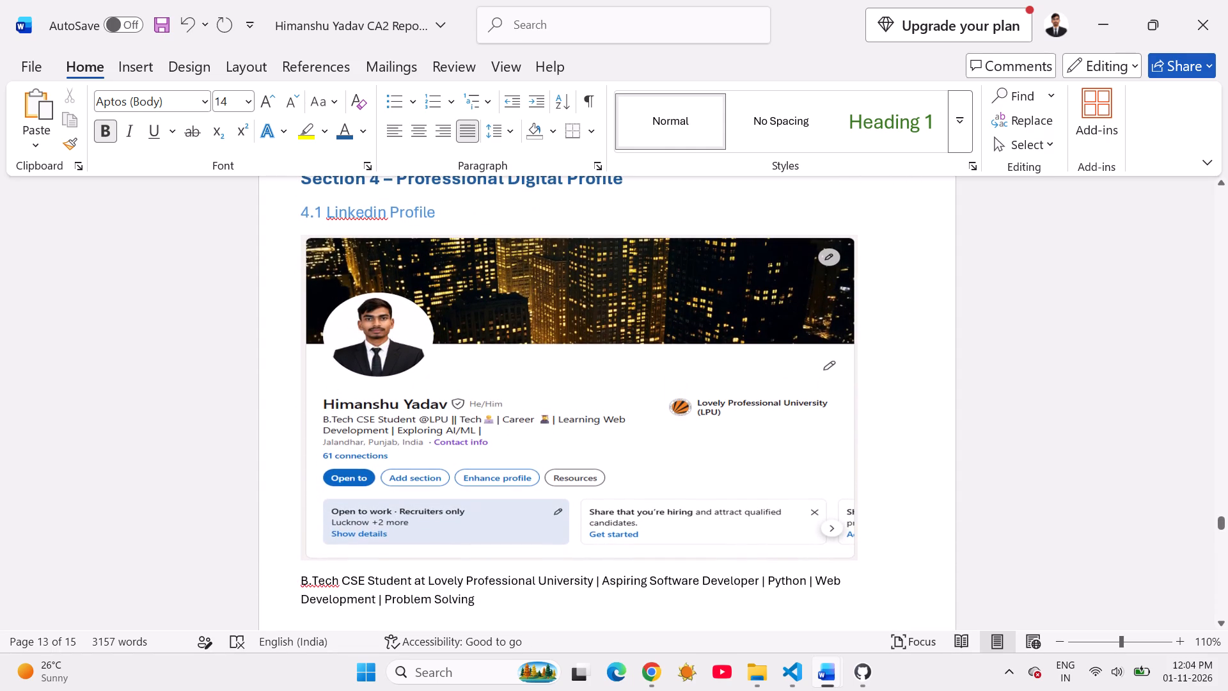
left_click_drag(854, 413, 844, 425)
left_click(844, 425)
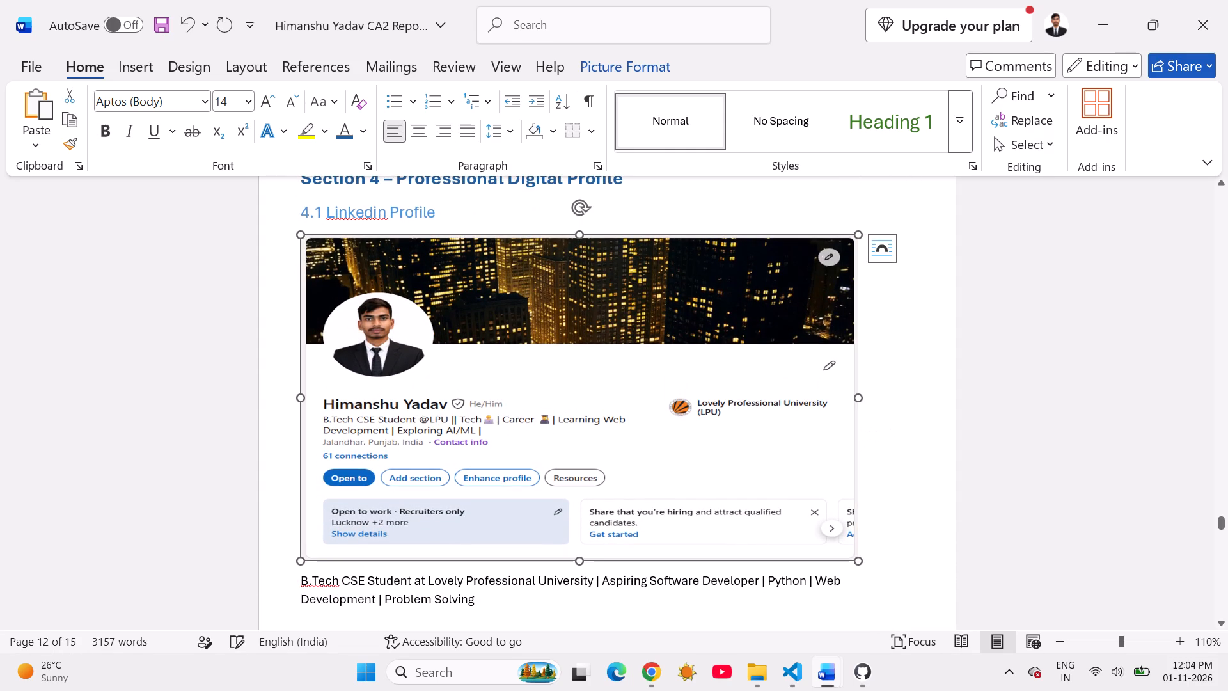
left_click_drag(858, 397, 909, 397)
Look through the report's pages from the 4.4 Professional Profile Link Table back to 1.8 Challenges I May Face, checking the text layout.
scroll(741, 386, "down", 1)
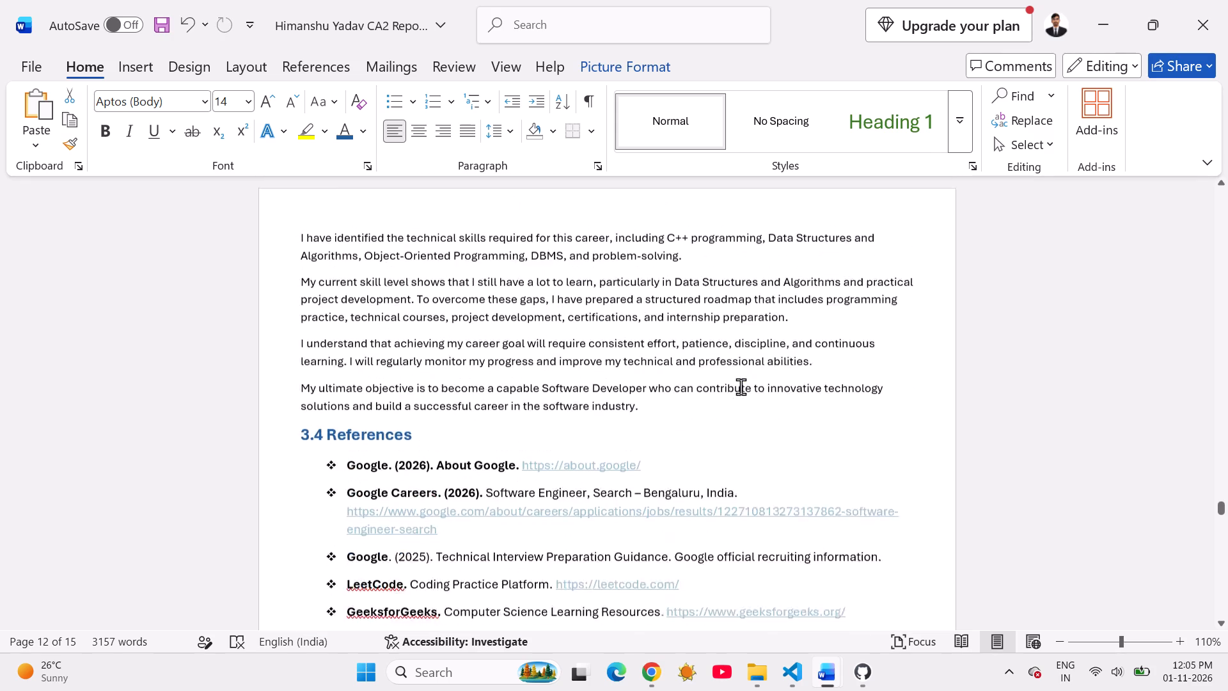
scroll(741, 386, "down", 5)
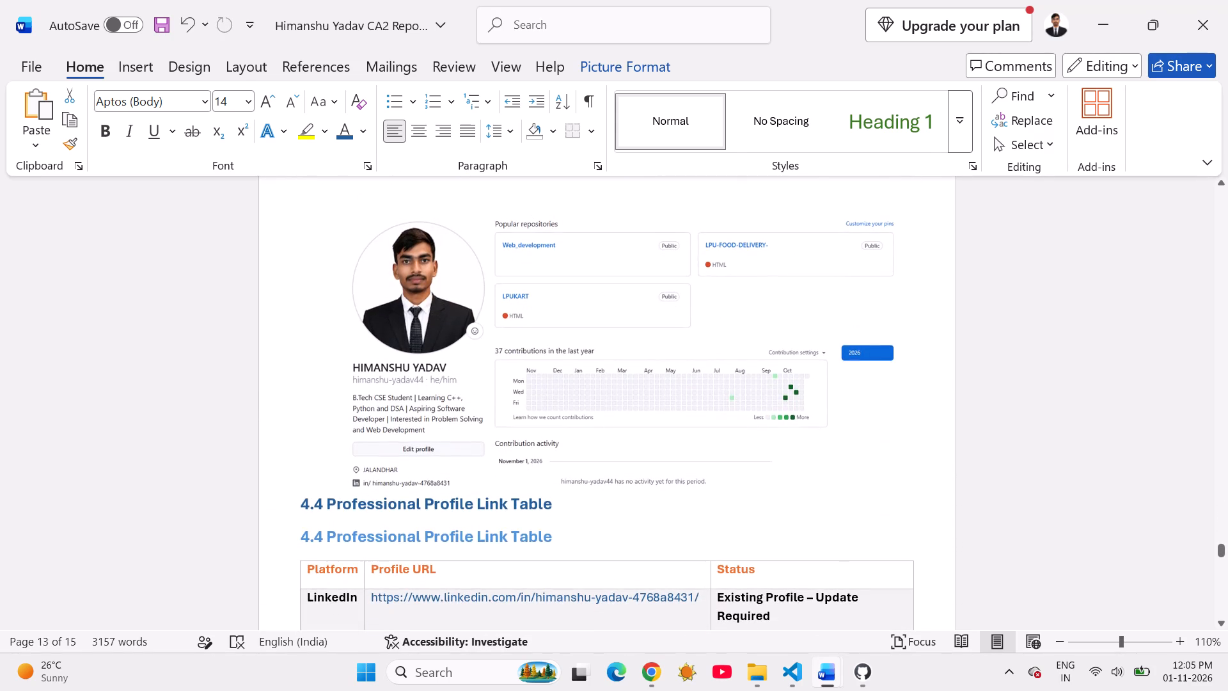
scroll(788, 397, "up", 8)
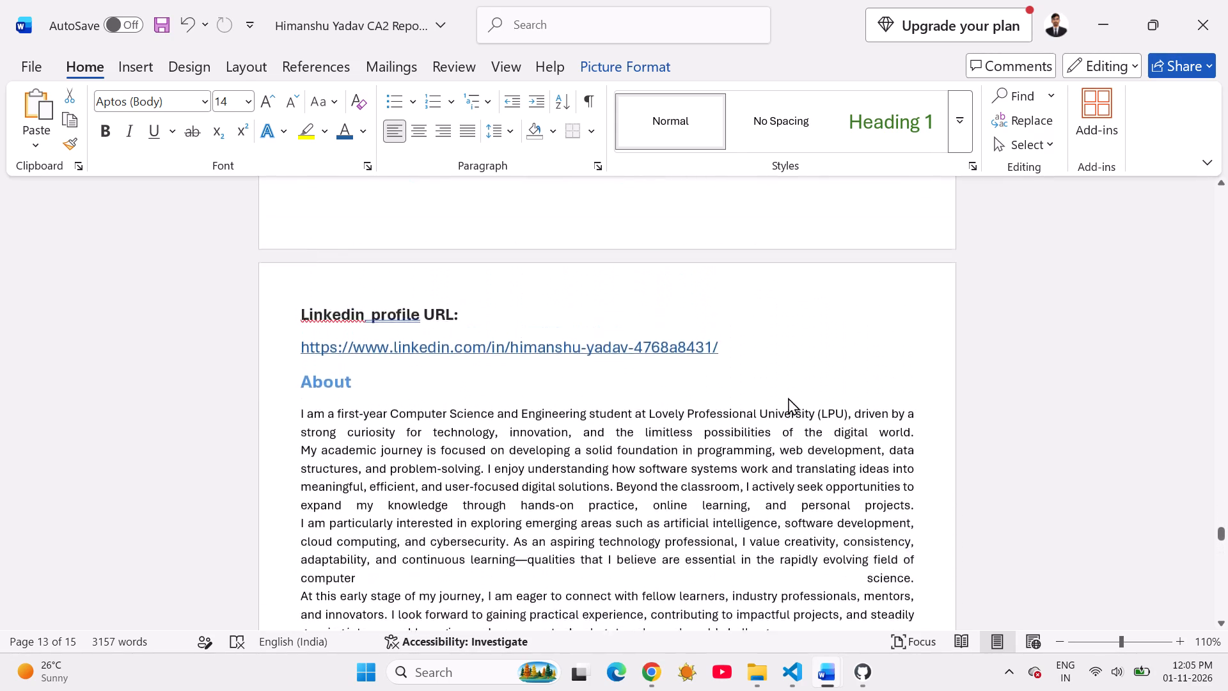
scroll(788, 397, "up", 6)
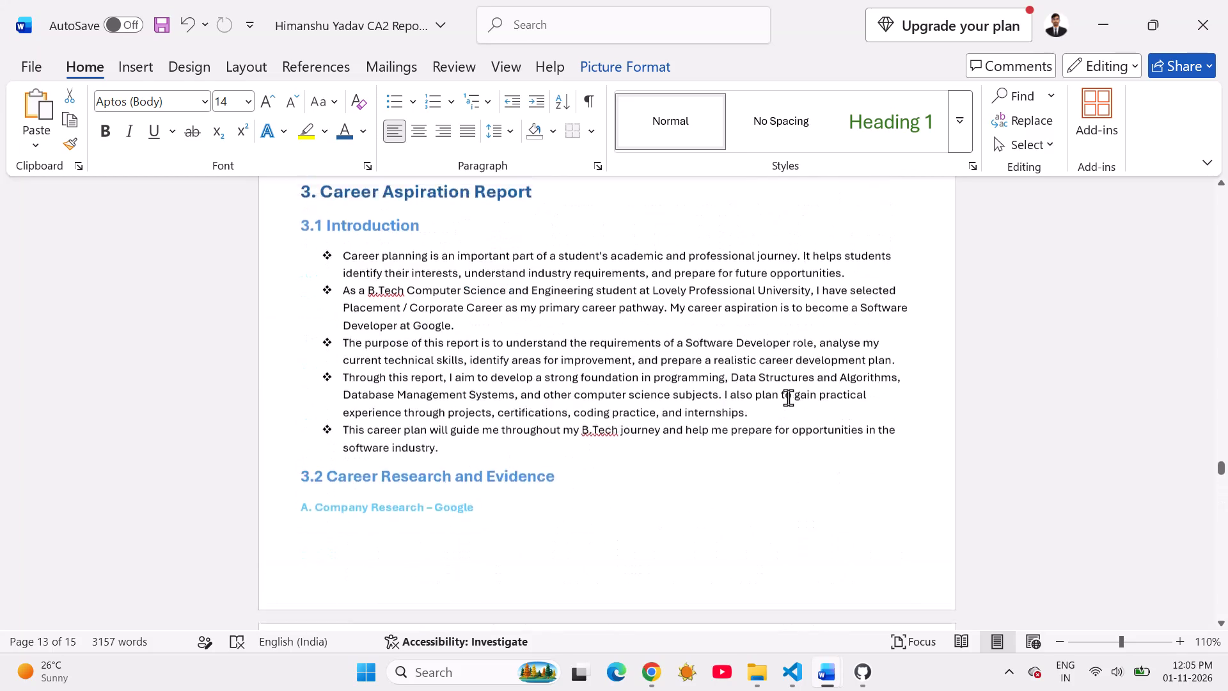
scroll(788, 397, "up", 6)
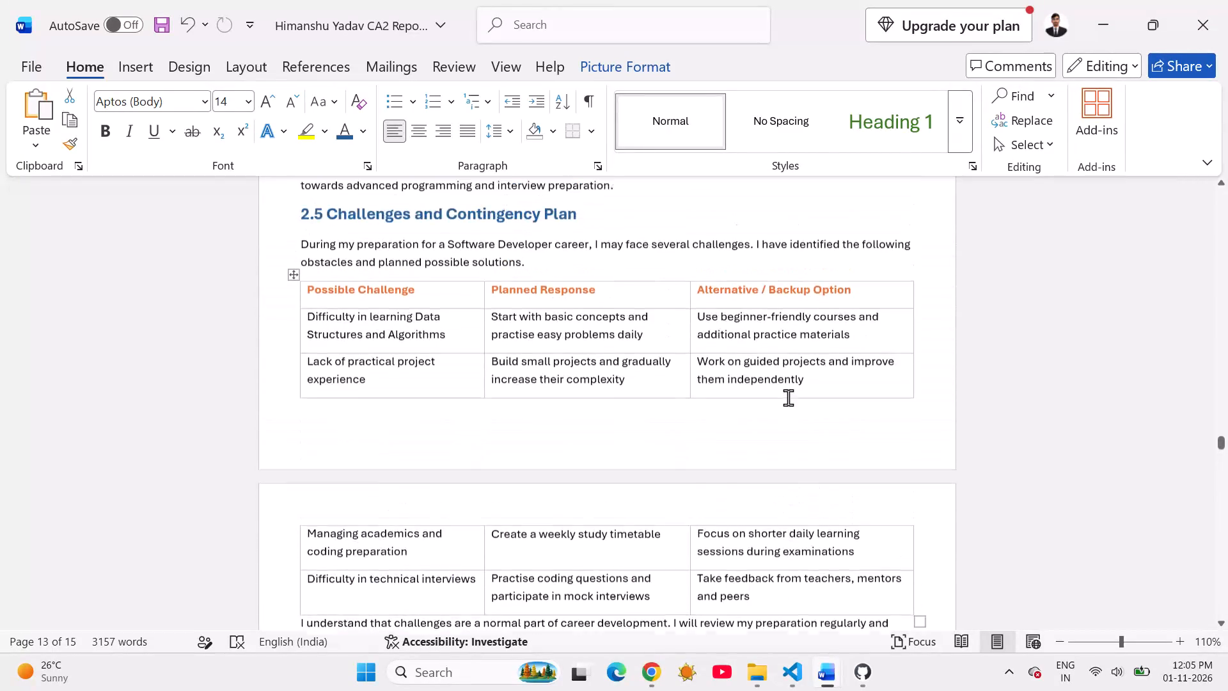
scroll(788, 397, "up", 11)
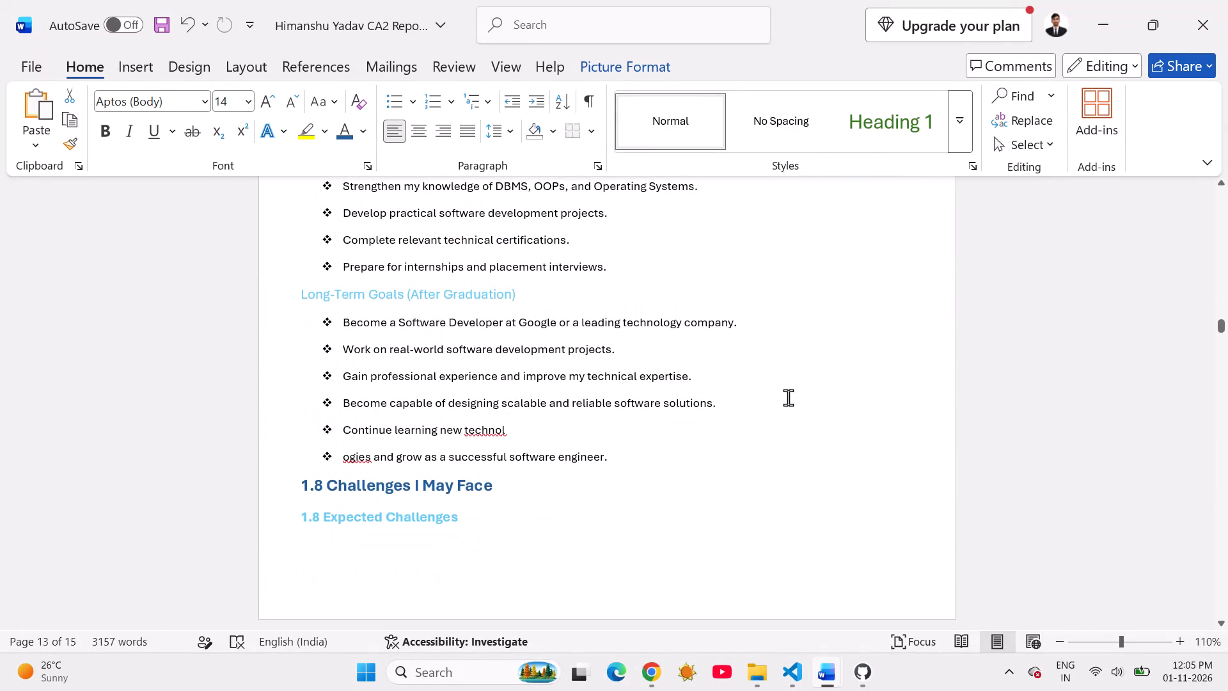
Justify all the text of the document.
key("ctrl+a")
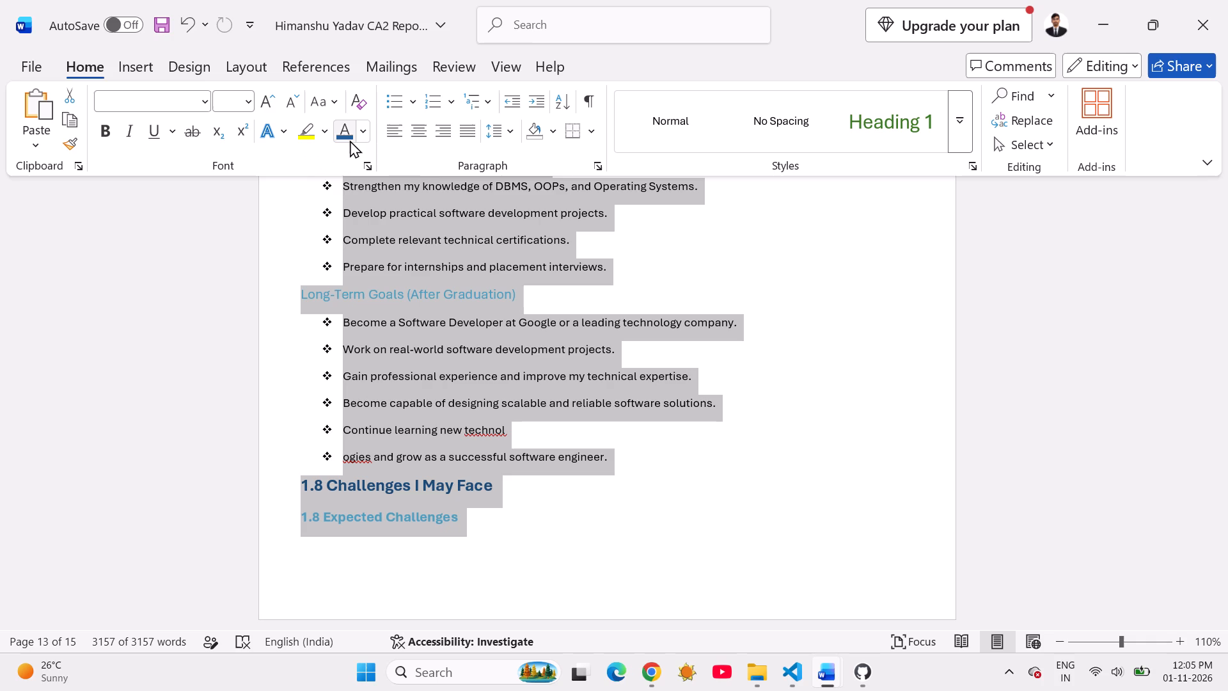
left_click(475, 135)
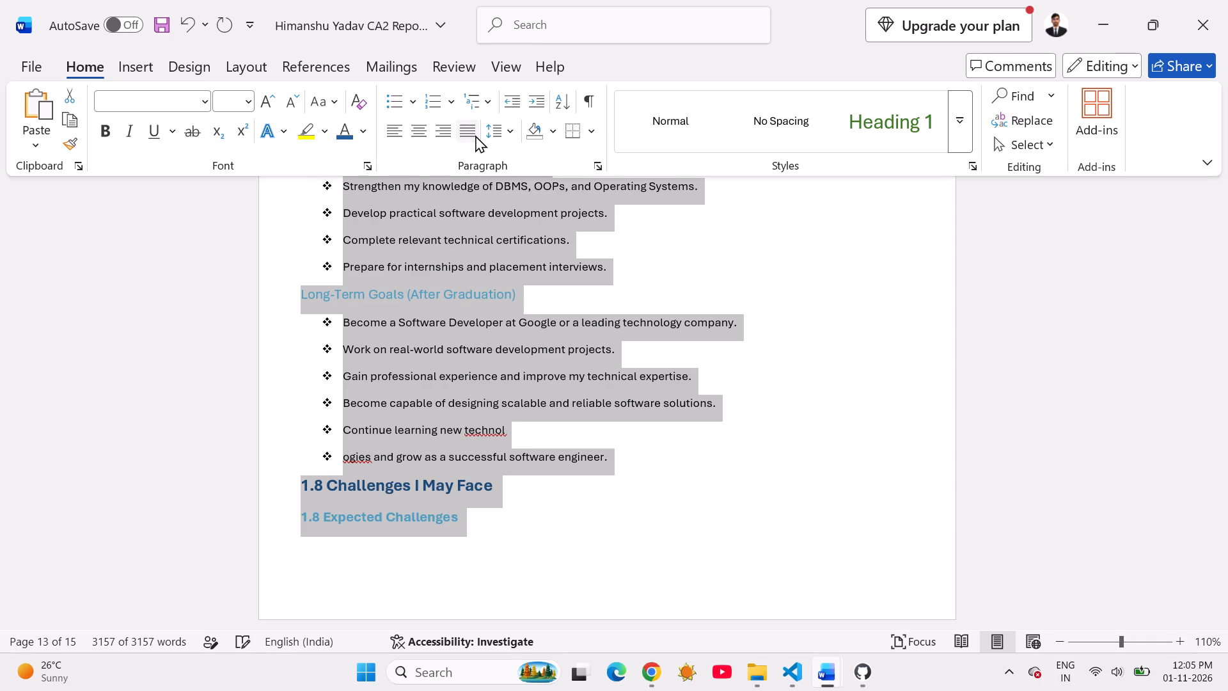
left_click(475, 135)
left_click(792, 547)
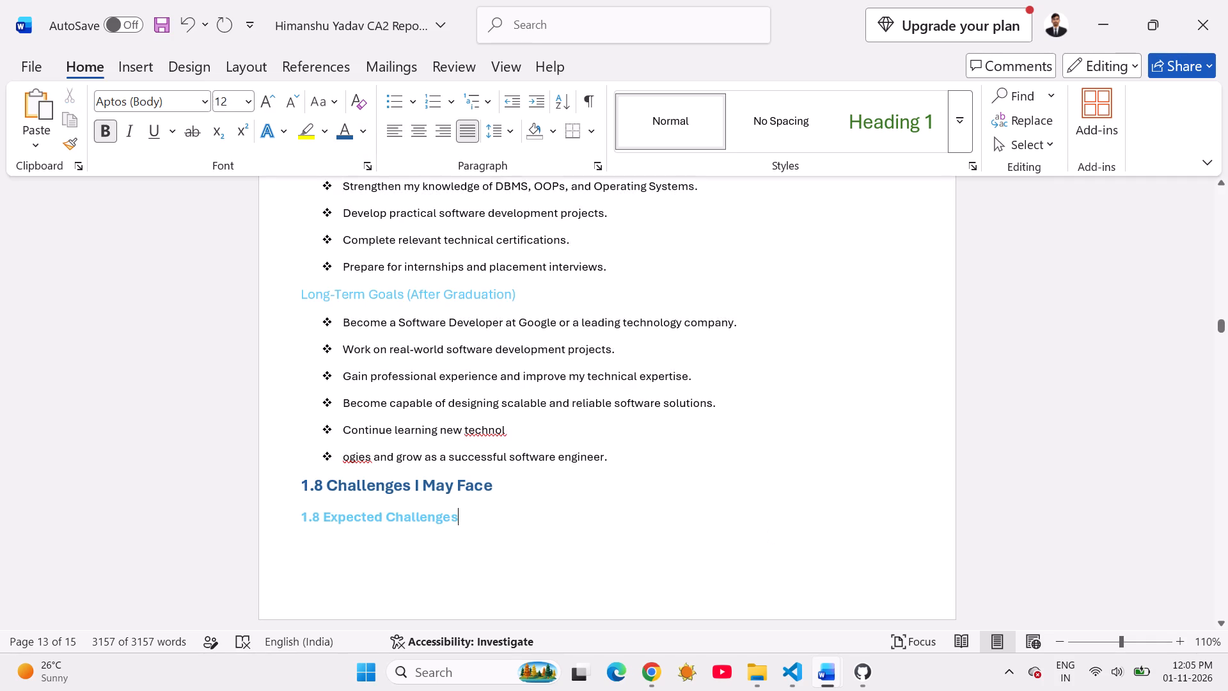
Review the alignment of the paragraphs, bullets and tables from section 2 to the end of the report.
scroll(792, 547, "down", 10)
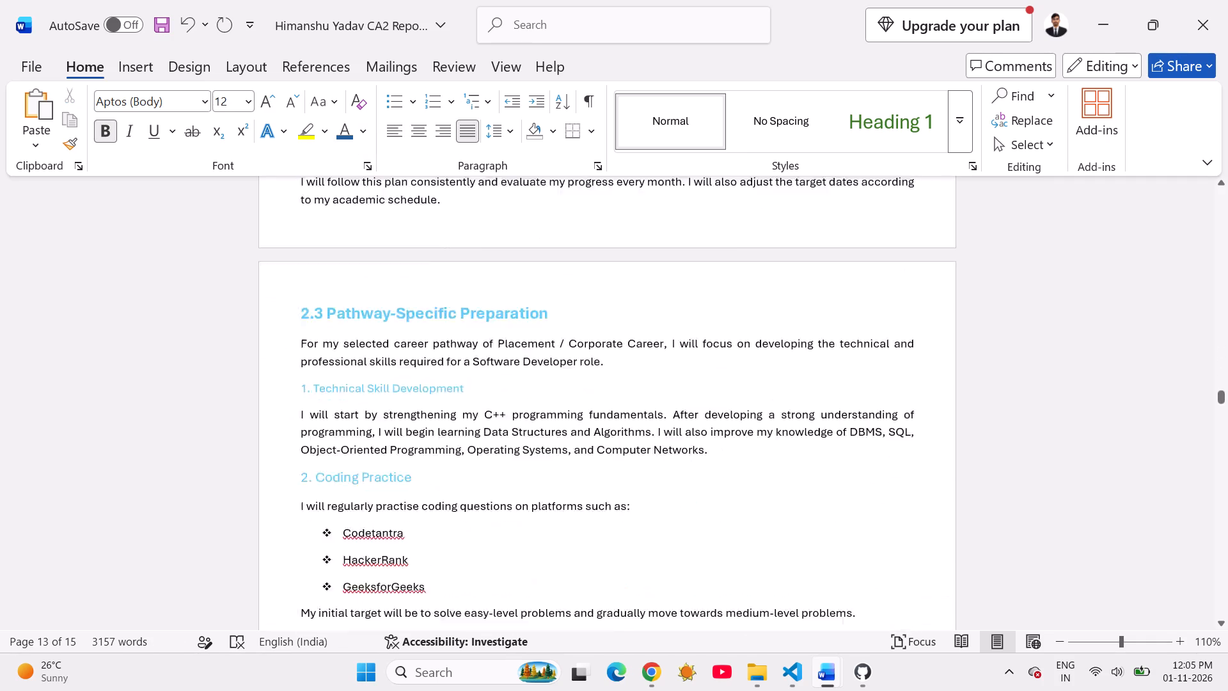
scroll(792, 547, "down", 9)
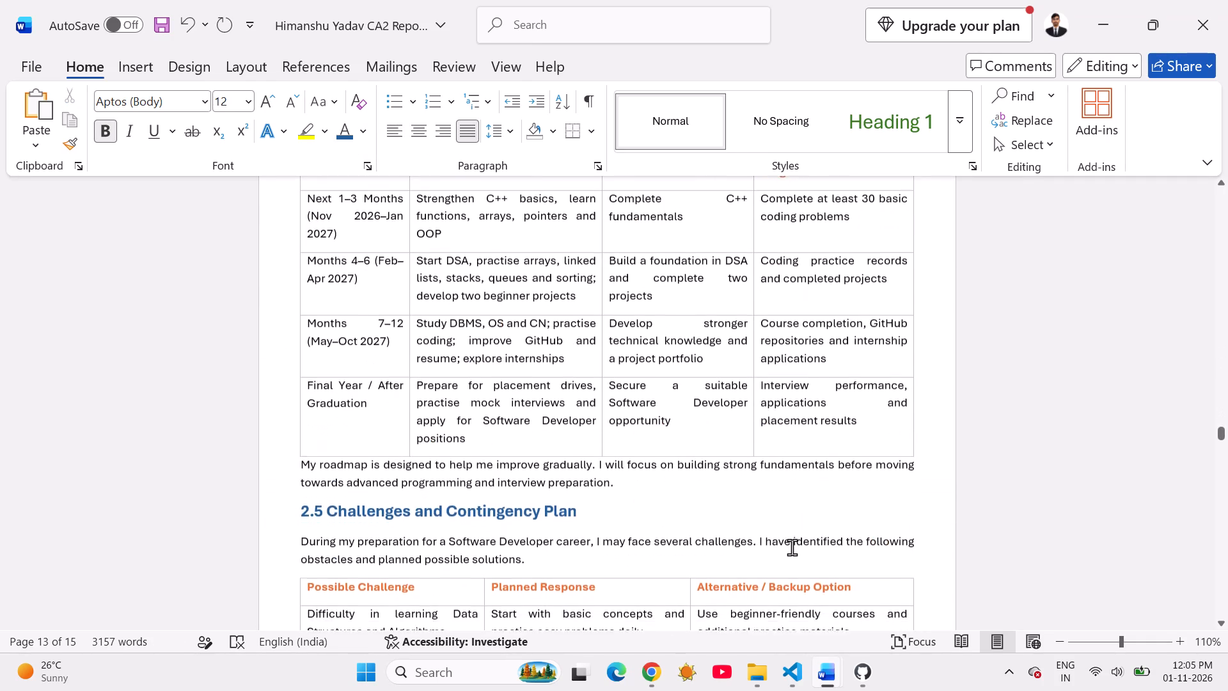
scroll(792, 547, "down", 7)
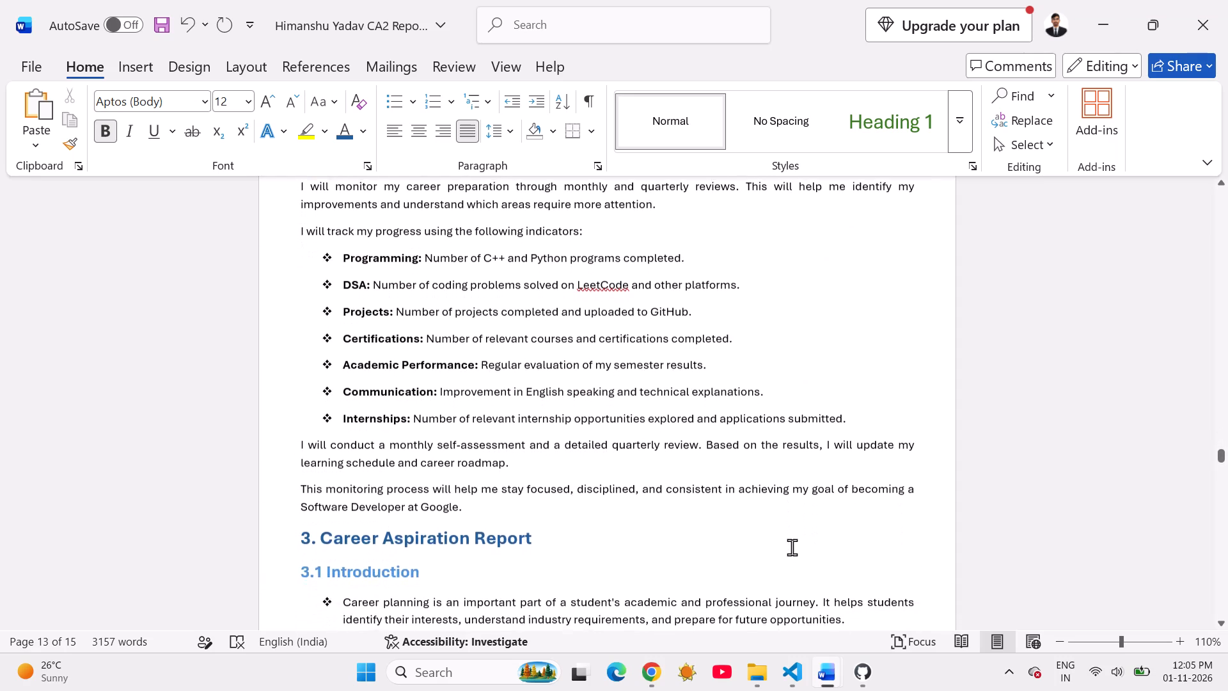
scroll(792, 547, "down", 5)
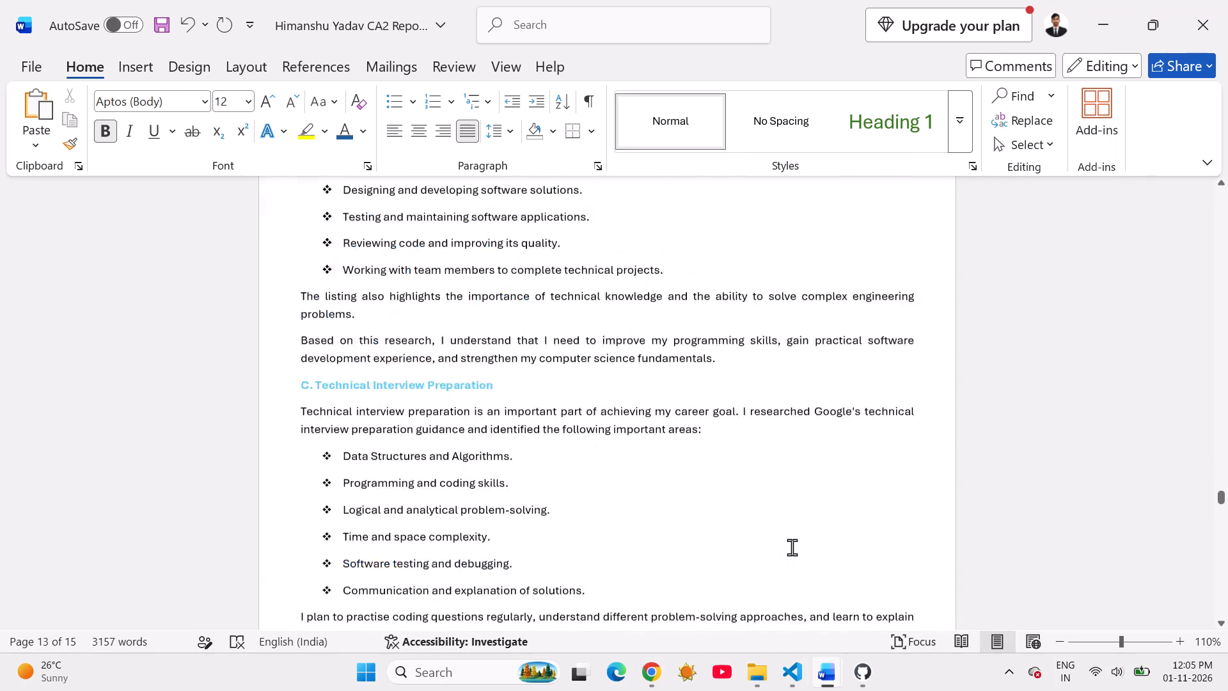
scroll(792, 547, "down", 4)
scroll(792, 547, "up", 6)
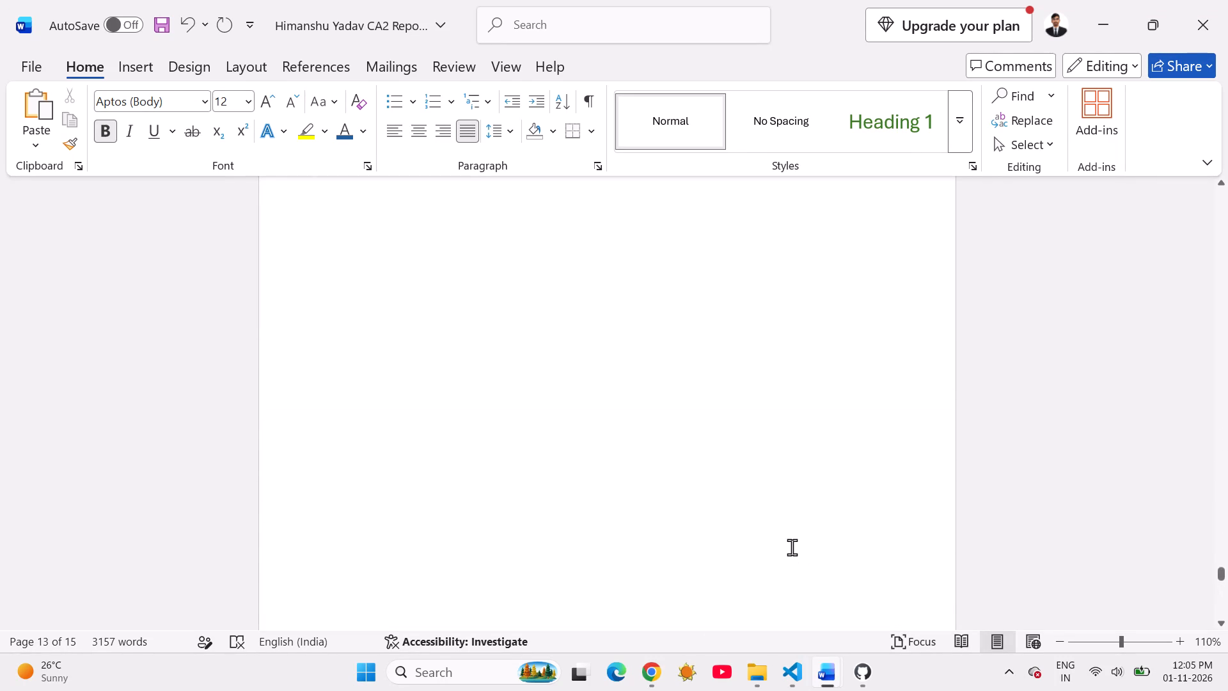
scroll(792, 547, "down", 12)
scroll(792, 547, "up", 6)
Check the alignment of the cover page title, submission details and Student Details table.
scroll(792, 547, "up", 19)
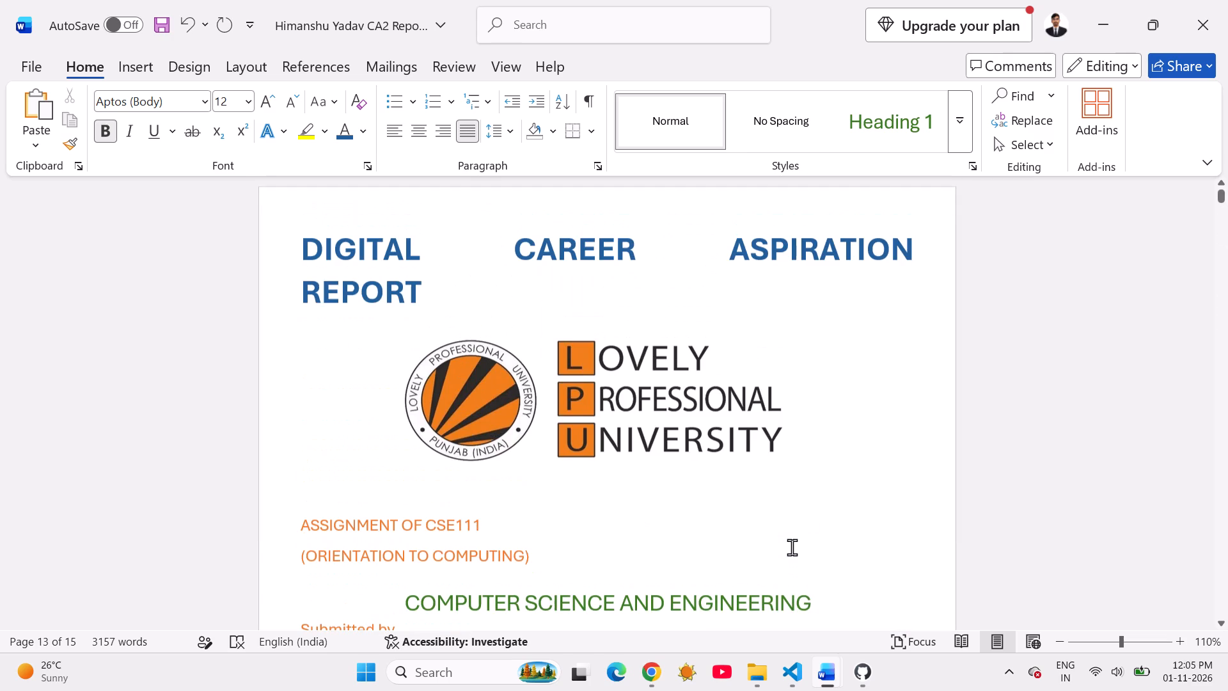
scroll(792, 547, "down", 6)
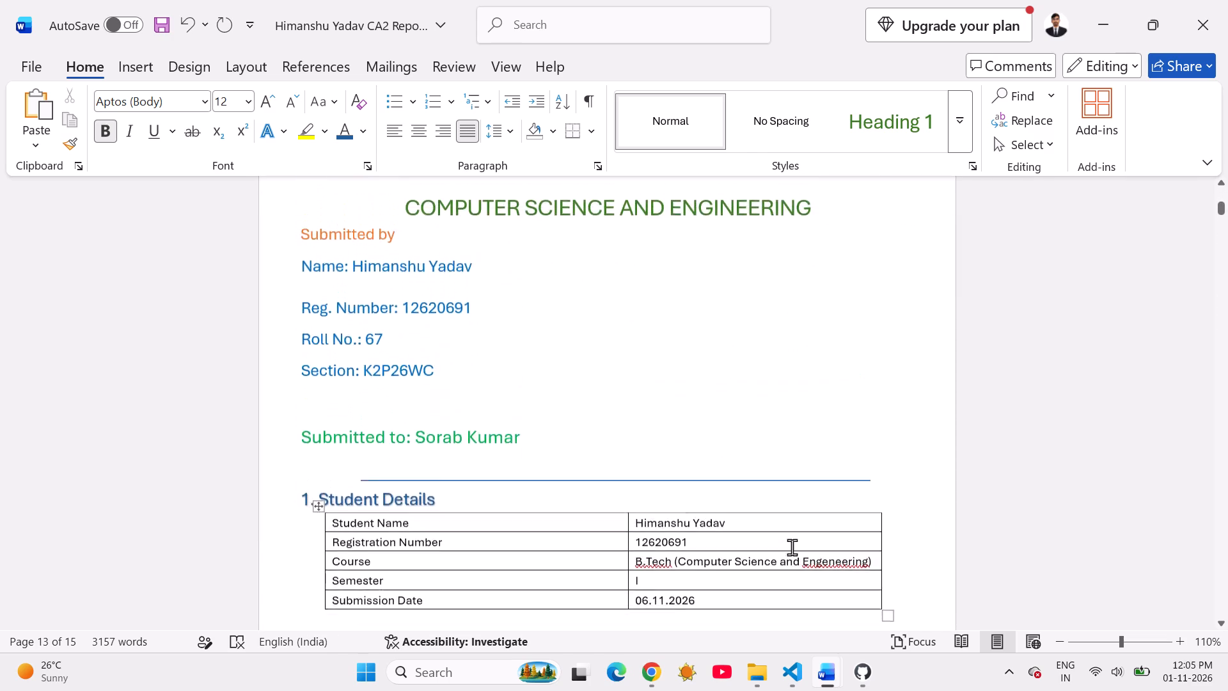
scroll(792, 547, "down", 3)
scroll(792, 547, "up", 8)
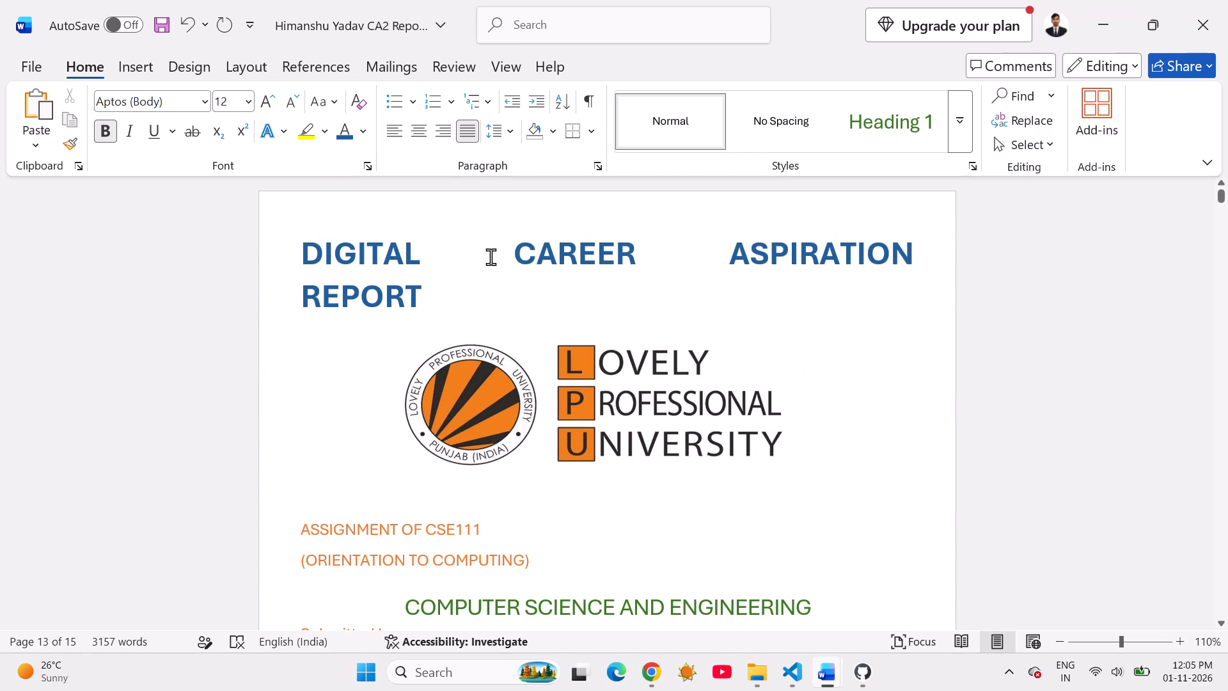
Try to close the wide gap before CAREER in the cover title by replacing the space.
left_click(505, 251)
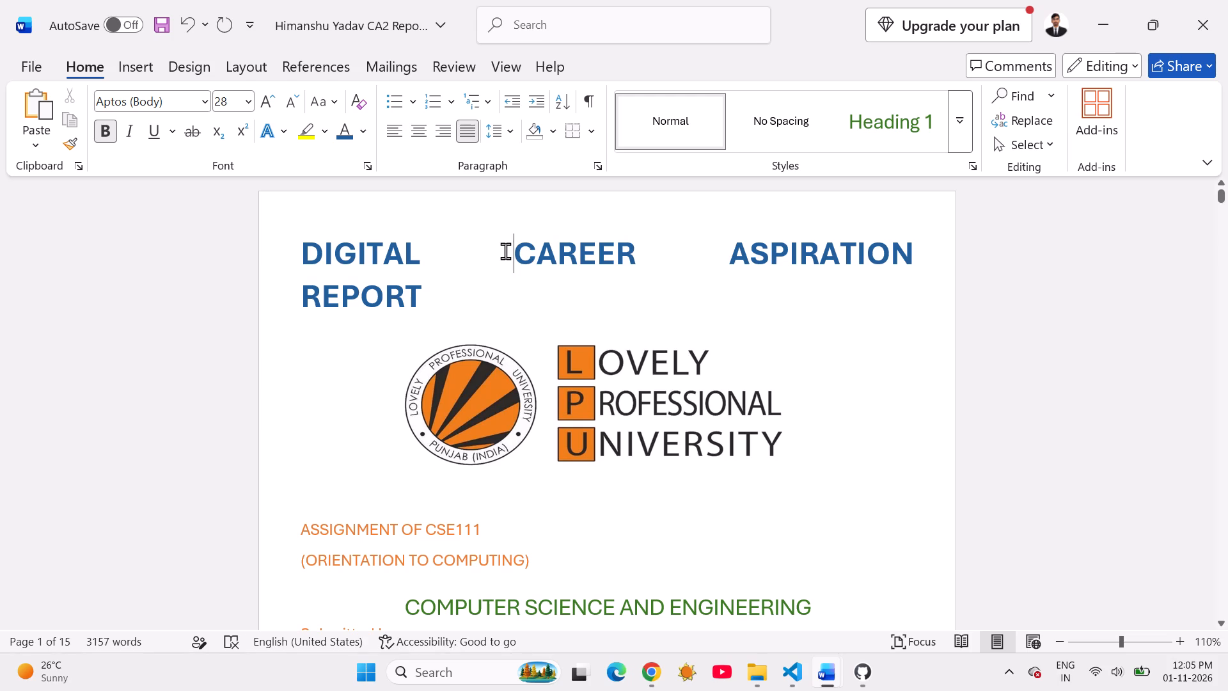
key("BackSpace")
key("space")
Try left alignment on the whole document and settle on centre alignment for all its text.
scroll(563, 337, "down", 1)
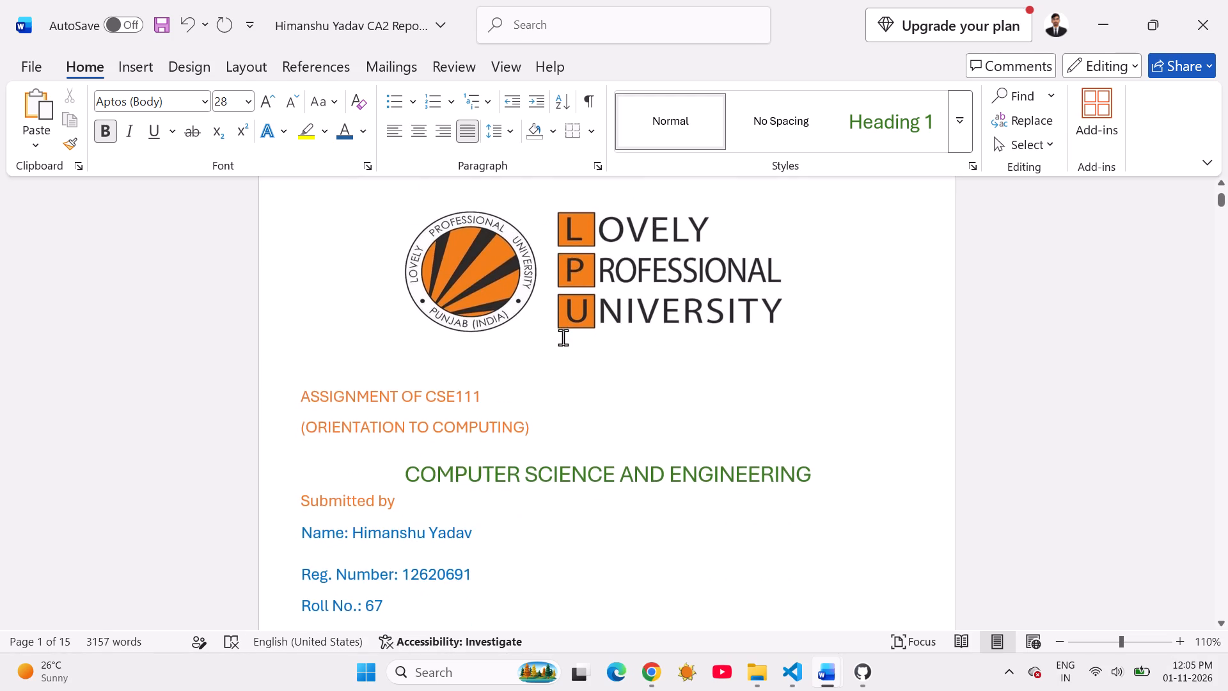
scroll(563, 337, "down", 1)
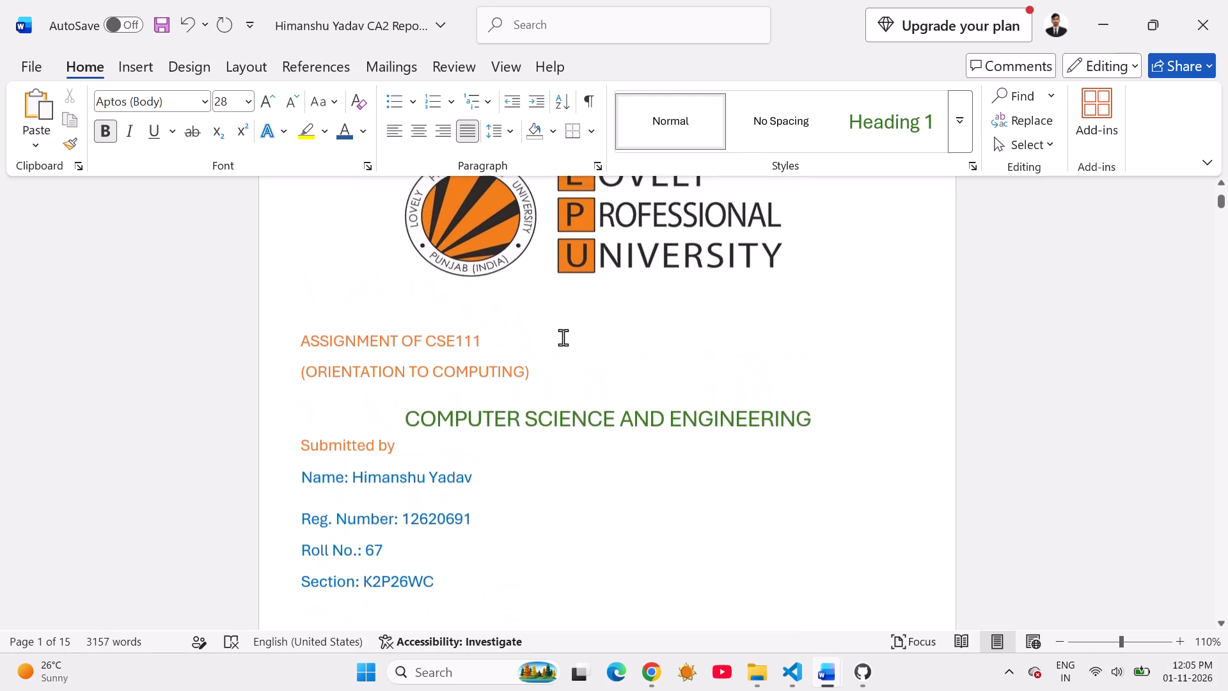
scroll(563, 337, "down", 1)
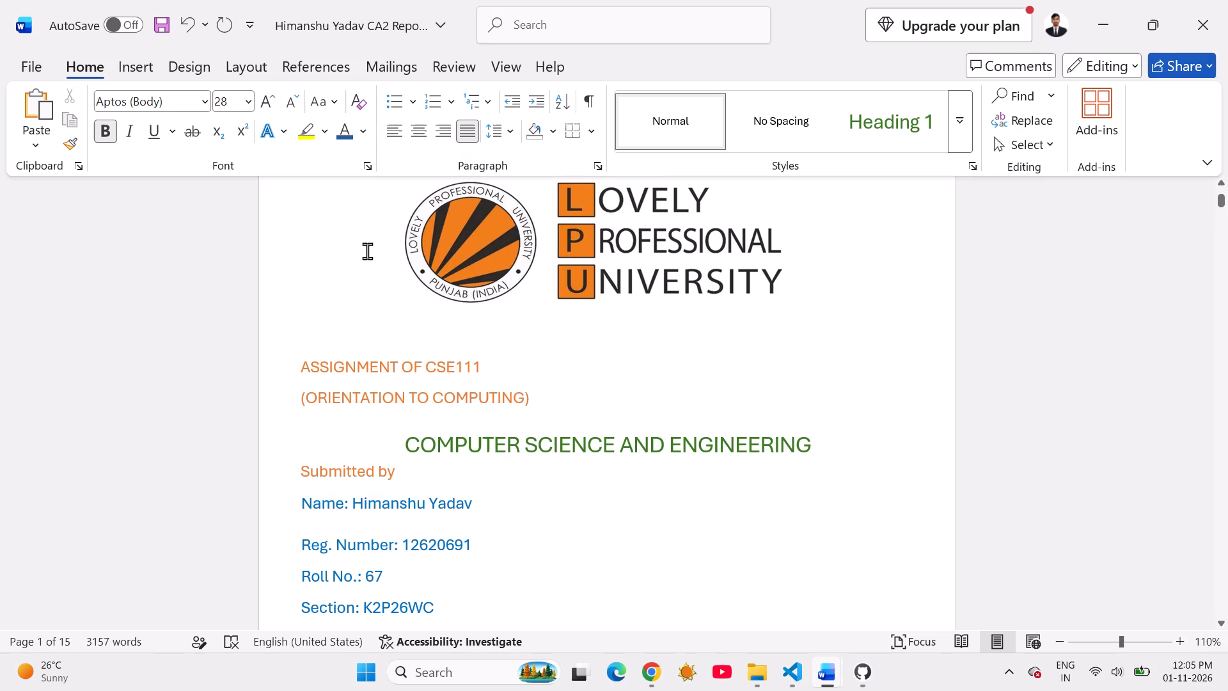
key("ctrl+a")
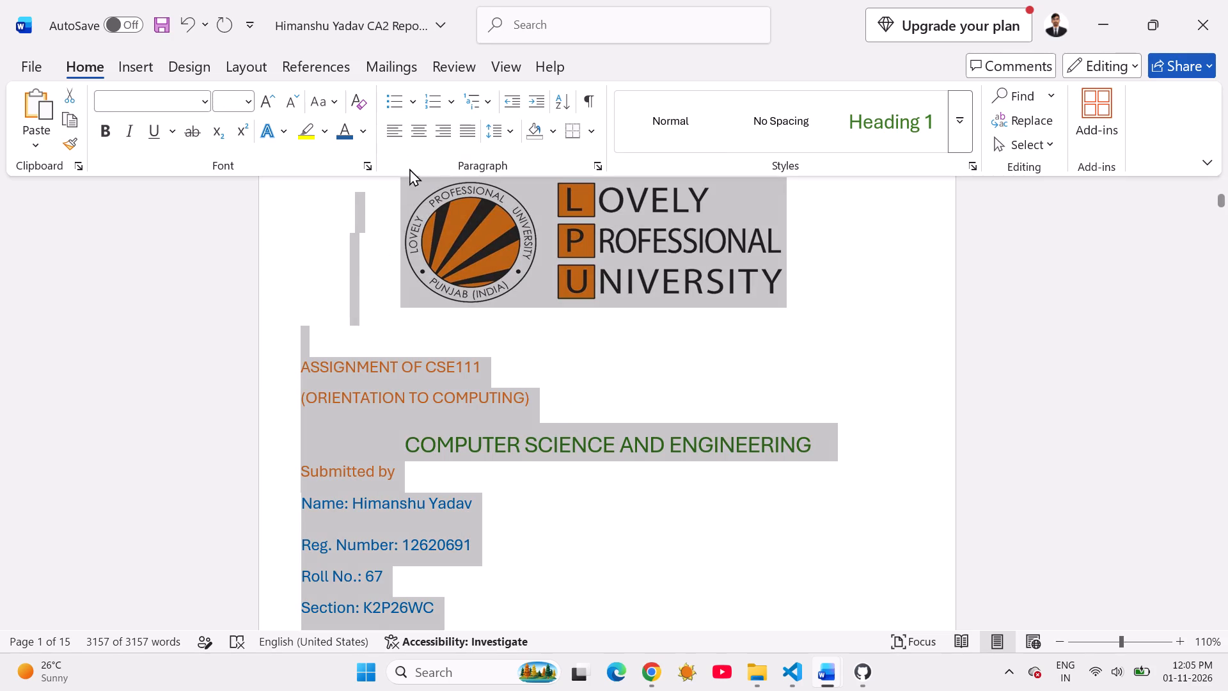
left_click(398, 130)
scroll(515, 294, "up", 1)
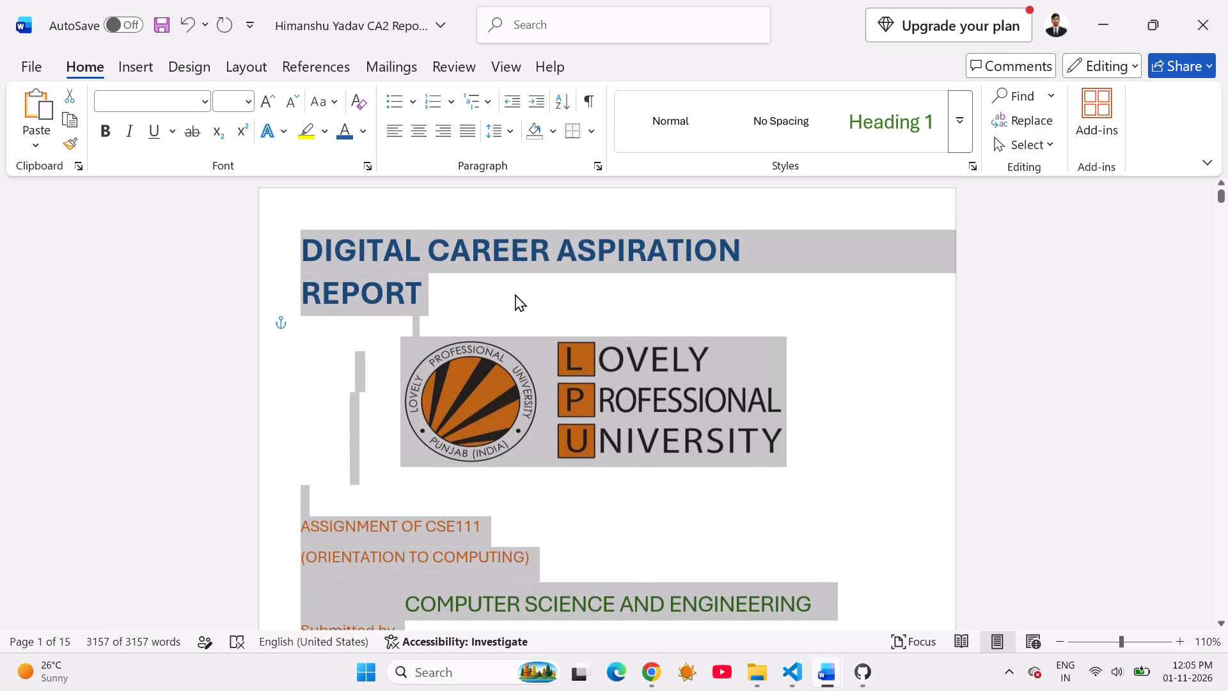
scroll(515, 294, "up", 2)
left_click(425, 131)
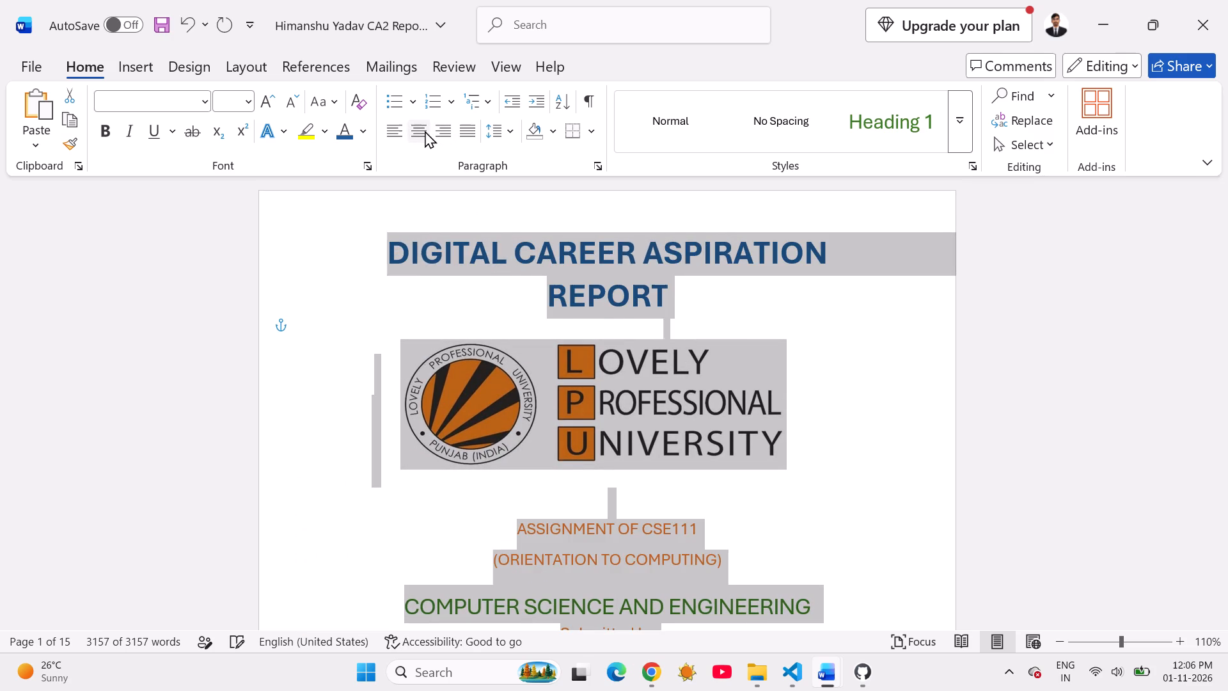
left_click(850, 386)
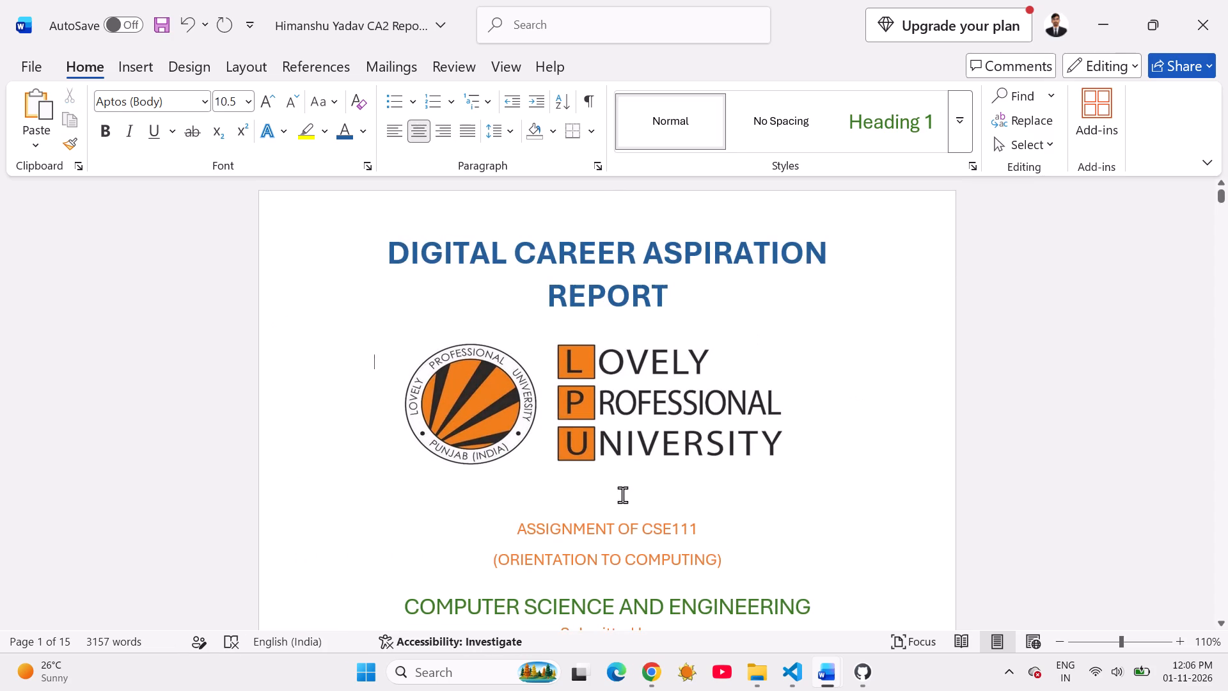
Justify the three self-introduction bullets below the students' picture, above Section 1 – Career Pathway Selection.
scroll(547, 500, "down", 6)
scroll(547, 500, "up", 4)
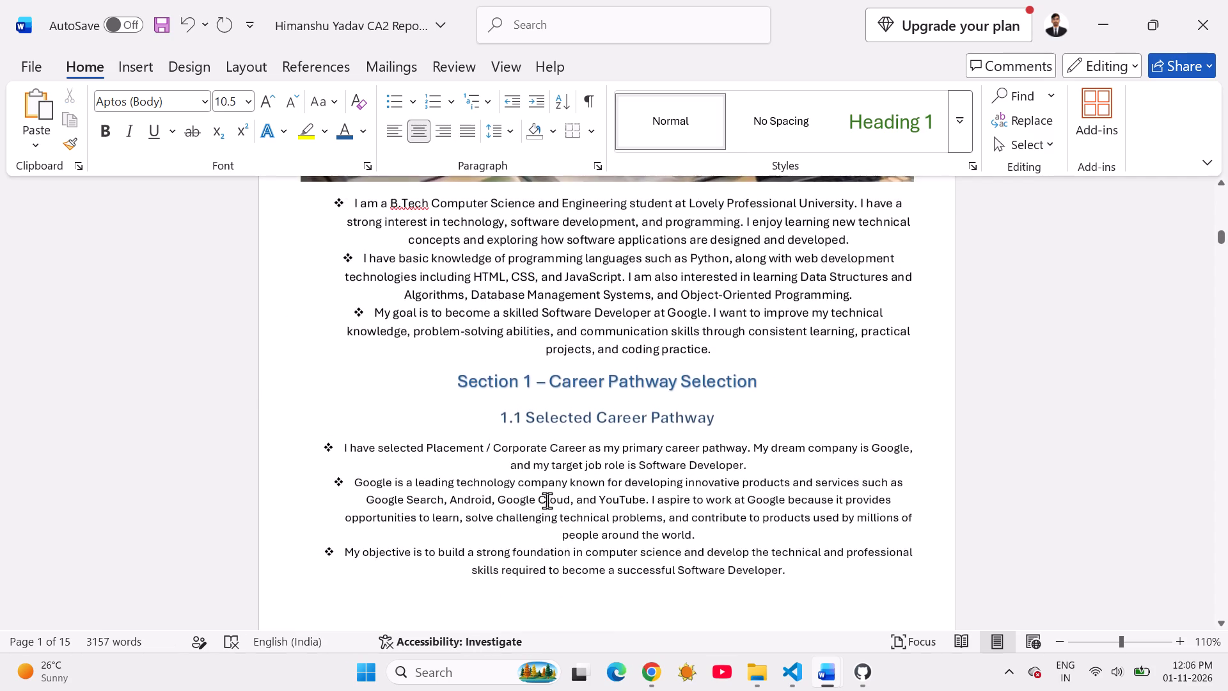
scroll(547, 500, "up", 4)
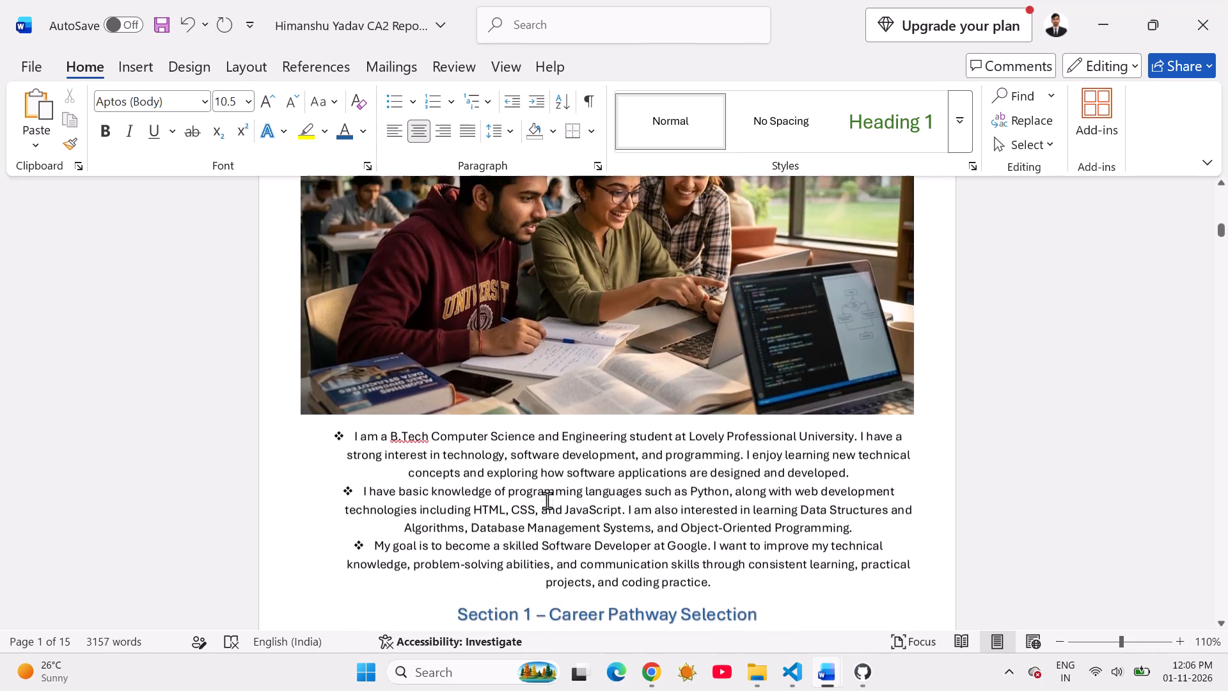
scroll(547, 500, "up", 1)
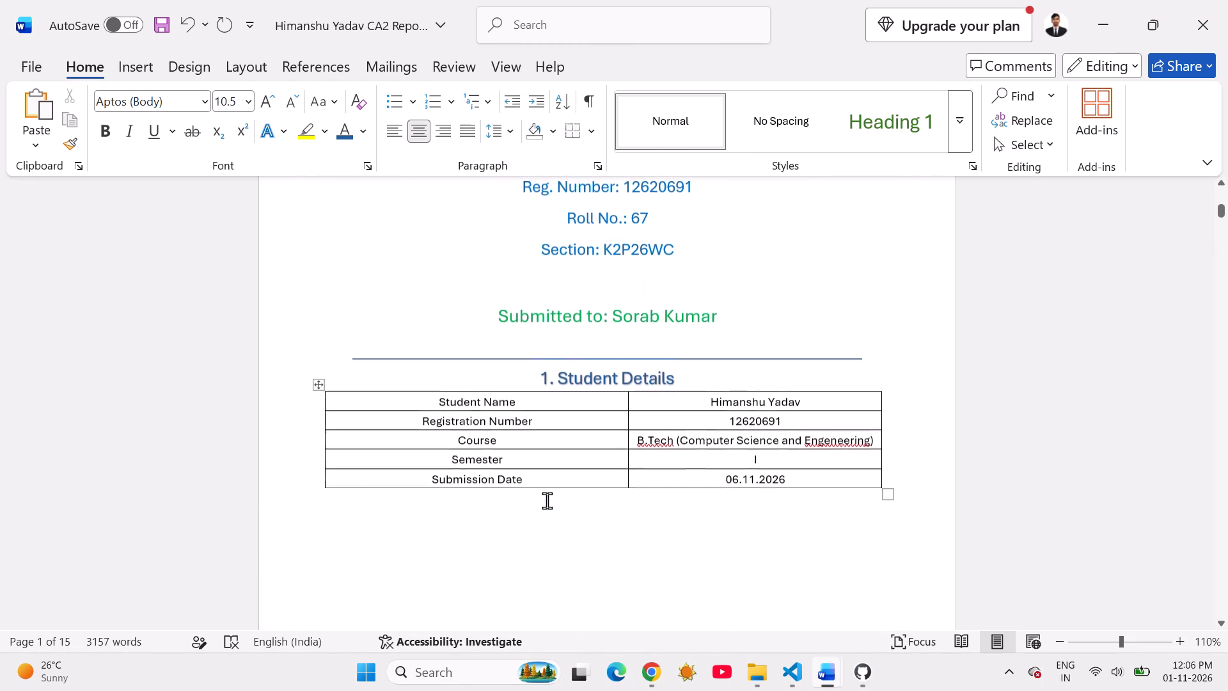
scroll(544, 493, "down", 5)
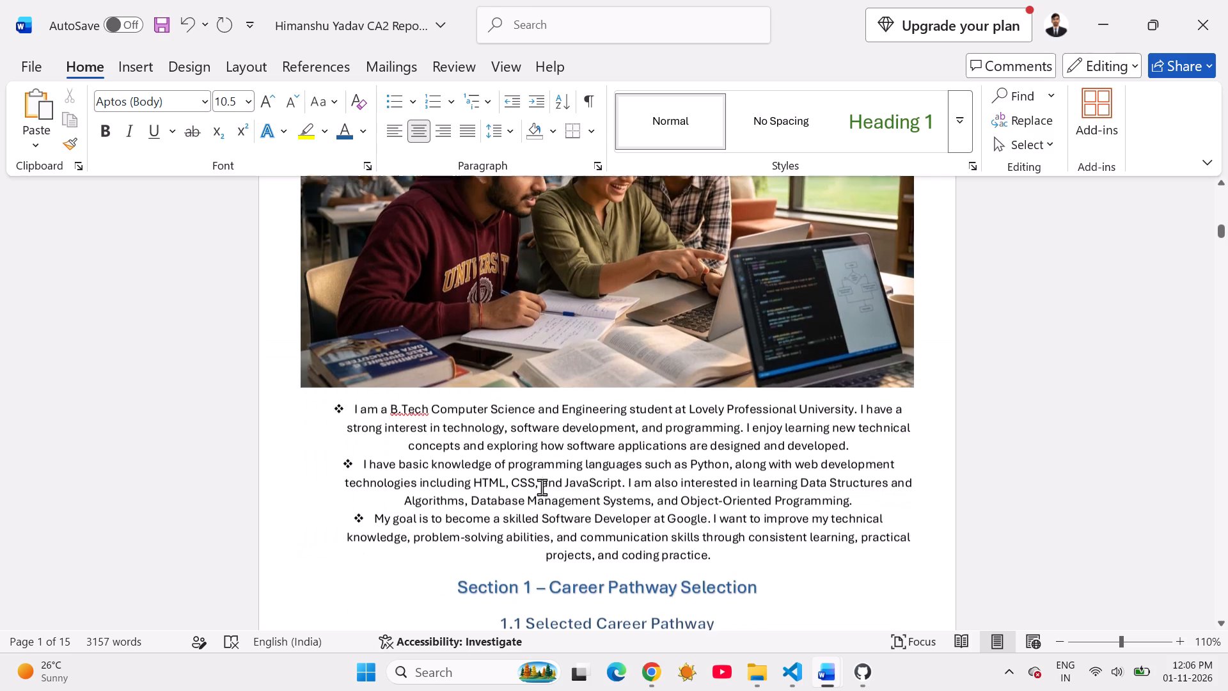
scroll(542, 487, "down", 1)
left_click_drag(303, 393, 696, 557)
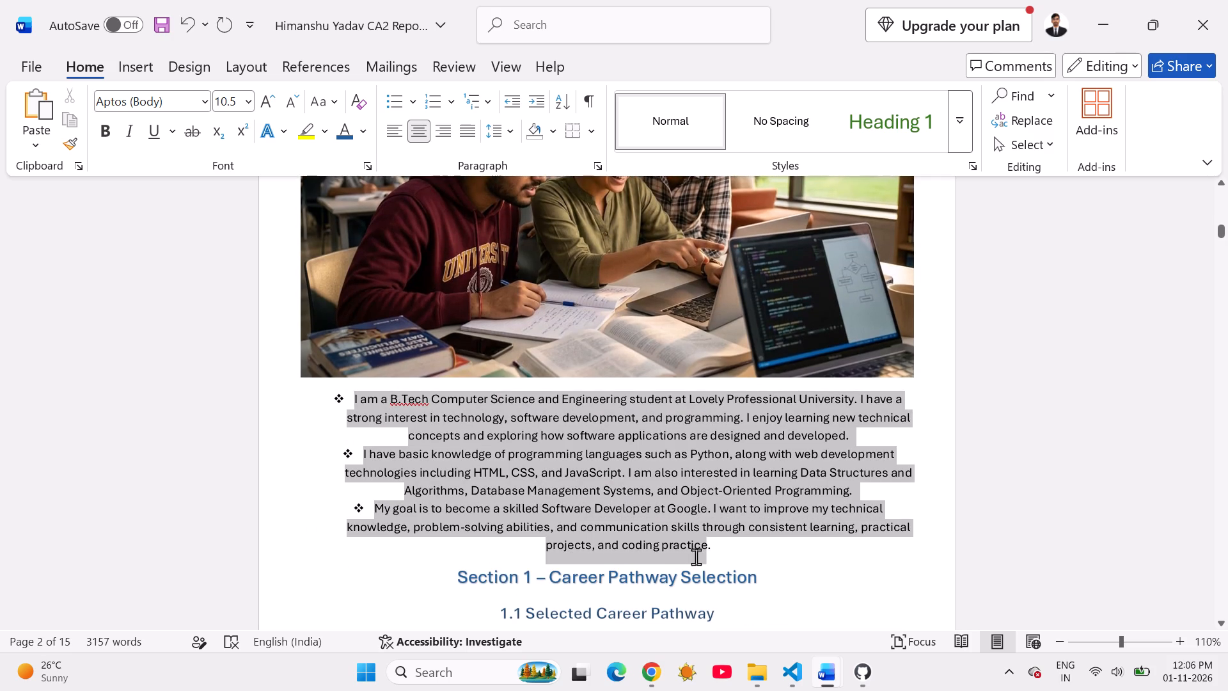
left_click_drag(696, 557, 704, 558)
left_click(465, 129)
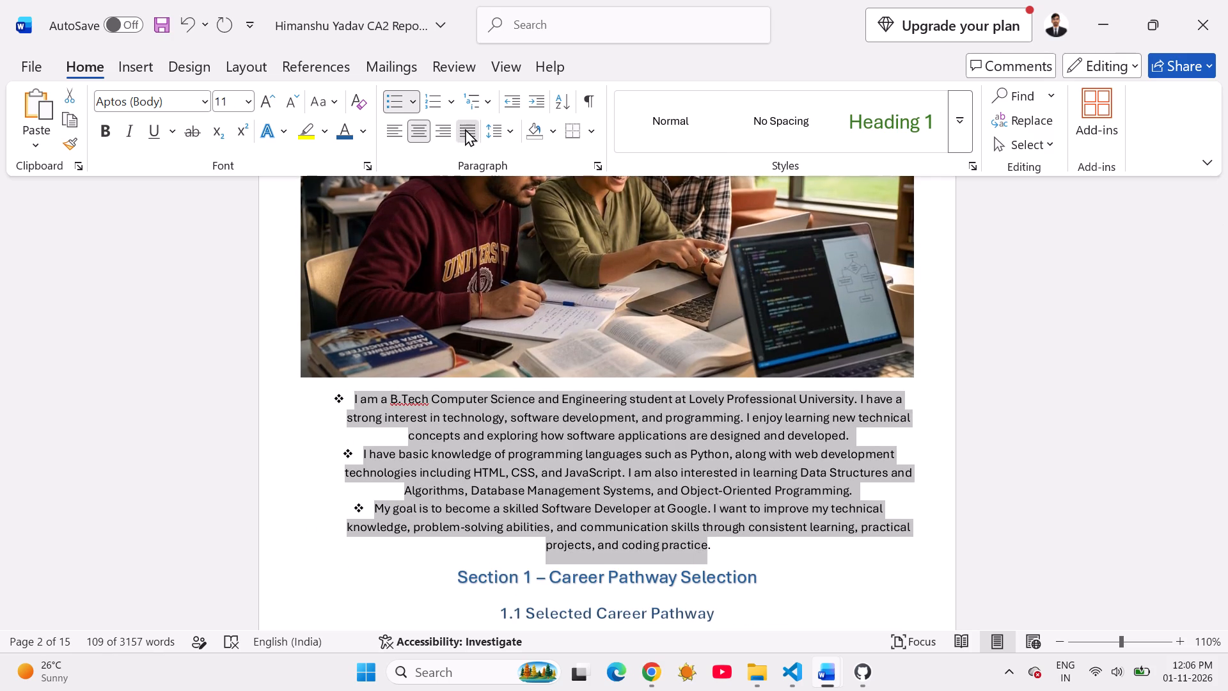
Justify the three bullets under 1.1 Selected Career Pathway.
scroll(498, 477, "down", 3)
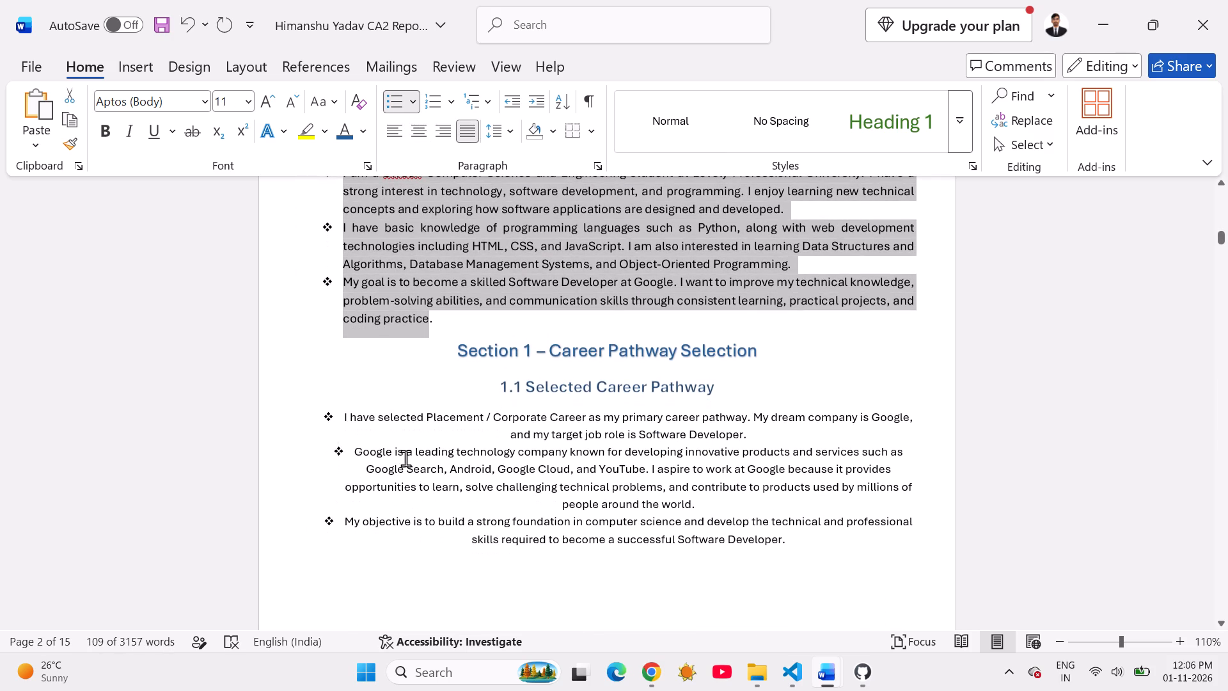
left_click_drag(290, 412, 615, 552)
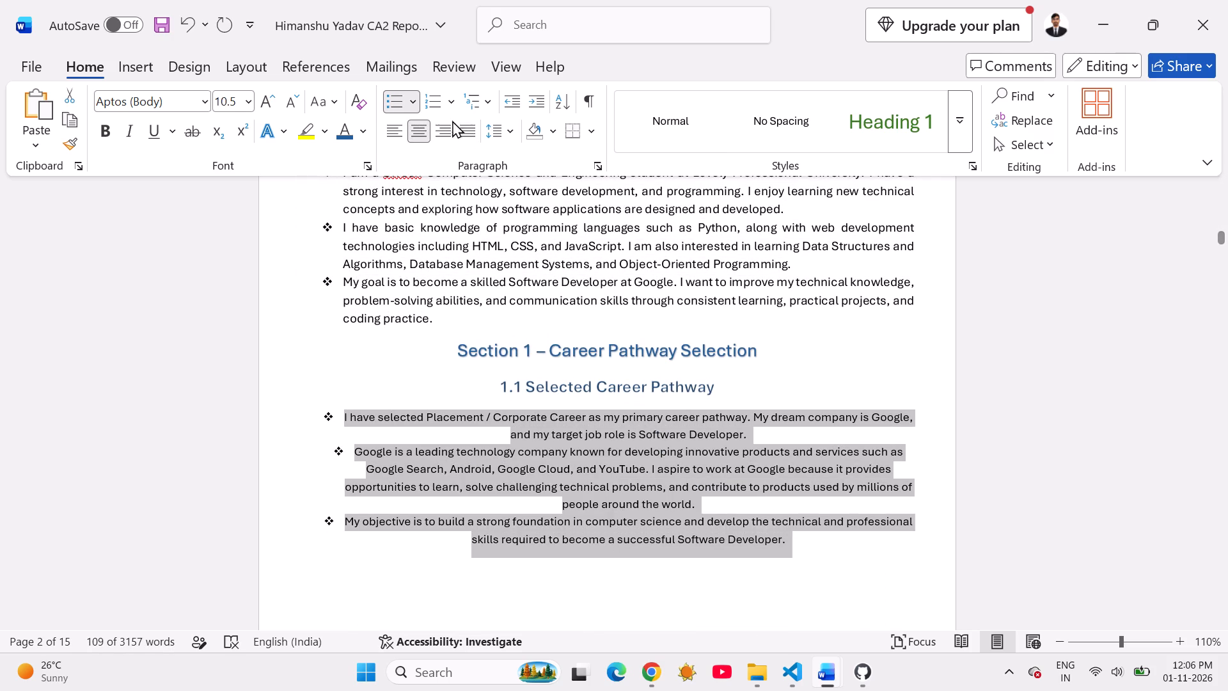
left_click(464, 130)
Justify the three bullets below the Google campus picture in section 1.2 Dream Company – Google.
scroll(494, 476, "down", 2)
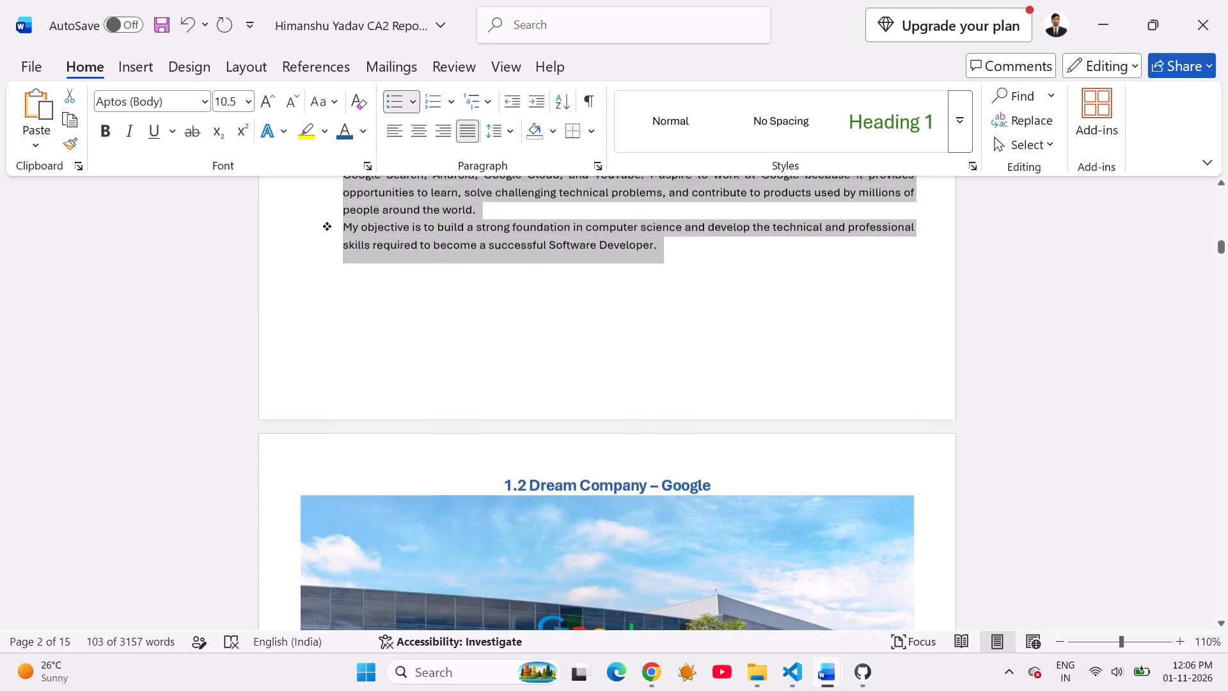
scroll(494, 476, "down", 3)
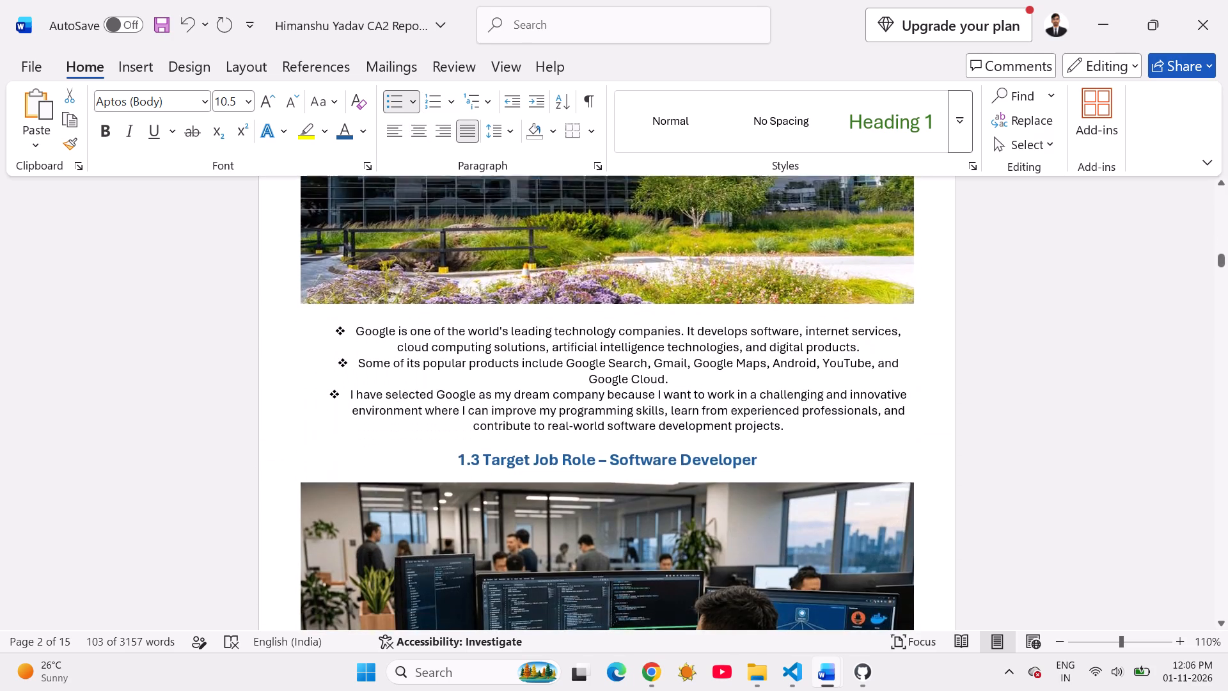
scroll(494, 476, "down", 2)
left_click_drag(312, 285, 494, 374)
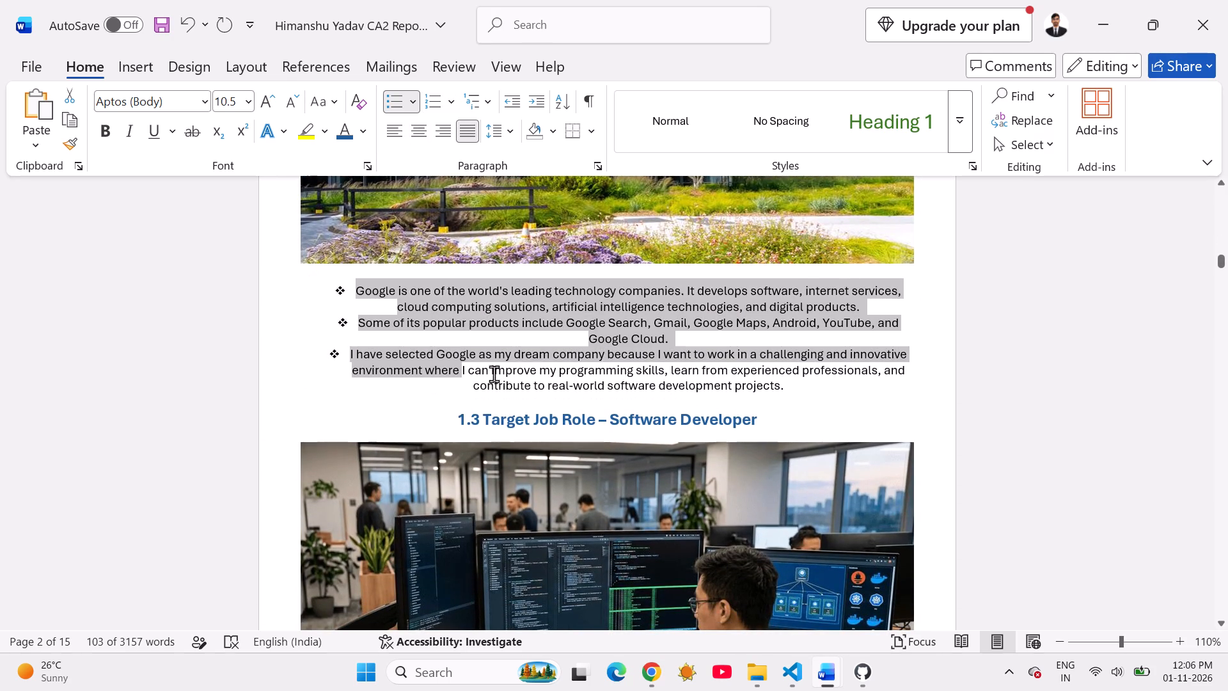
left_click_drag(494, 374, 809, 381)
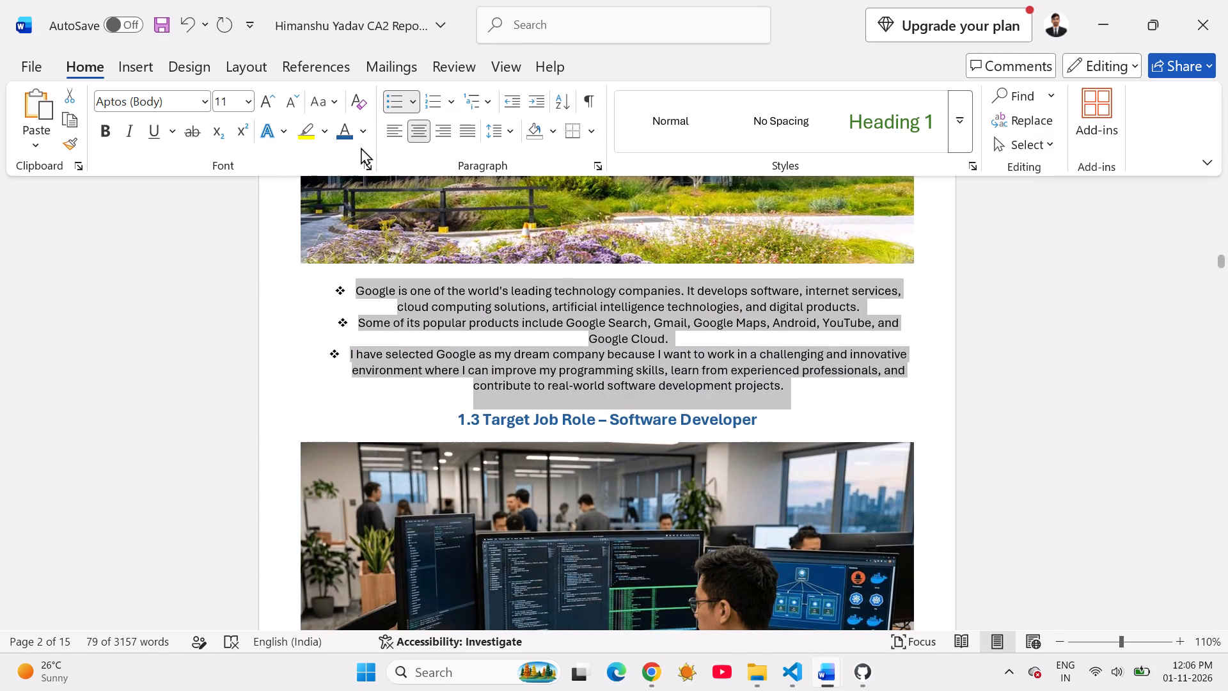
left_click(468, 131)
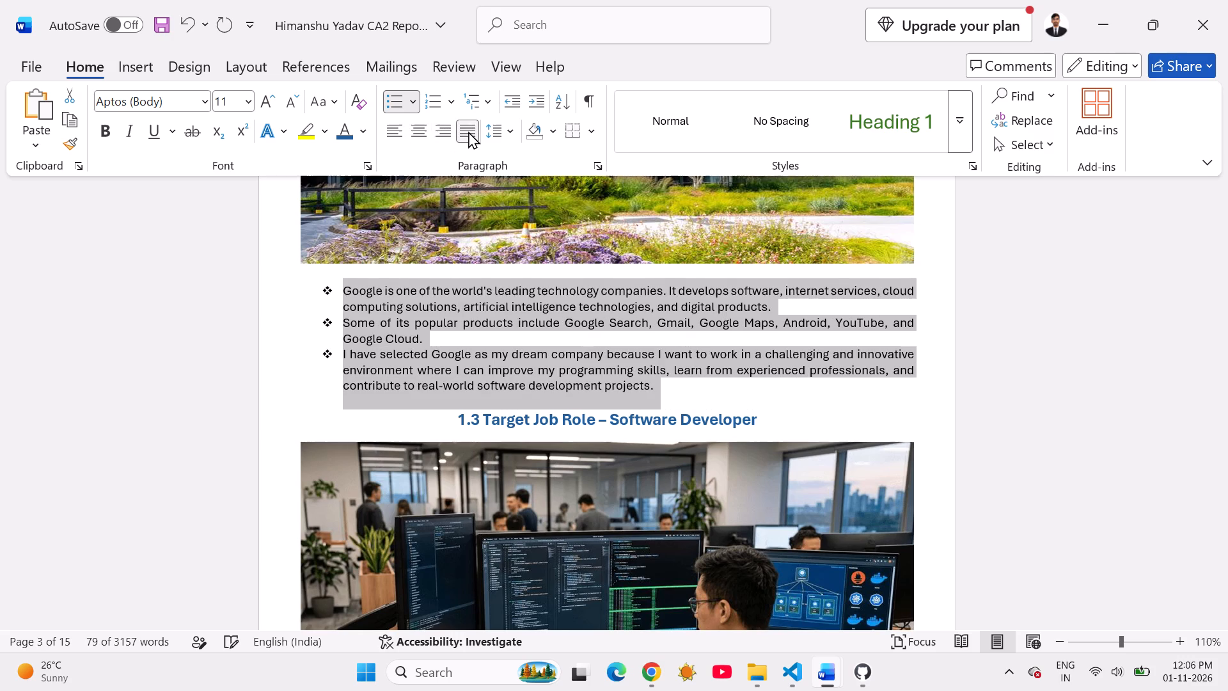
Justify the section 1.3 text below the developer picture: the job role paragraph, the responsibilities bullets and the closing paragraph.
scroll(414, 330, "down", 3)
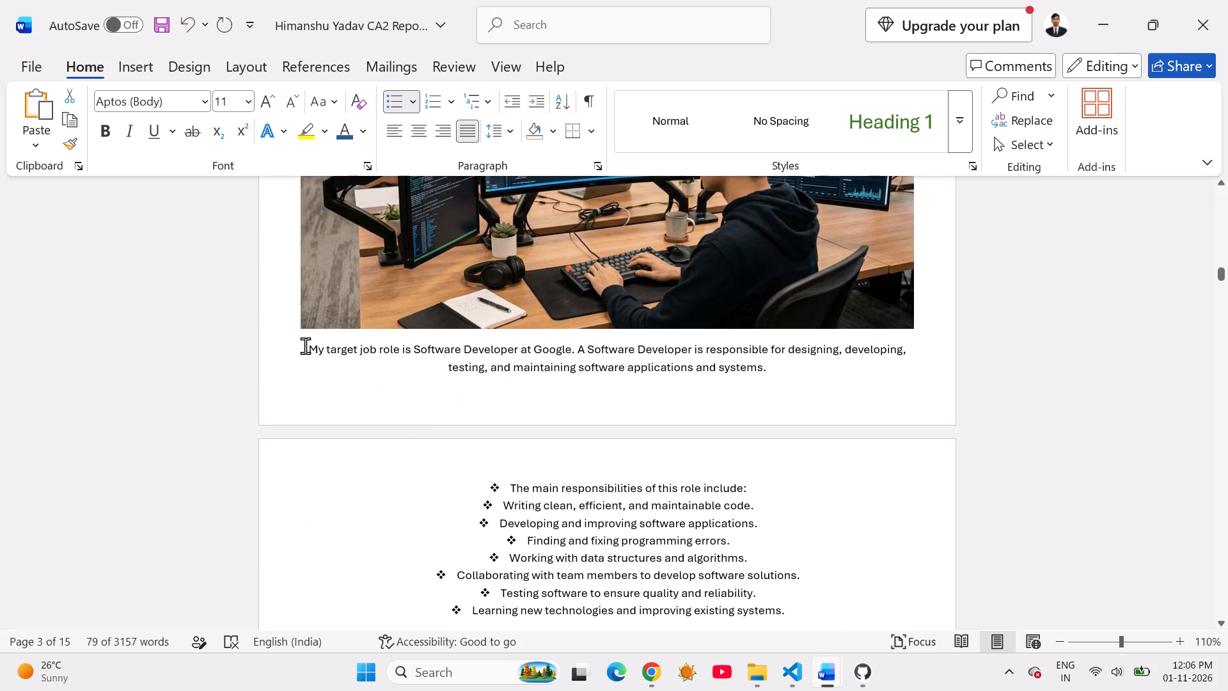
scroll(305, 345, "right", 1)
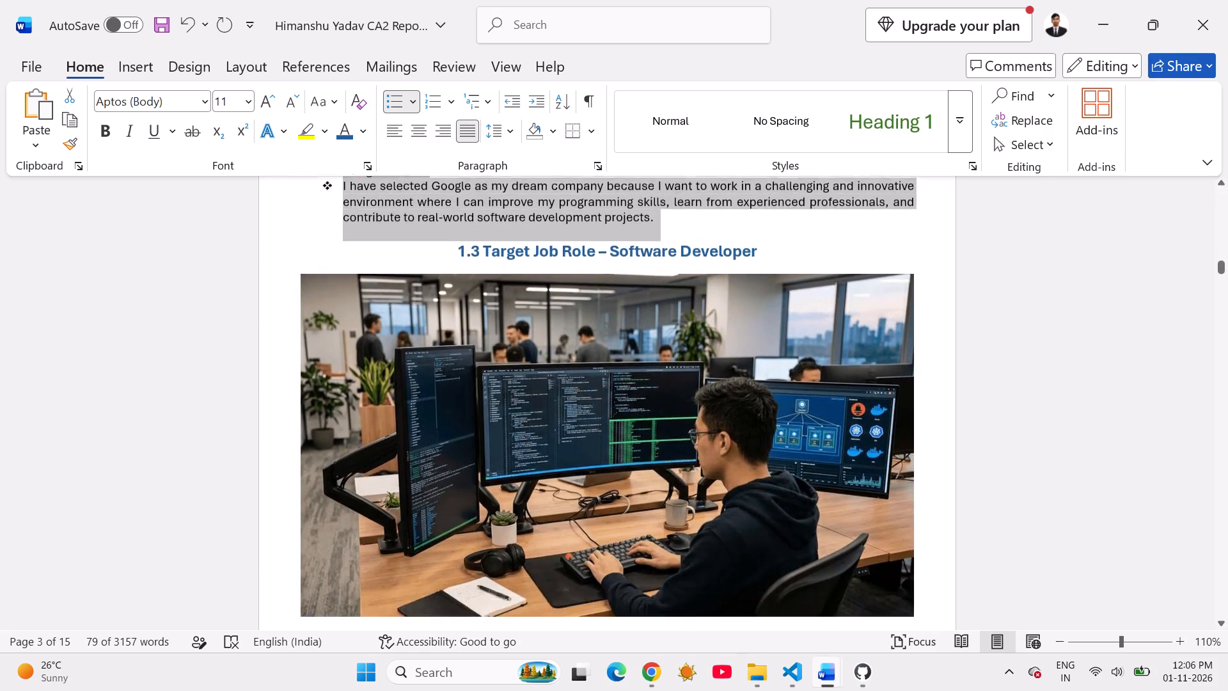
scroll(305, 345, "right", 1)
left_click_drag(304, 495, 478, 634)
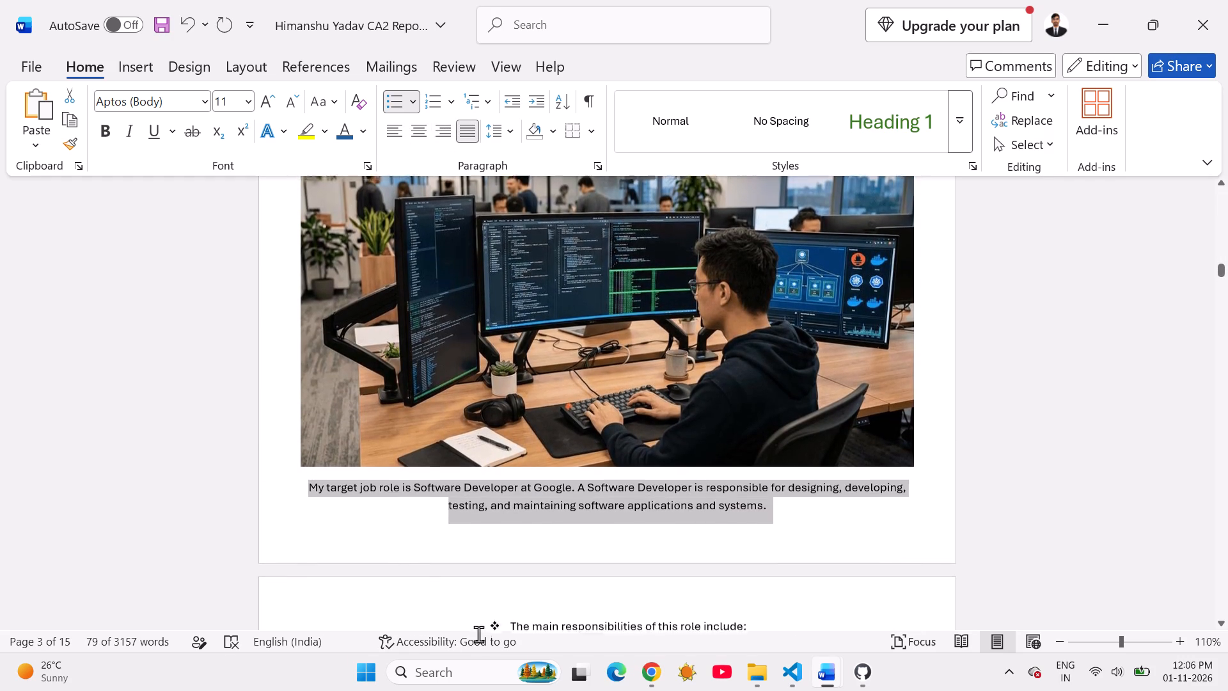
left_click_drag(478, 634, 686, 250)
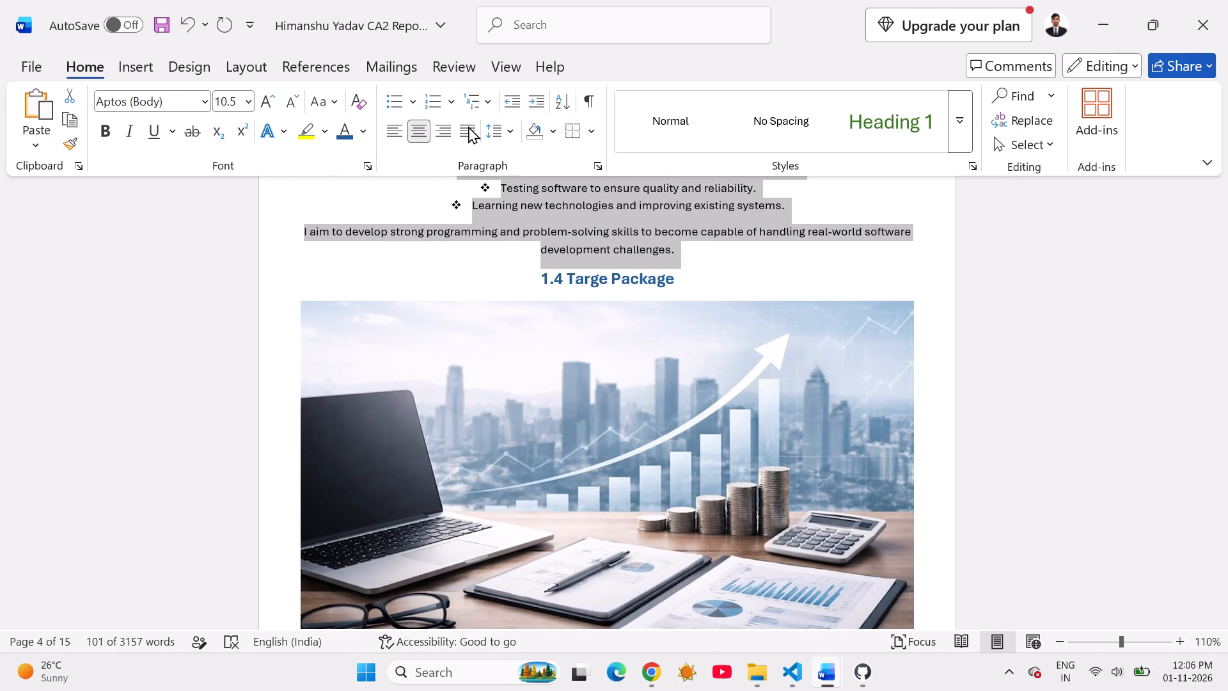
left_click(468, 126)
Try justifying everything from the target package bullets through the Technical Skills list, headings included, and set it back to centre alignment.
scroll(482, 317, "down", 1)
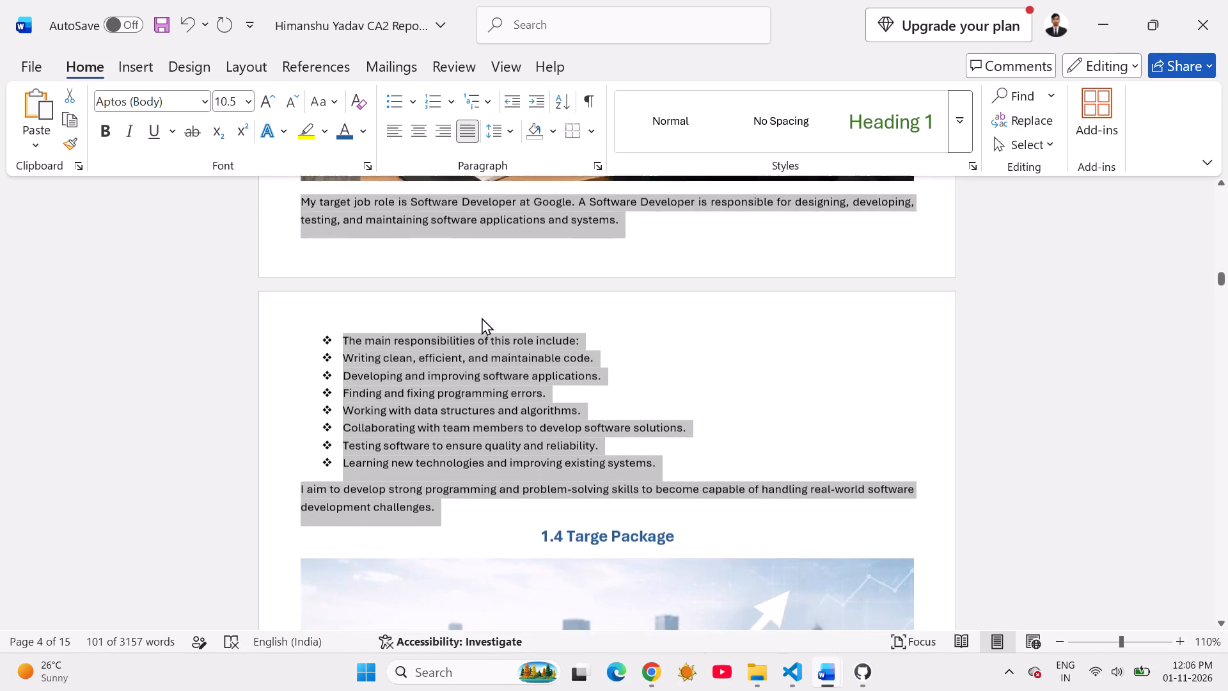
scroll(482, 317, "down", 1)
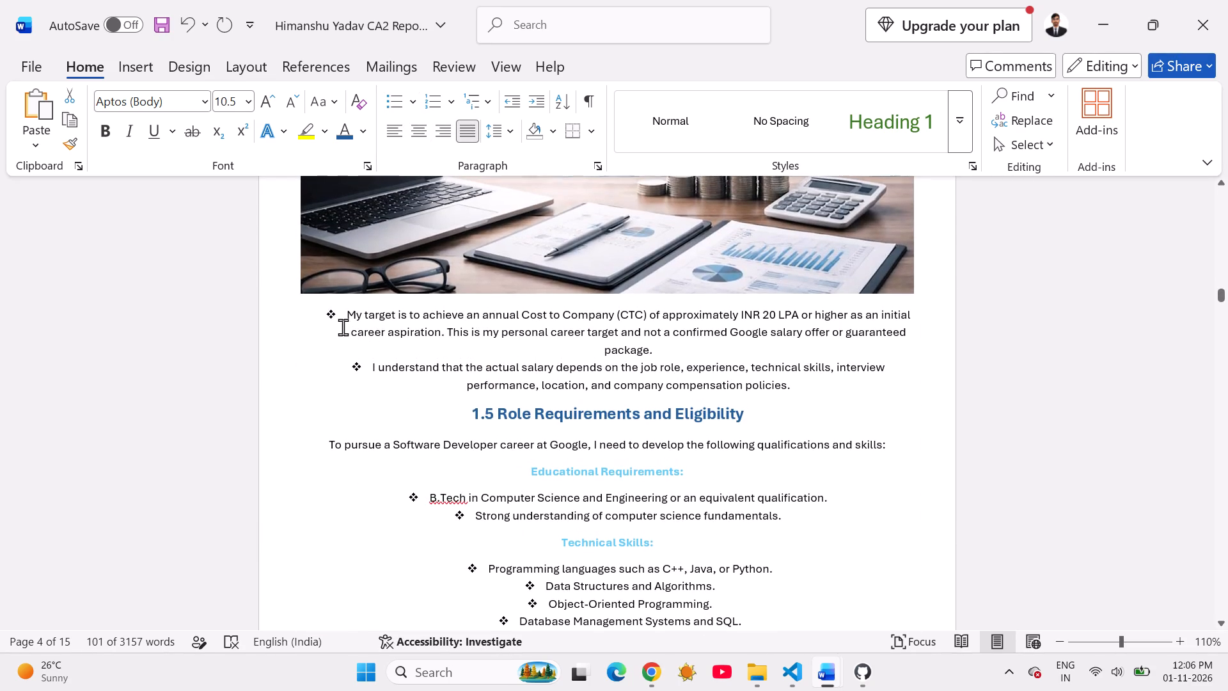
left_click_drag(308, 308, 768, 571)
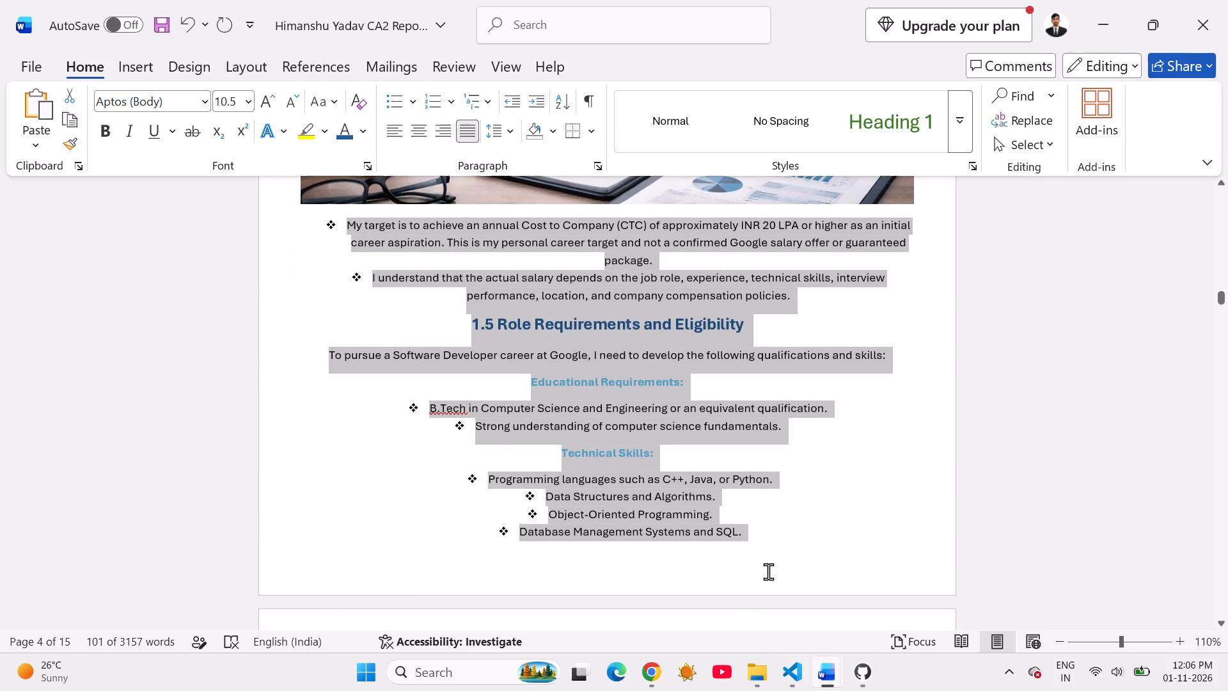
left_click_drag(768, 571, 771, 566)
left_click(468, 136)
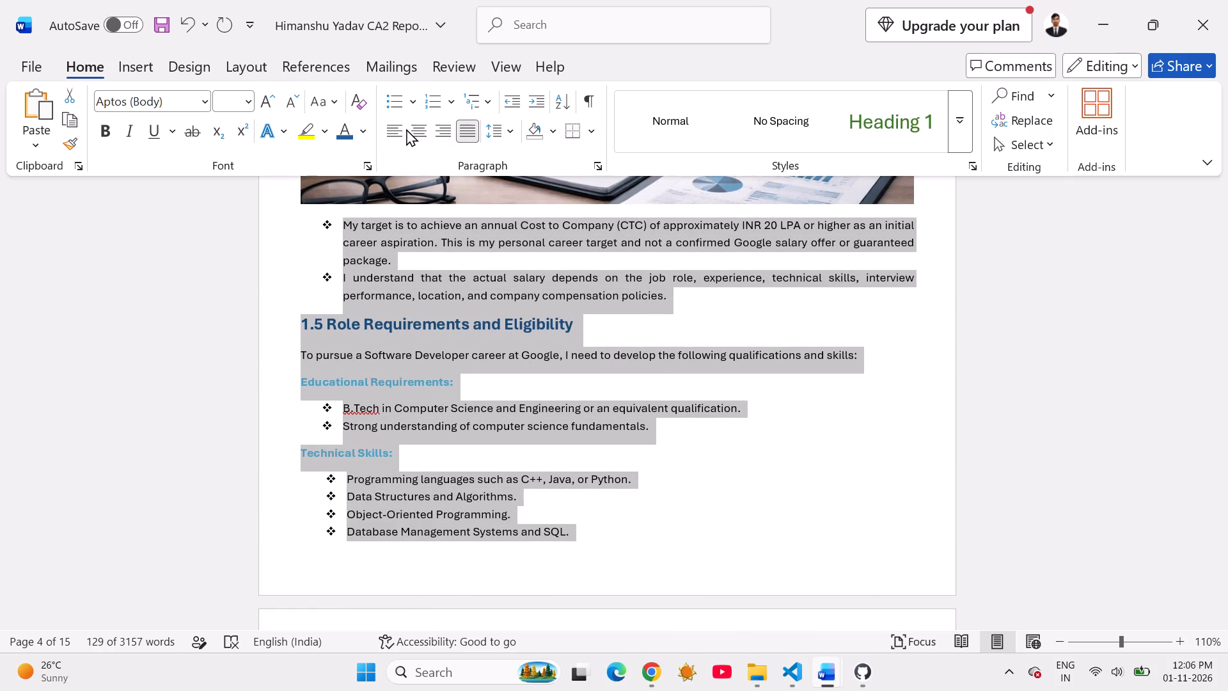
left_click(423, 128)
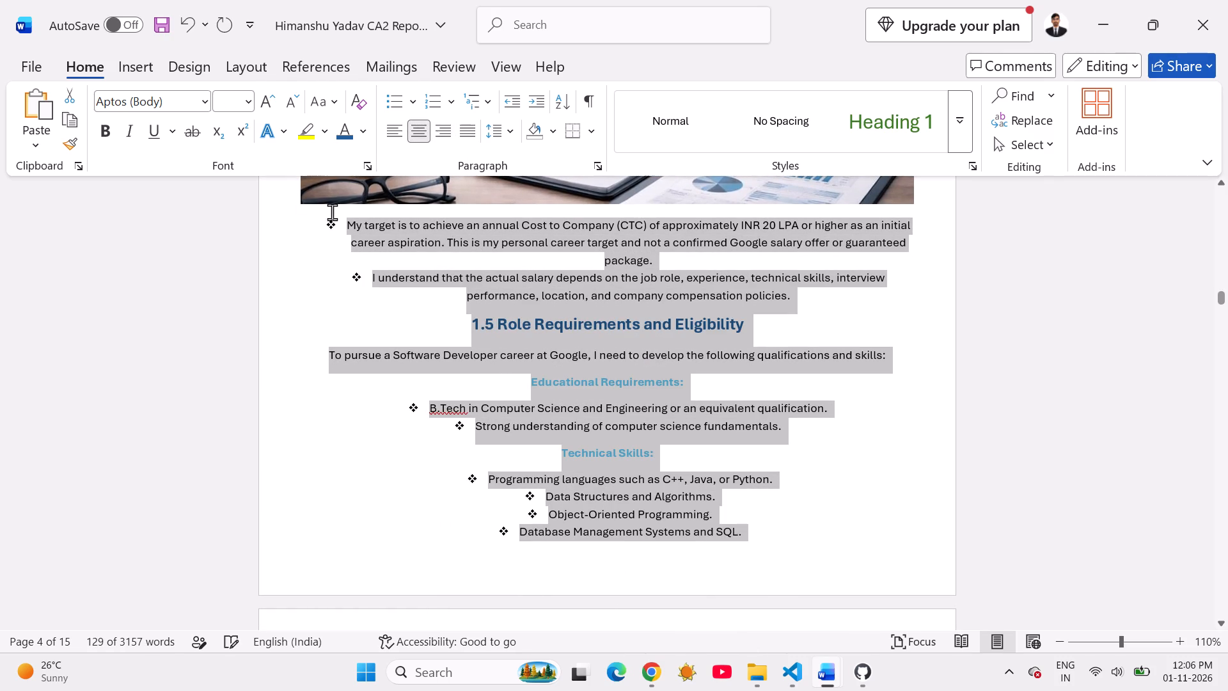
Justify only the two salary target bullets below the picture in the target package section 1.4.
left_click(801, 290)
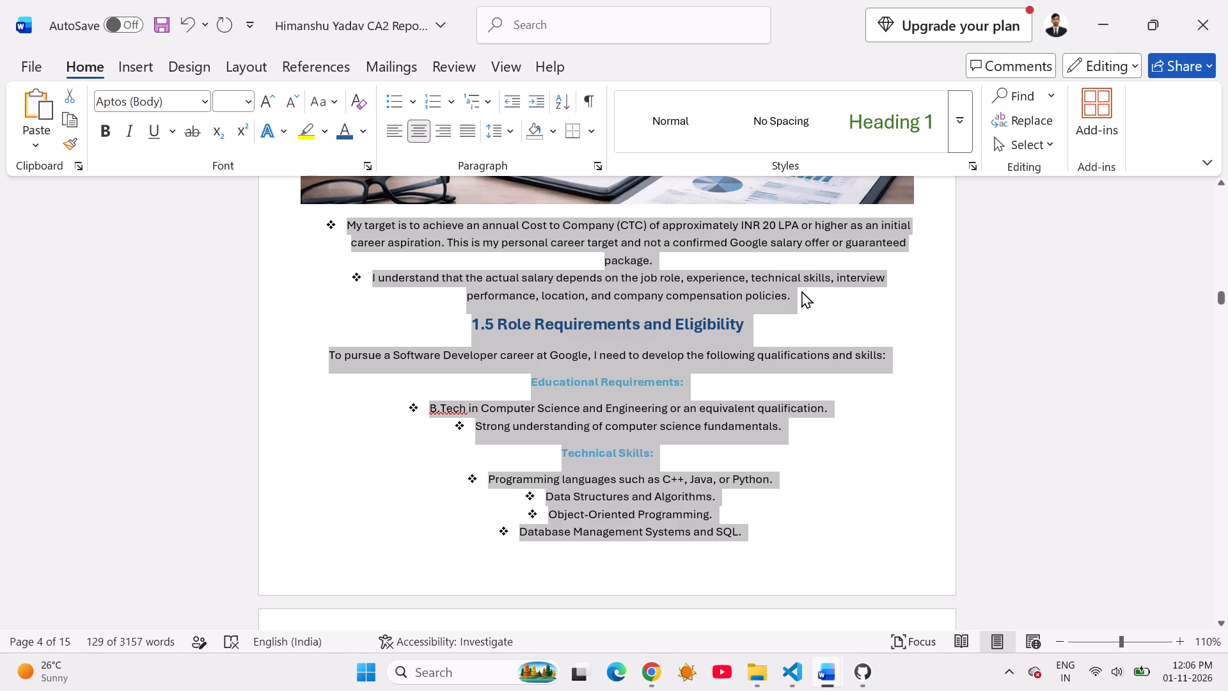
left_click_drag(801, 290, 312, 221)
left_click(462, 129)
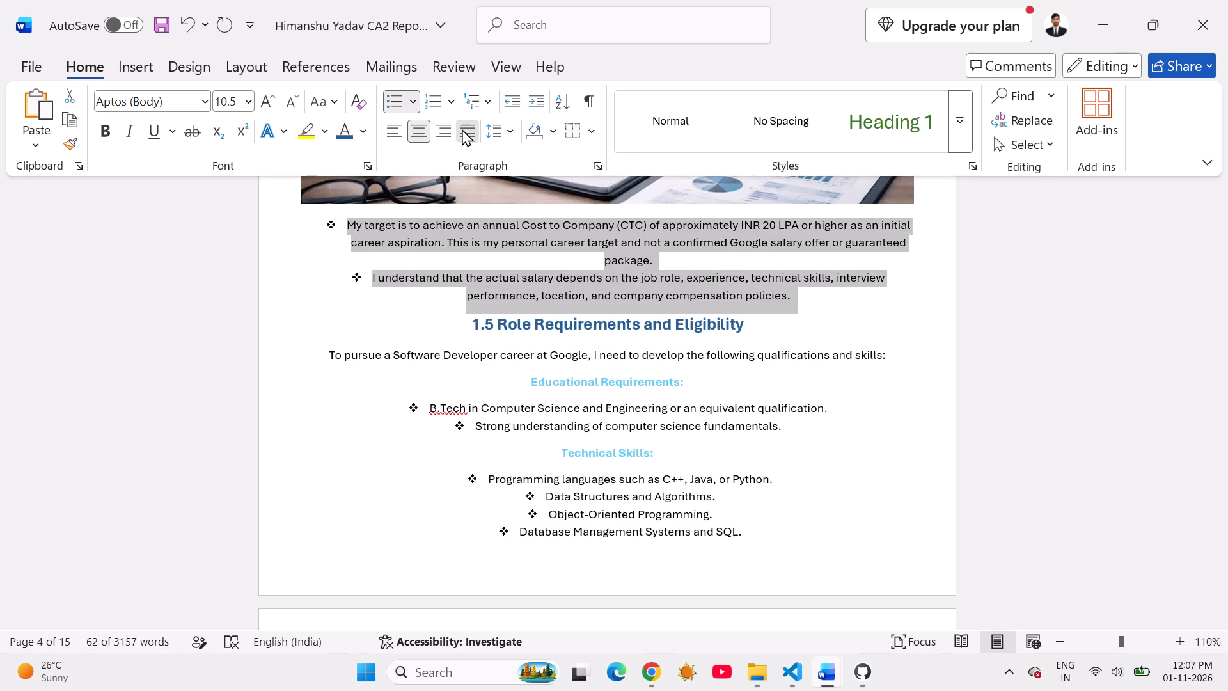
Justify the introductory sentence under 1.5 Role Requirements and Eligibility, without its headings.
left_click_drag(324, 350, 668, 505)
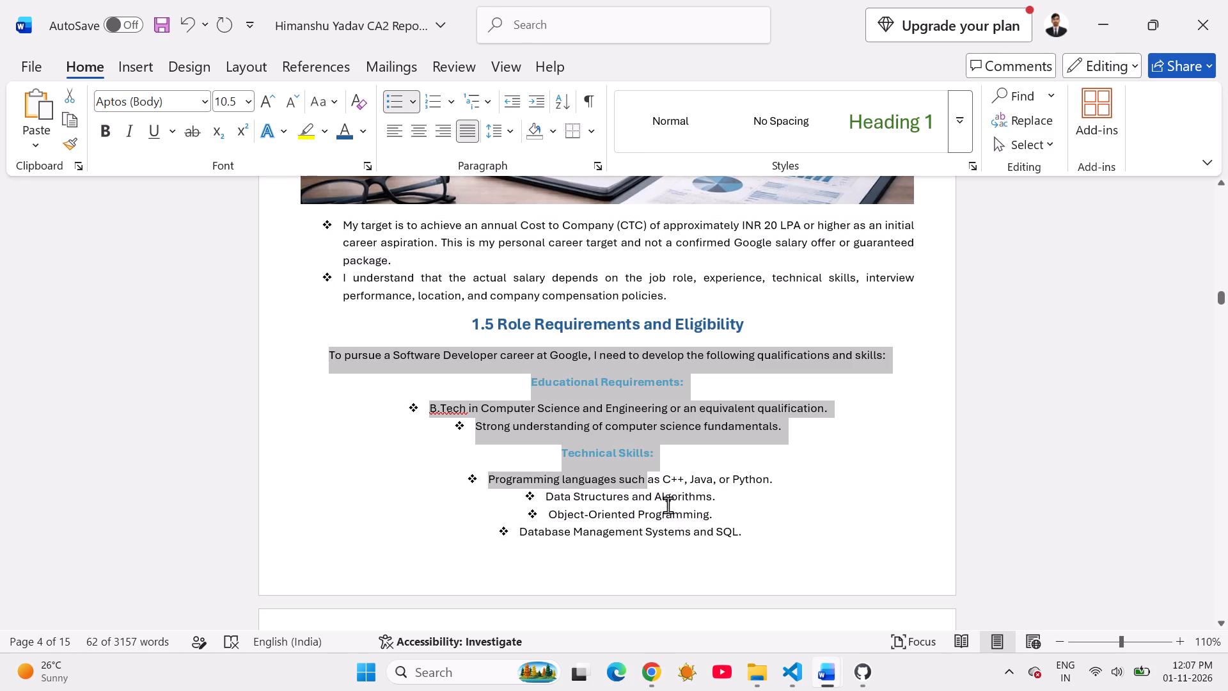
left_click_drag(668, 505, 752, 547)
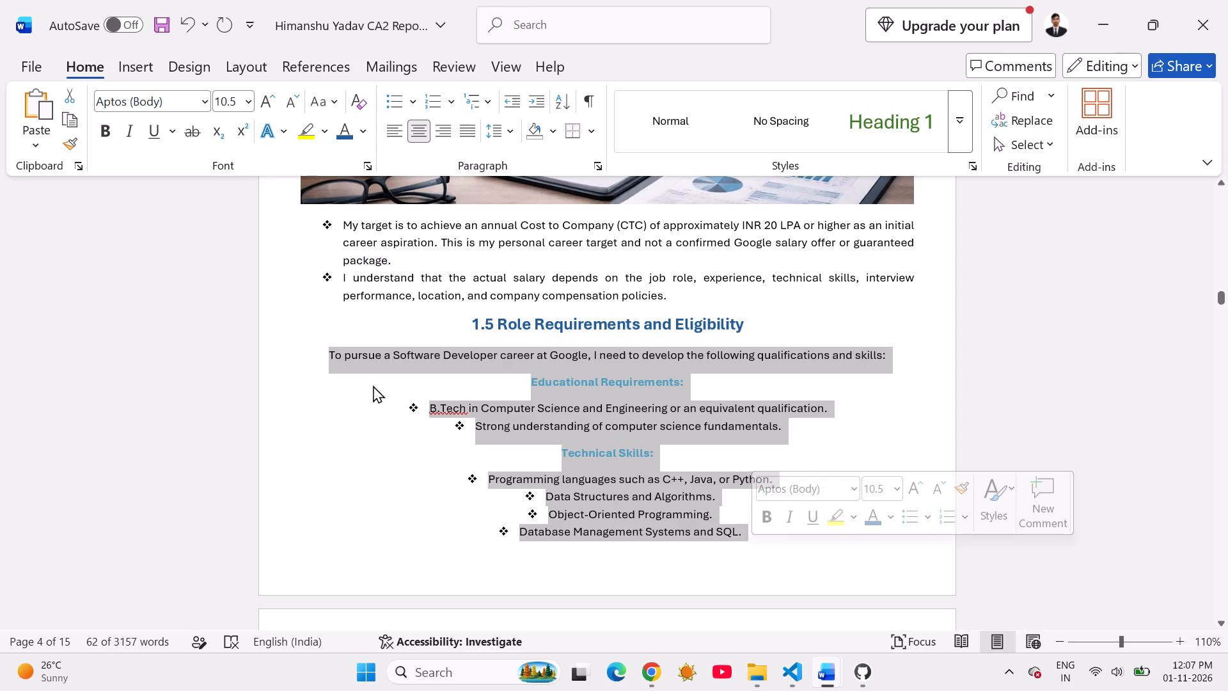
left_click(323, 347)
left_click_drag(318, 347, 445, 365)
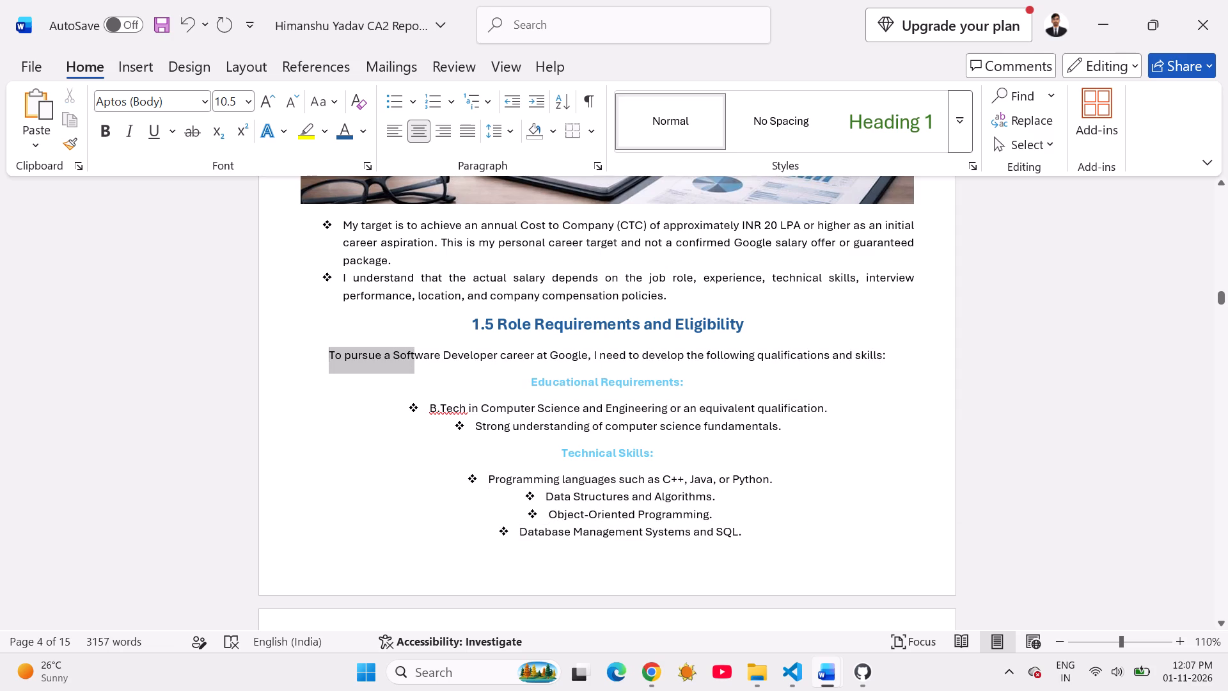
left_click_drag(445, 365, 886, 365)
left_click(467, 138)
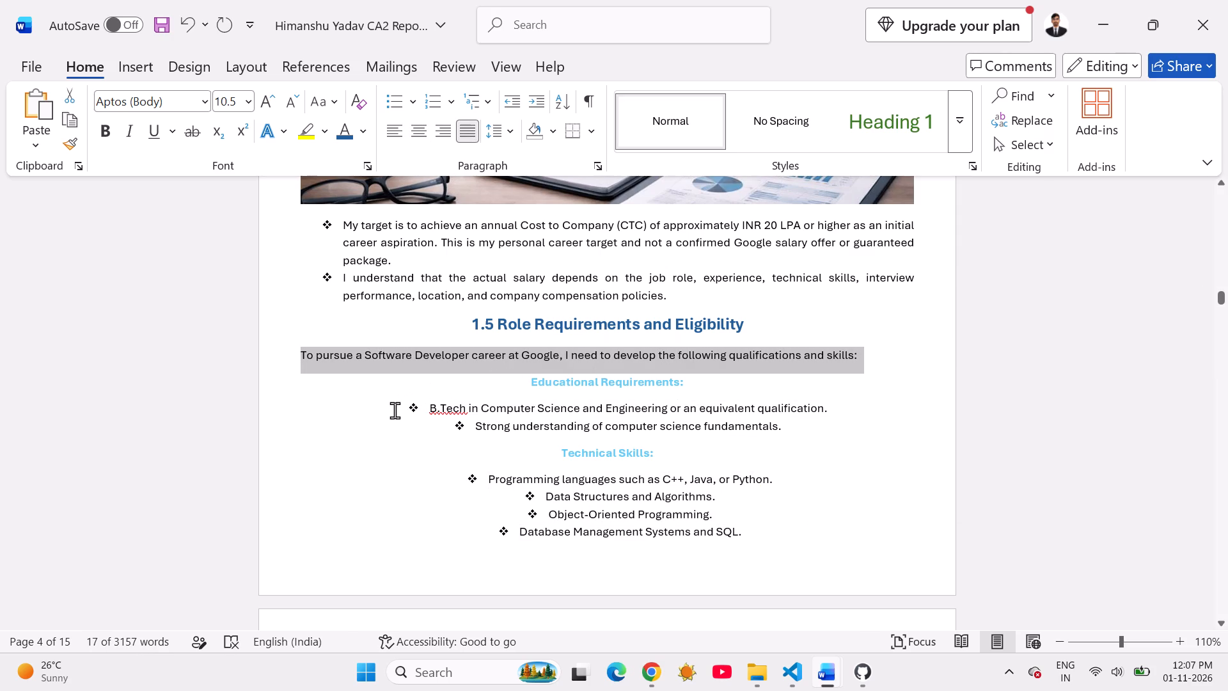
Justify the bullets under Educational Requirements and the four Technical Skills bullets on page 4, leaving both subheadings centred.
left_click_drag(395, 410, 788, 426)
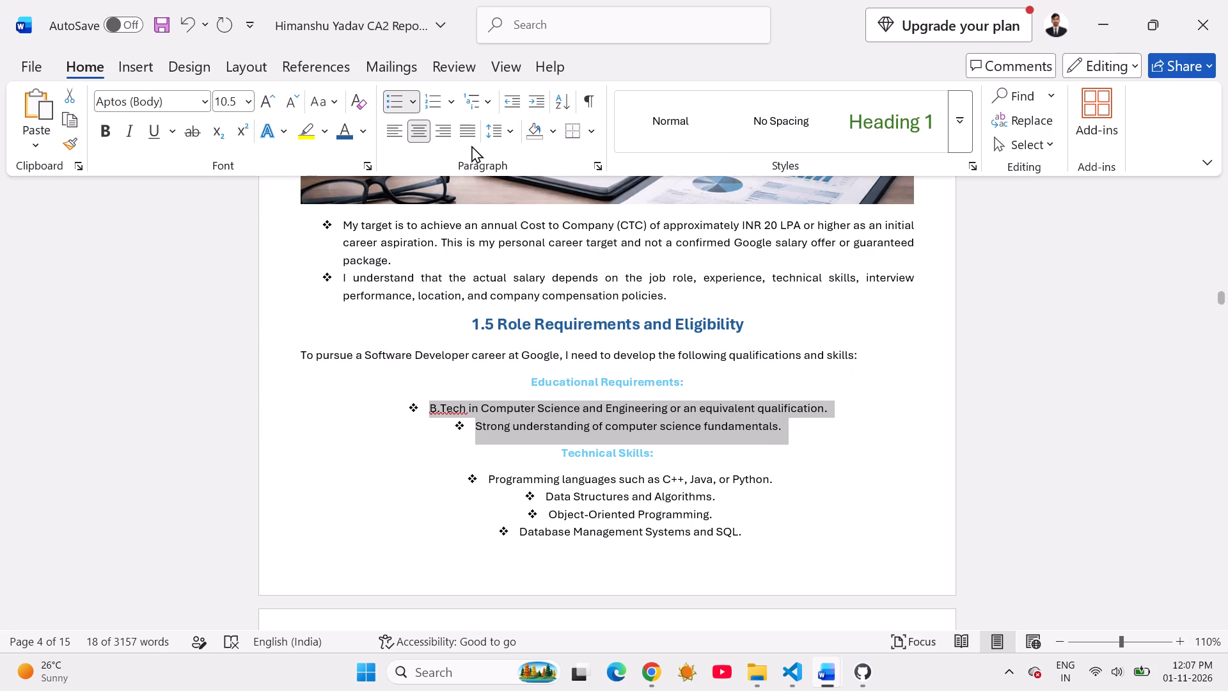
left_click(468, 125)
left_click_drag(446, 477, 665, 537)
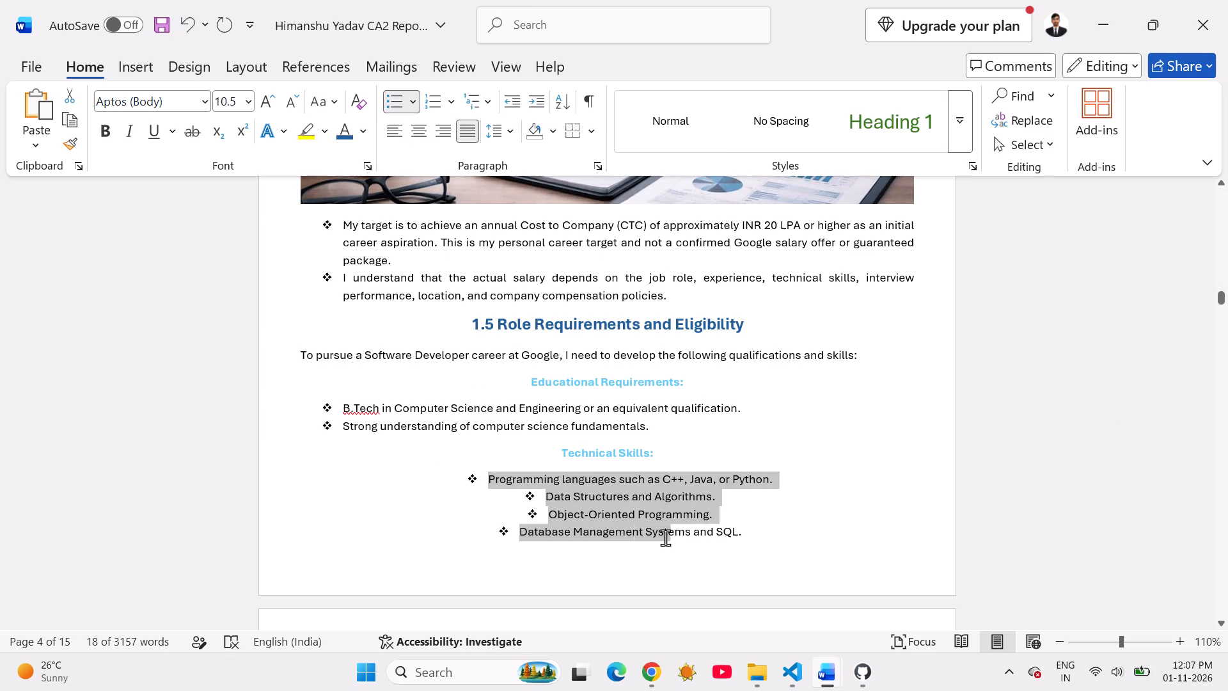
left_click_drag(665, 537, 741, 539)
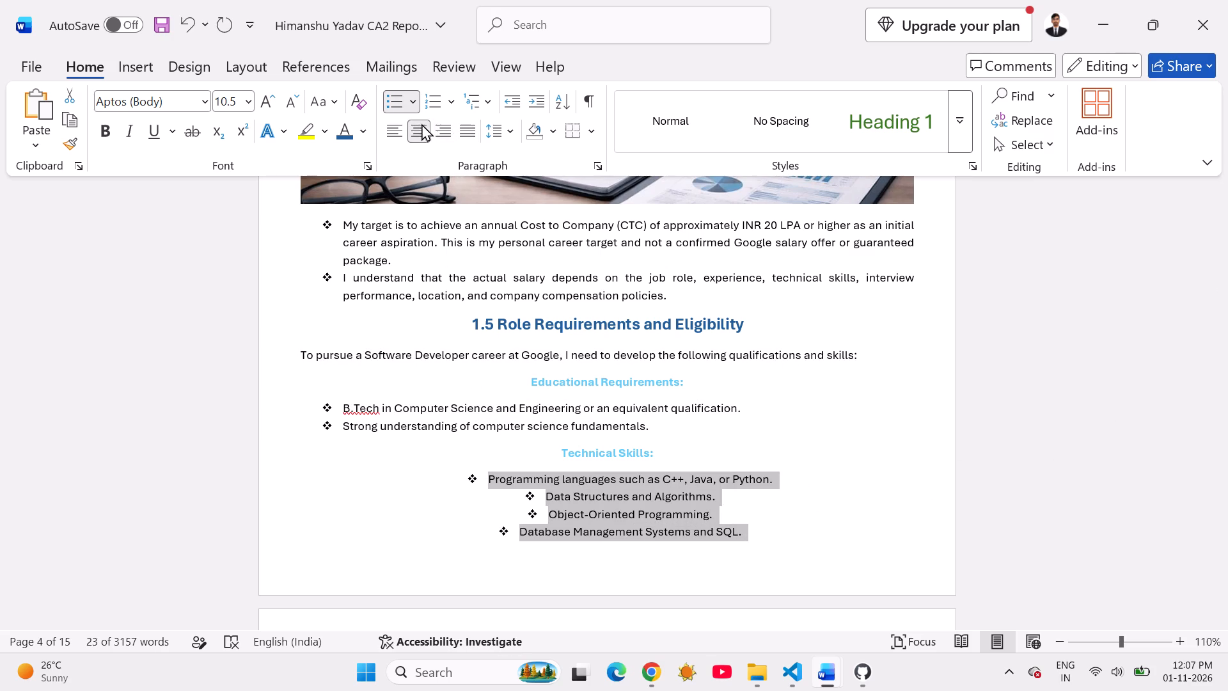
left_click(464, 129)
Justify the page 5 text above heading 1.6, from the Operating Systems bullet through Professional Skills to the exact eligibility sentence.
scroll(439, 402, "down", 3)
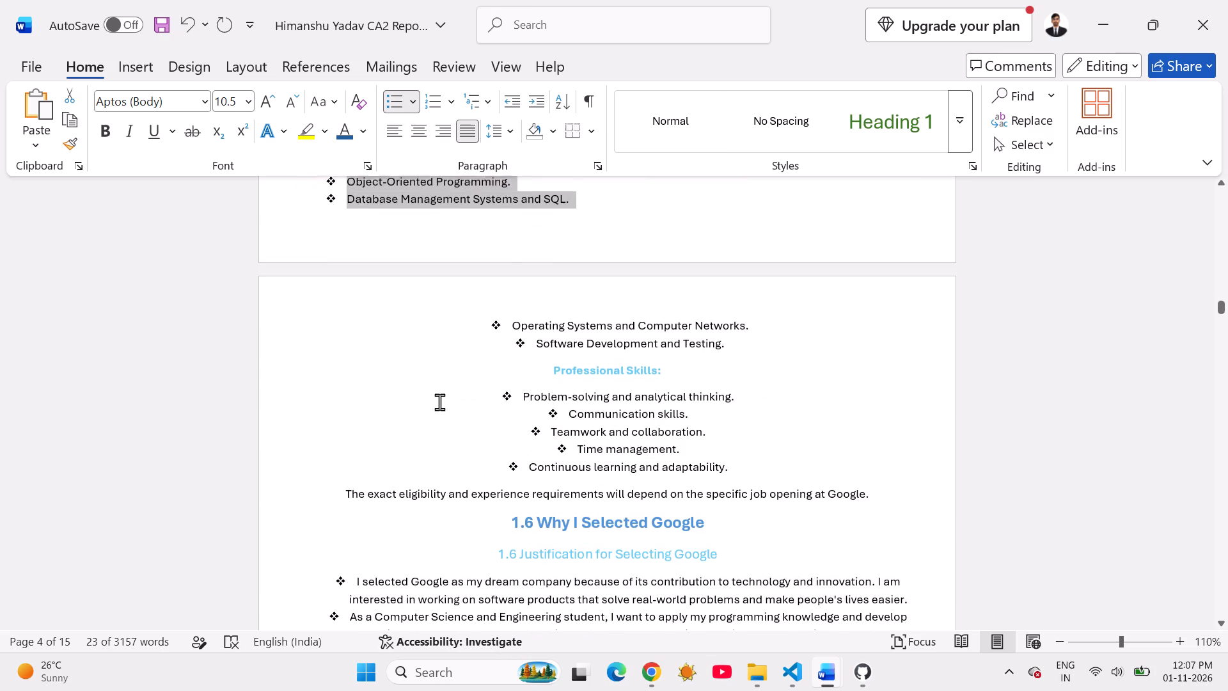
left_click_drag(461, 310, 718, 463)
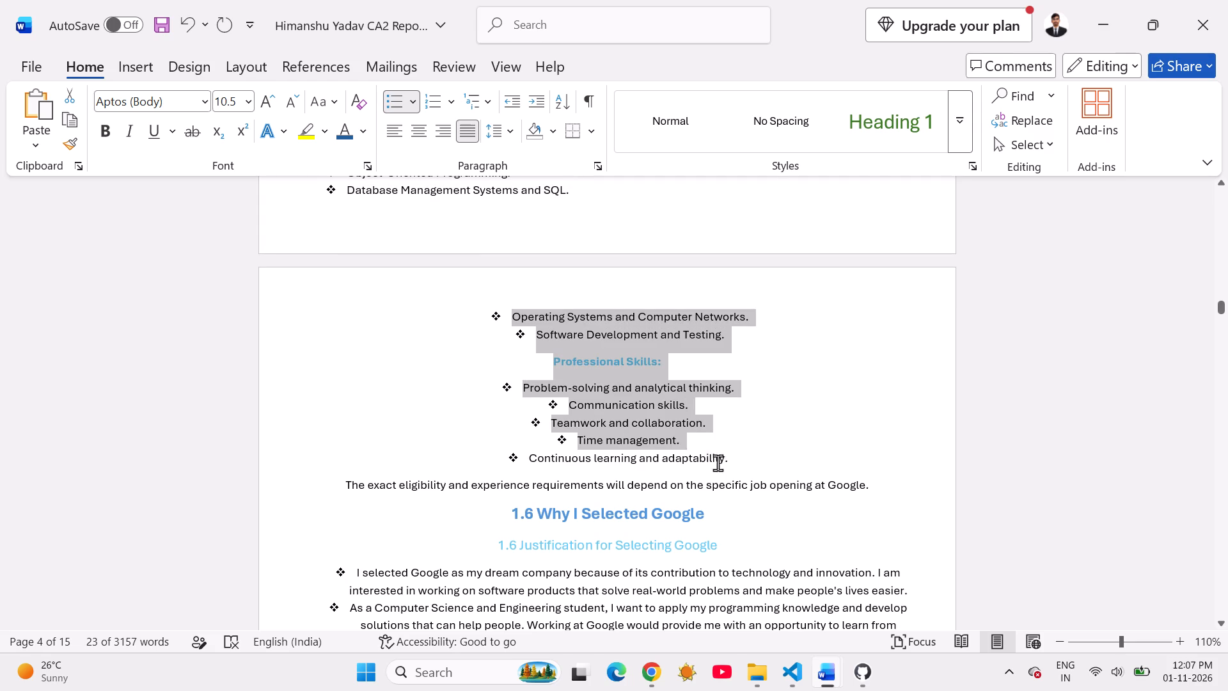
left_click_drag(718, 463, 743, 491)
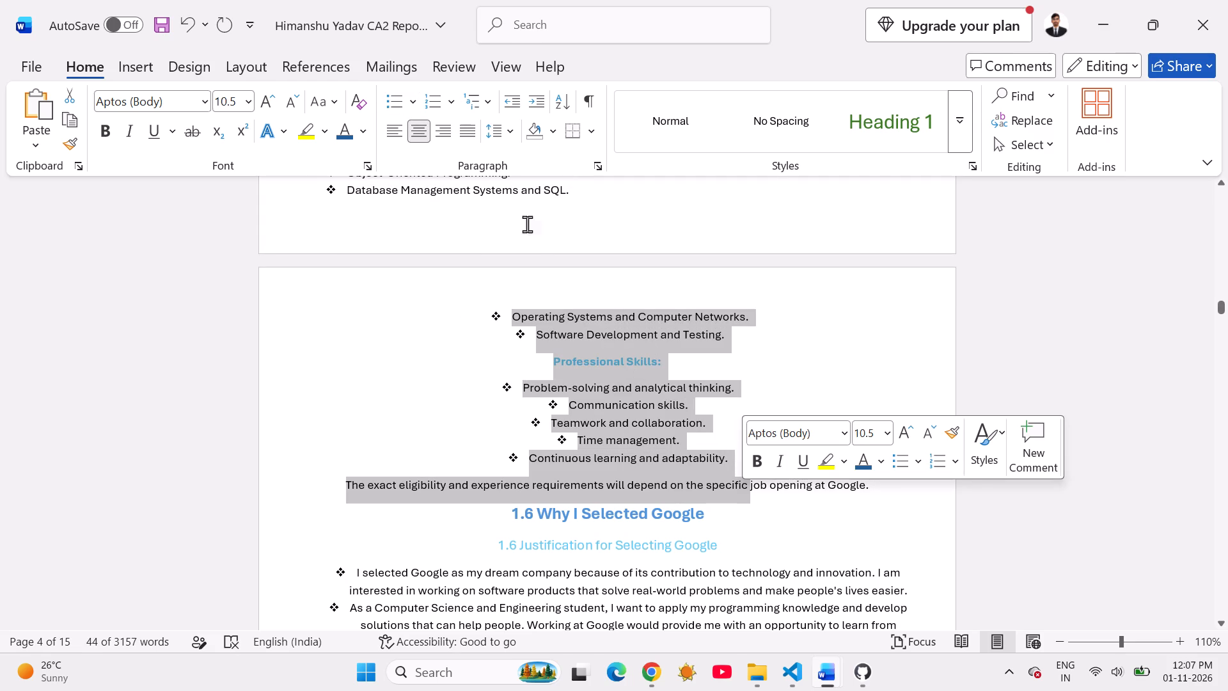
left_click(807, 413)
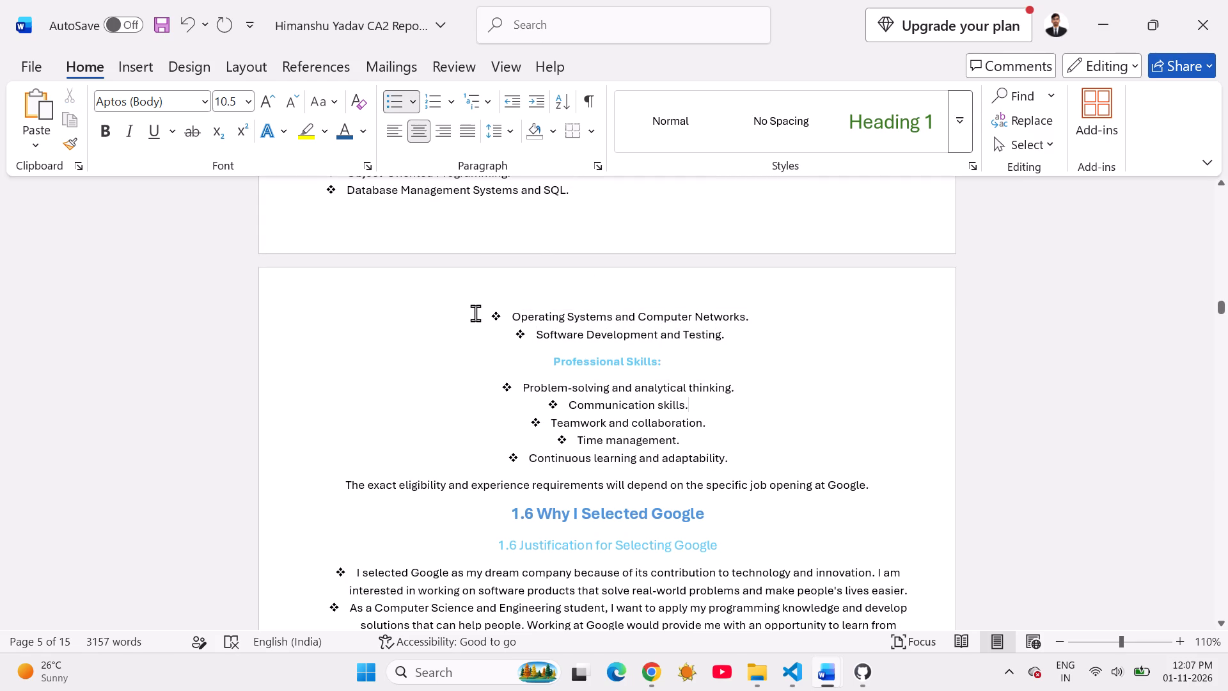
left_click_drag(475, 313, 894, 492)
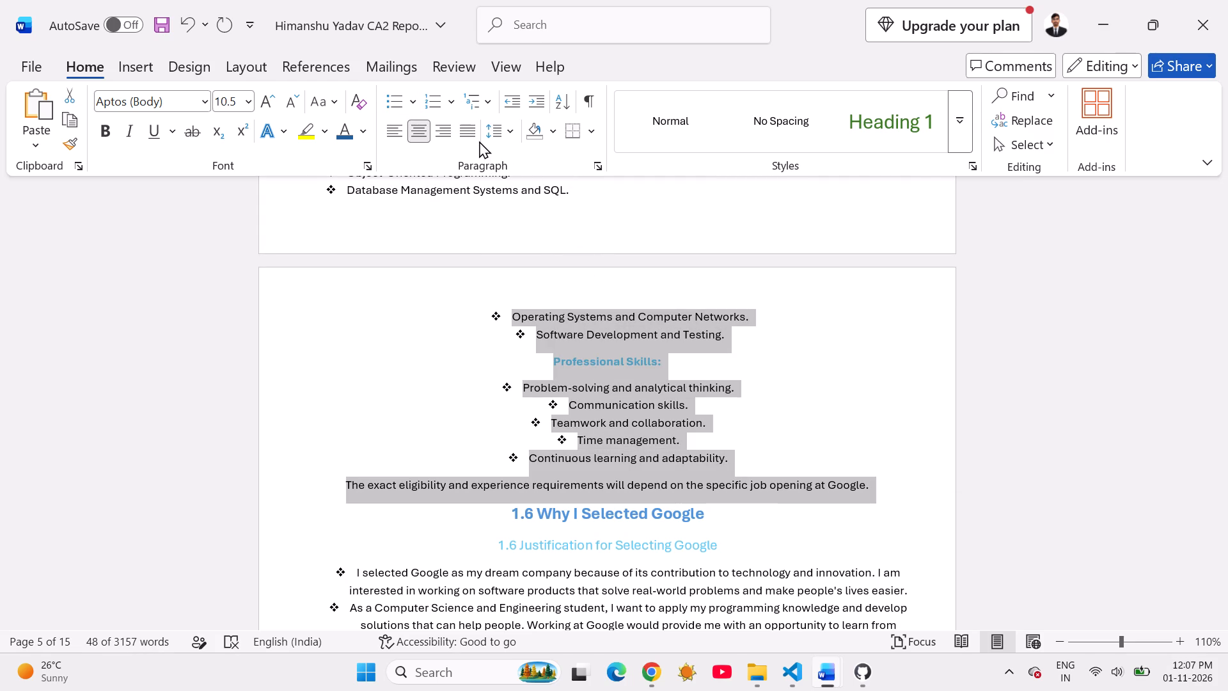
left_click(467, 131)
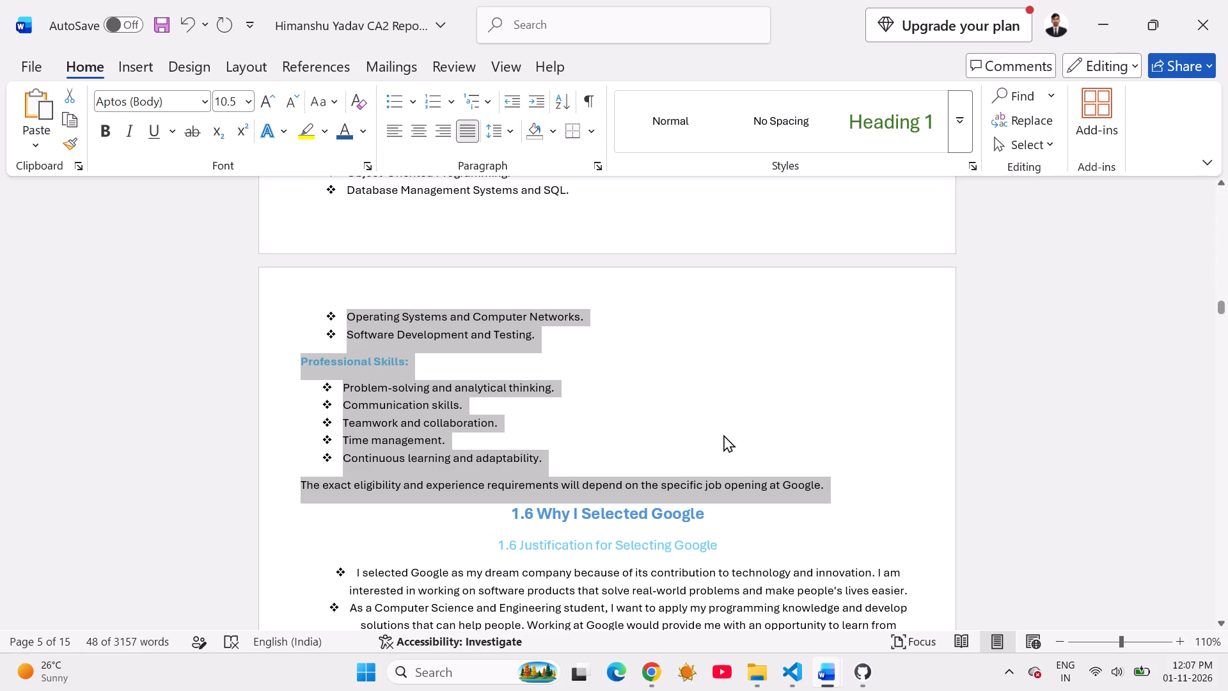
left_click(723, 434)
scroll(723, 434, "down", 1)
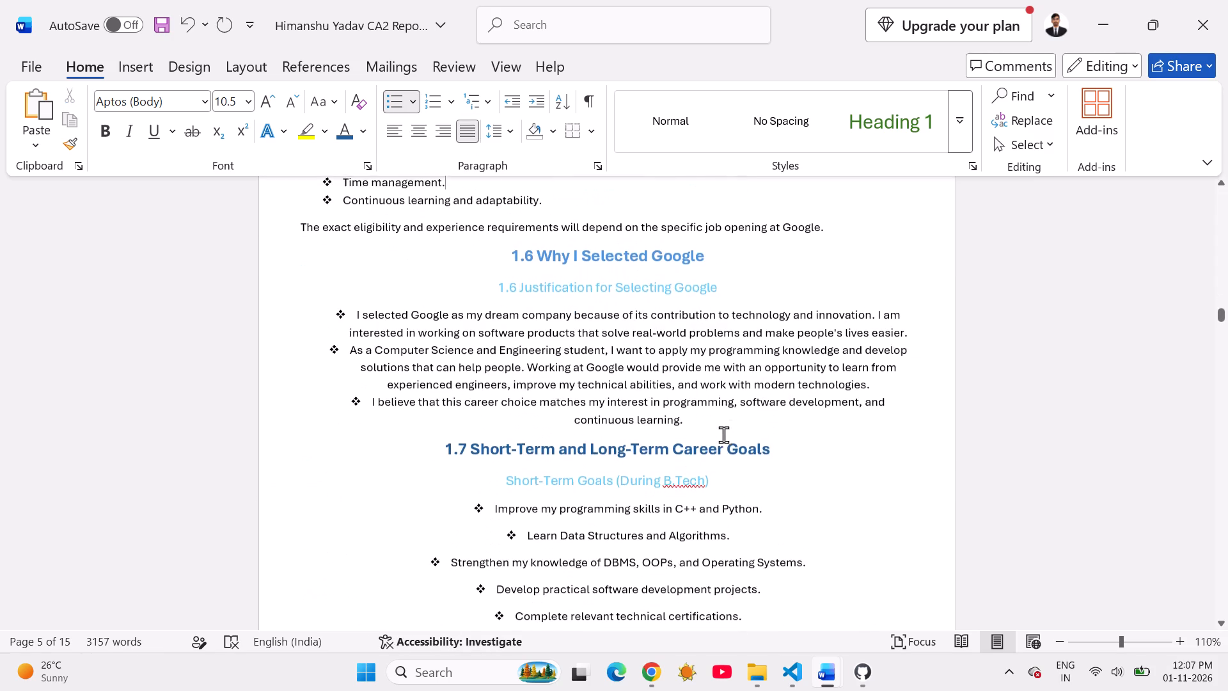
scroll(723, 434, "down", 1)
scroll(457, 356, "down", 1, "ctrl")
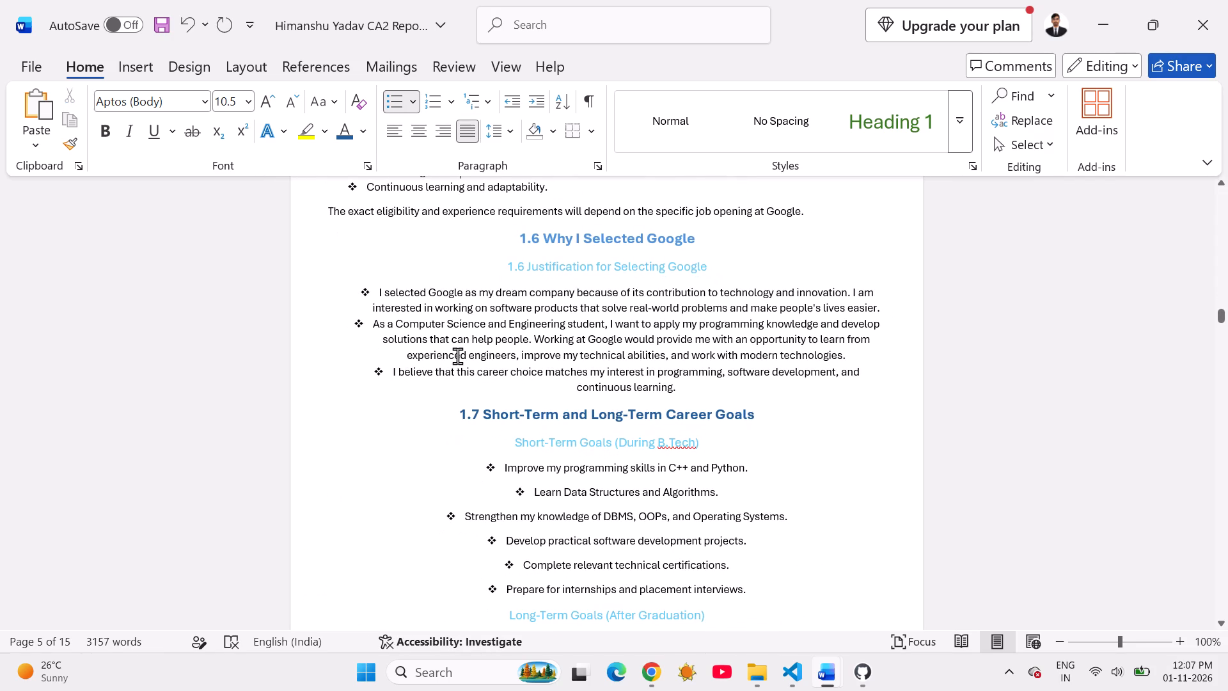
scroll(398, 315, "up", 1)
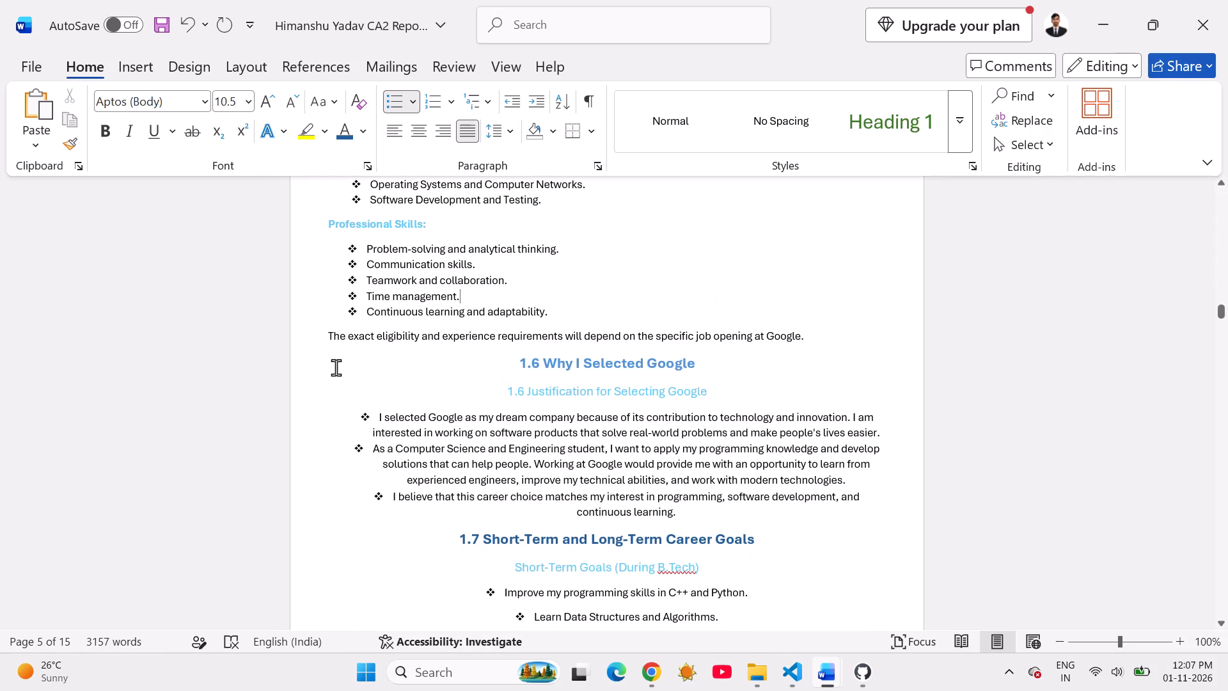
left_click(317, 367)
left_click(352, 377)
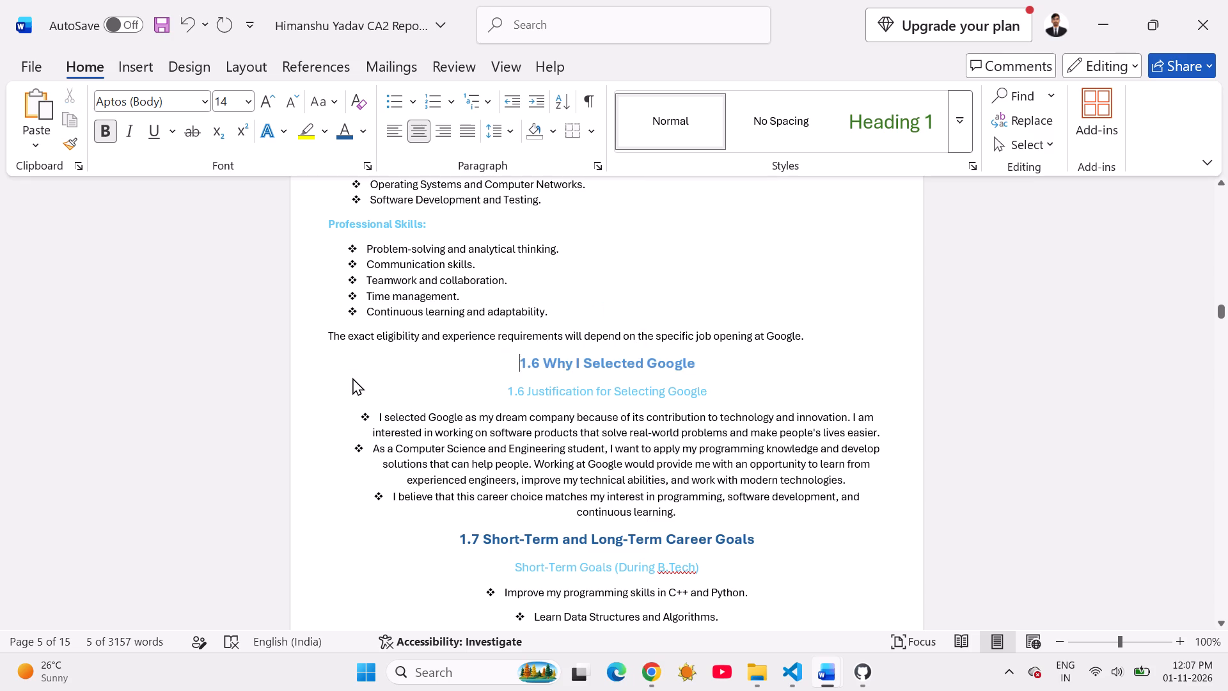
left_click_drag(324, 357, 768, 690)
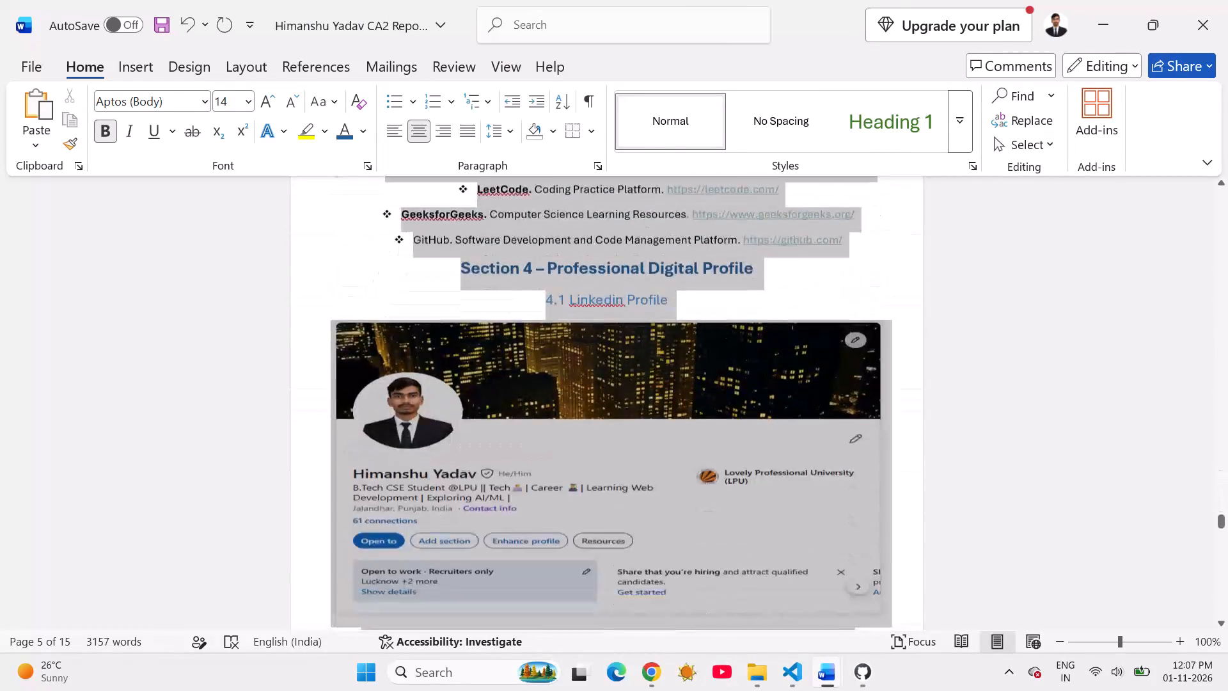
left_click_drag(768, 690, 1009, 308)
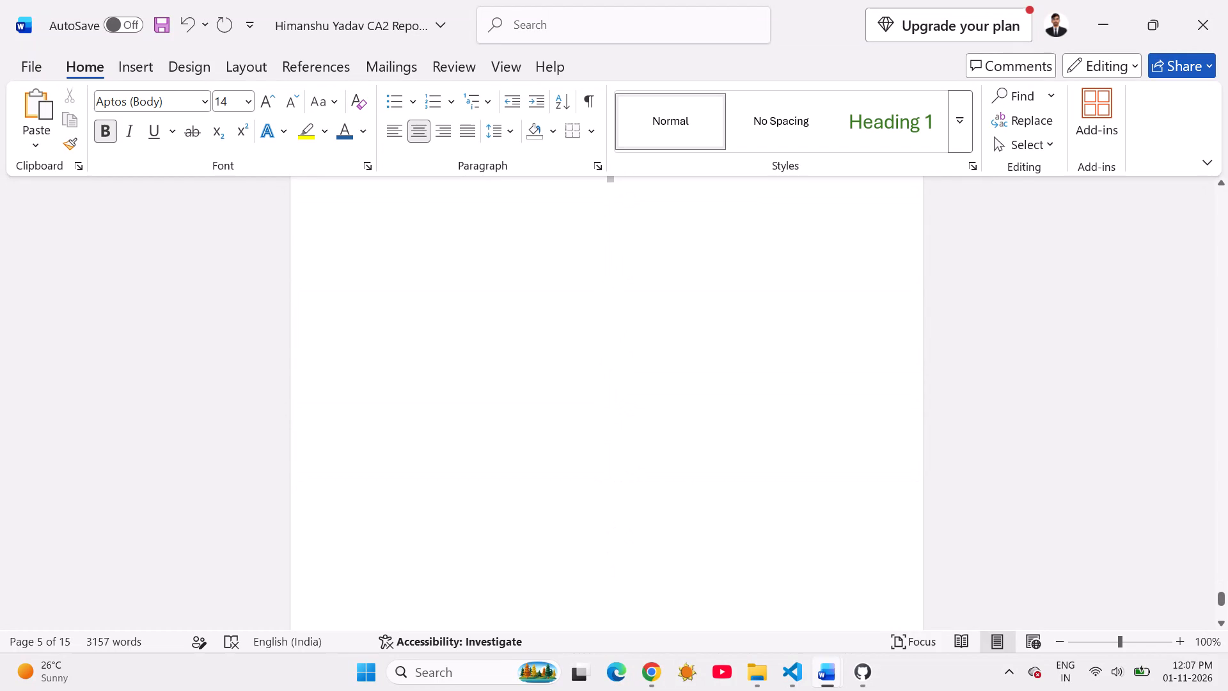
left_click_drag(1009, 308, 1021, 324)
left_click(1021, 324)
Review the report's alignment from the 1.6 to 1.8 sections back up to the cover page and Student Details table.
scroll(1021, 324, "up", 20)
scroll(1021, 324, "up", 11)
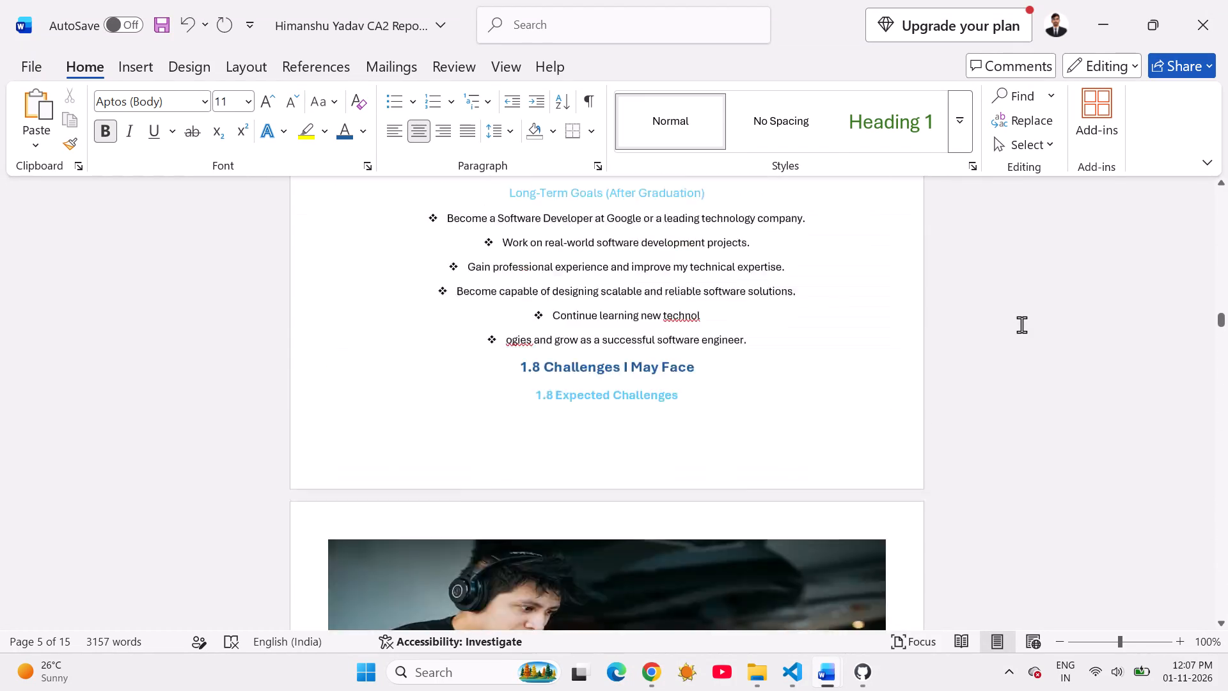
scroll(1021, 324, "up", 4)
scroll(1021, 324, "down", 4)
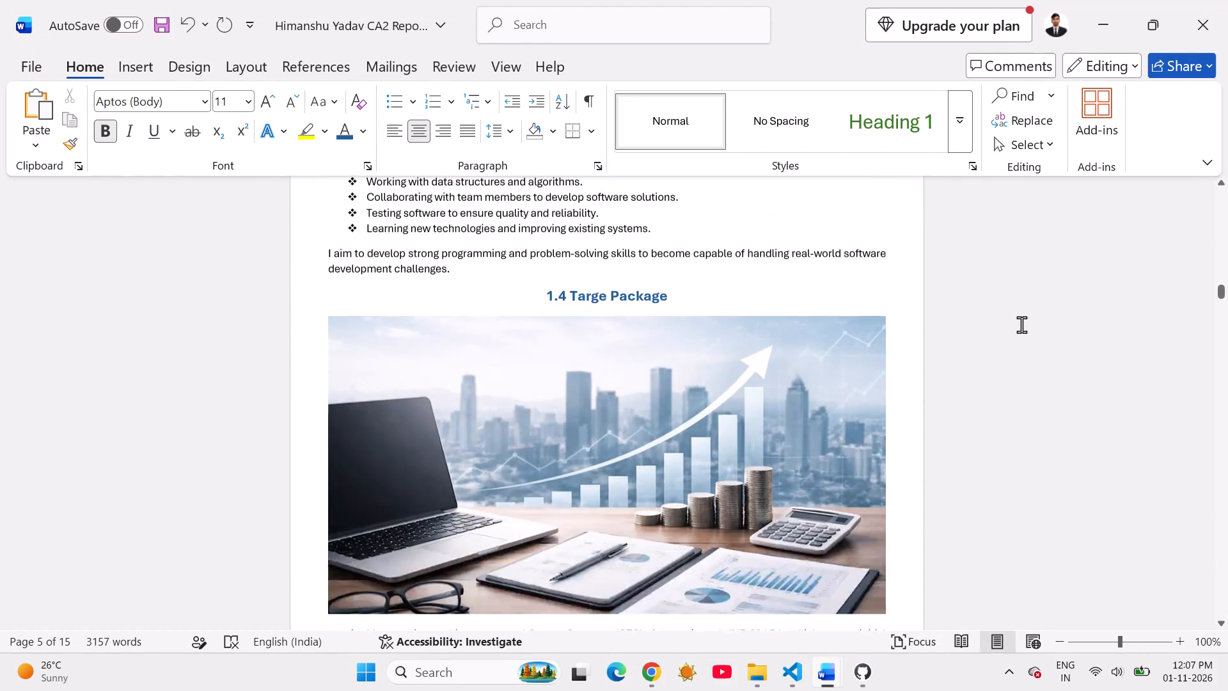
scroll(1021, 324, "down", 5)
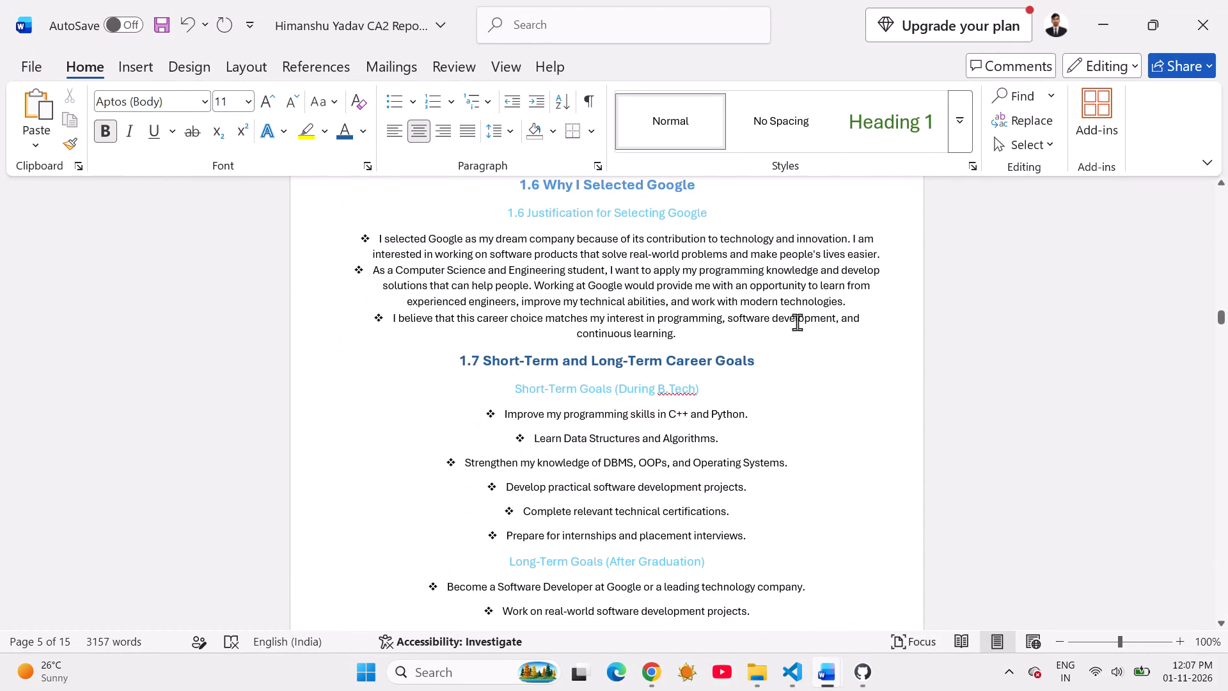
scroll(335, 230, "up", 5)
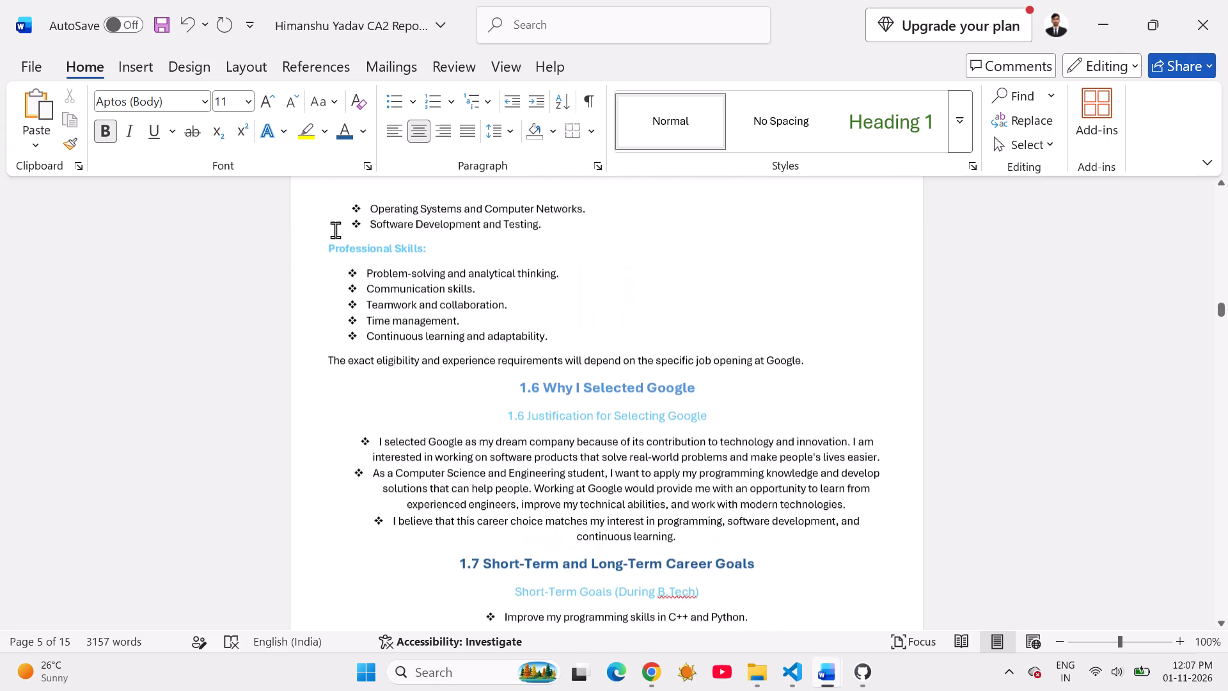
scroll(335, 230, "up", 7)
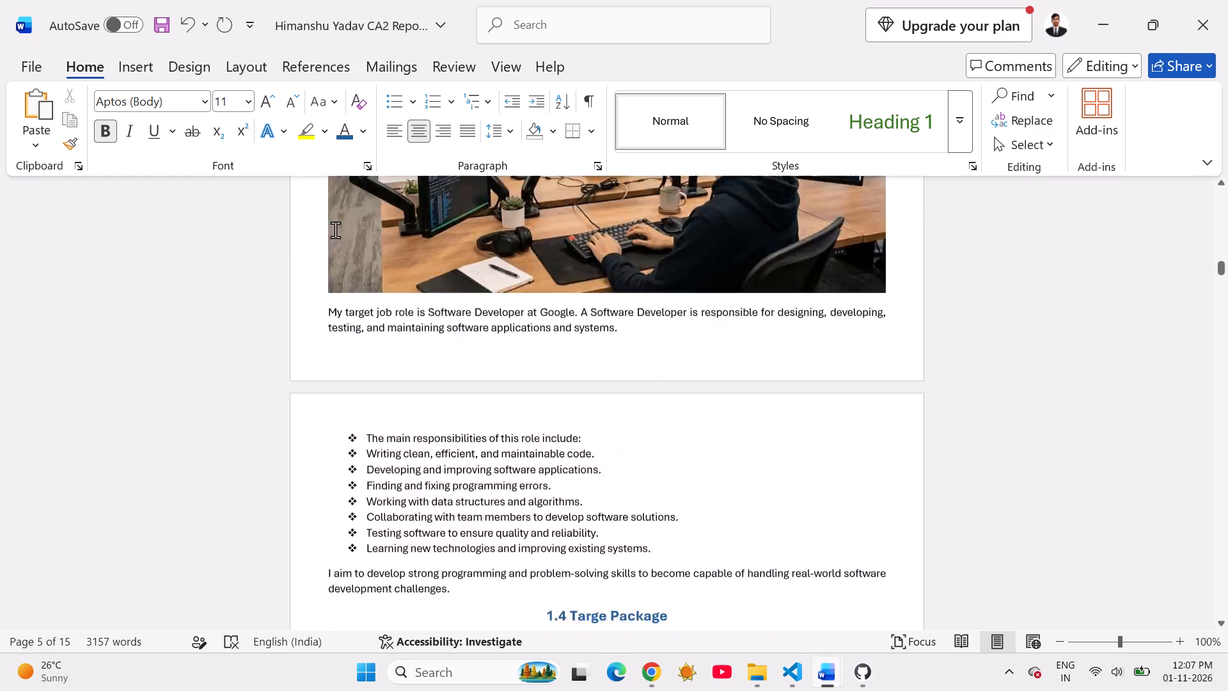
scroll(335, 230, "up", 4)
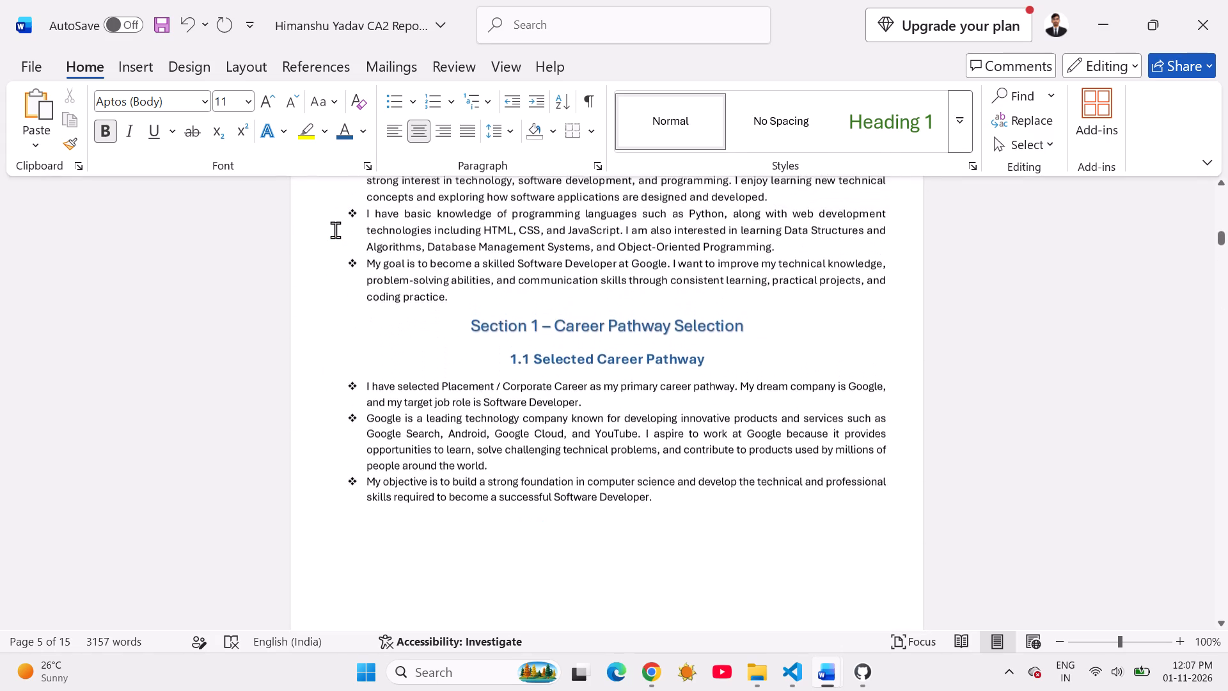
scroll(335, 230, "up", 8)
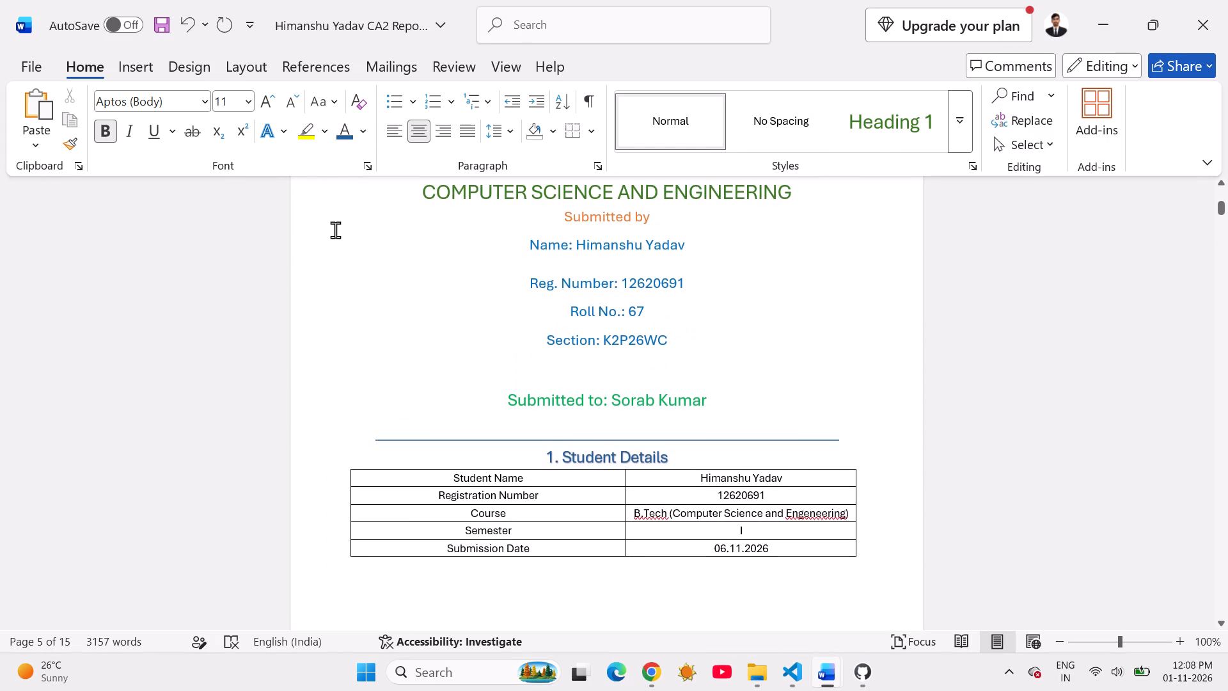
scroll(335, 230, "up", 2)
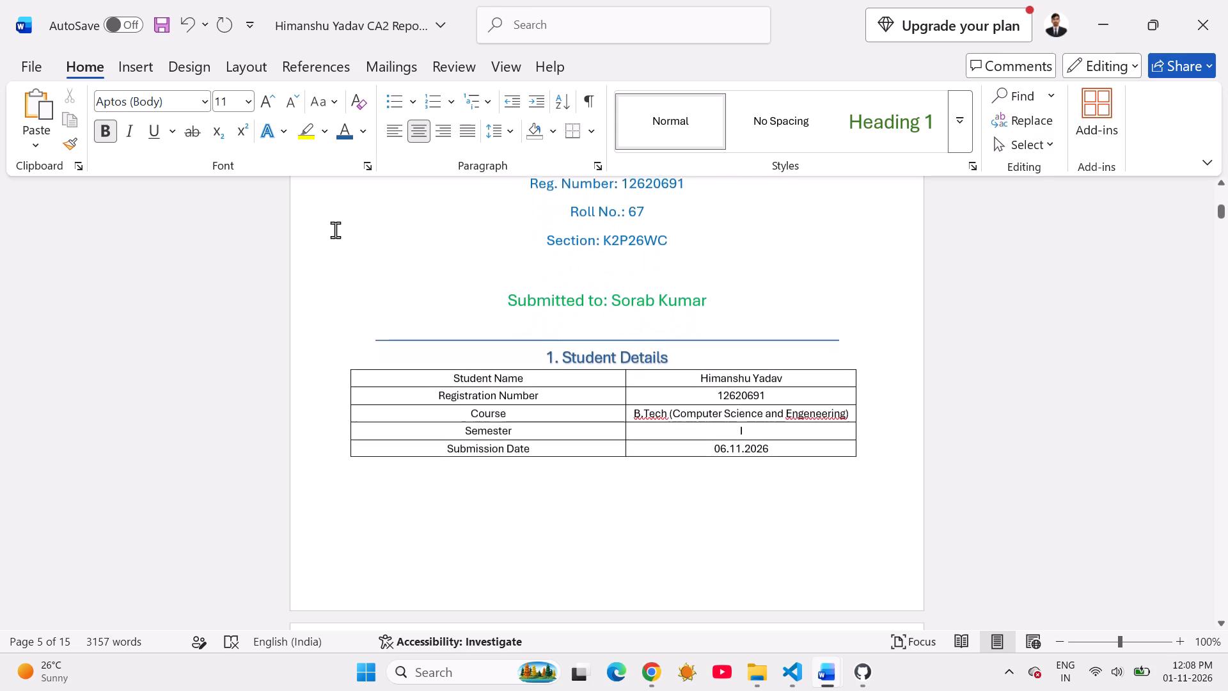
scroll(335, 230, "up", 1)
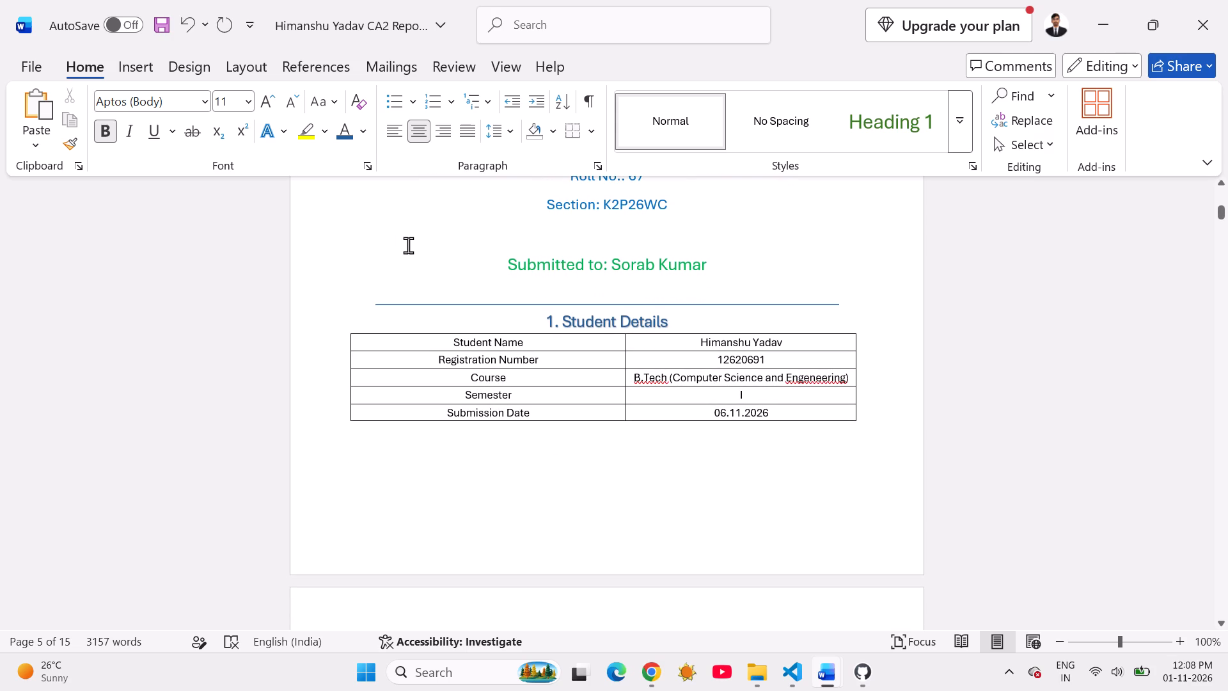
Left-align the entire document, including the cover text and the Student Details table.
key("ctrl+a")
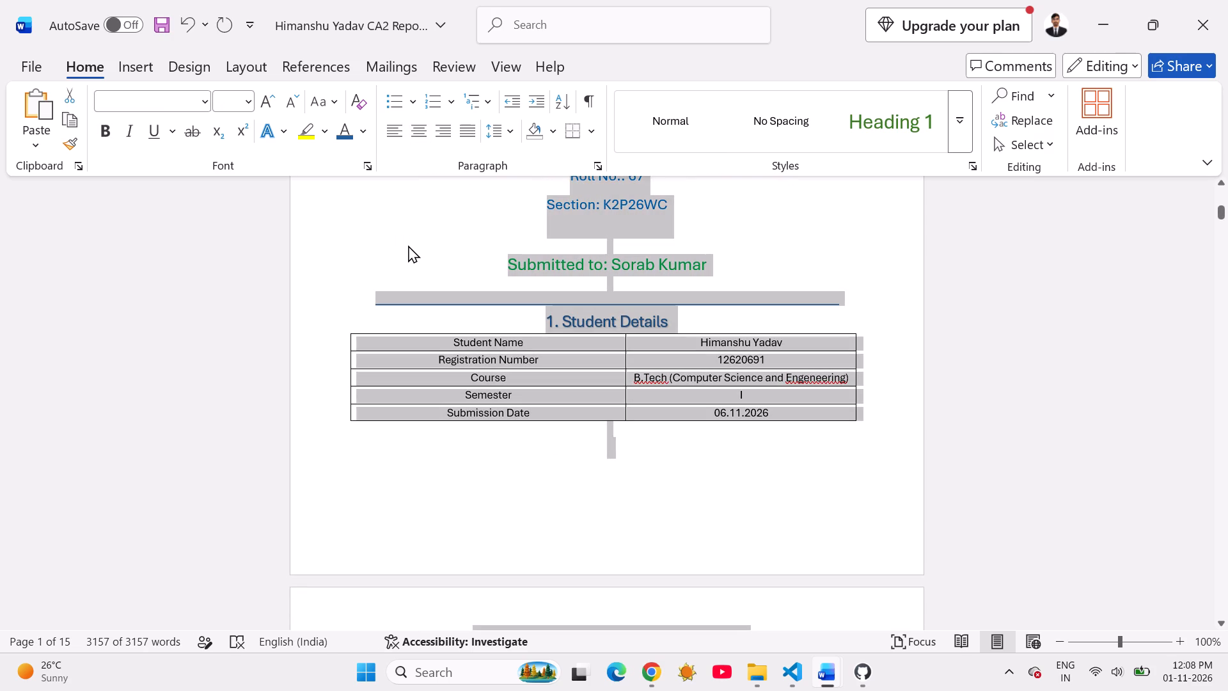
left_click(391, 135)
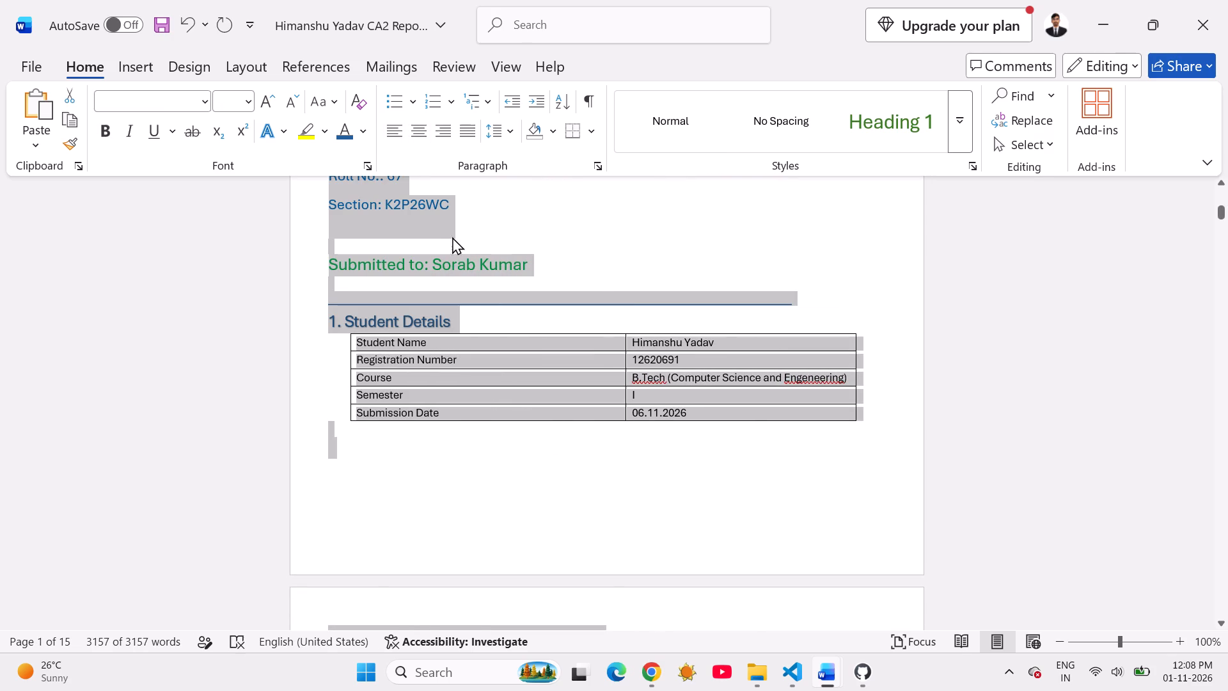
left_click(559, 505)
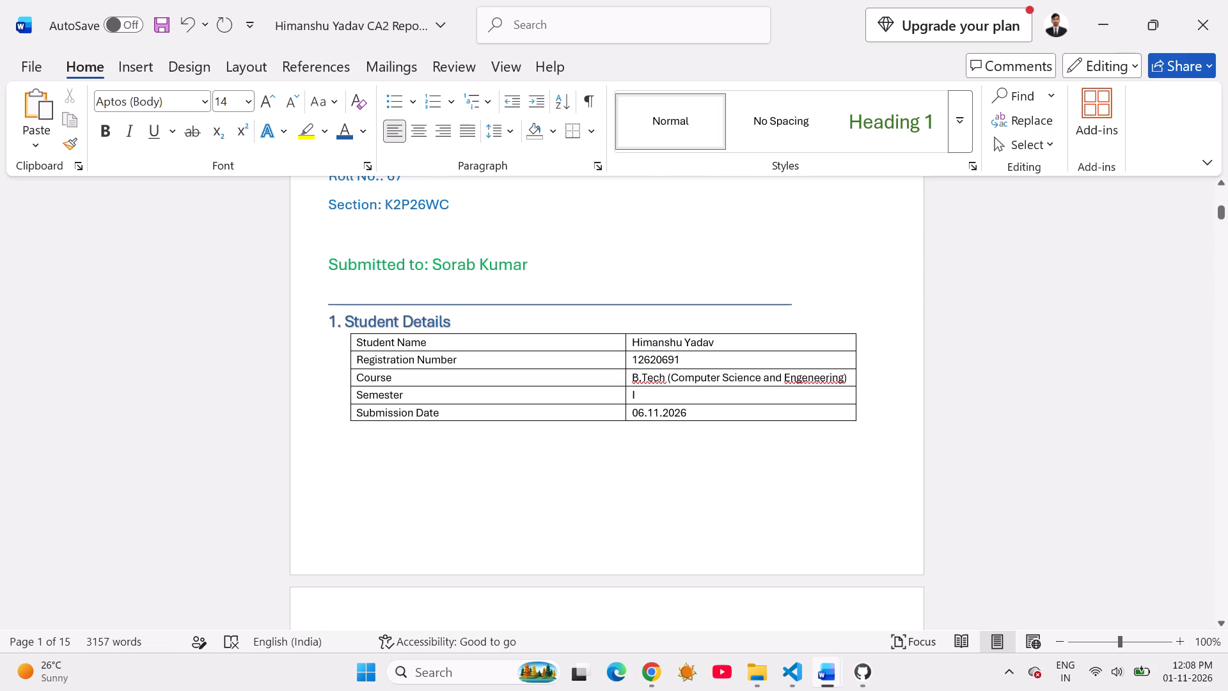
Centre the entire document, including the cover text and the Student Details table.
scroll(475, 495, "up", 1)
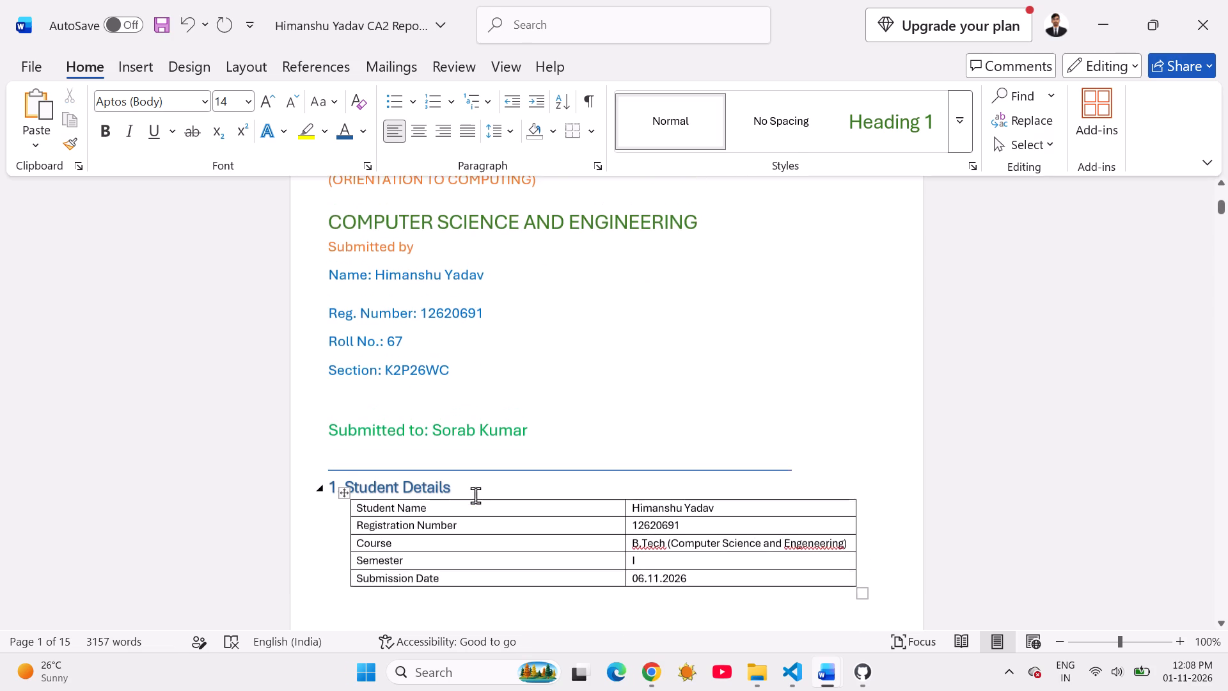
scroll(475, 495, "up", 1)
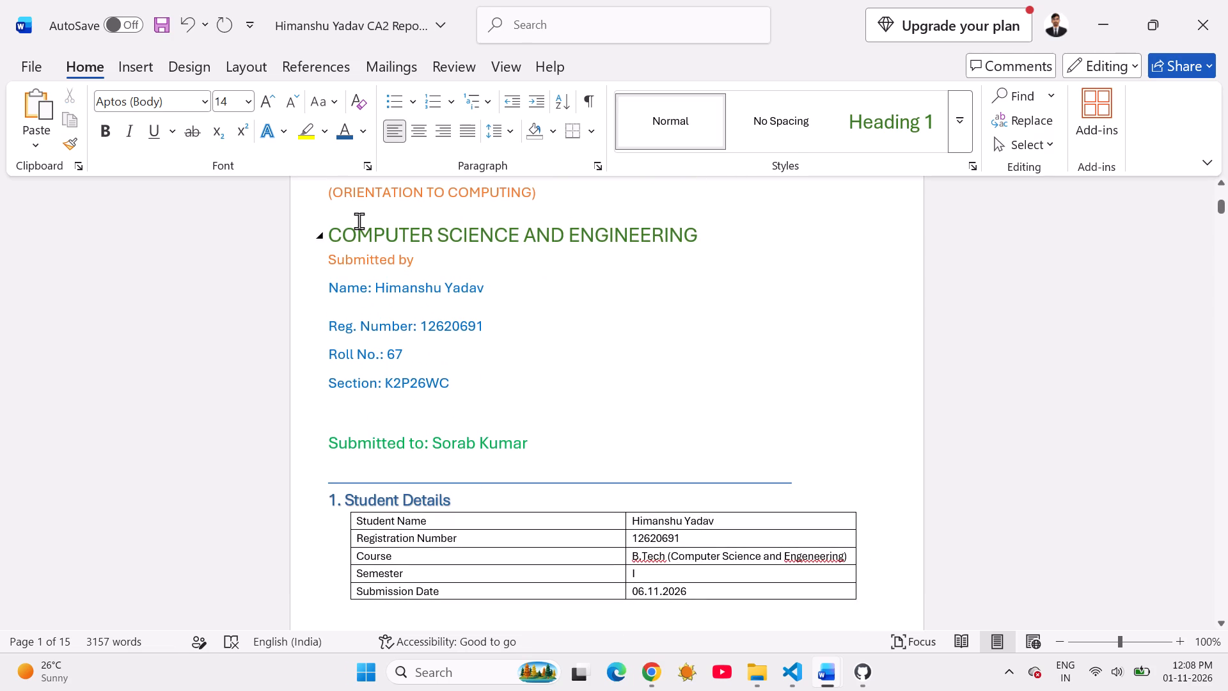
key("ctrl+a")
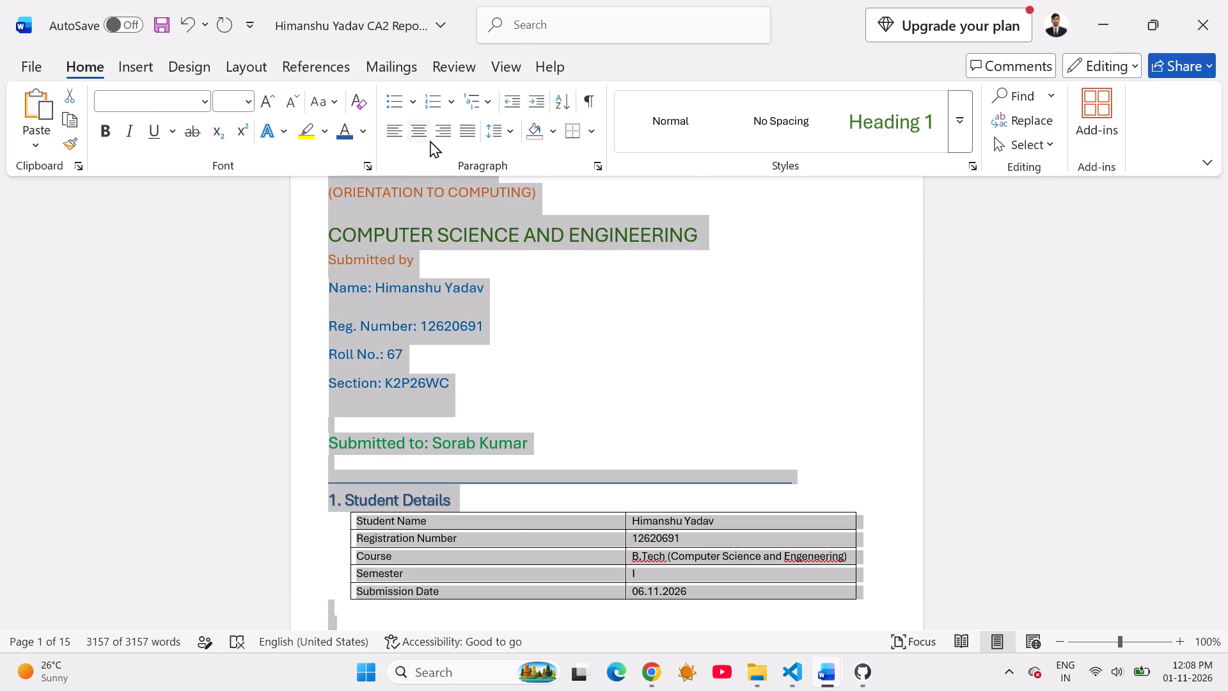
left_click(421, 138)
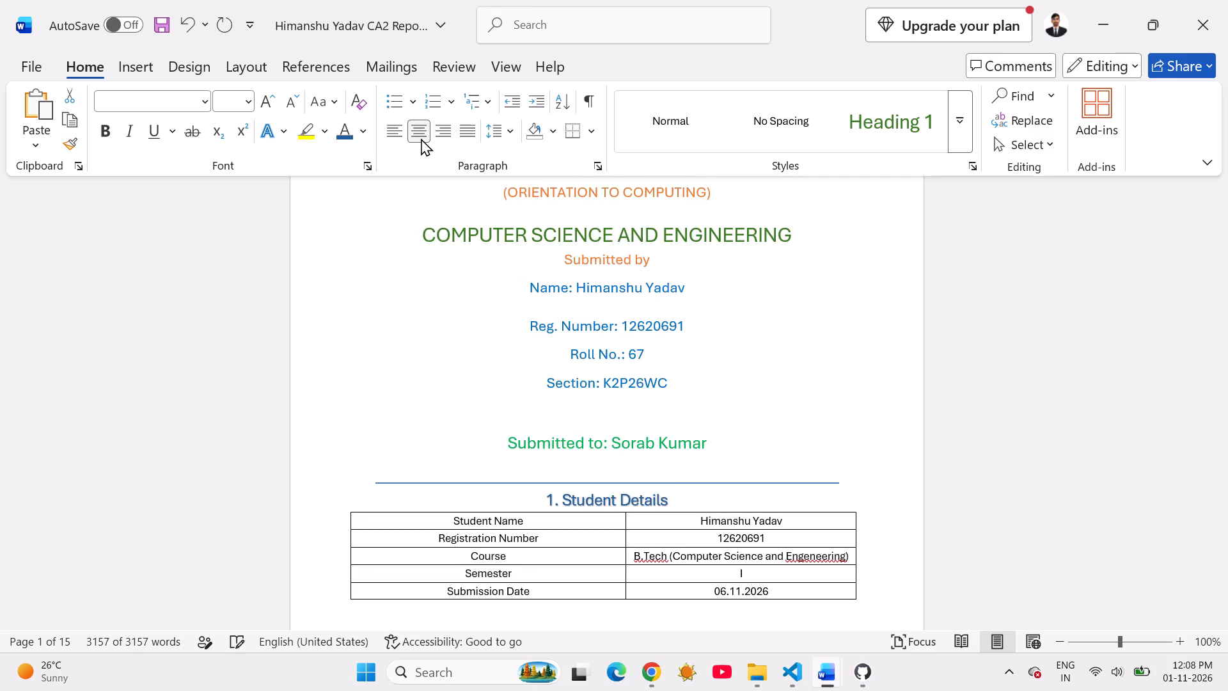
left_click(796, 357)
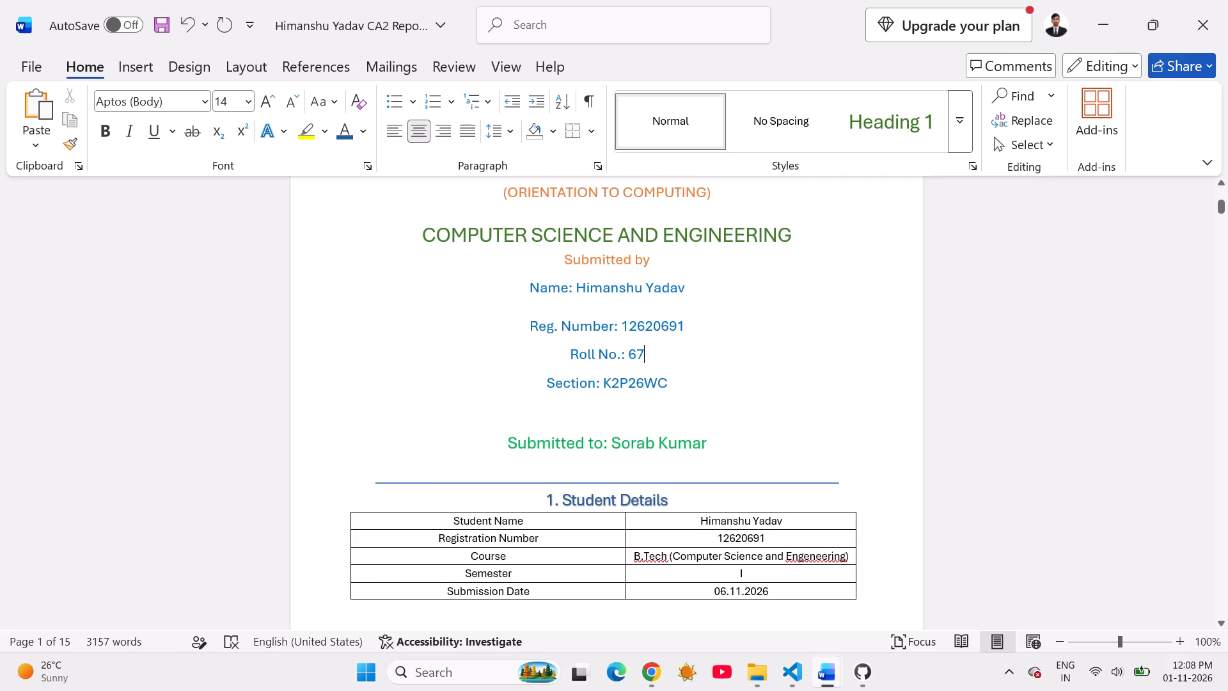
Left-align everything from the Personal and Academic Introduction heading through the end of the report, leaving the cover page centred.
scroll(661, 403, "down", 3)
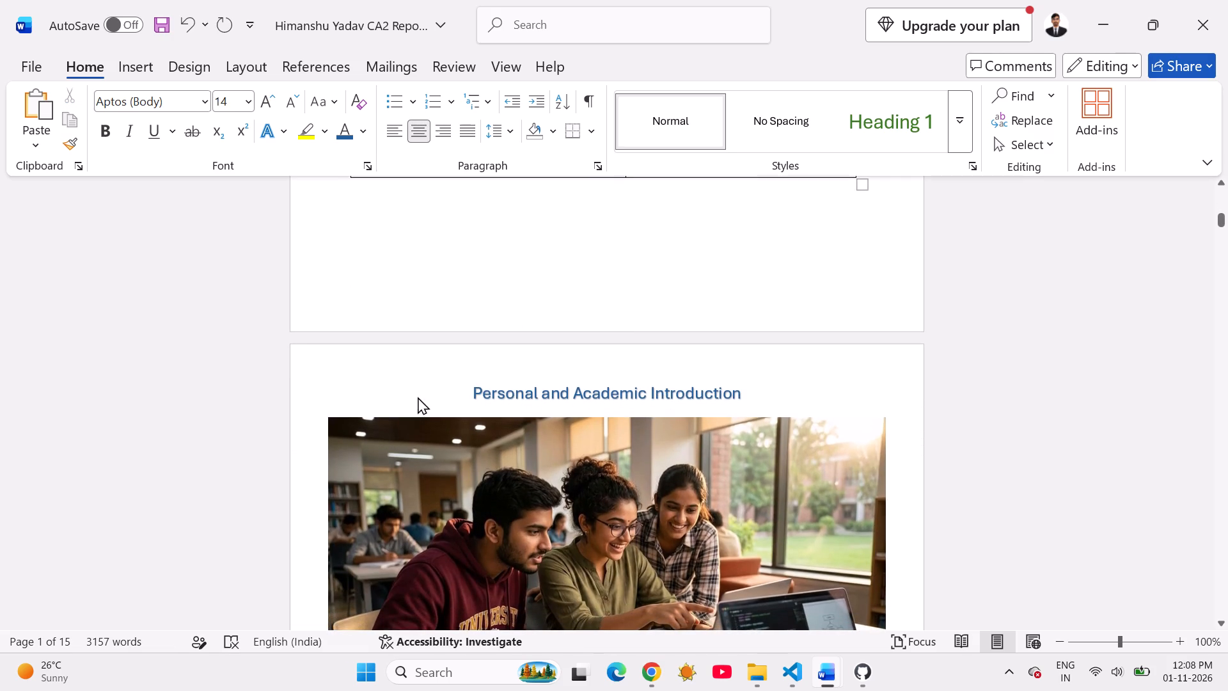
left_click_drag(306, 371, 747, 690)
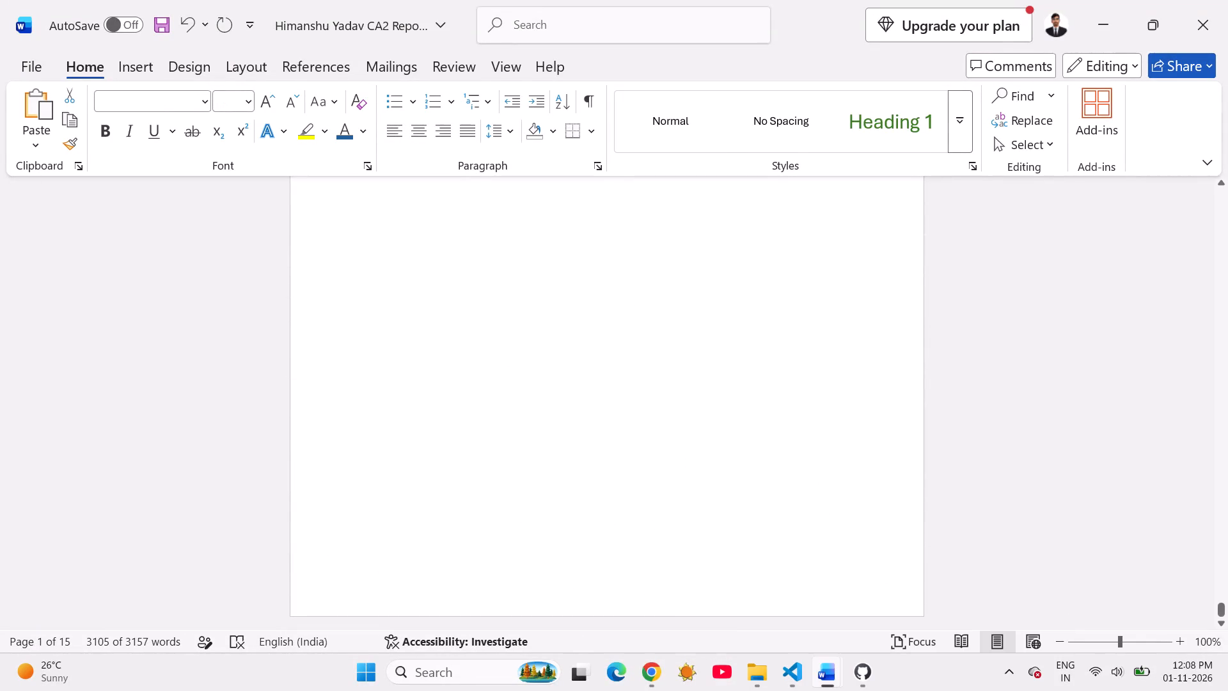
left_click(391, 134)
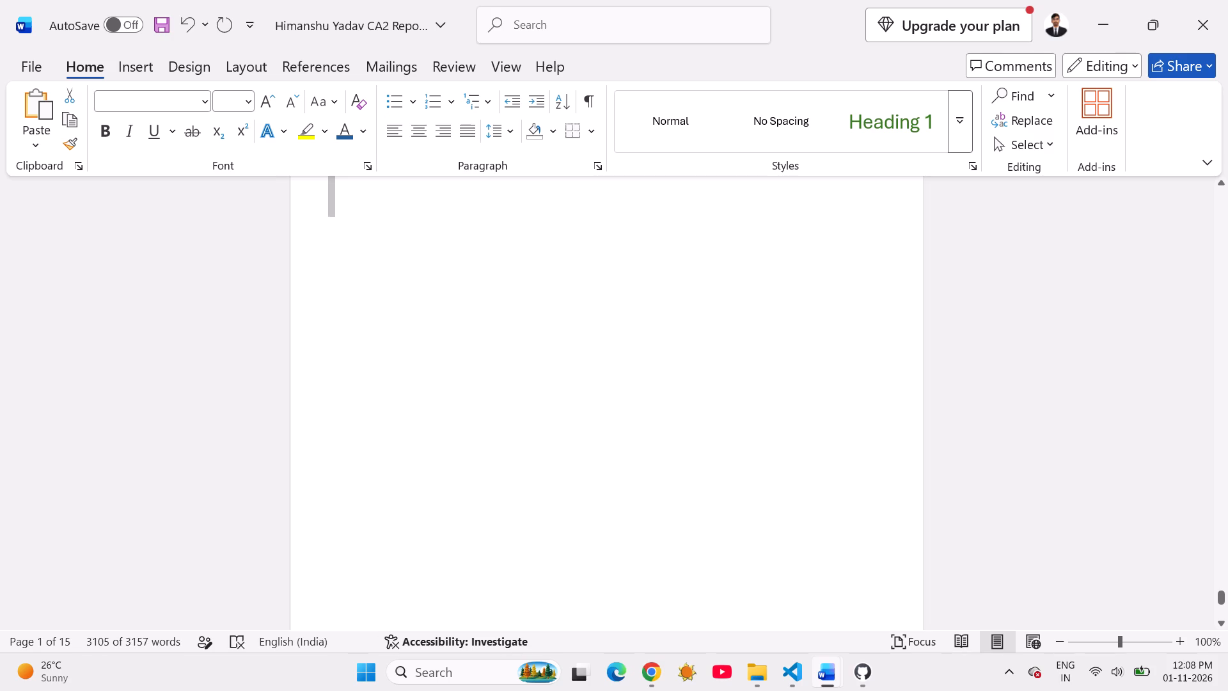
Justify the four bullets under 4.5 Digital Profile Development, without the heading.
scroll(491, 453, "up", 6)
scroll(491, 453, "down", 2)
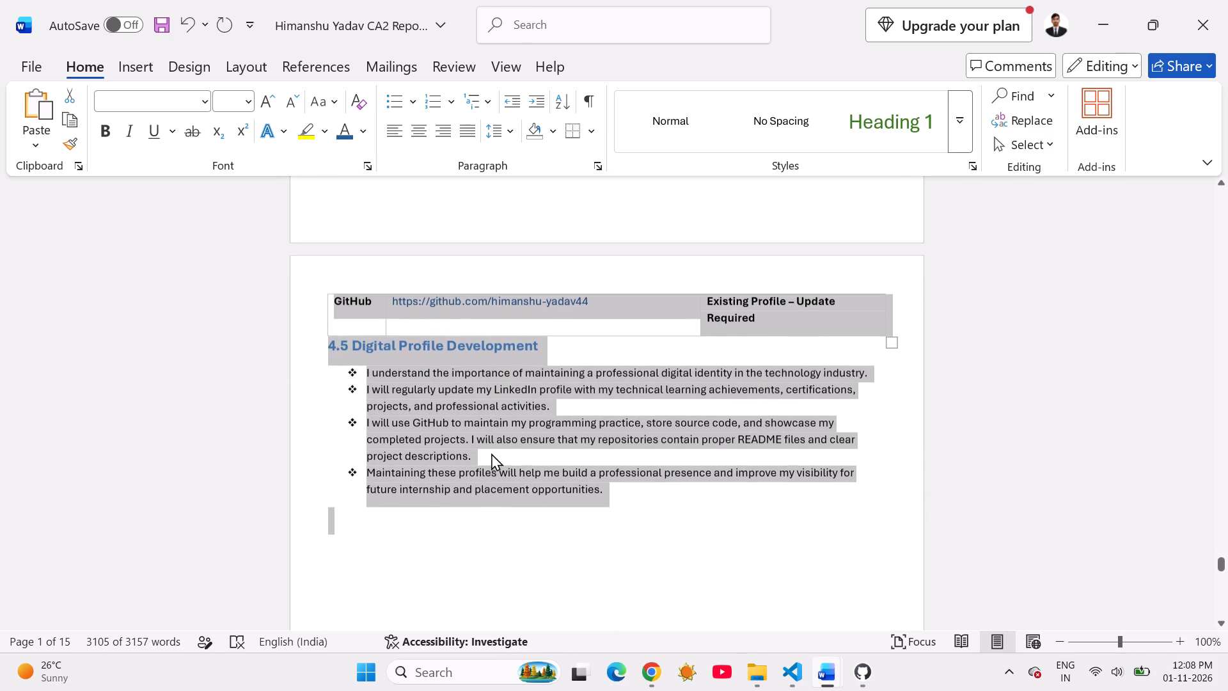
left_click(652, 610)
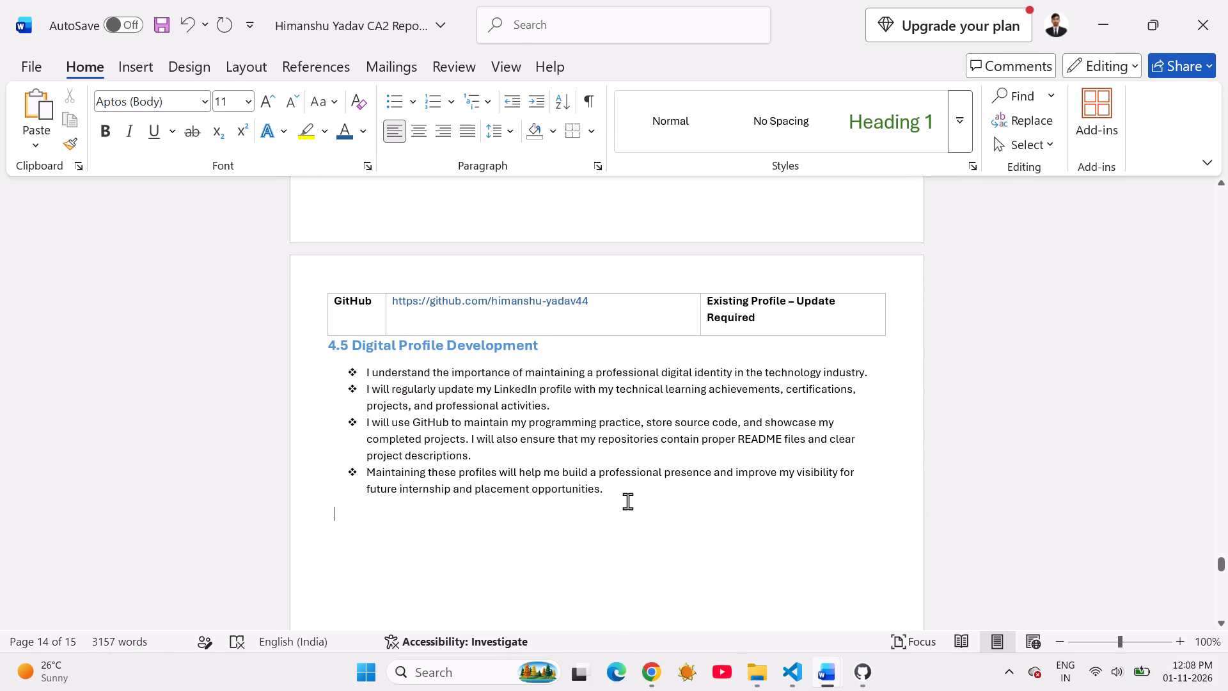
left_click_drag(627, 501, 340, 374)
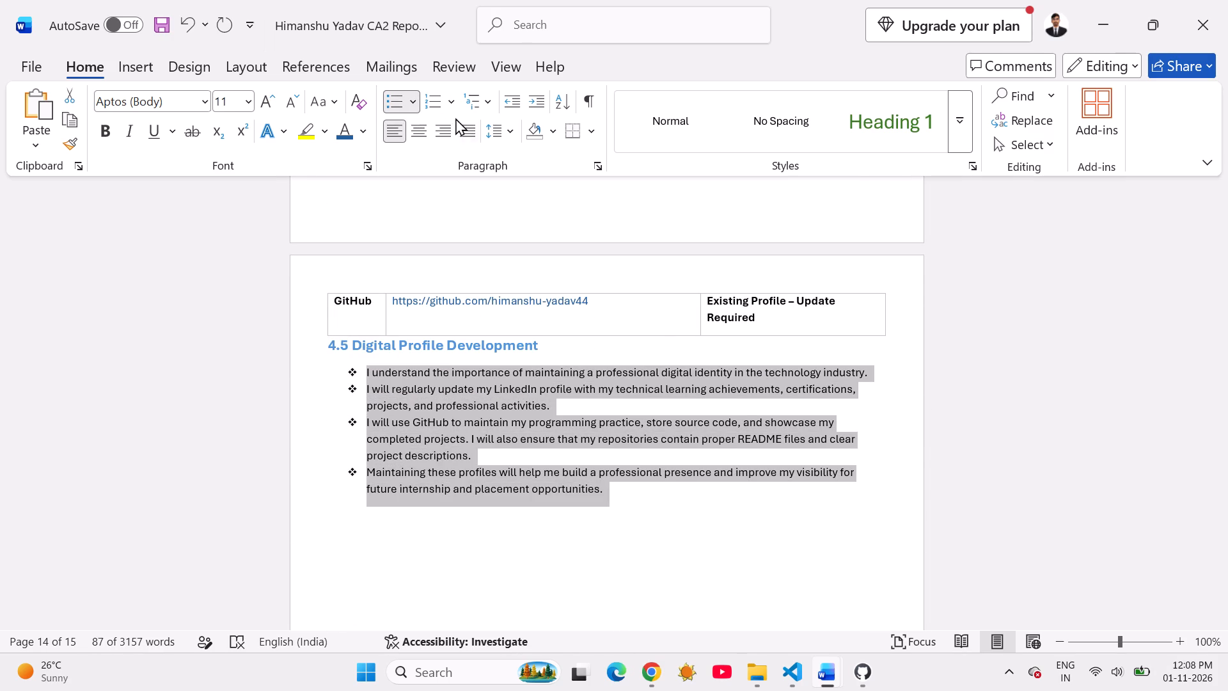
left_click(465, 131)
Justify the body paragraphs under the About heading, just above 4.2 GitHub Profile.
scroll(521, 429, "up", 3)
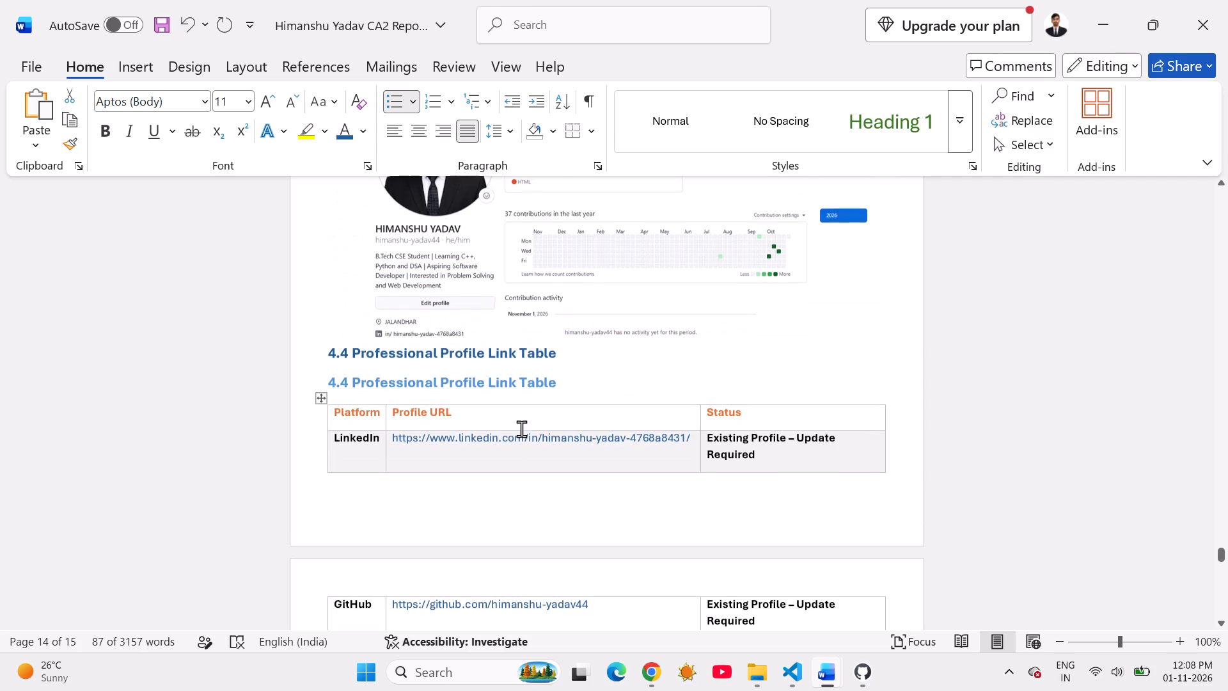
scroll(560, 460, "up", 5)
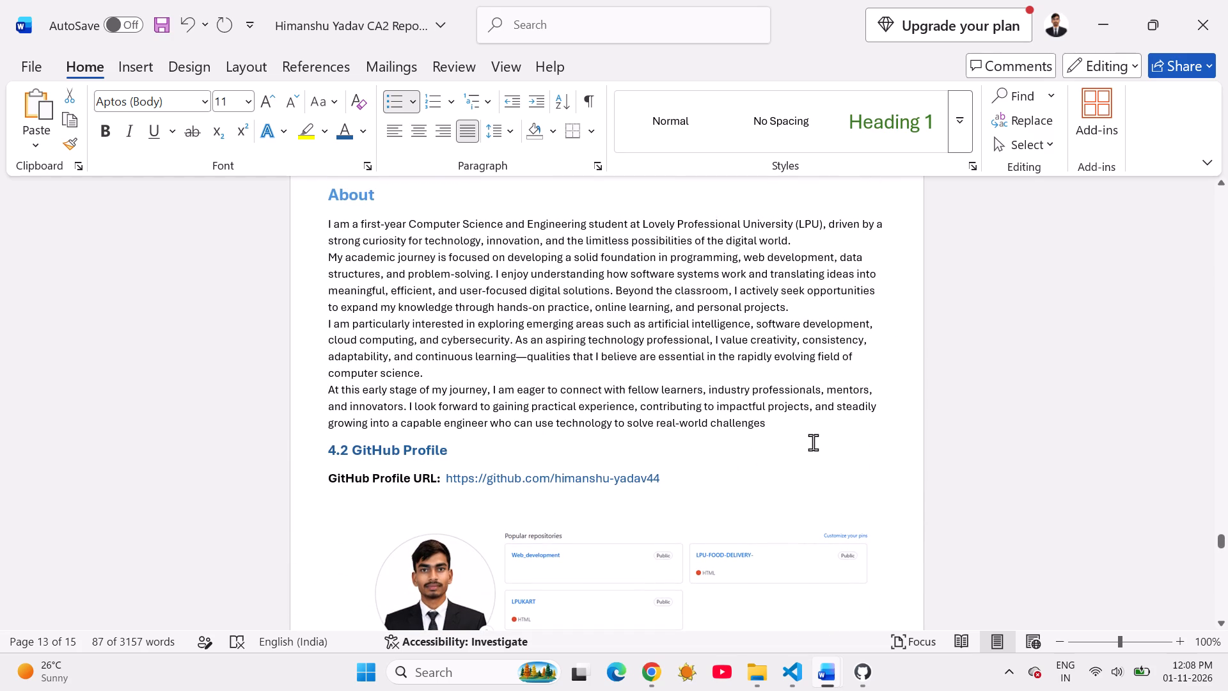
left_click_drag(809, 438, 322, 226)
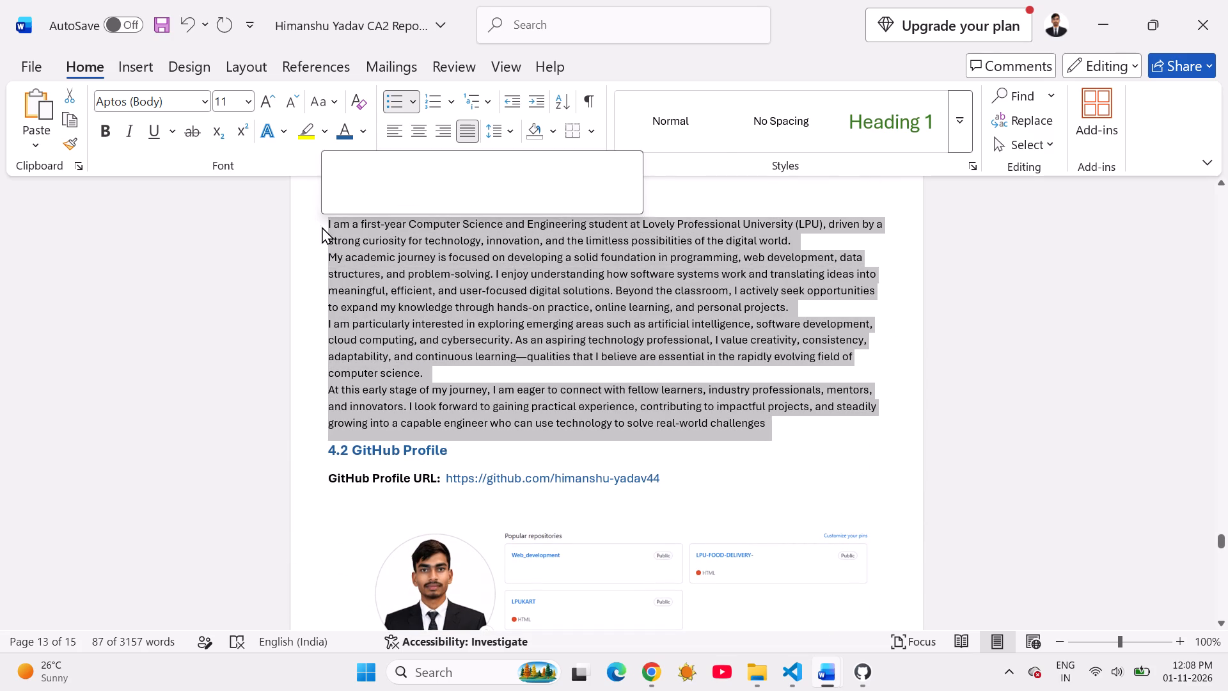
left_click(468, 130)
Justify the two-line profile headline text beneath the LinkedIn screenshot in 4.1, without the image.
scroll(468, 130, "up", 3)
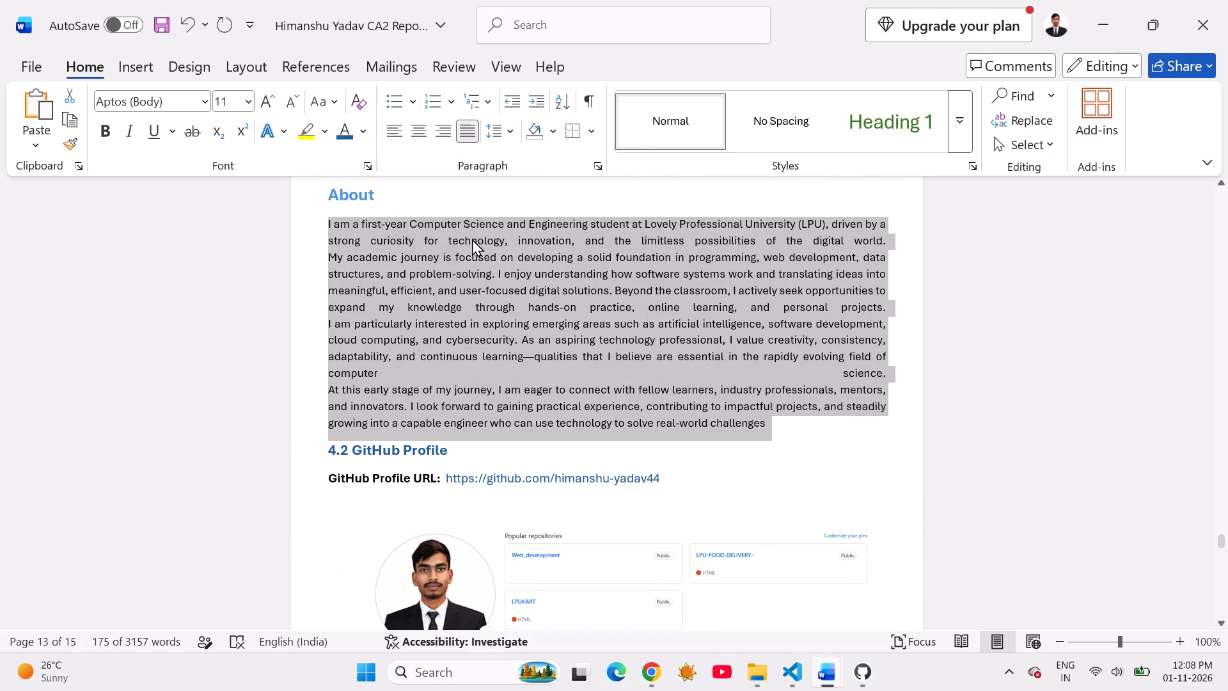
scroll(469, 305, "up", 6)
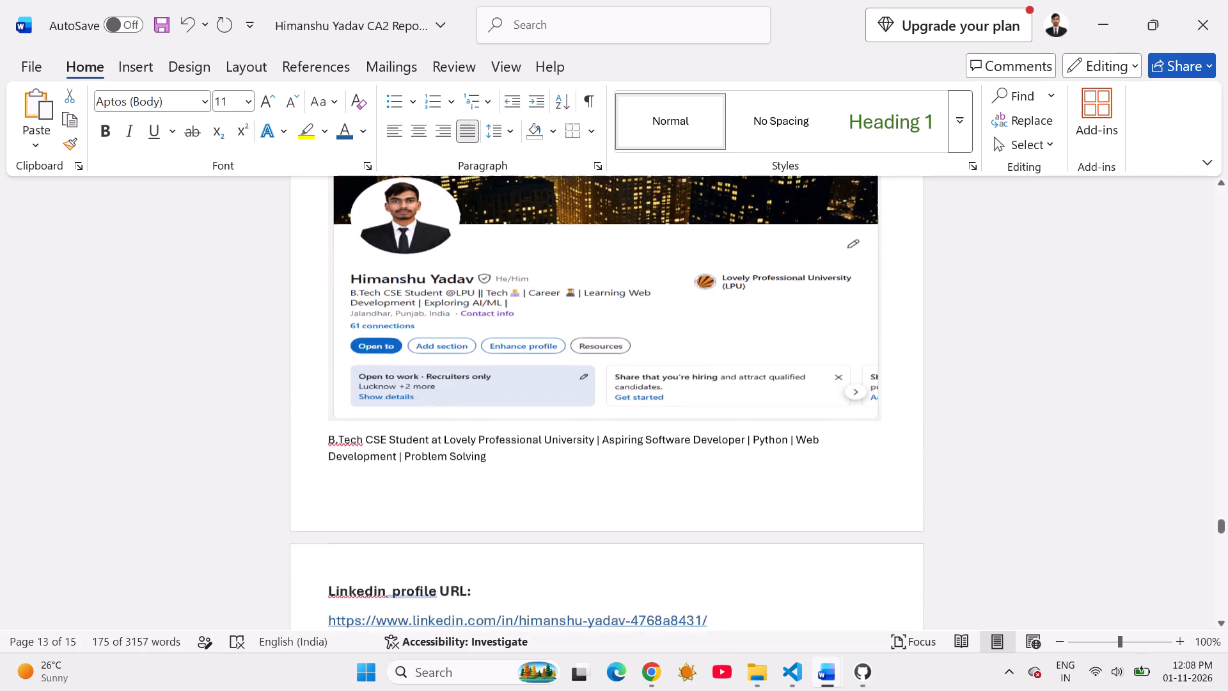
scroll(469, 305, "up", 3)
scroll(469, 305, "down", 3)
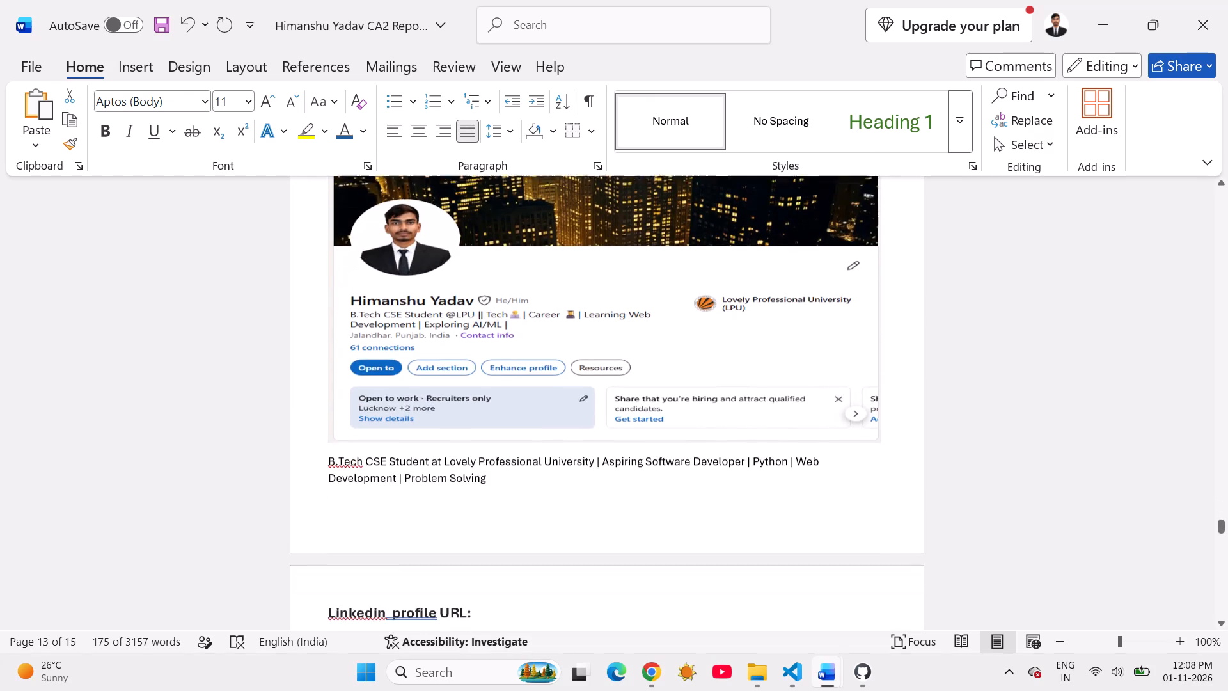
left_click_drag(534, 471, 305, 424)
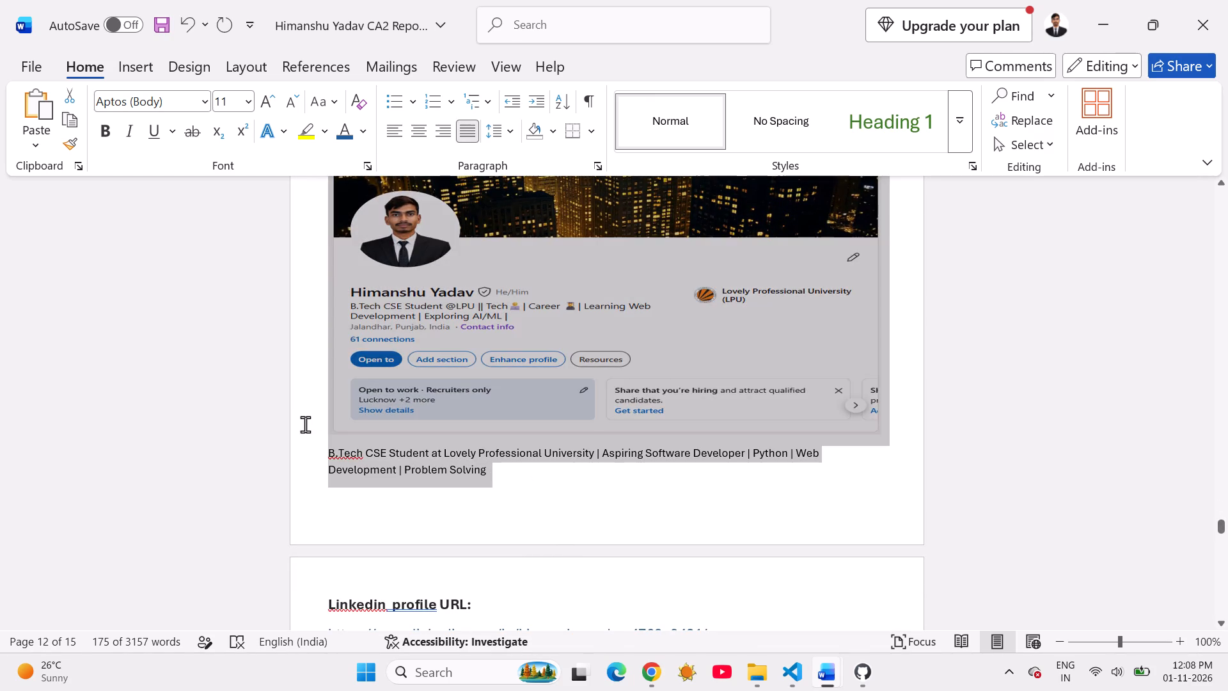
left_click_drag(305, 424, 313, 460)
left_click(473, 134)
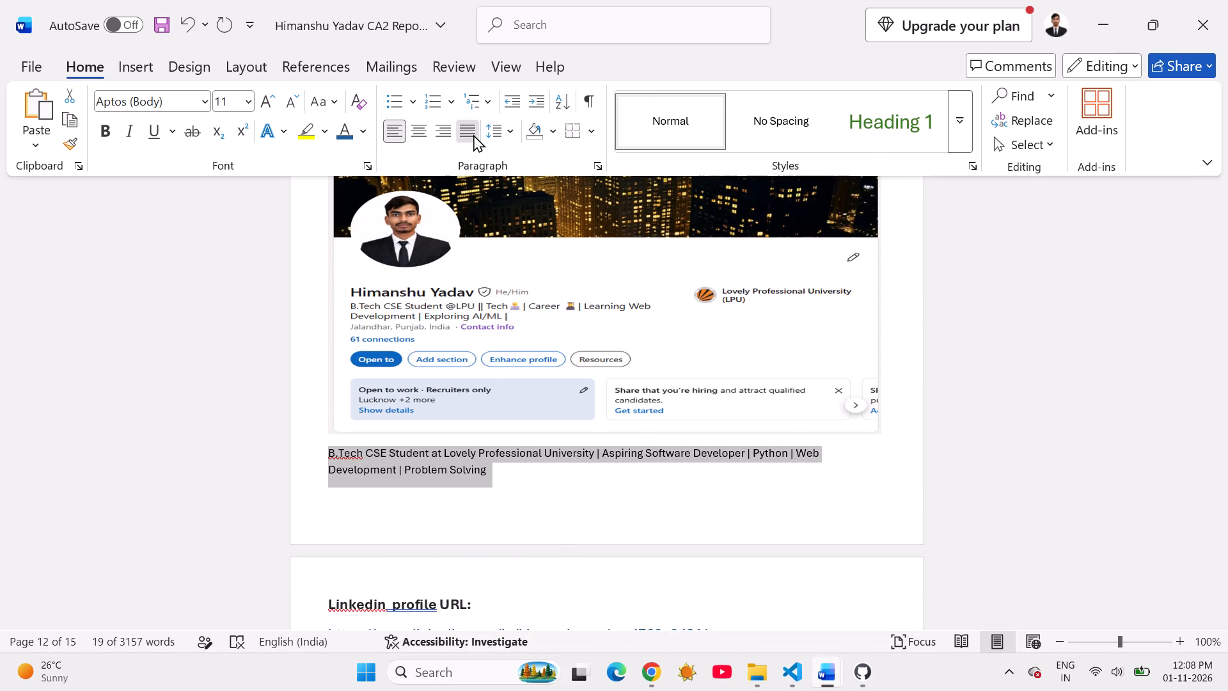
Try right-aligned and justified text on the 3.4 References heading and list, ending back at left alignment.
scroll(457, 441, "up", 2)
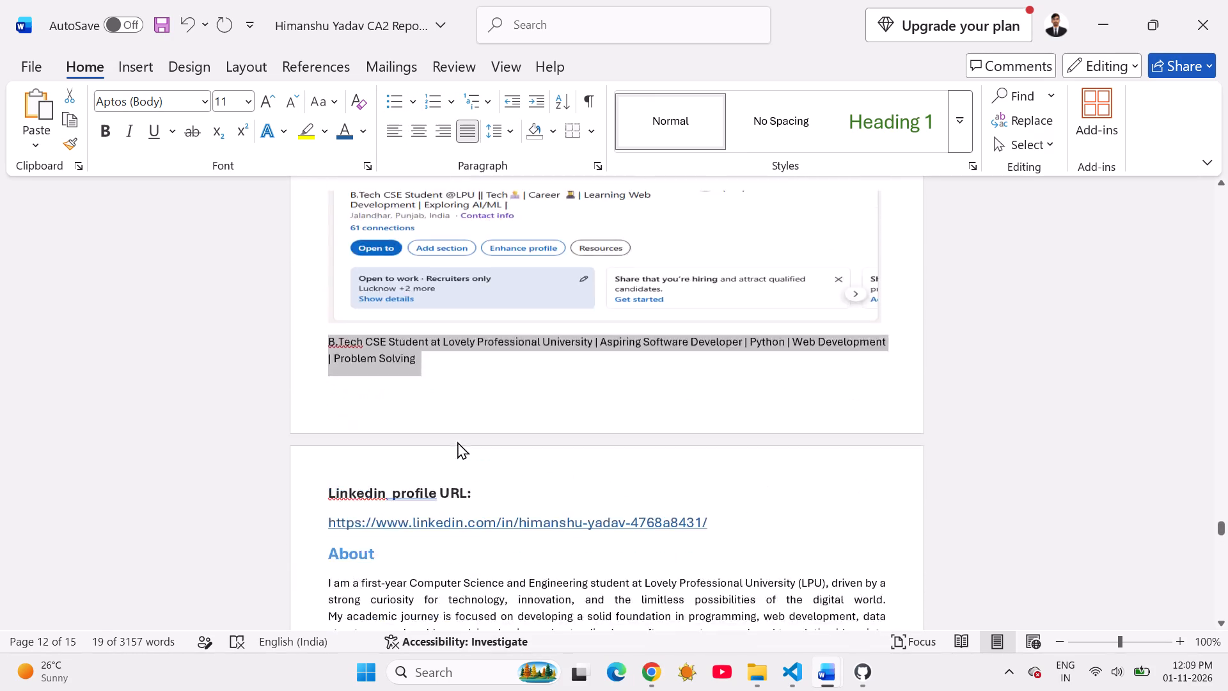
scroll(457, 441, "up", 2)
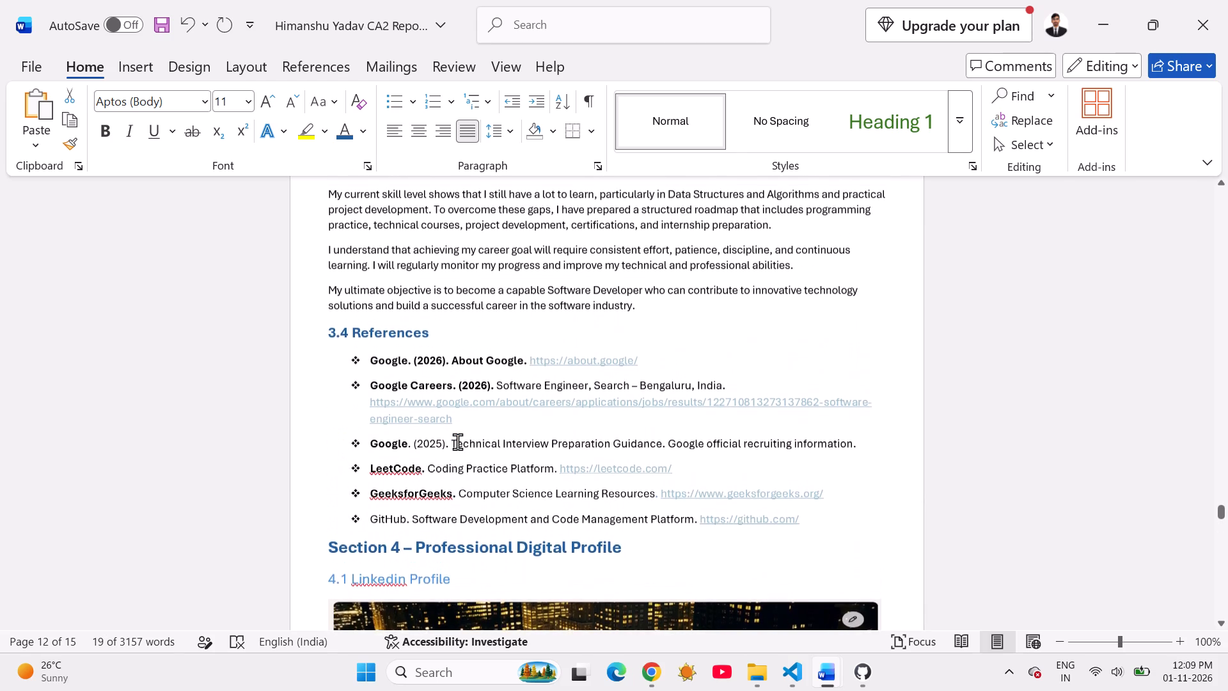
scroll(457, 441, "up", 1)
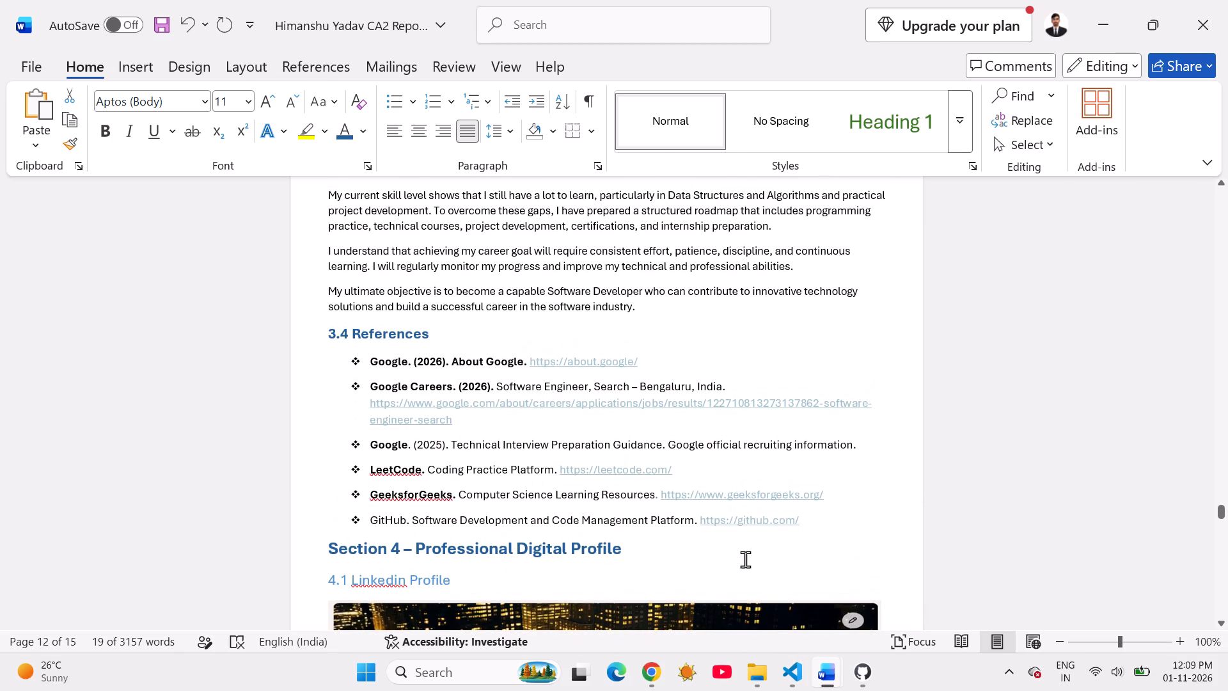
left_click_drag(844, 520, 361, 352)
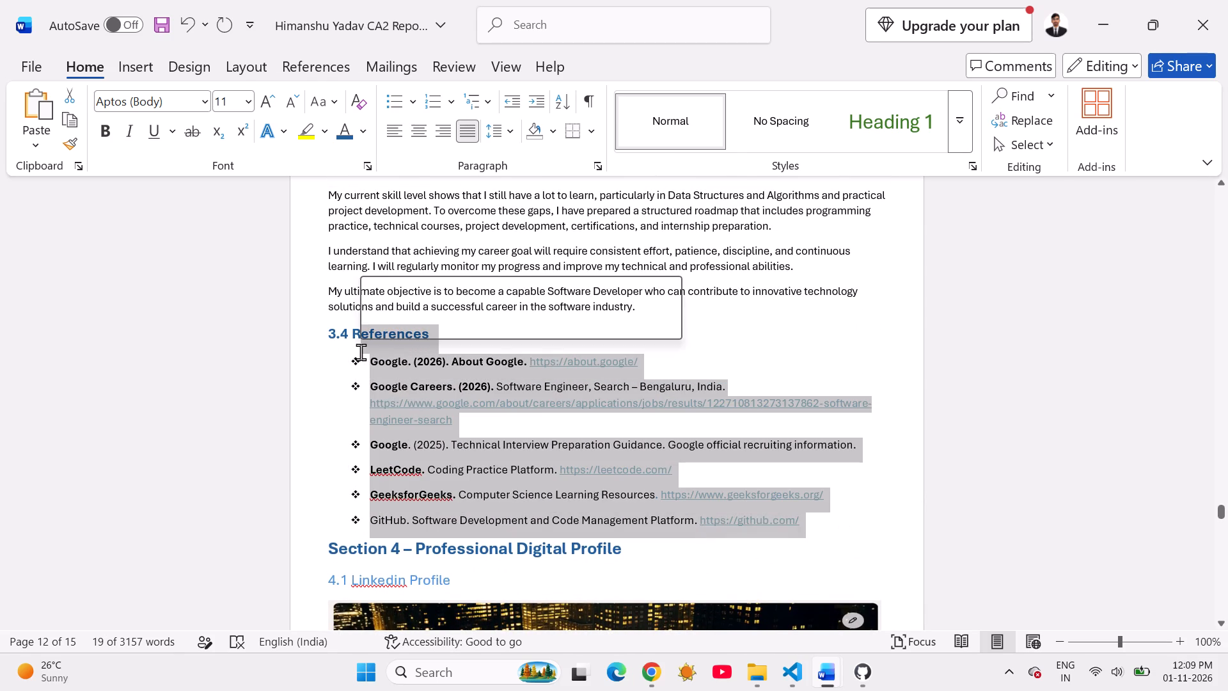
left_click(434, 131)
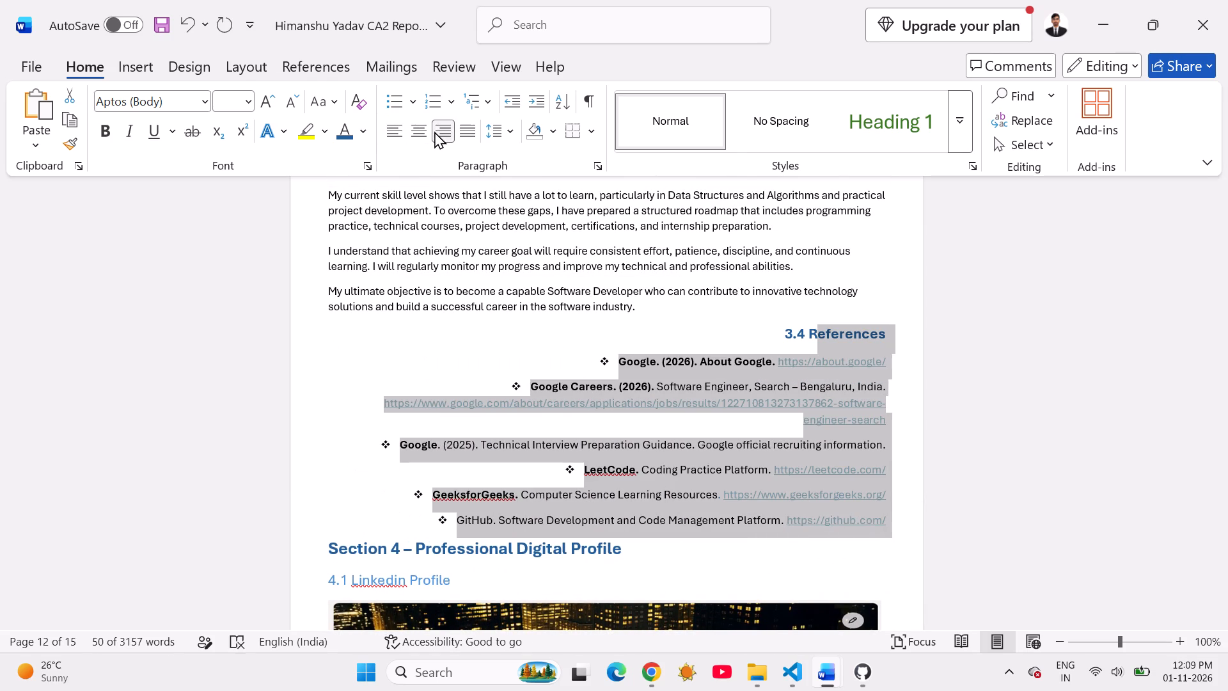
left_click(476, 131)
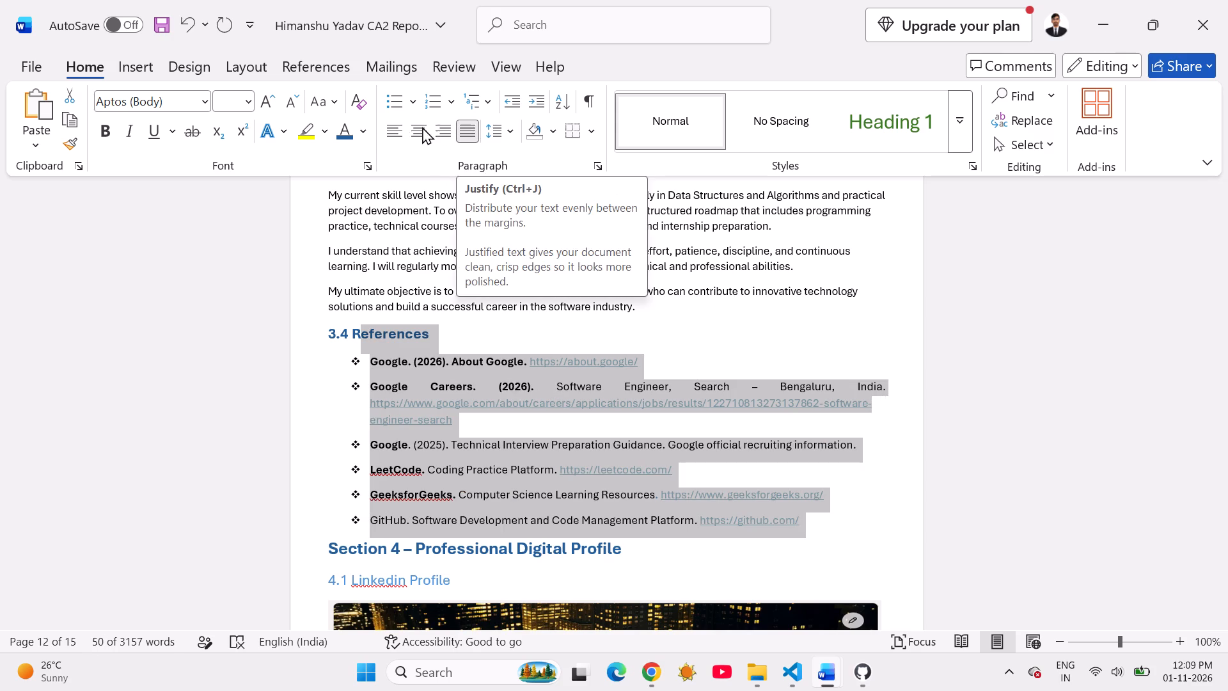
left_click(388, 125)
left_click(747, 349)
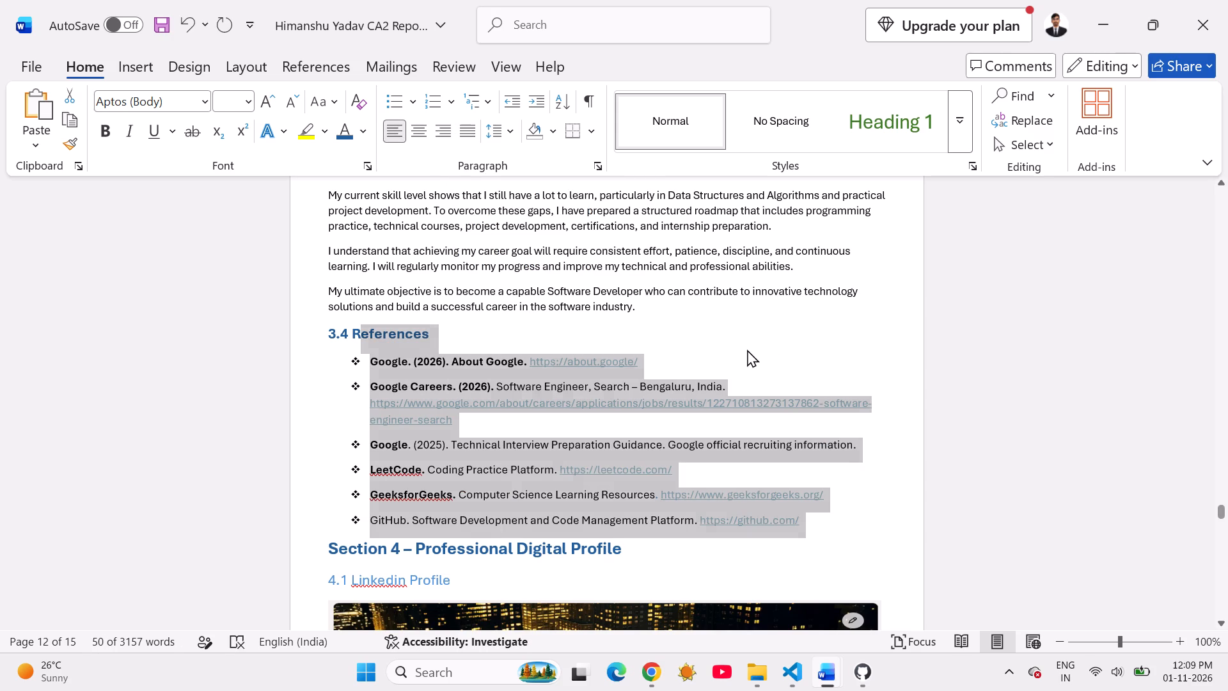
Justify all the body paragraphs under 3.3 Conclusion, across the page break, without the headings.
scroll(738, 450, "up", 1)
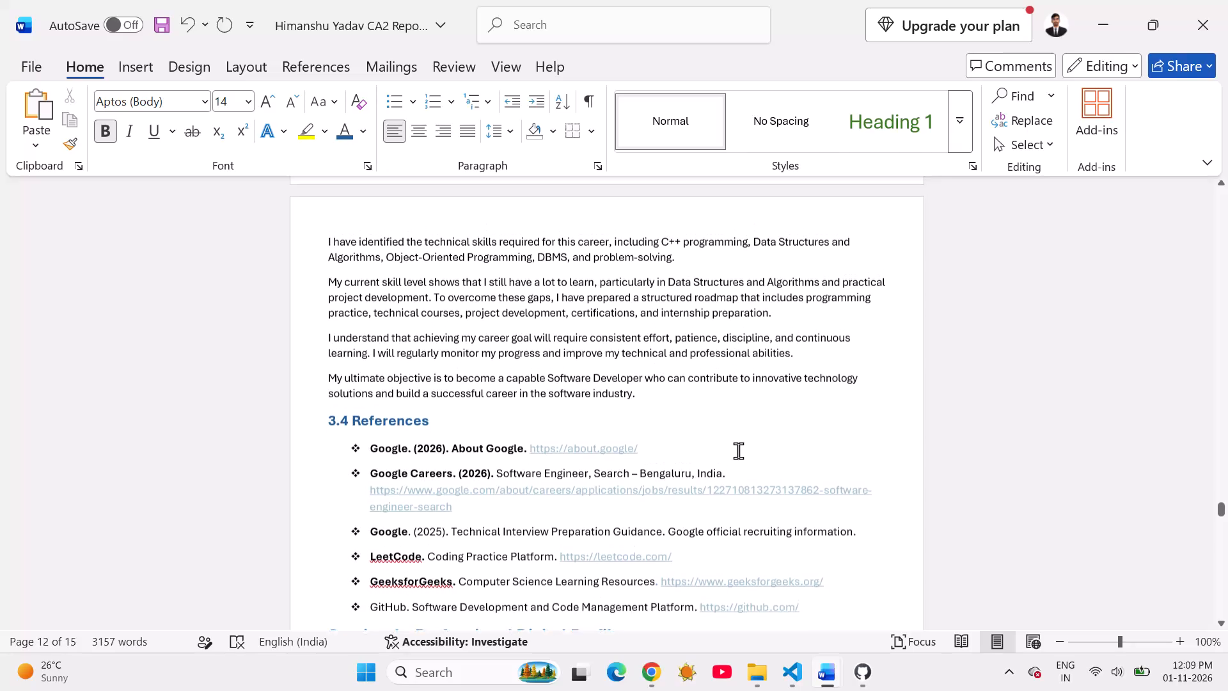
left_click_drag(707, 424, 390, 303)
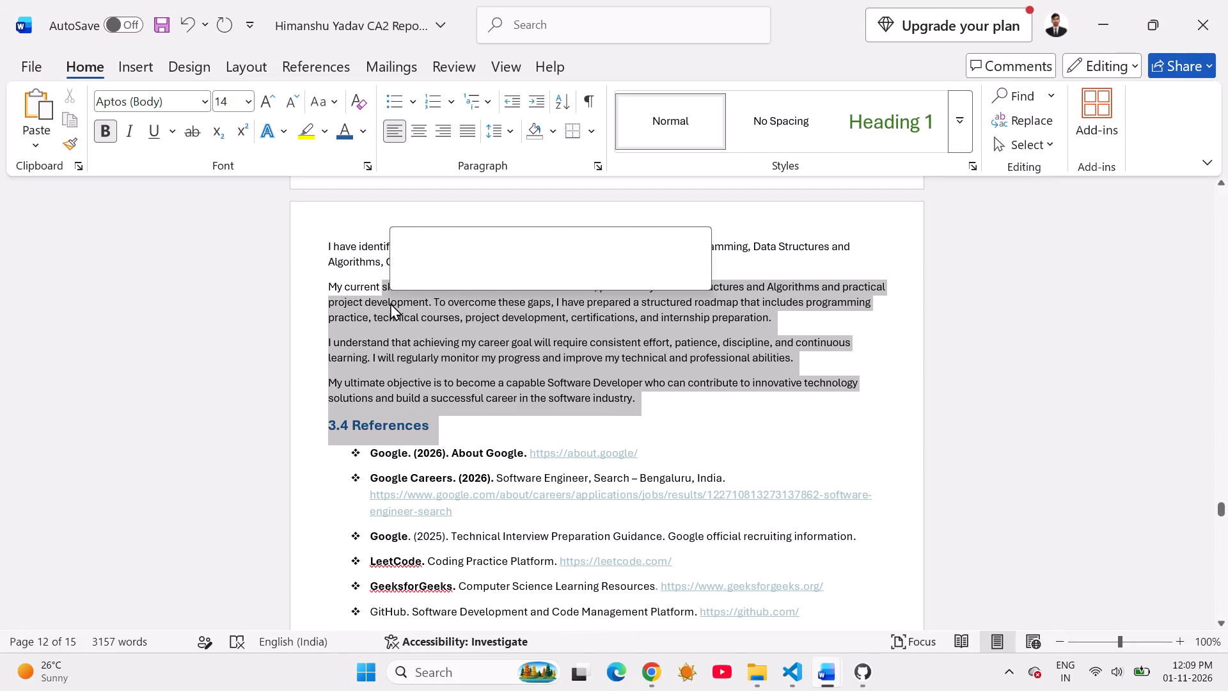
left_click(528, 434)
left_click_drag(642, 406, 278, 262)
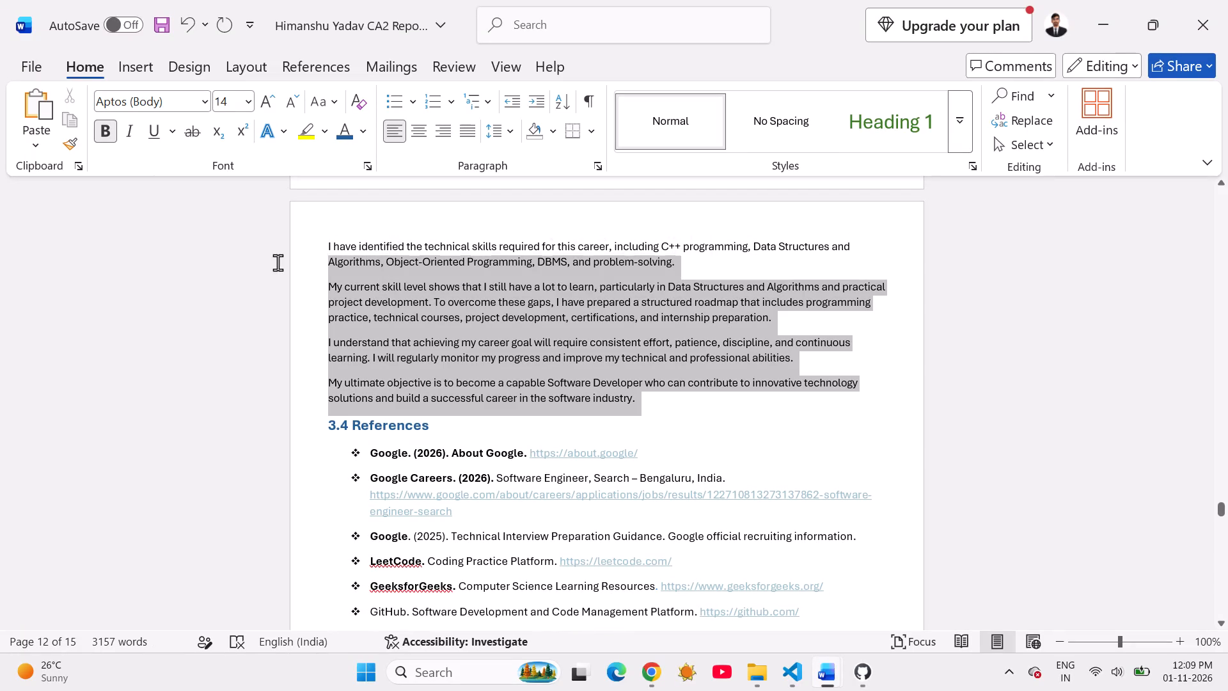
left_click_drag(278, 262, 325, 305)
left_click(467, 132)
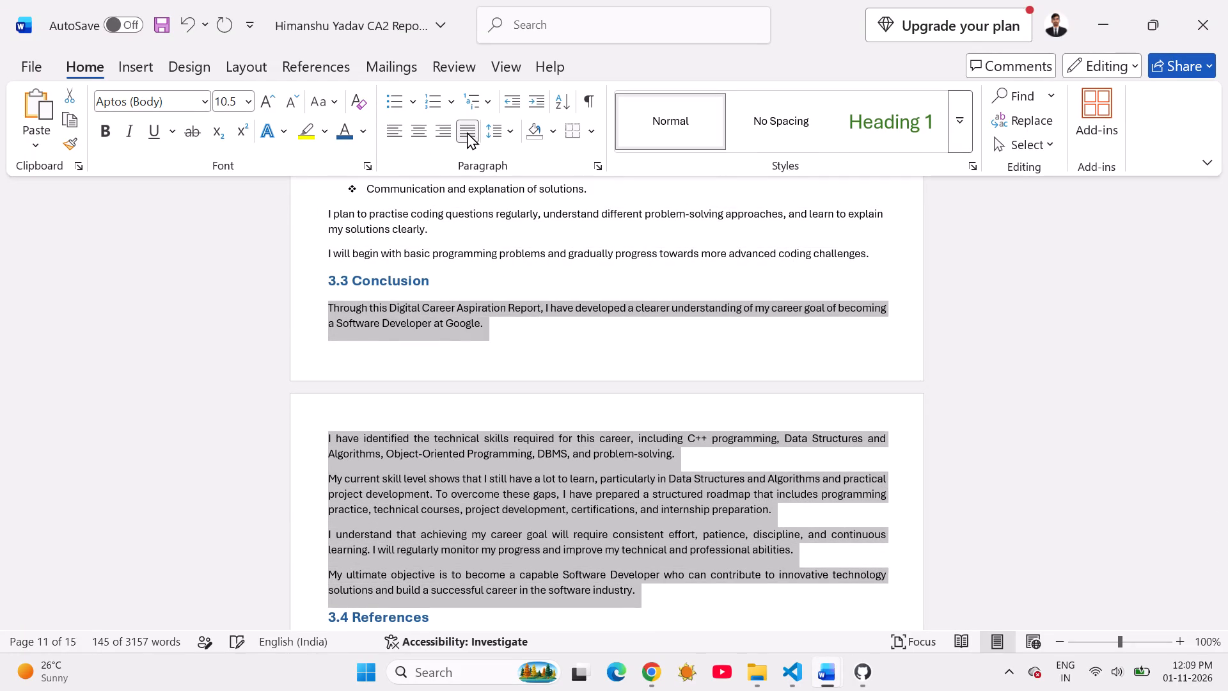
Justify the paragraphs and bullets under C. Technical Interview Preparation, without the heading.
scroll(481, 349, "up", 2)
left_click_drag(895, 473, 323, 241)
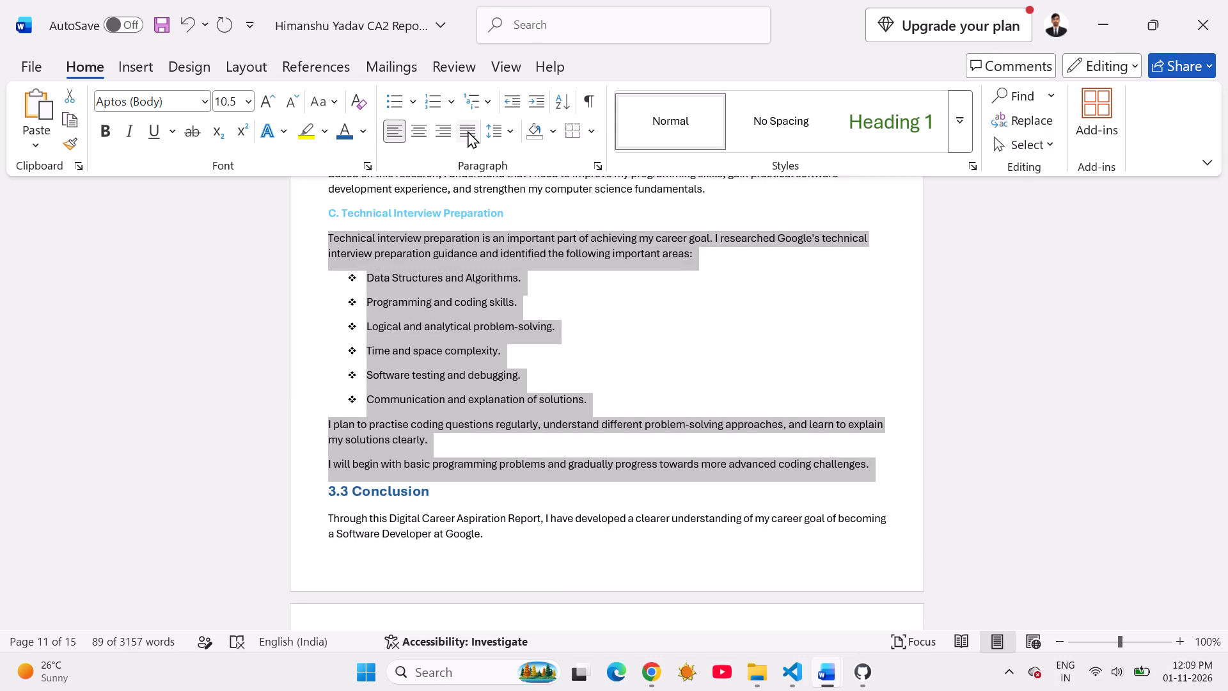
left_click(468, 131)
Justify the paragraphs and bullets under B. Software Developer Job Requirements, without the heading.
scroll(464, 330, "up", 3)
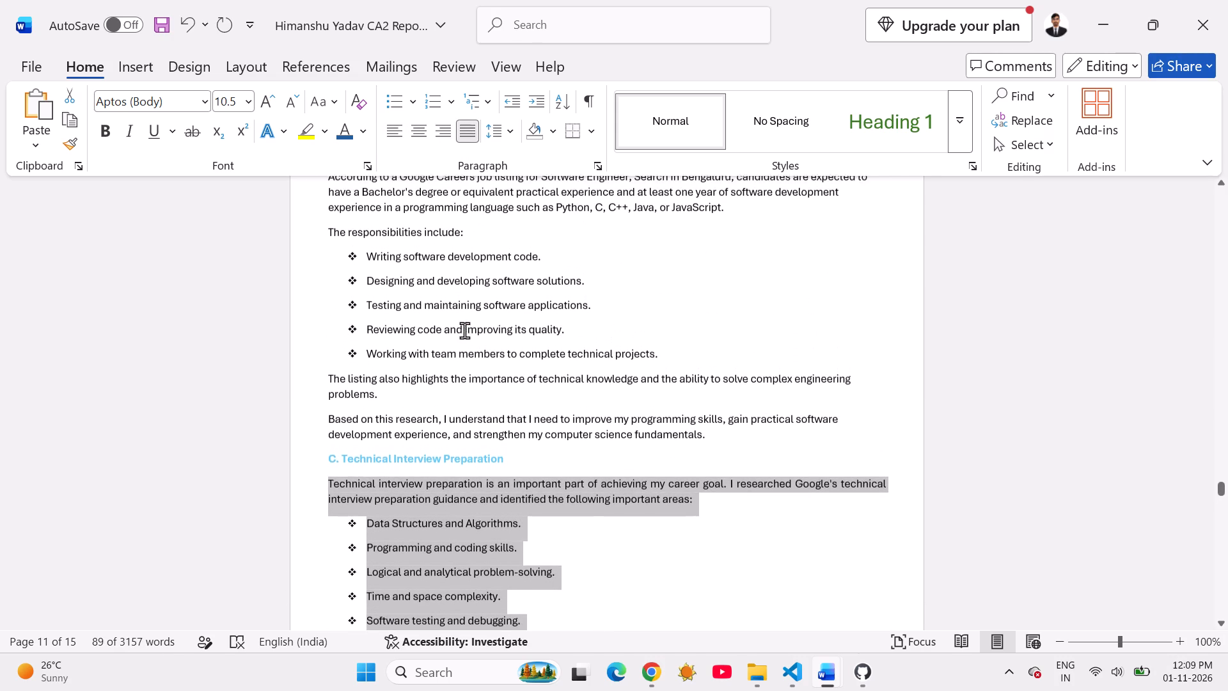
left_click_drag(731, 443, 383, 367)
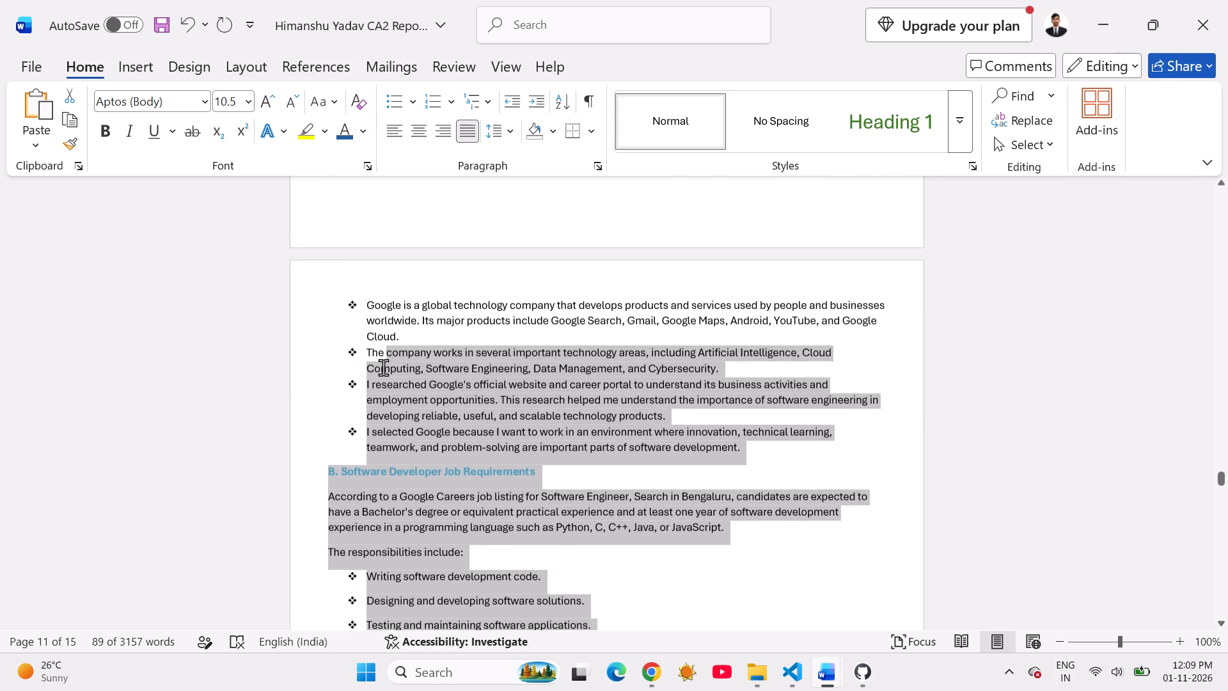
left_click_drag(383, 367, 324, 502)
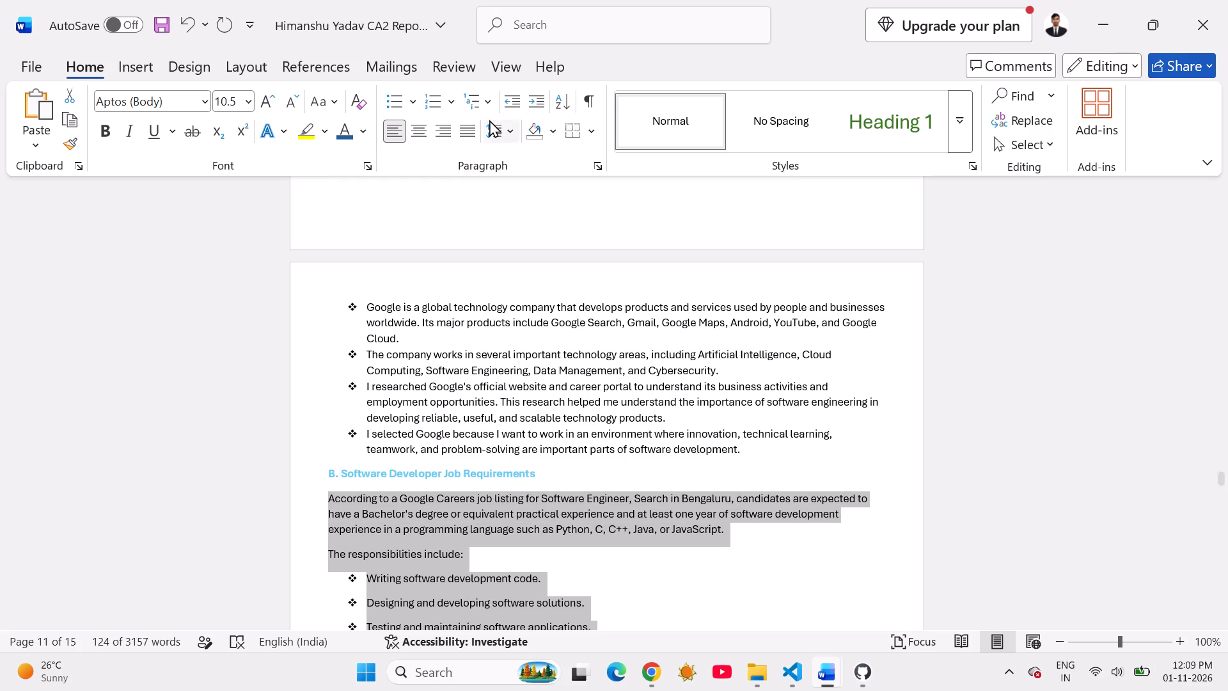
left_click(467, 125)
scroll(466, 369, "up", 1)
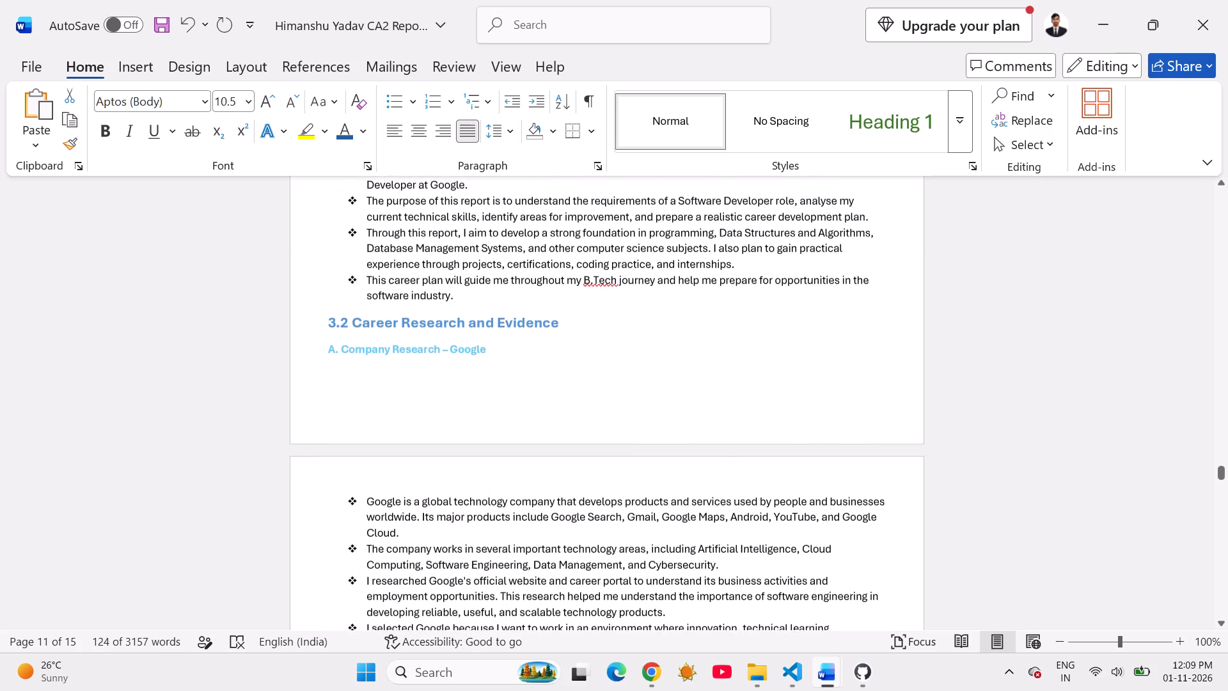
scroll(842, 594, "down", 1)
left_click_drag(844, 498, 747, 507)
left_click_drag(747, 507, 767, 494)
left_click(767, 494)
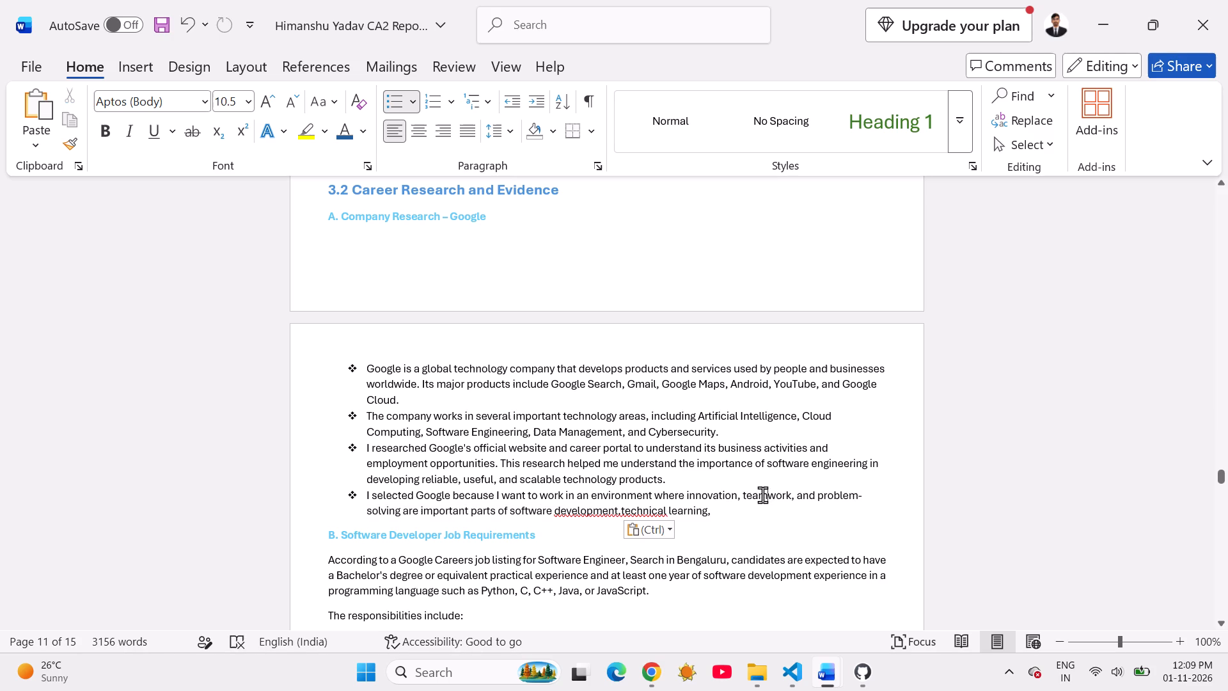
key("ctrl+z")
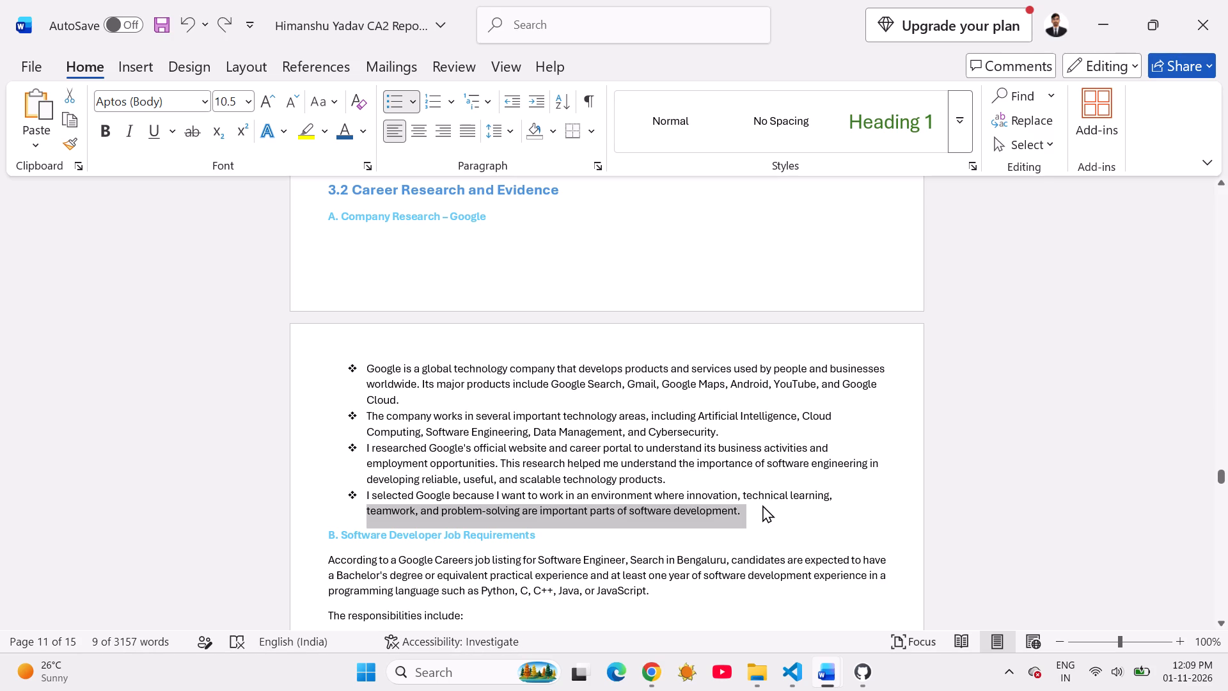
Justify the four bullets of A. Company Research – Google.
left_click(762, 505)
left_click_drag(762, 505, 342, 365)
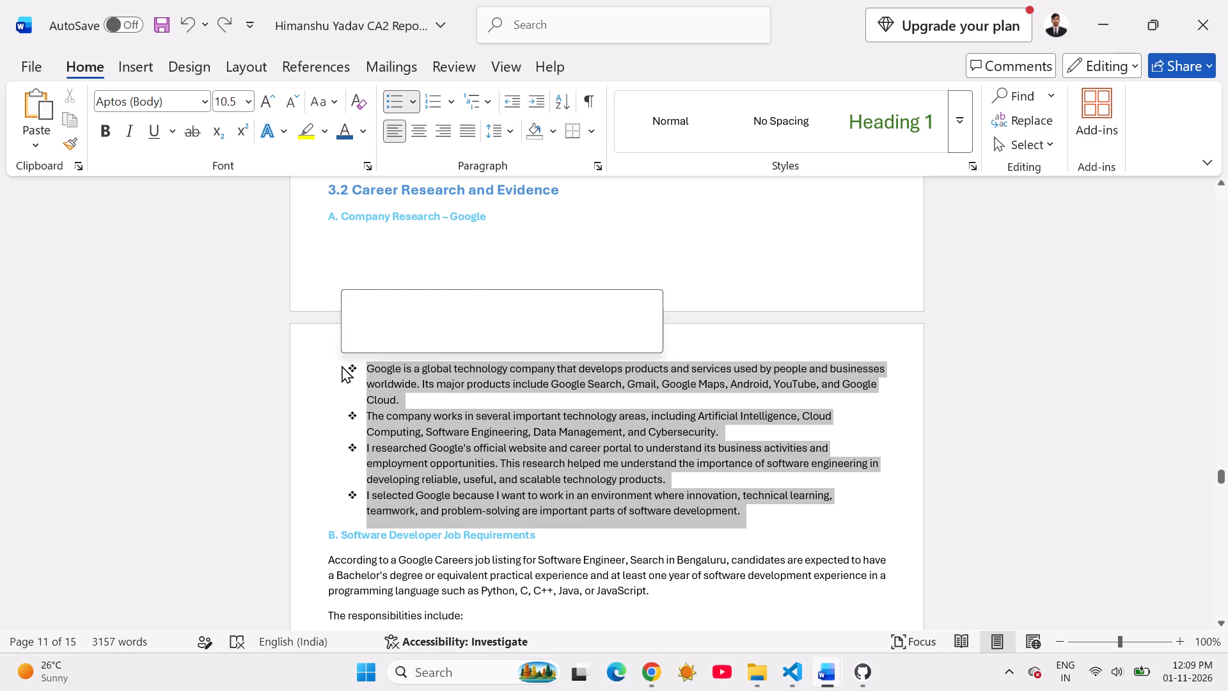
left_click(467, 132)
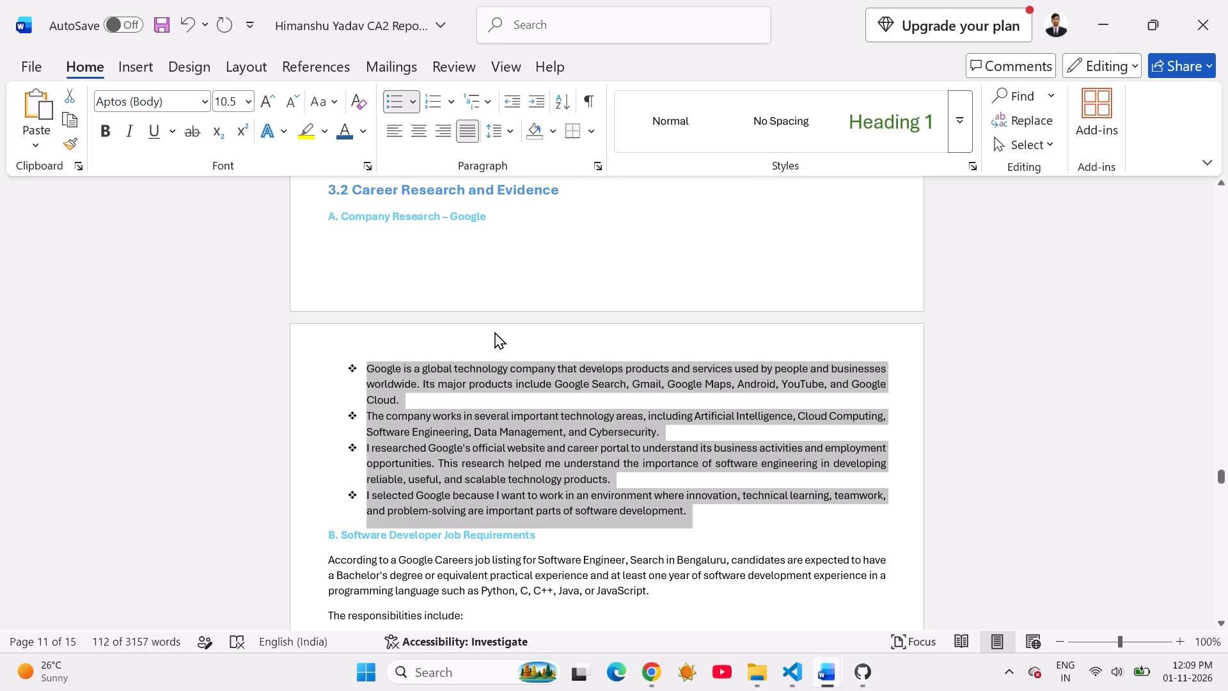
Justify the five bullets under 3.1 Introduction of the Career Aspiration Report.
scroll(494, 331, "up", 3)
left_click_drag(899, 425, 589, 397)
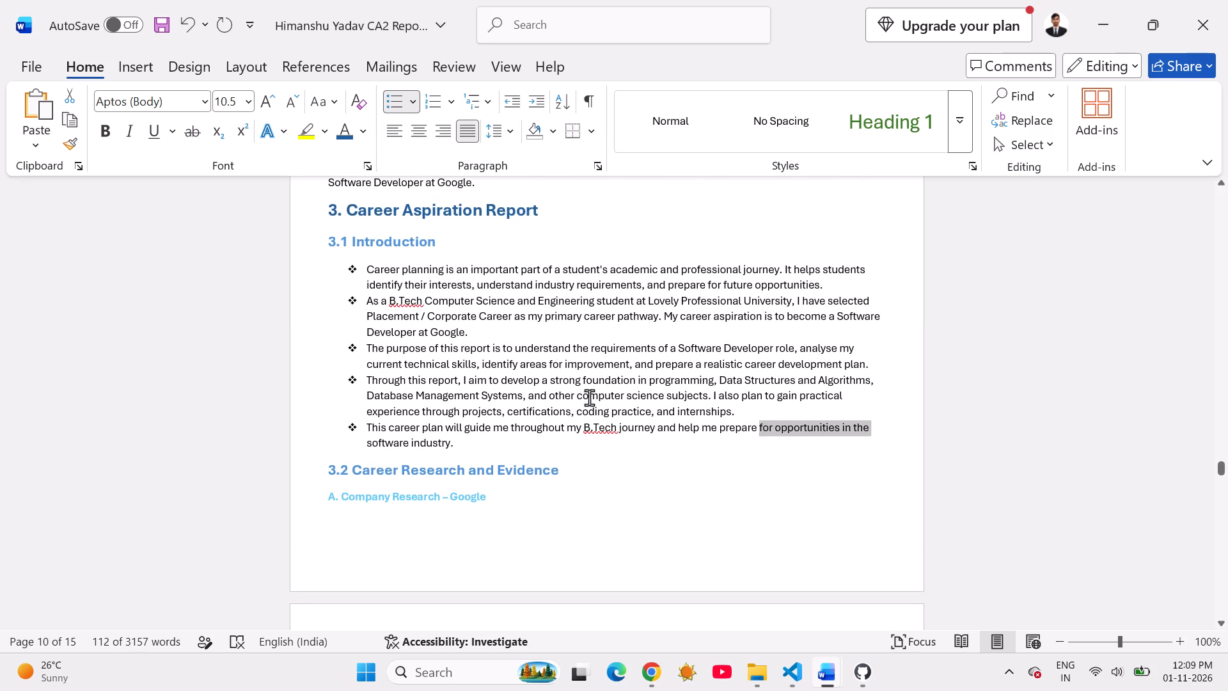
left_click_drag(589, 397, 531, 389)
left_click(501, 445)
left_click_drag(501, 445, 340, 265)
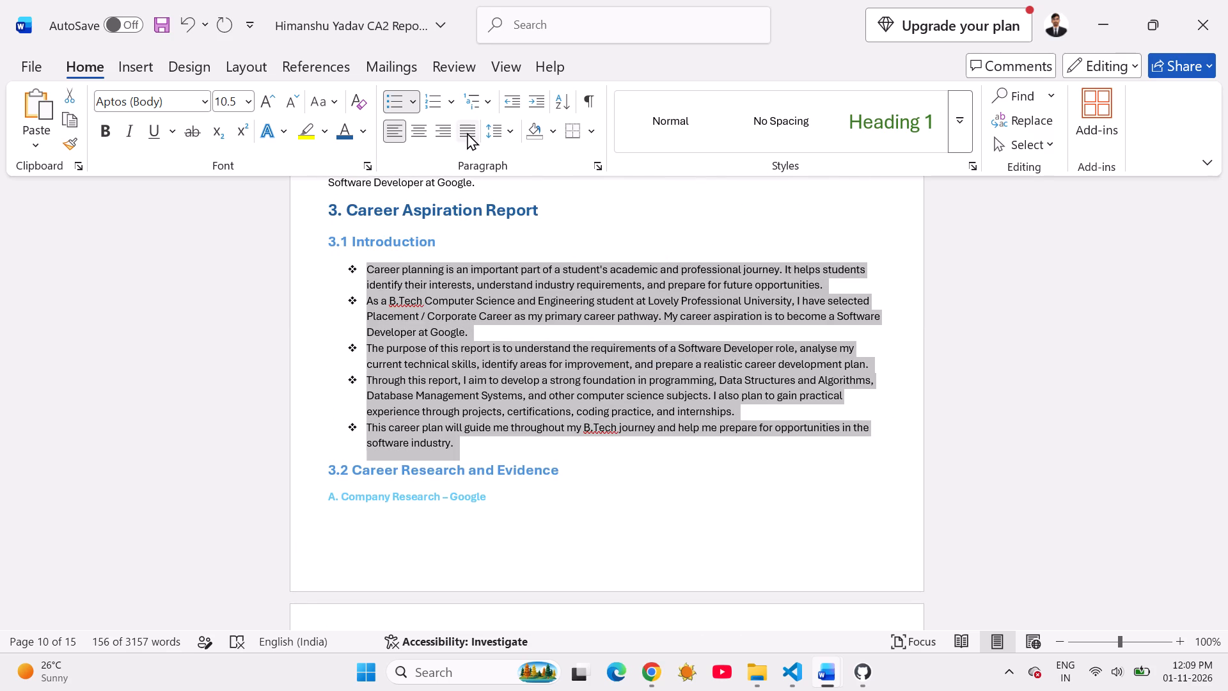
left_click(467, 132)
Justify the paragraphs and indicator bullets under 2.6 Progress Monitoring, without the heading.
scroll(478, 325, "up", 2)
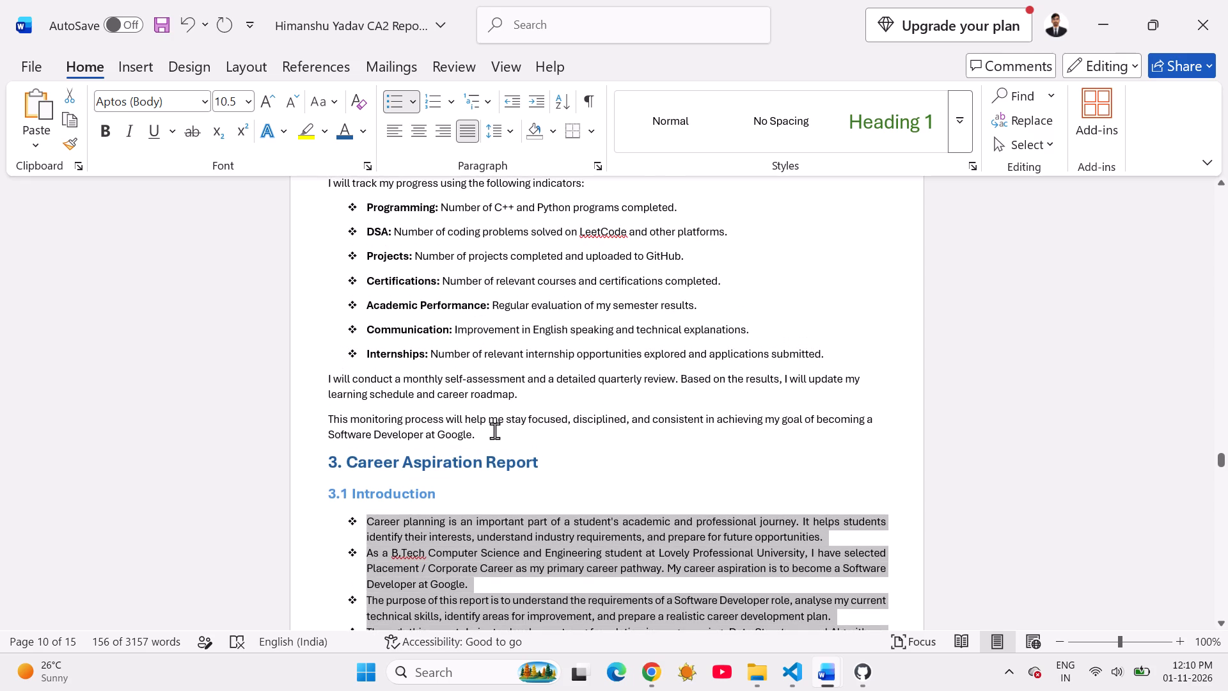
left_click_drag(494, 431, 329, 331)
left_click(460, 136)
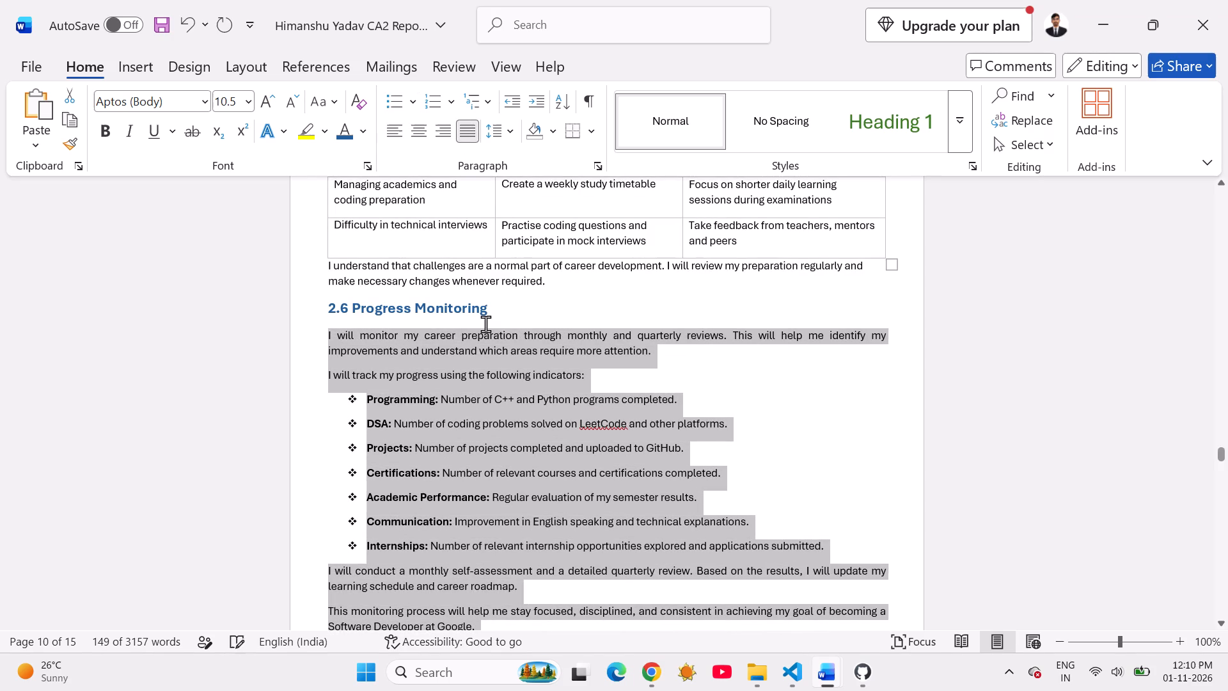
Justify the 2.5 Challenges and Contingency Plan content: the opening paragraph, the challenges table and the closing paragraph.
scroll(485, 324, "up", 1)
left_click_drag(590, 476, 424, 425)
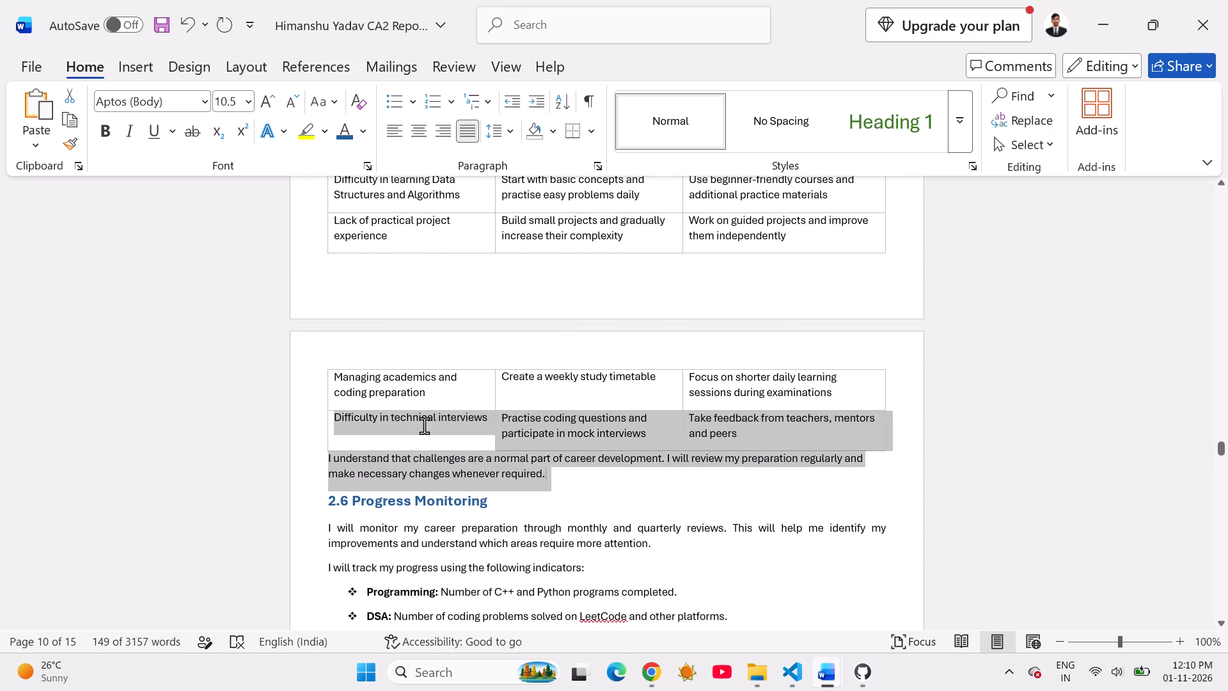
left_click_drag(424, 425, 368, 520)
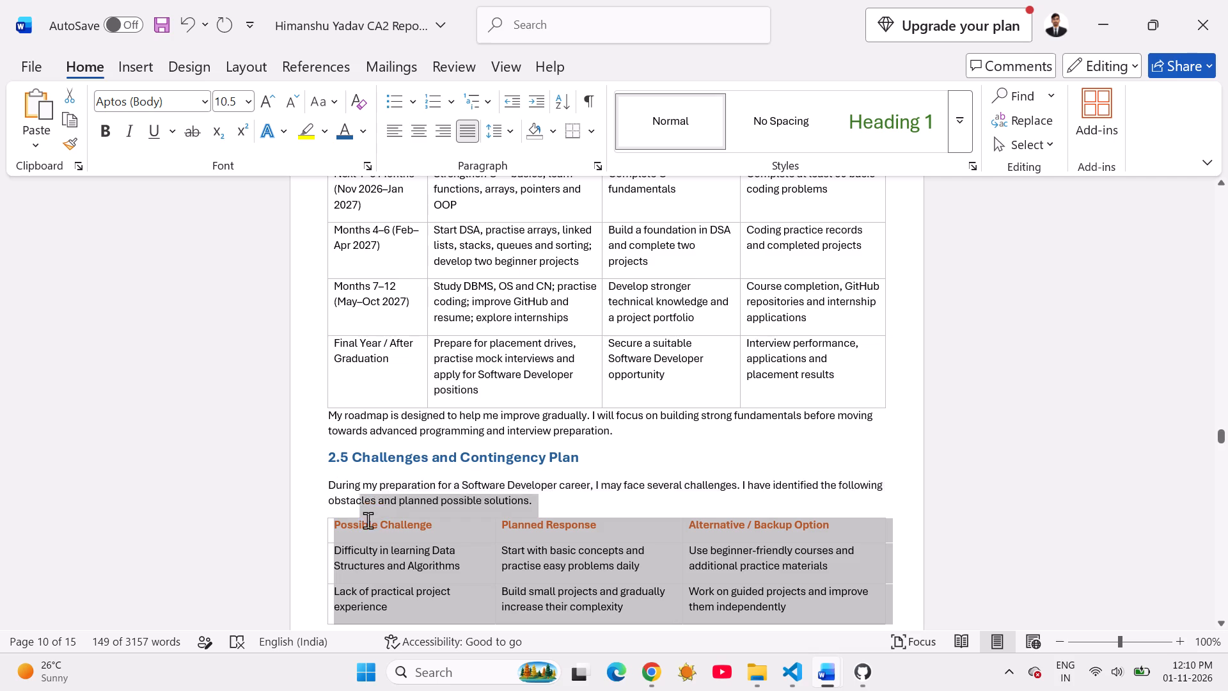
left_click_drag(368, 520, 330, 486)
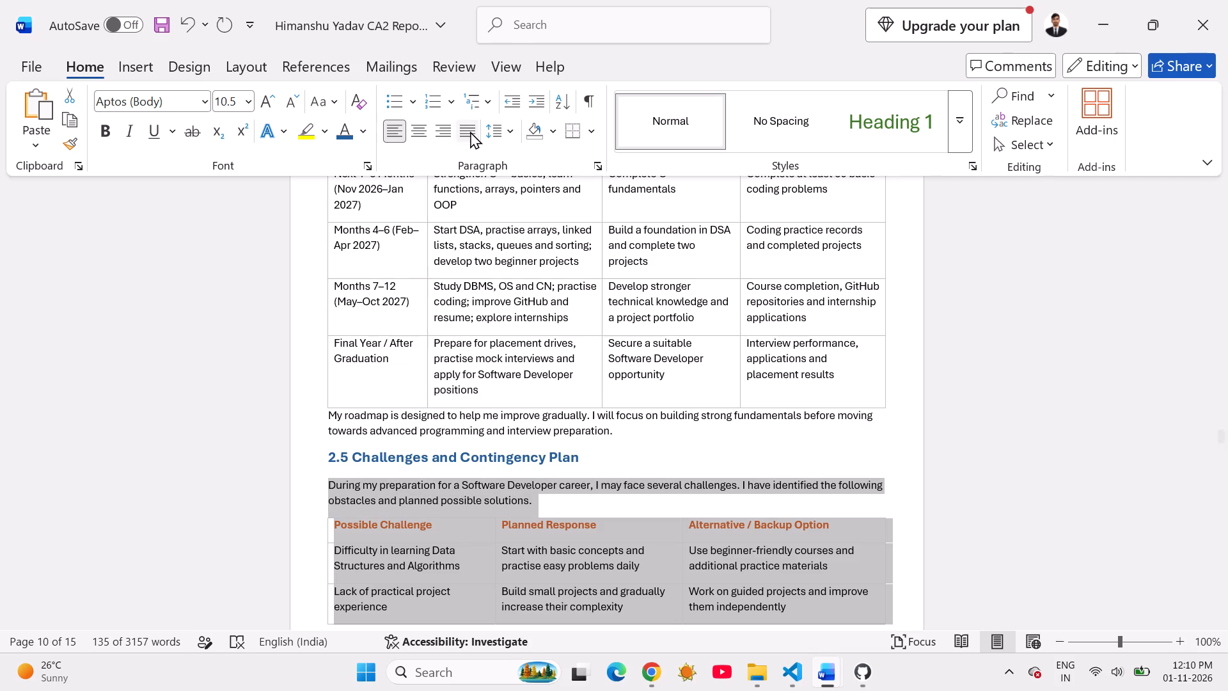
left_click(465, 131)
scroll(536, 486, "down", 2)
left_click(961, 493)
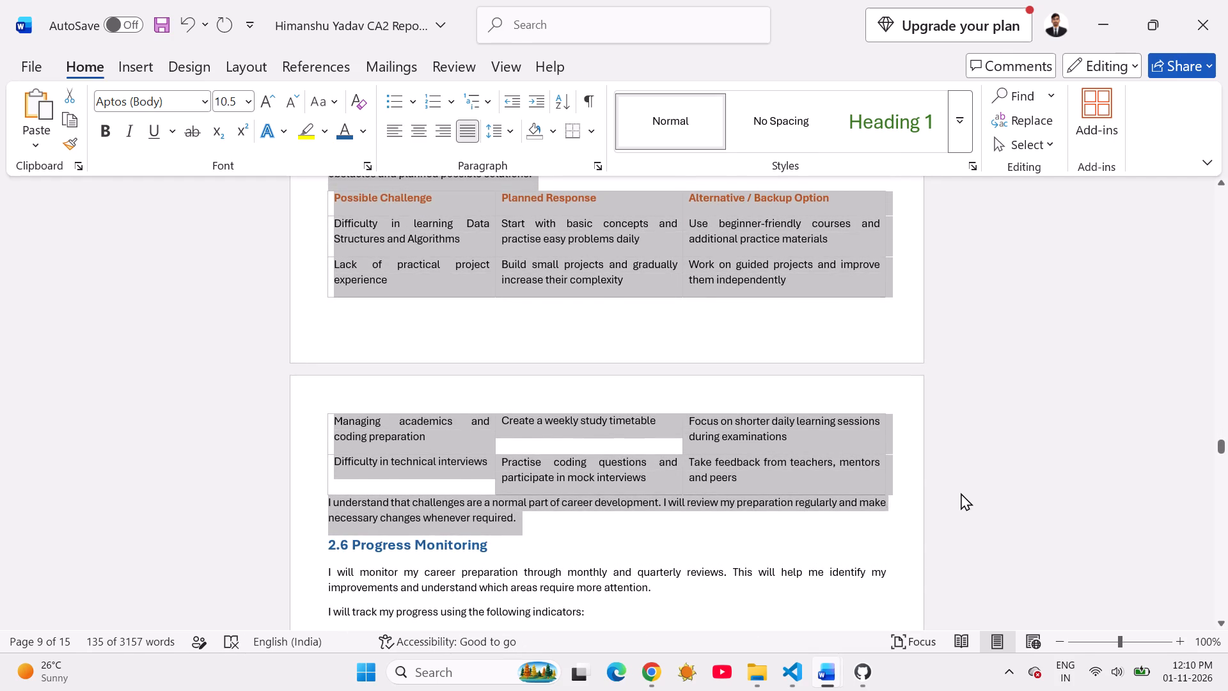
Justify the 2.4 Time-Bound Career Roadmap content: the opening paragraph, the roadmap table and the closing paragraph.
scroll(690, 496, "up", 4)
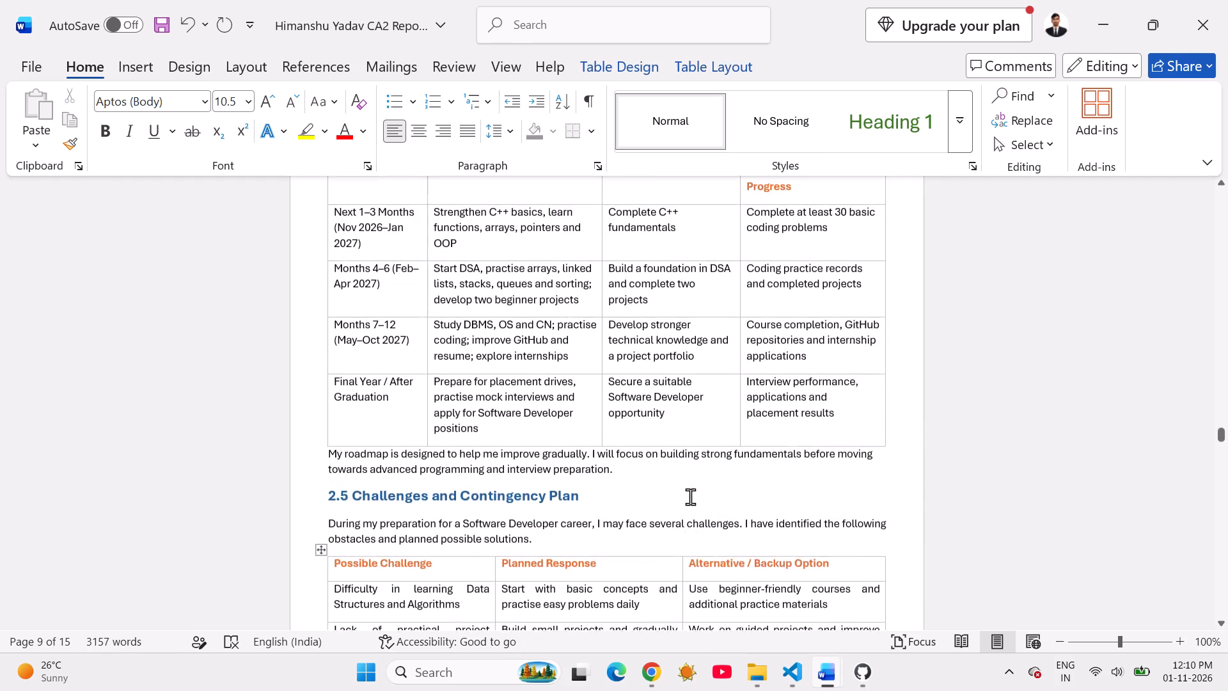
scroll(690, 496, "up", 1)
left_click(690, 496)
left_click_drag(690, 496, 404, 169)
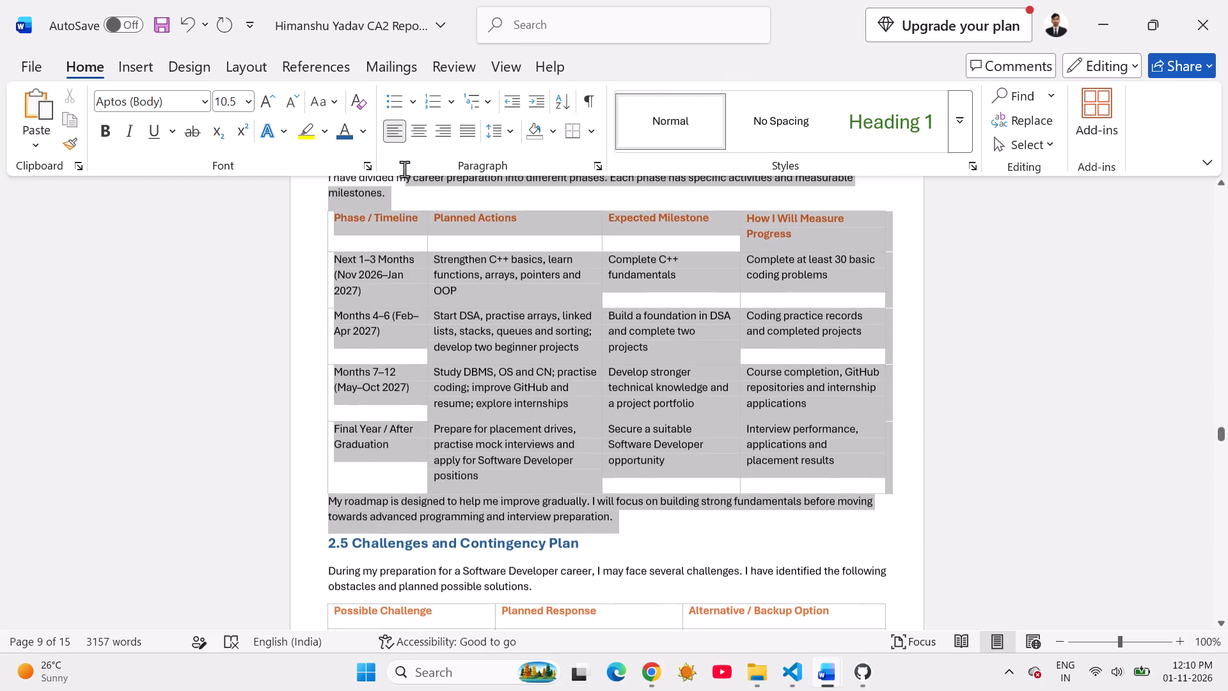
left_click_drag(404, 169, 324, 239)
left_click(460, 125)
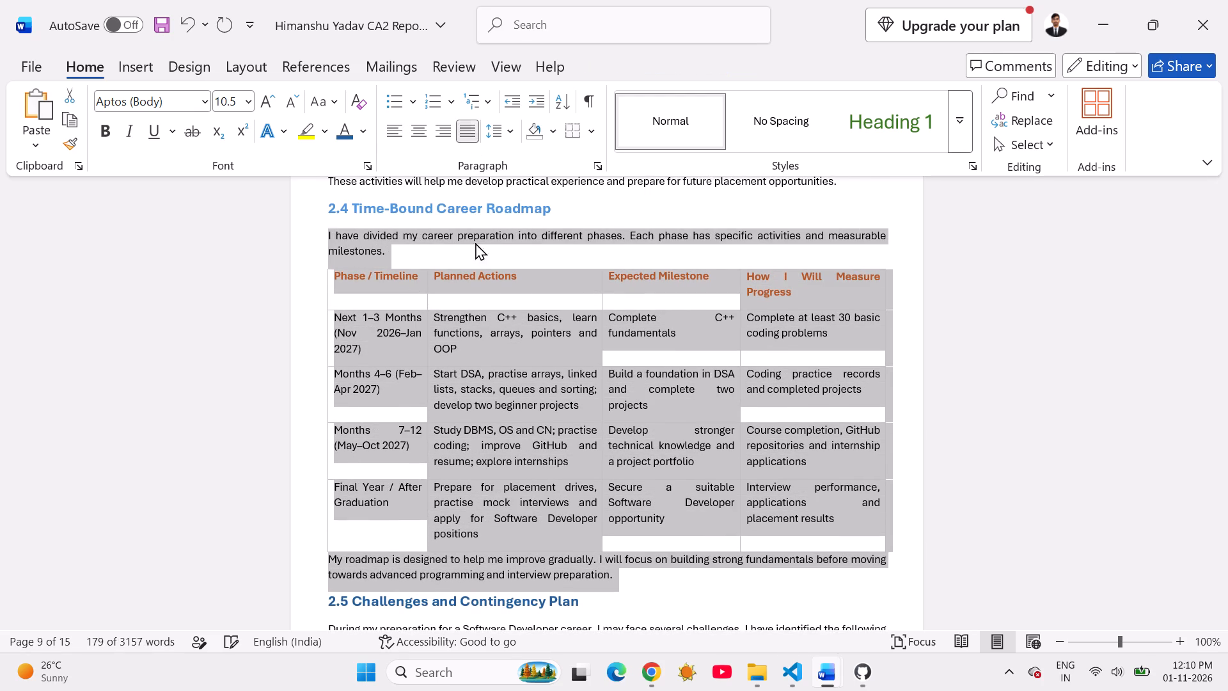
Justify the body paragraphs under 5. Internship and Placement Preparation and 4. Certifications, without the headings.
scroll(480, 353, "up", 3)
left_click_drag(863, 475, 285, 433)
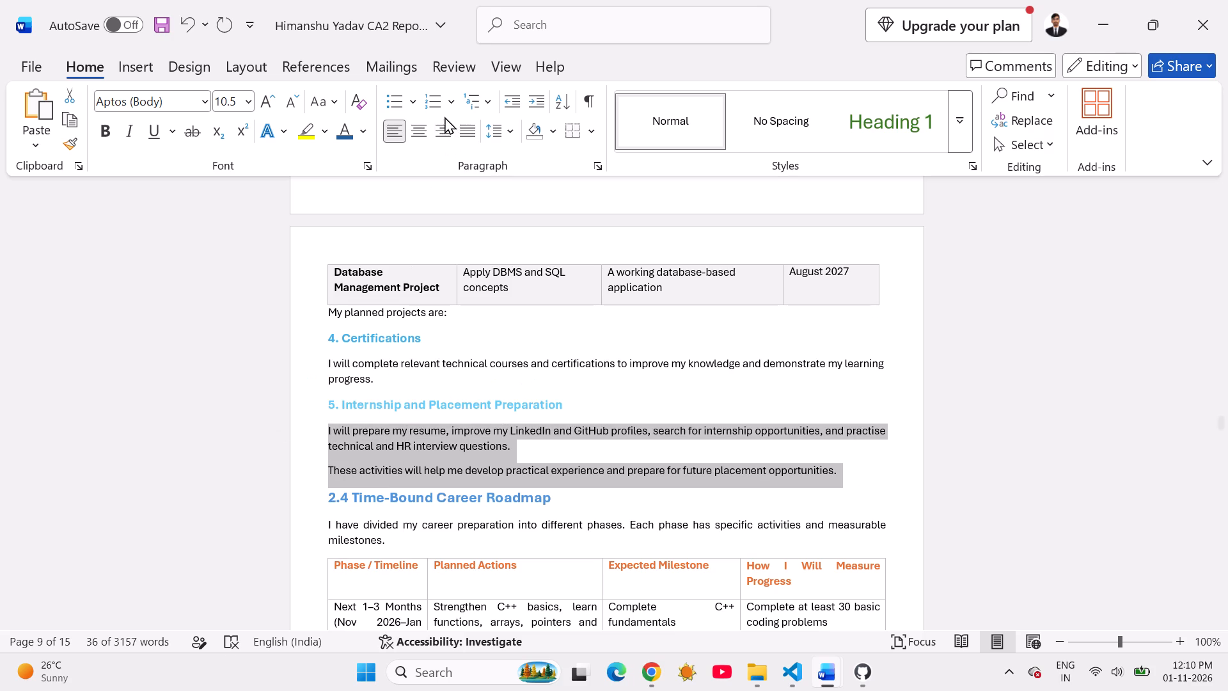
left_click(469, 131)
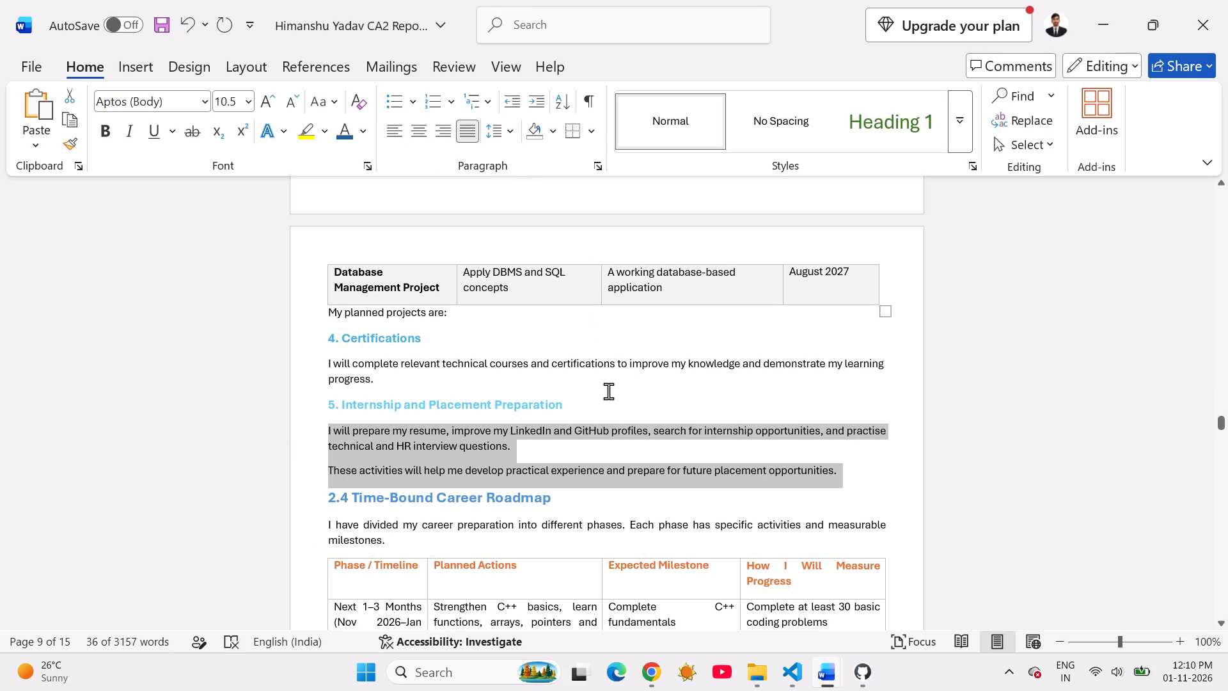
left_click_drag(534, 385, 311, 364)
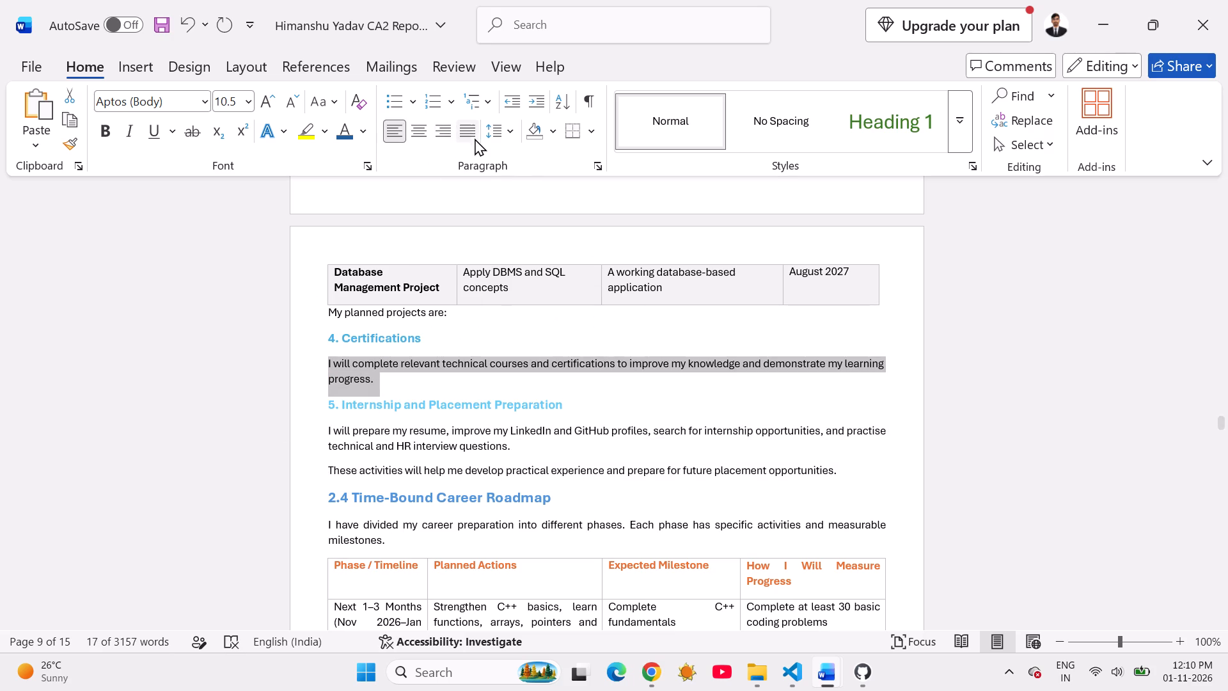
left_click(467, 133)
Justify the text under 2. Coding Practice, from the introductory line through the three platform bullets to the closing sentence.
scroll(493, 274, "up", 1)
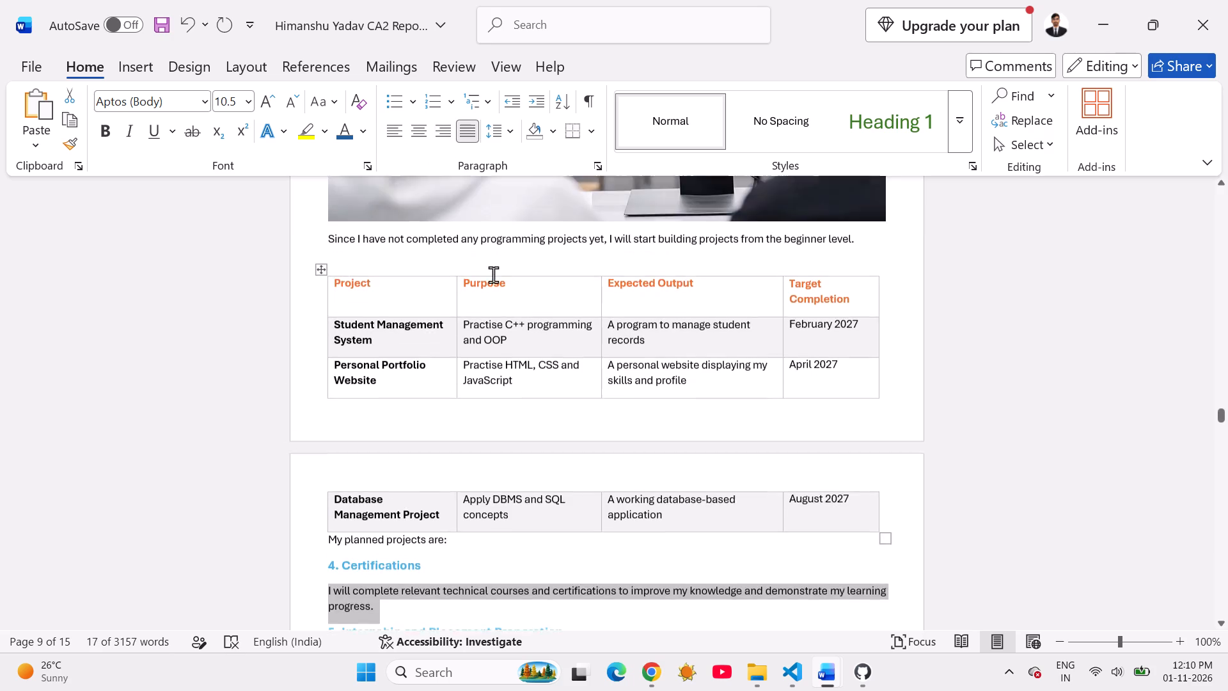
scroll(493, 274, "up", 1)
scroll(798, 557, "up", 1)
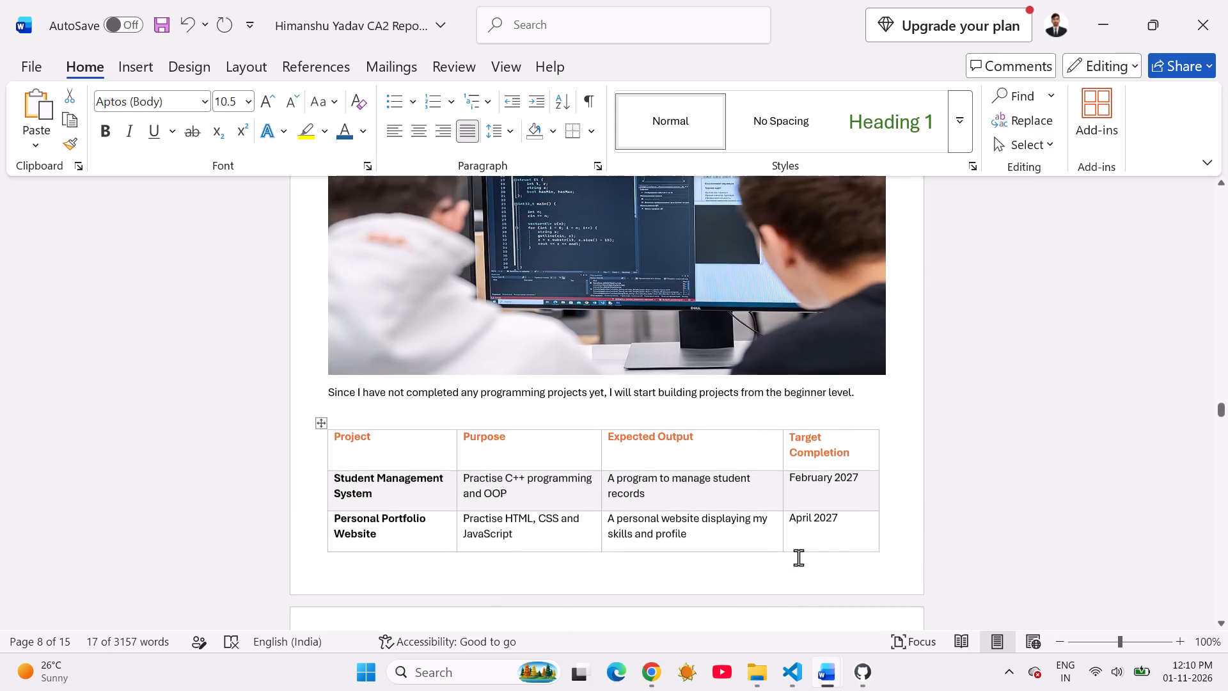
scroll(798, 557, "up", 4)
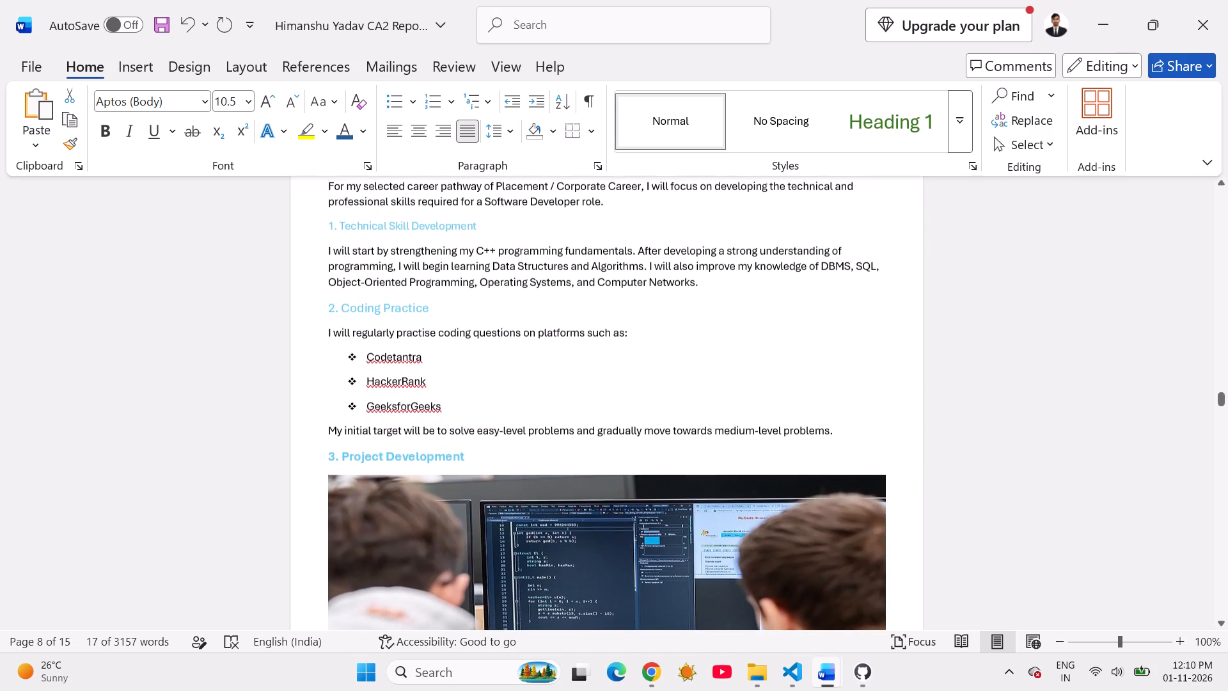
left_click_drag(863, 429, 333, 338)
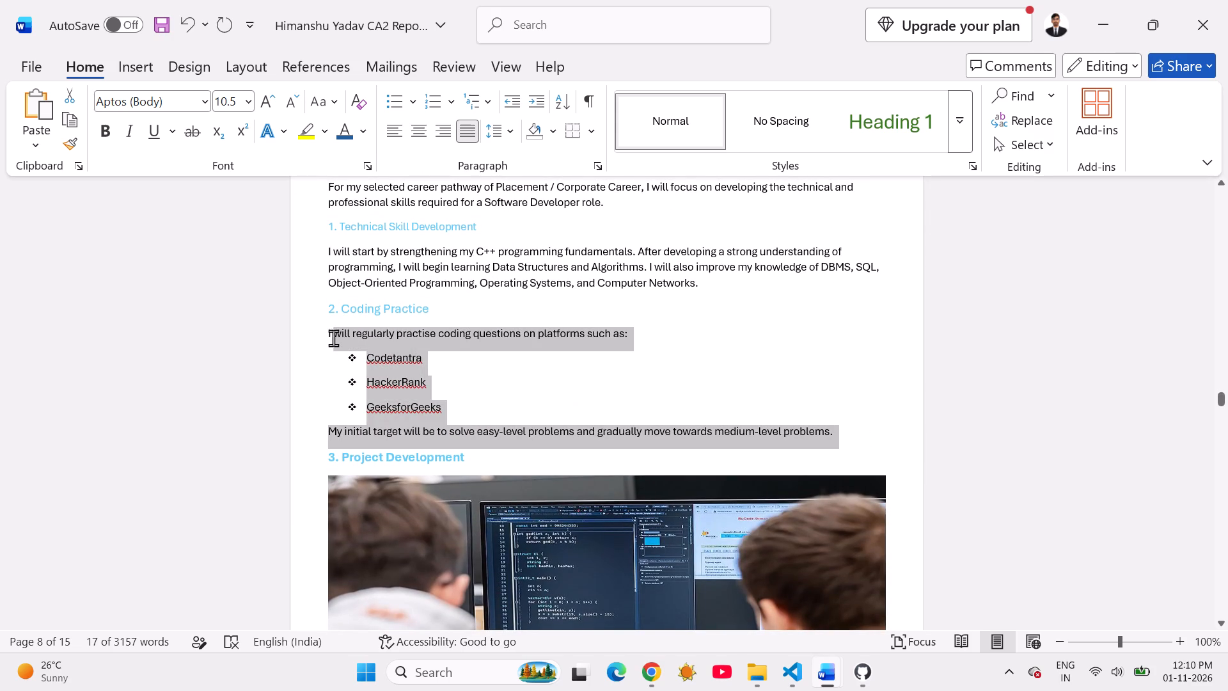
left_click_drag(333, 338, 324, 333)
left_click(458, 131)
Justify the paragraph under 1. Technical Skill Development.
scroll(489, 268, "up", 1)
left_click_drag(702, 376, 449, 353)
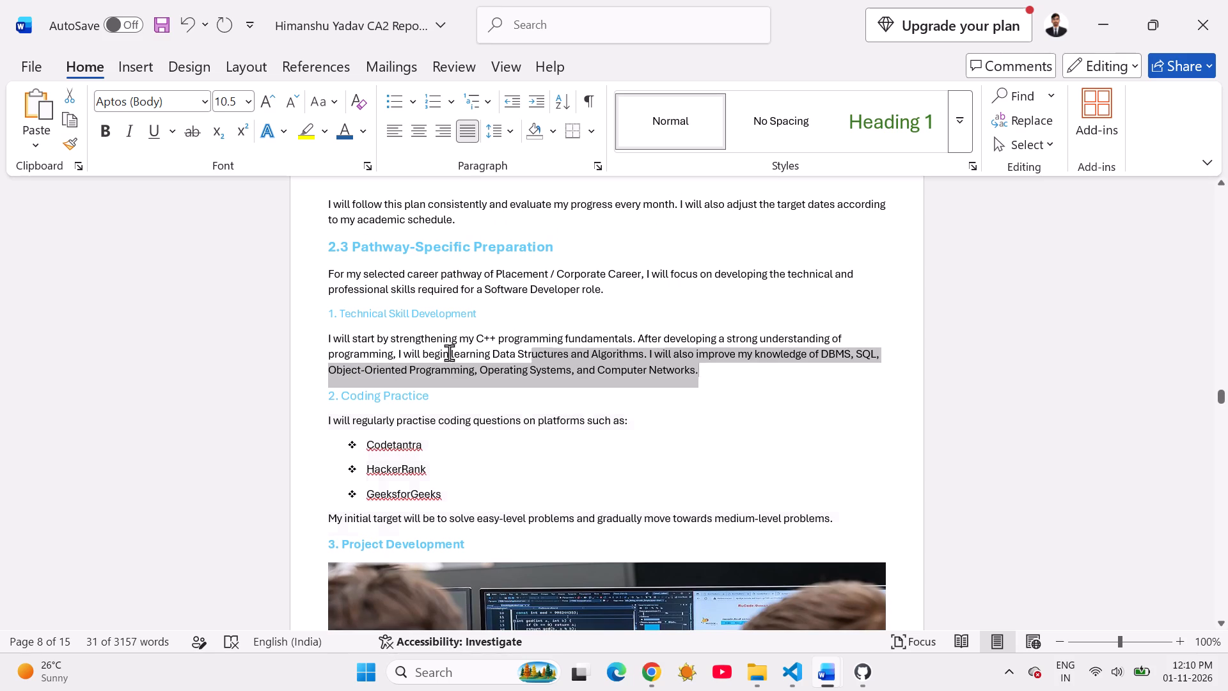
left_click_drag(449, 353, 329, 337)
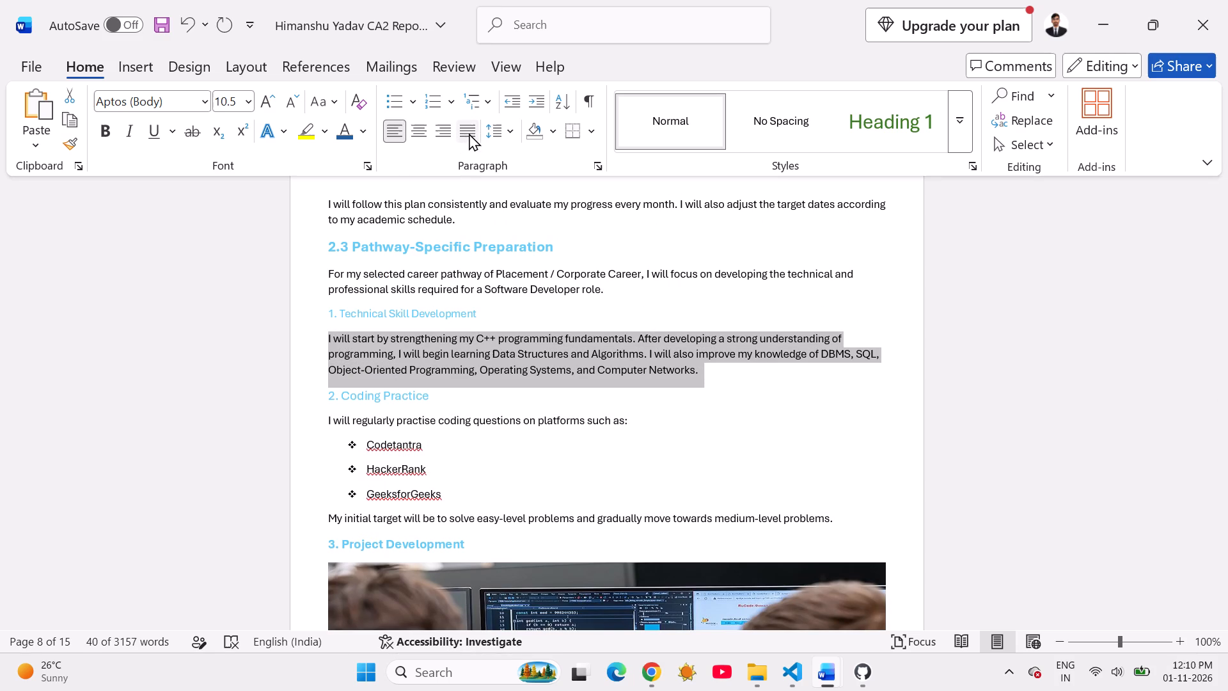
left_click(469, 133)
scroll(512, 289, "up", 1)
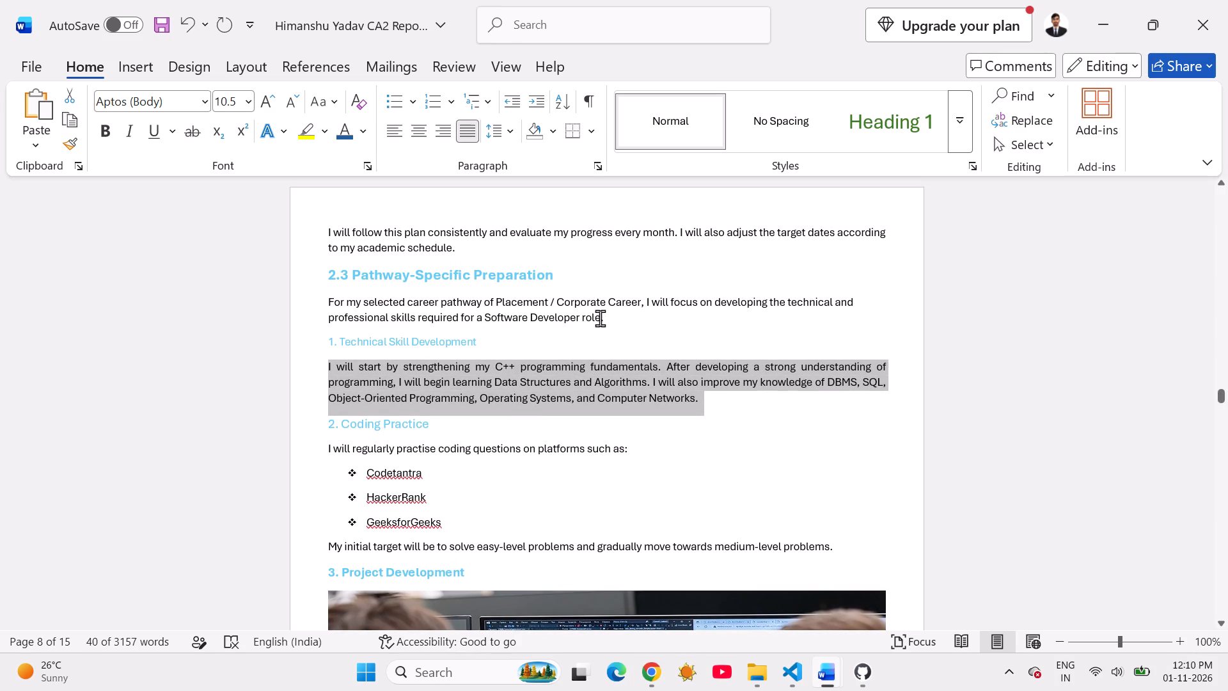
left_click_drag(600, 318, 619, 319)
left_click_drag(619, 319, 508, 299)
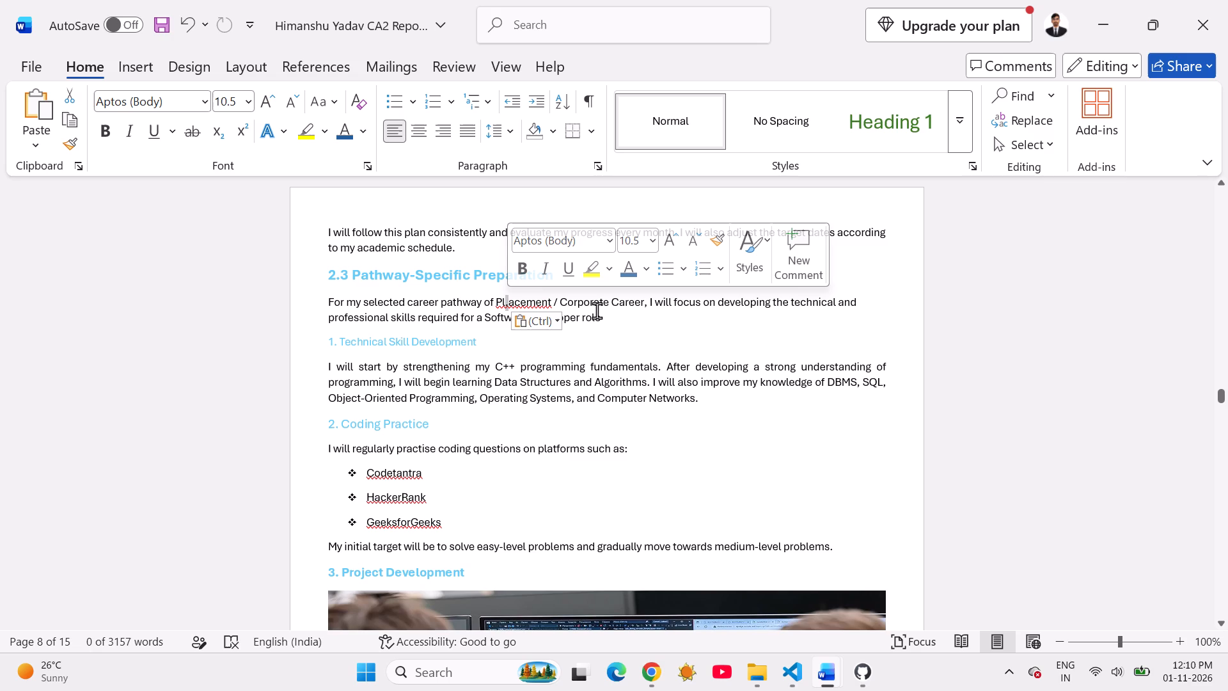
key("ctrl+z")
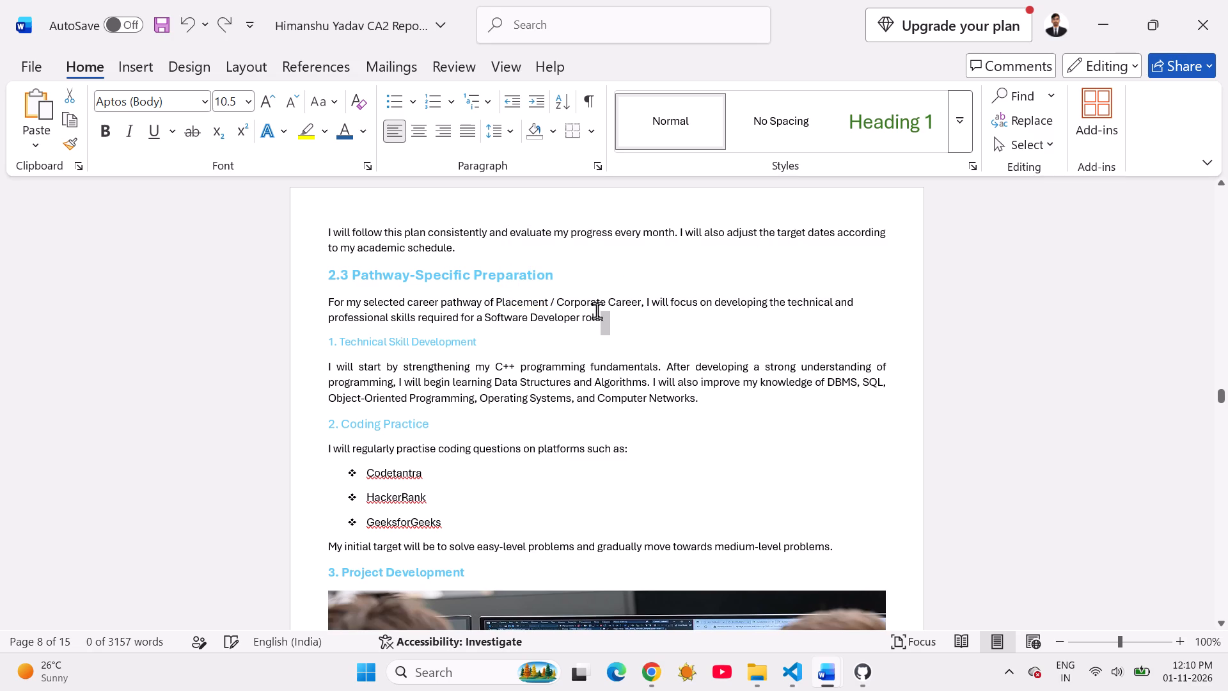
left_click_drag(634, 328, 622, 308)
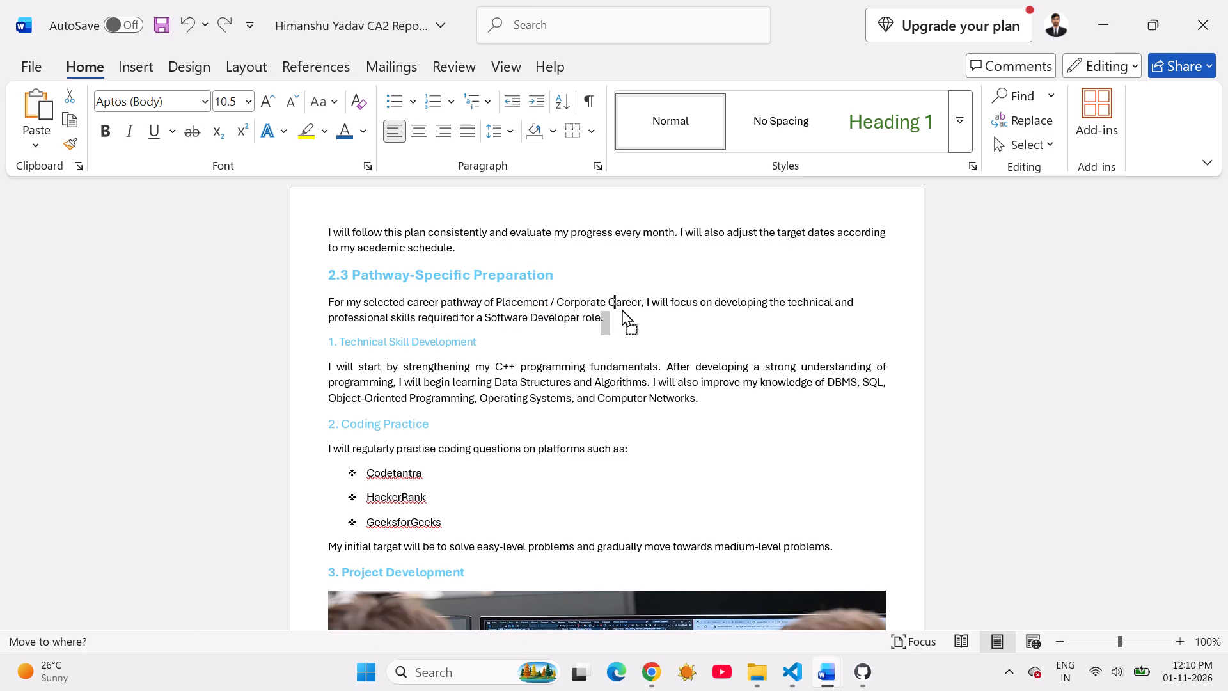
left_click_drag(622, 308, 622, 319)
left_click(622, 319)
Justify the introductory paragraph under 2.3 Pathway-Specific Preparation.
left_click_drag(622, 319, 389, 304)
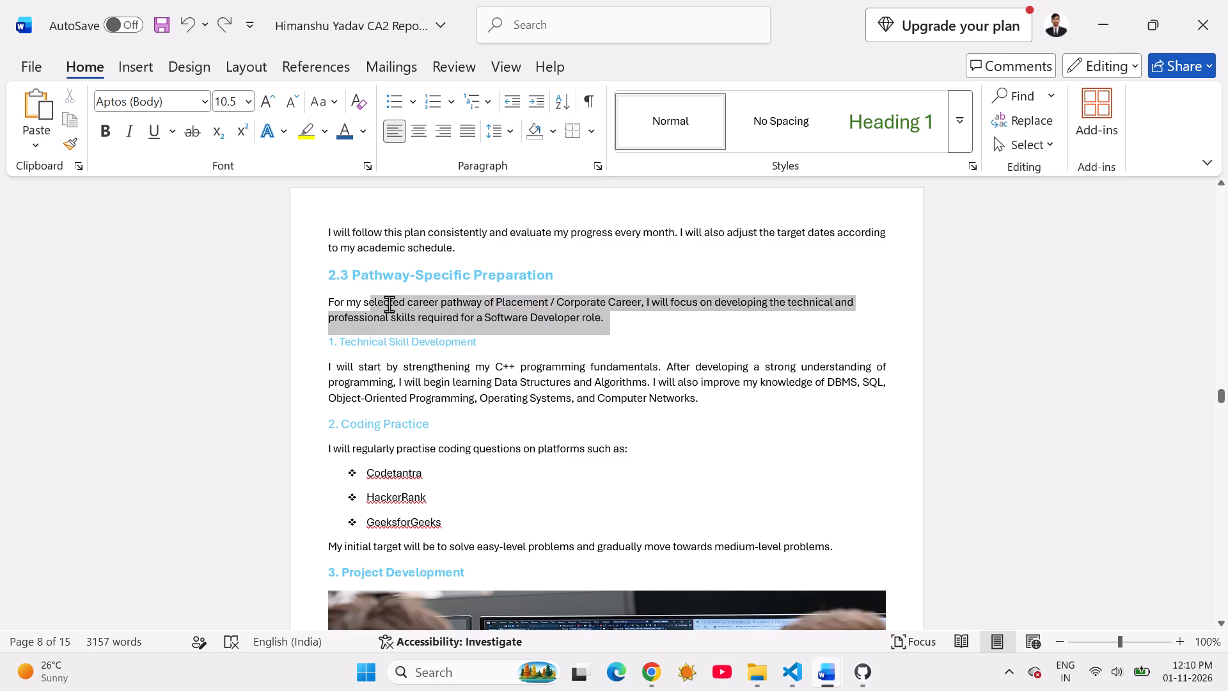
left_click_drag(389, 304, 327, 306)
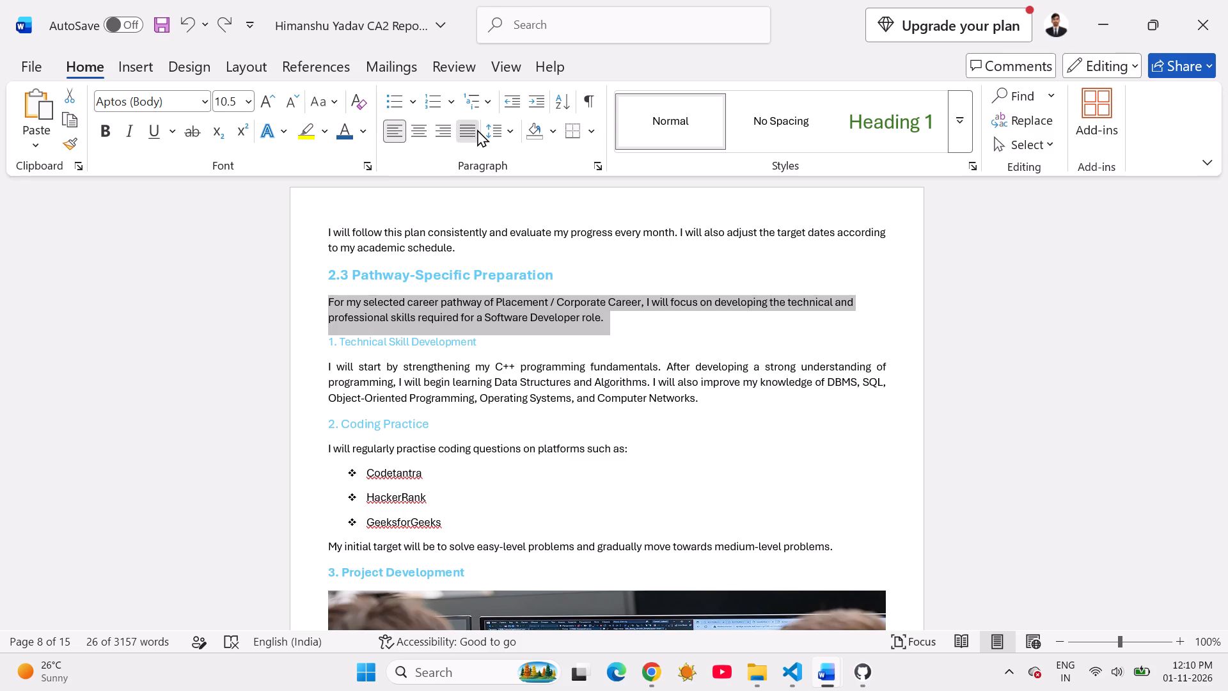
left_click(477, 129)
Justify the closing and opening paragraphs of 2.2 Career Requirements and Skill-Development Plan, without its table.
scroll(478, 290, "up", 1)
left_click_drag(517, 413, 327, 381)
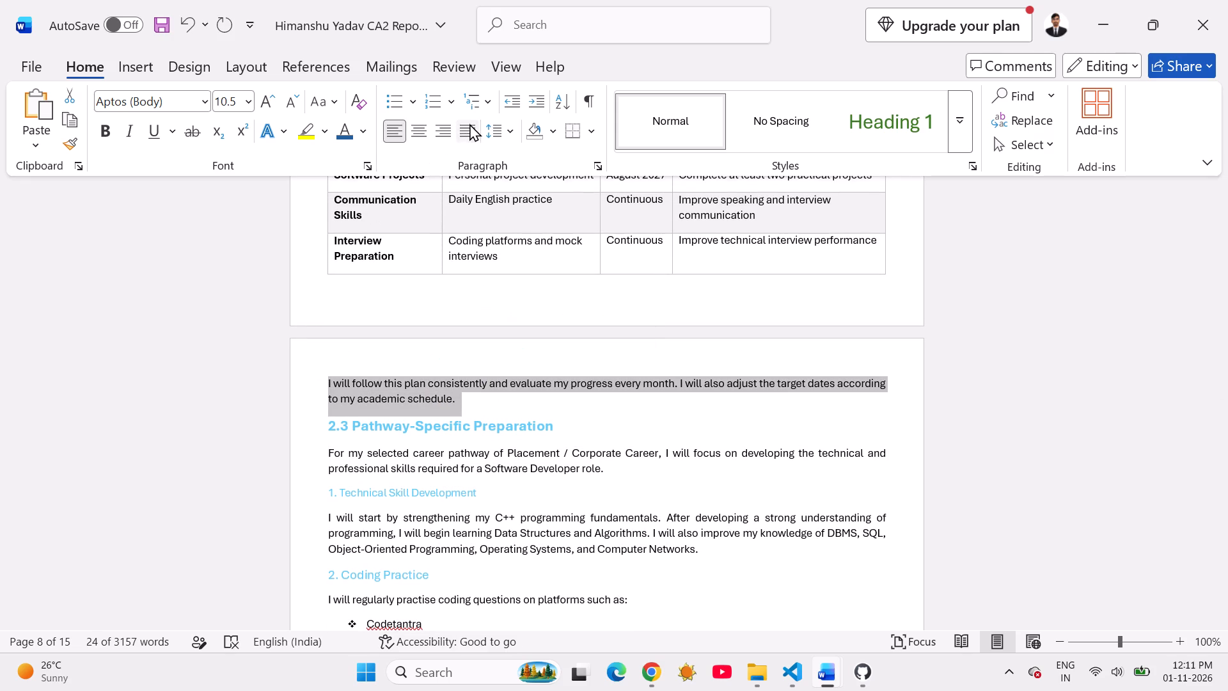
left_click(469, 123)
scroll(478, 299, "up", 3)
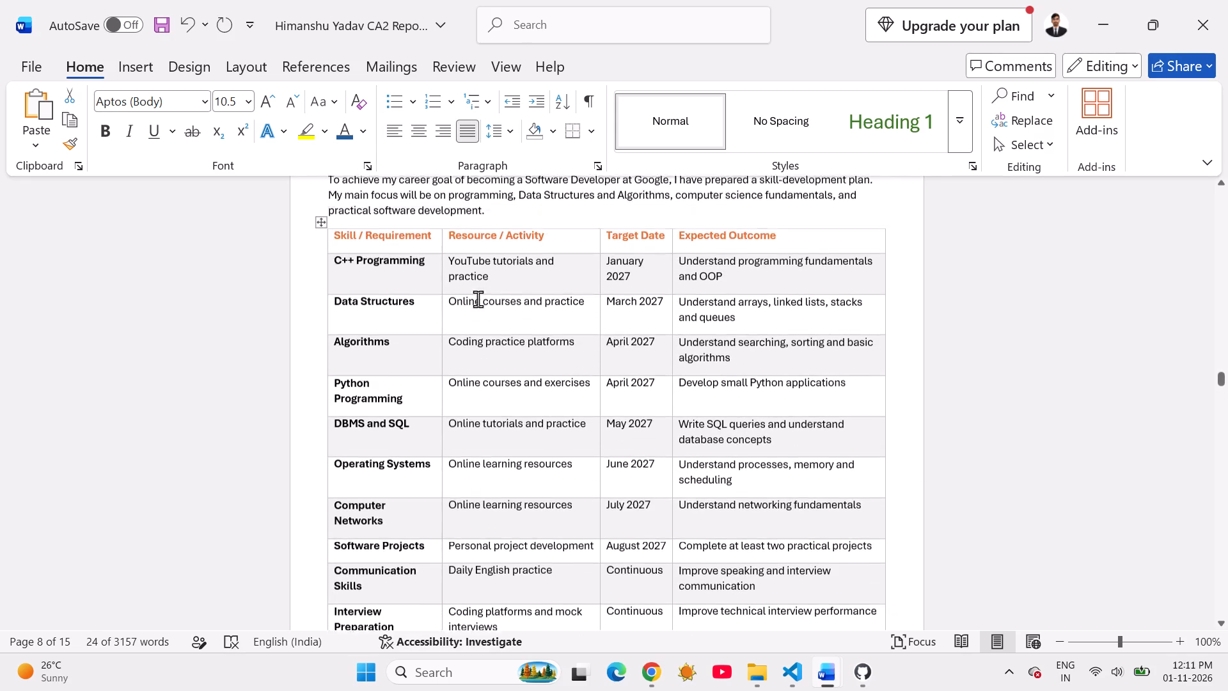
scroll(478, 299, "up", 2)
left_click_drag(885, 489, 555, 486)
left_click_drag(539, 490, 333, 457)
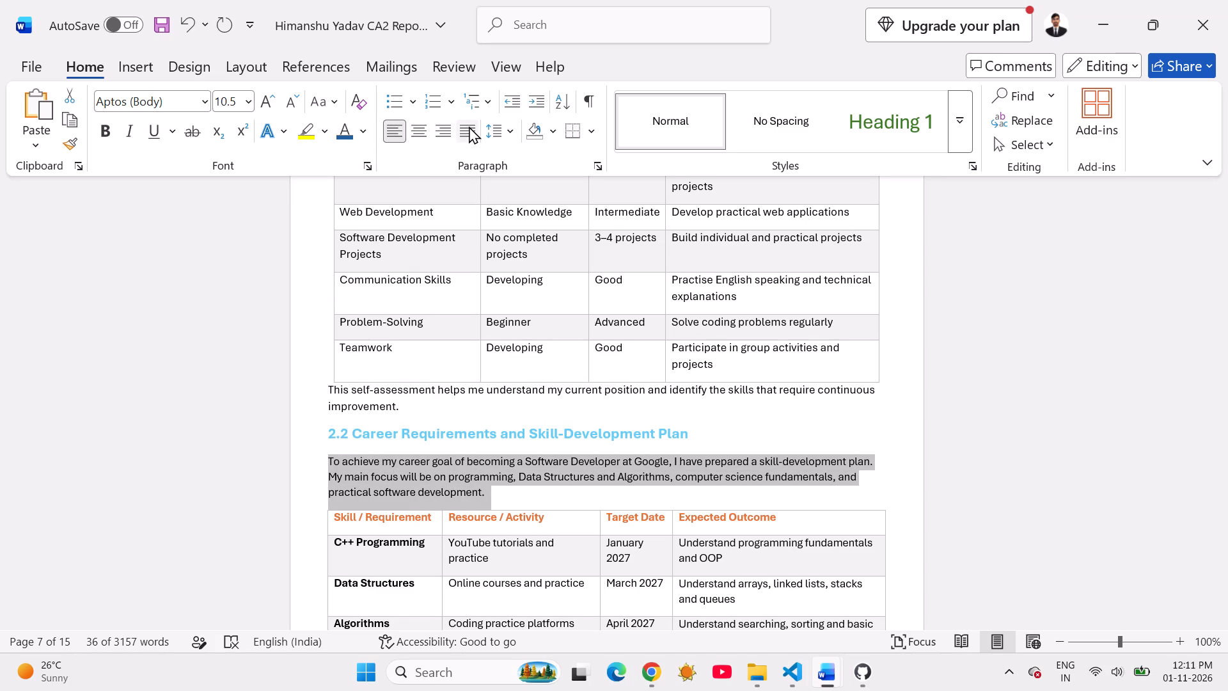
left_click(469, 126)
Justify the two paragraphs above the skills table in 2.1 Current Self-Assessment.
scroll(496, 310, "up", 6)
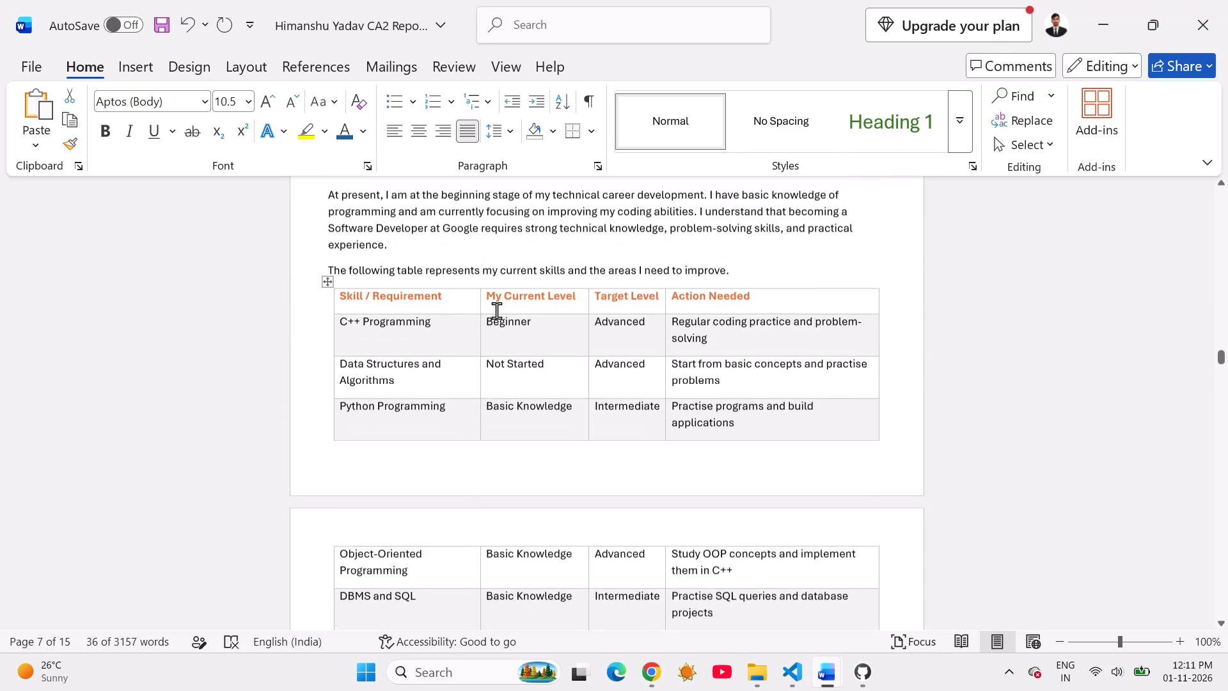
scroll(496, 310, "up", 1)
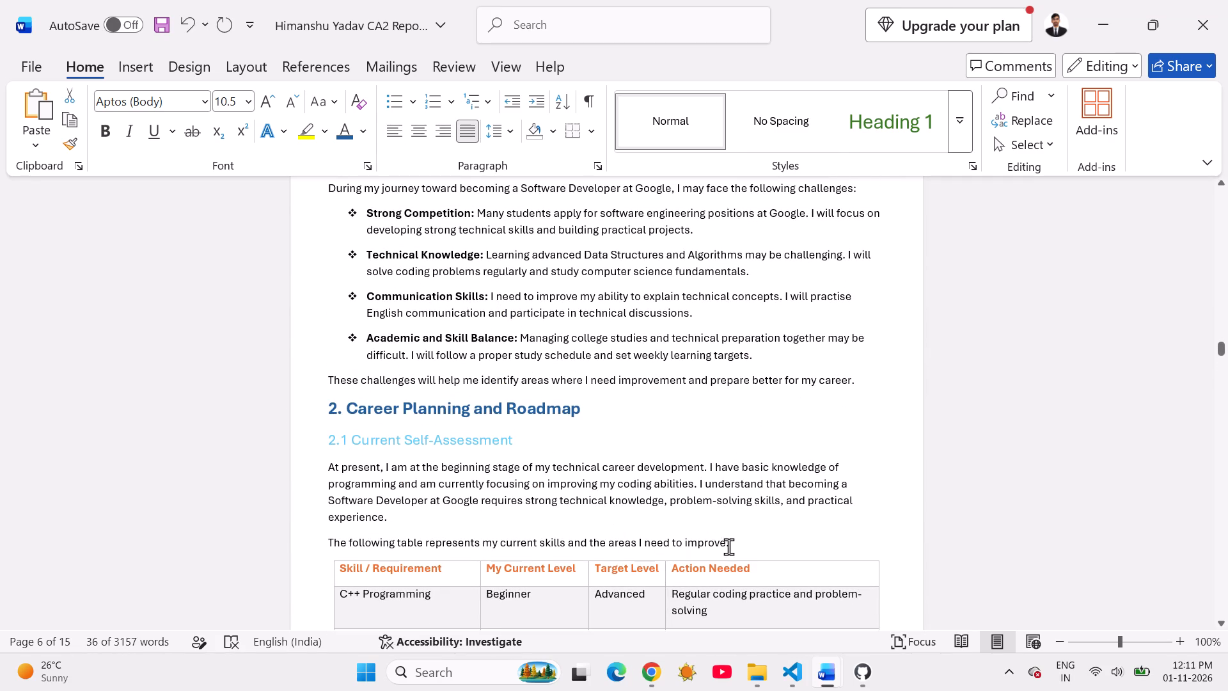
left_click_drag(746, 546, 317, 464)
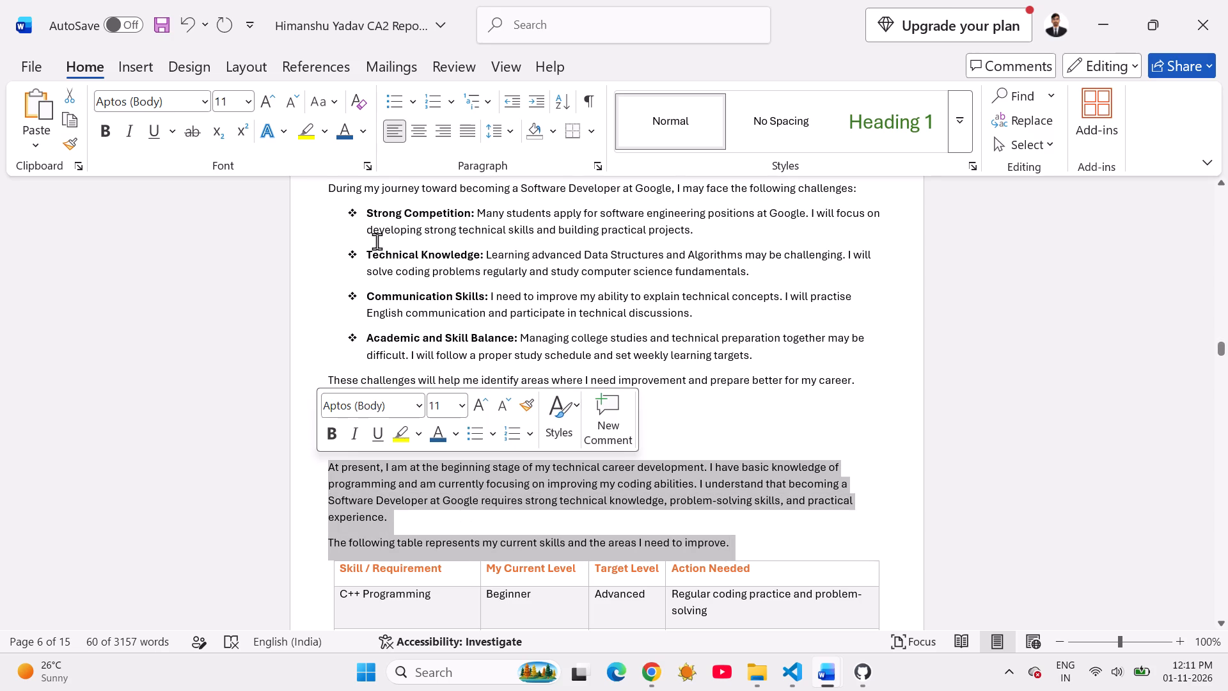
left_click(468, 136)
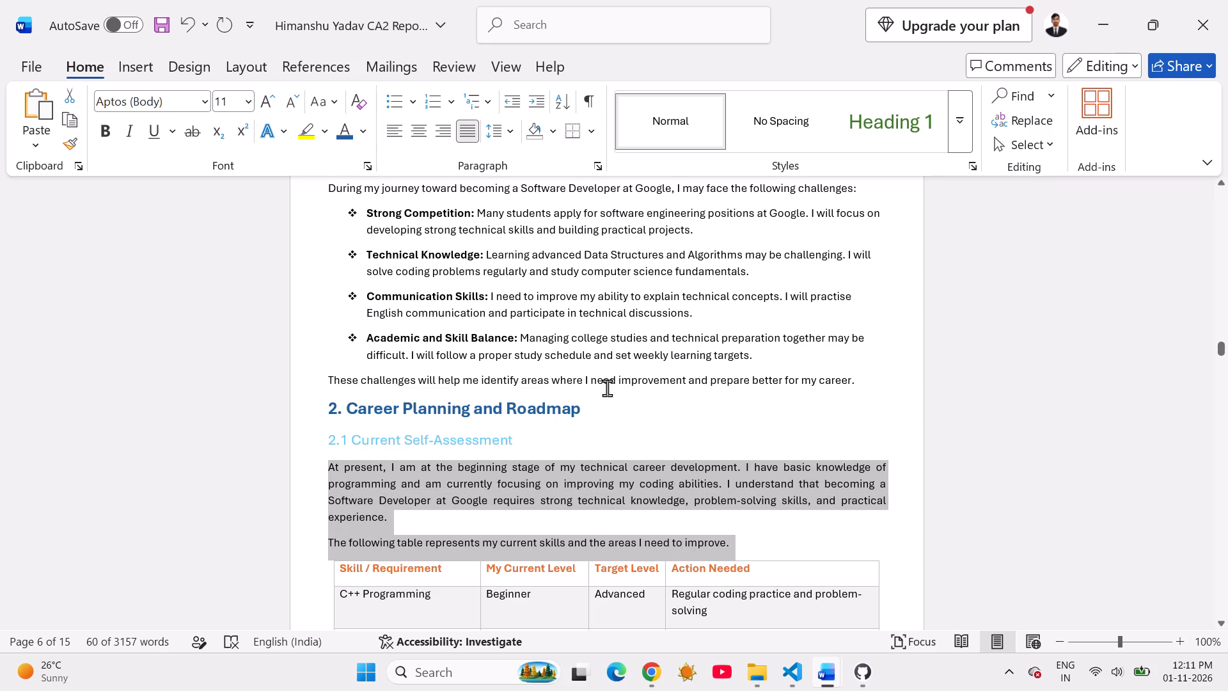
Justify the 1.8 Expected Challenges text below the picture: the opening line, the four bullets and the closing line.
scroll(705, 395, "up", 1)
left_click_drag(887, 494, 332, 294)
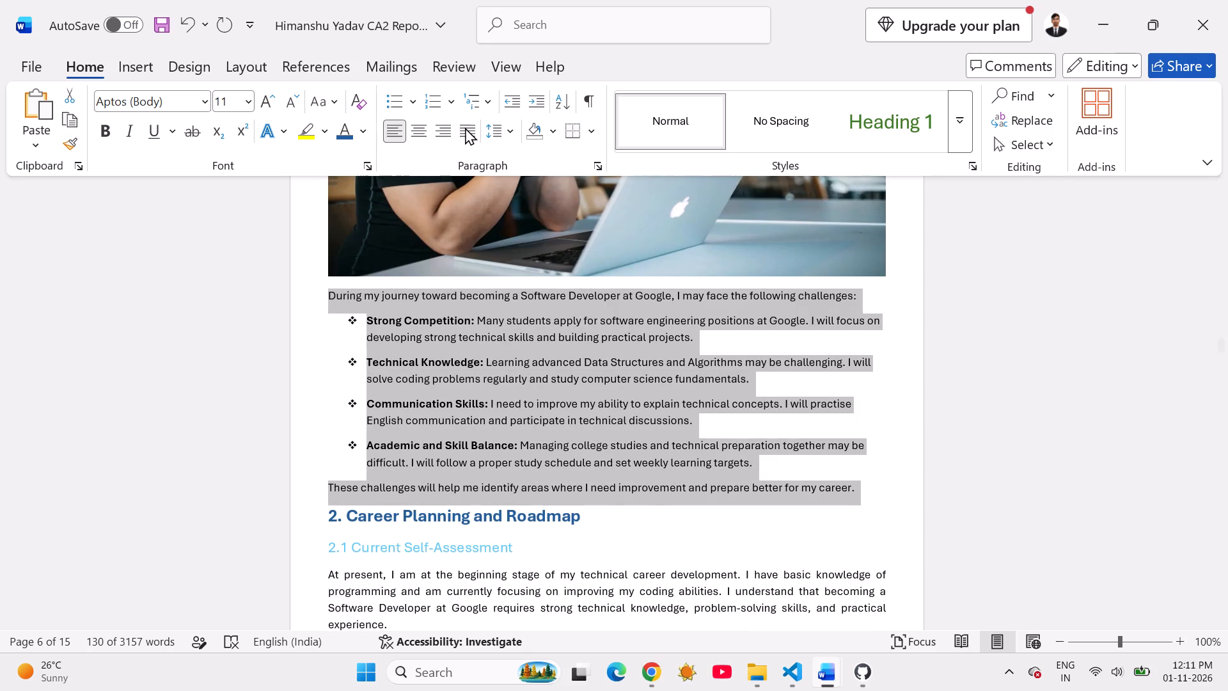
left_click(466, 125)
Justify the three bullets under 1.6 Justification for Selecting Google.
scroll(528, 280, "up", 3)
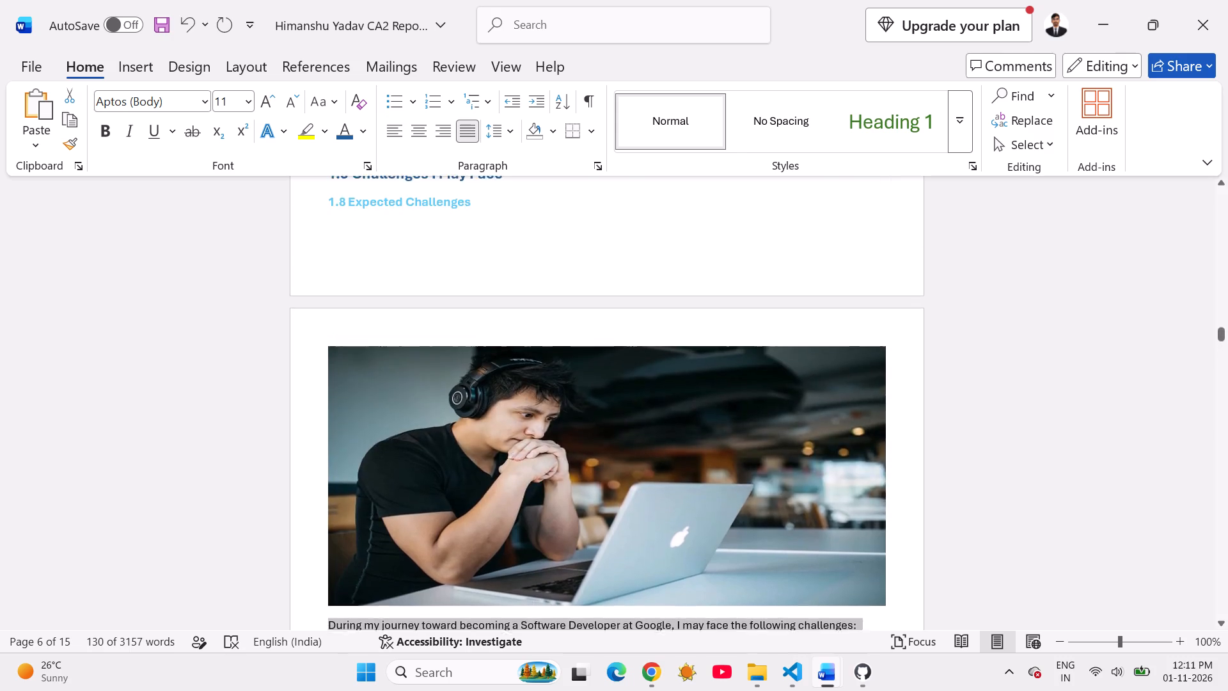
scroll(528, 280, "up", 3)
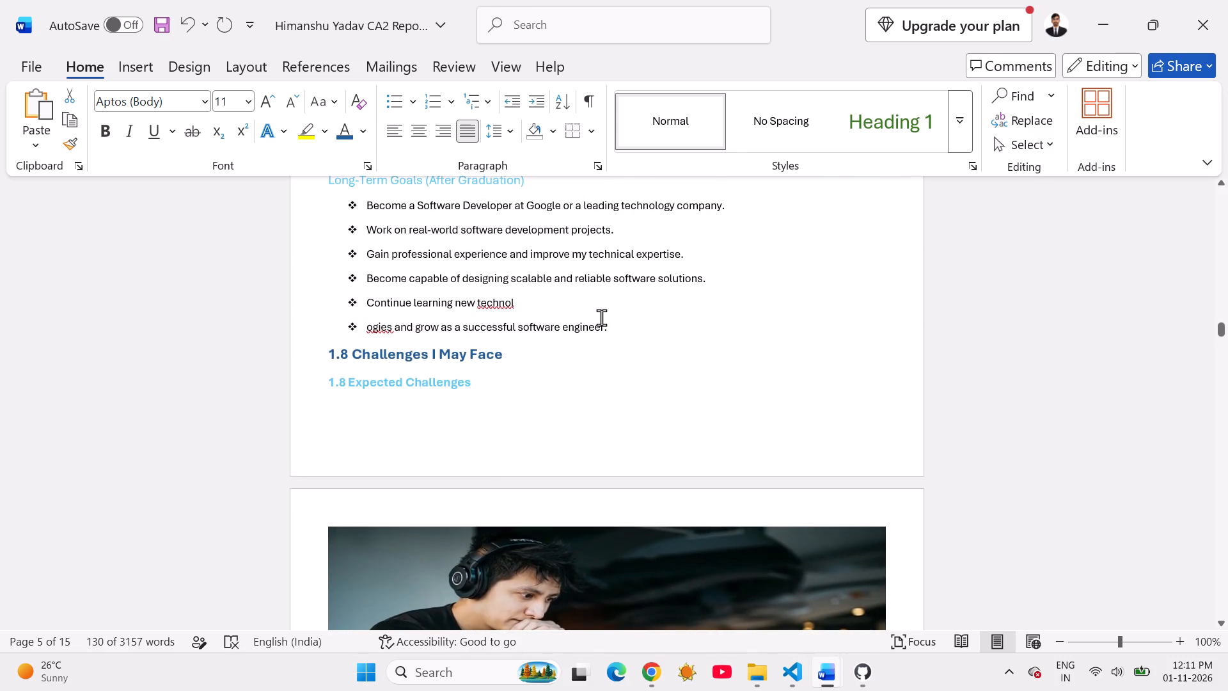
scroll(601, 317, "up", 5)
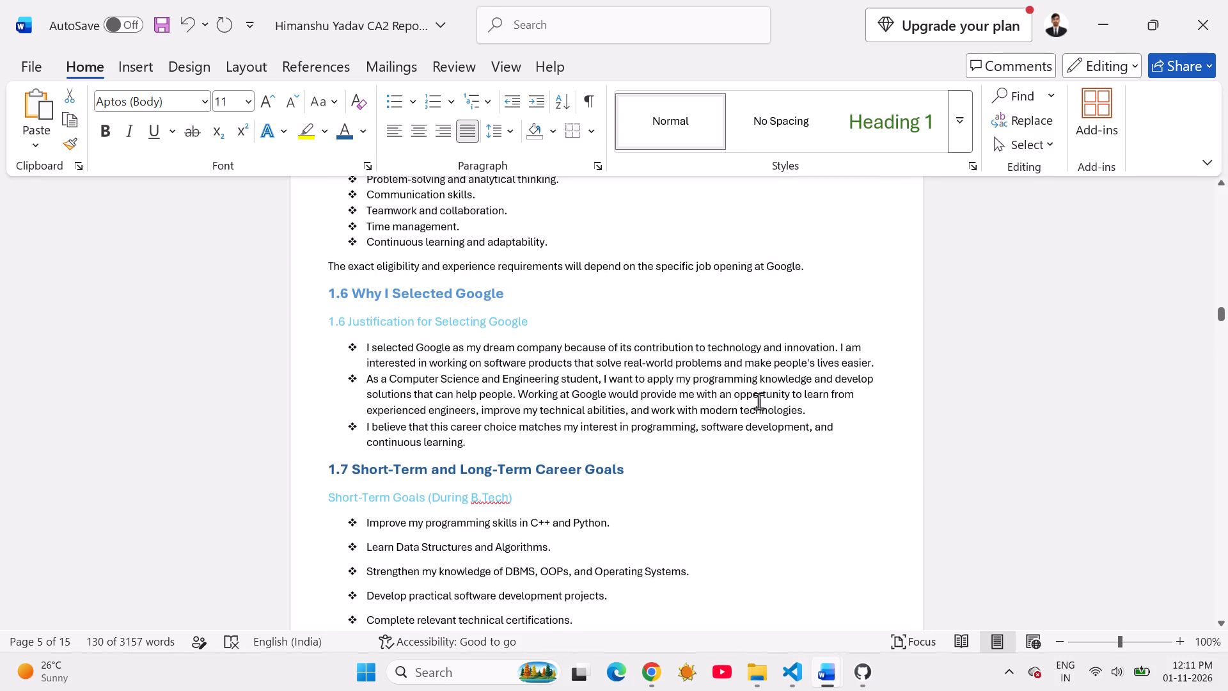
left_click_drag(862, 438, 346, 345)
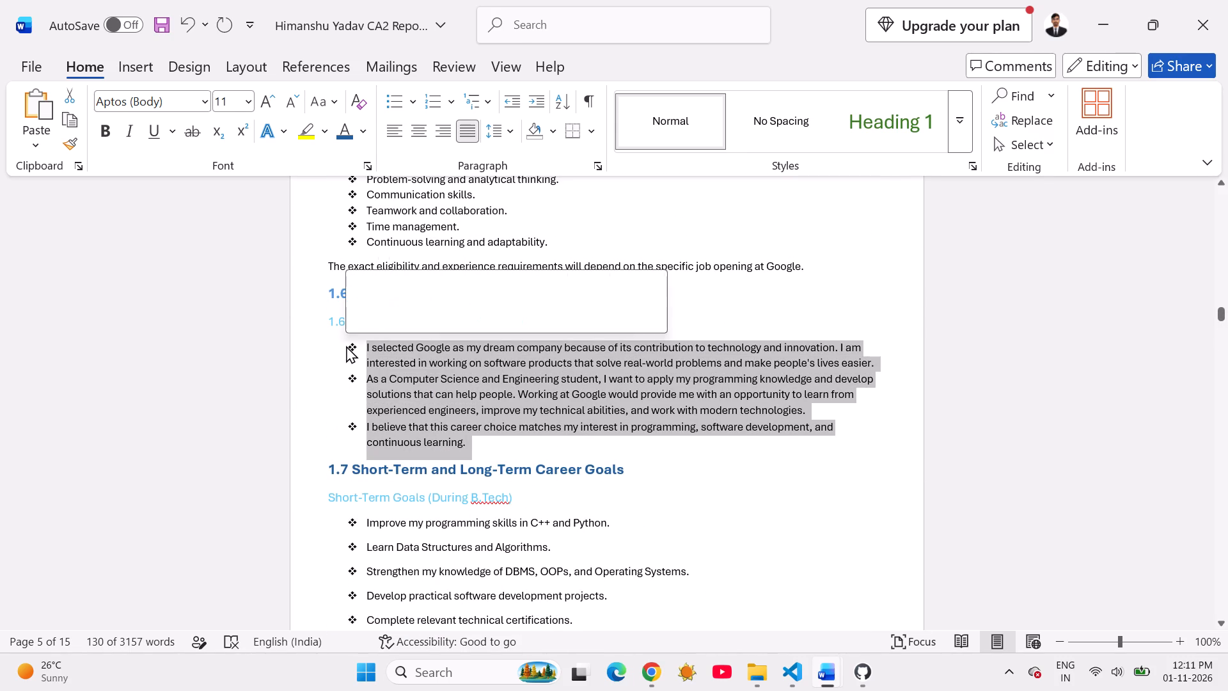
left_click(461, 134)
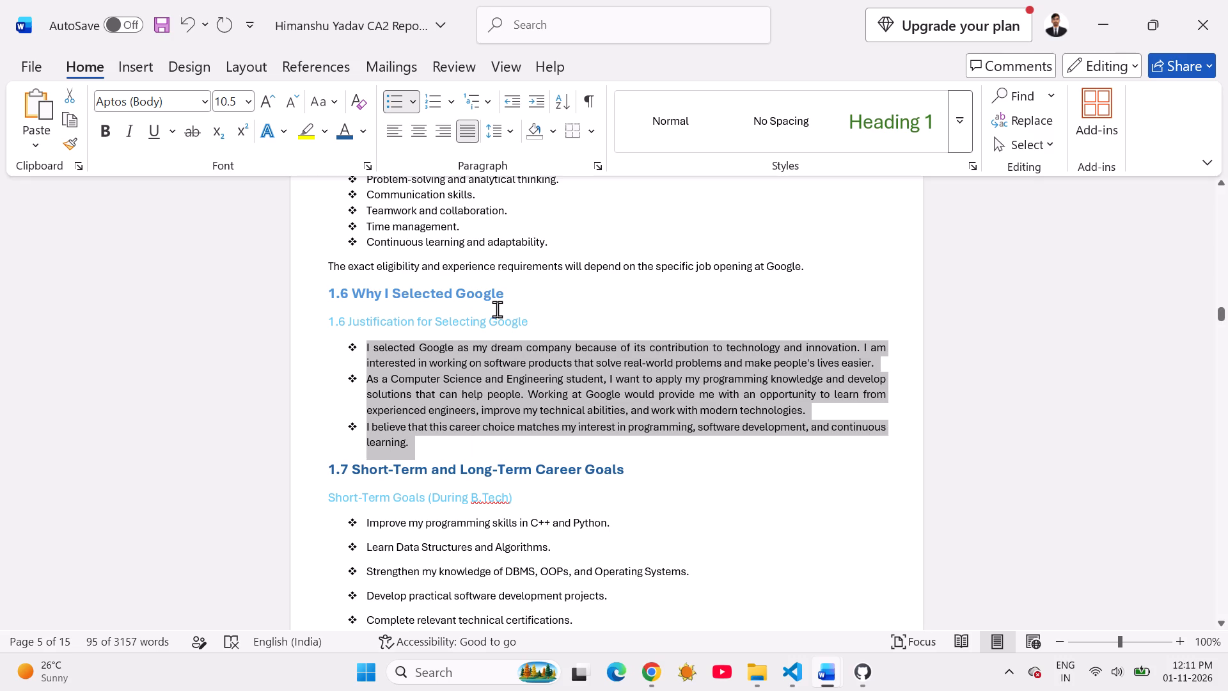
Justify the two bullets about the annual CTC target below the picture in section 1.4.
scroll(497, 309, "up", 5)
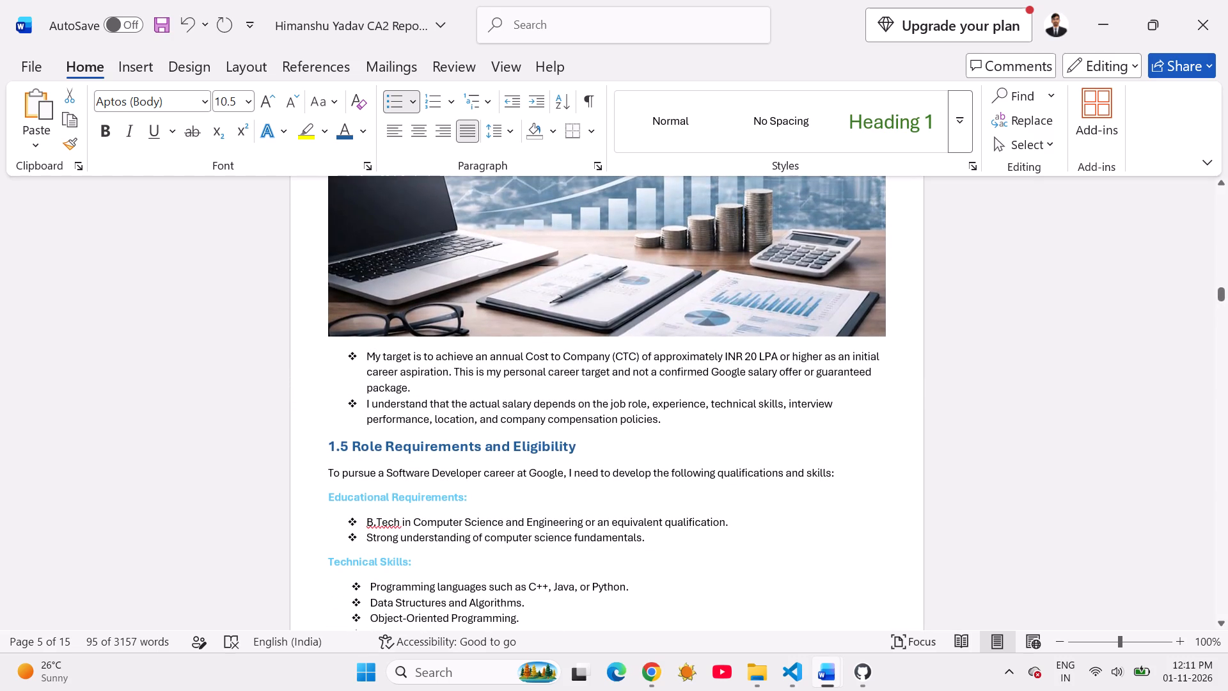
left_click_drag(821, 445, 372, 354)
left_click(972, 511)
left_click_drag(718, 441, 560, 422)
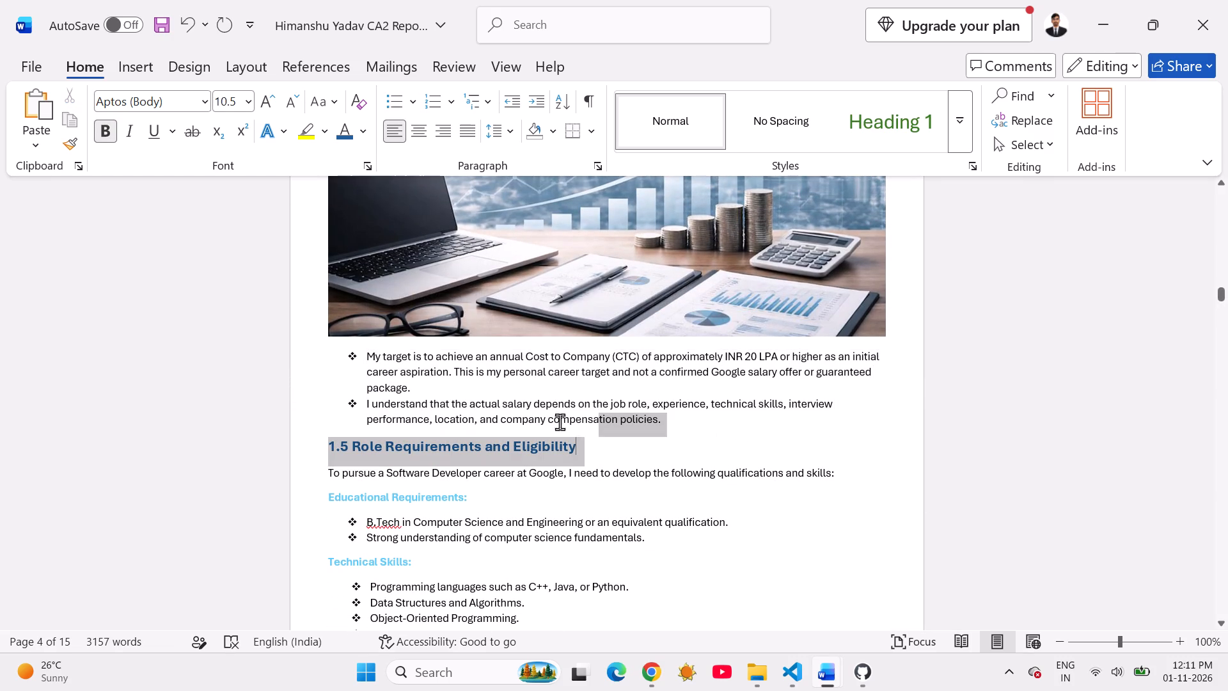
left_click_drag(560, 422, 451, 381)
left_click(748, 479)
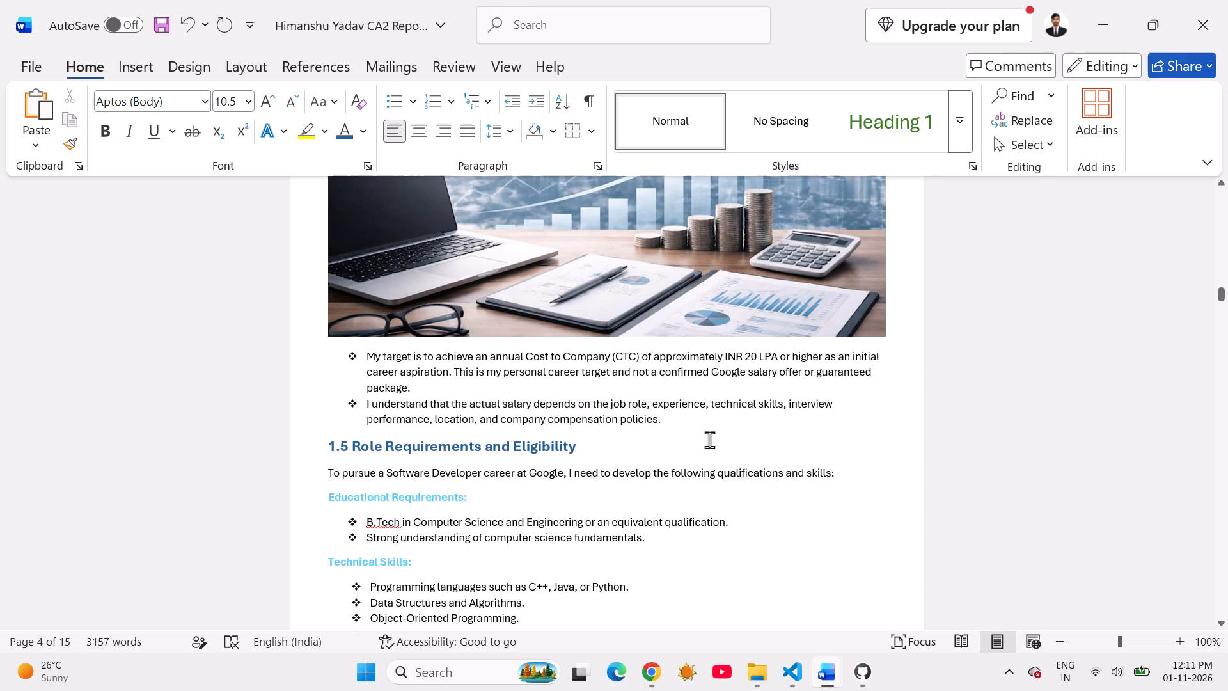
left_click_drag(688, 422, 356, 352)
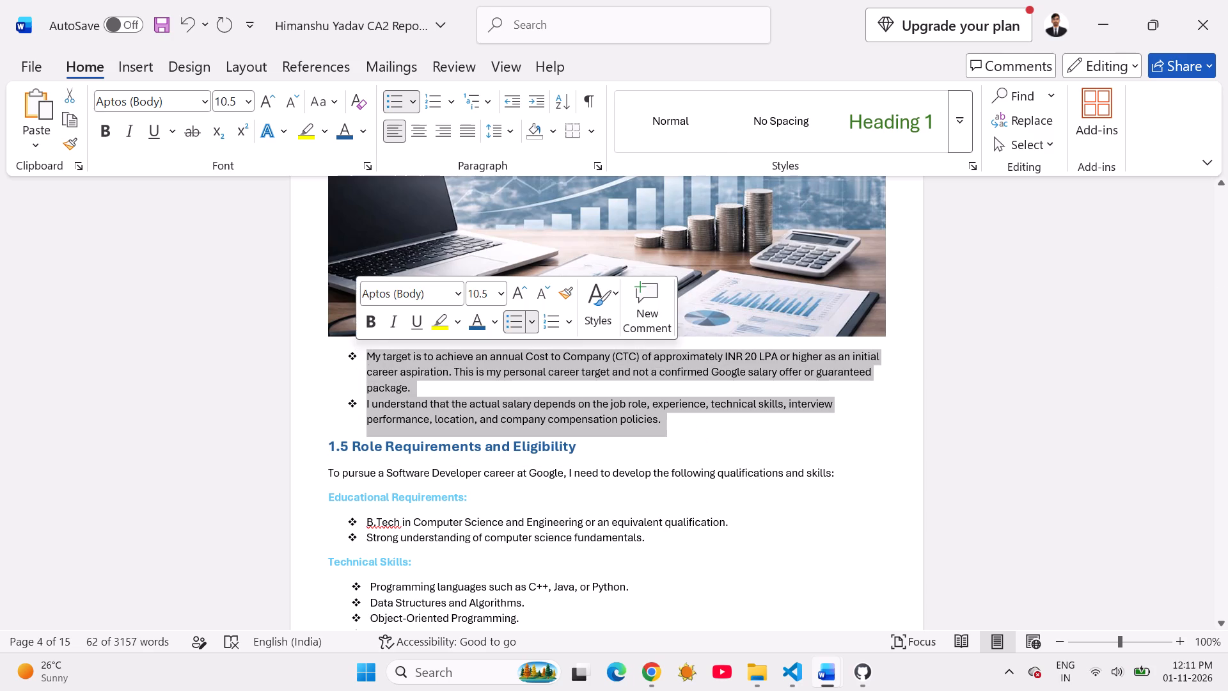
left_click(466, 124)
Justify 1.3 Target Job Role's closing paragraph with the last bullet above it, and the paragraph directly below the picture.
scroll(533, 383, "up", 2)
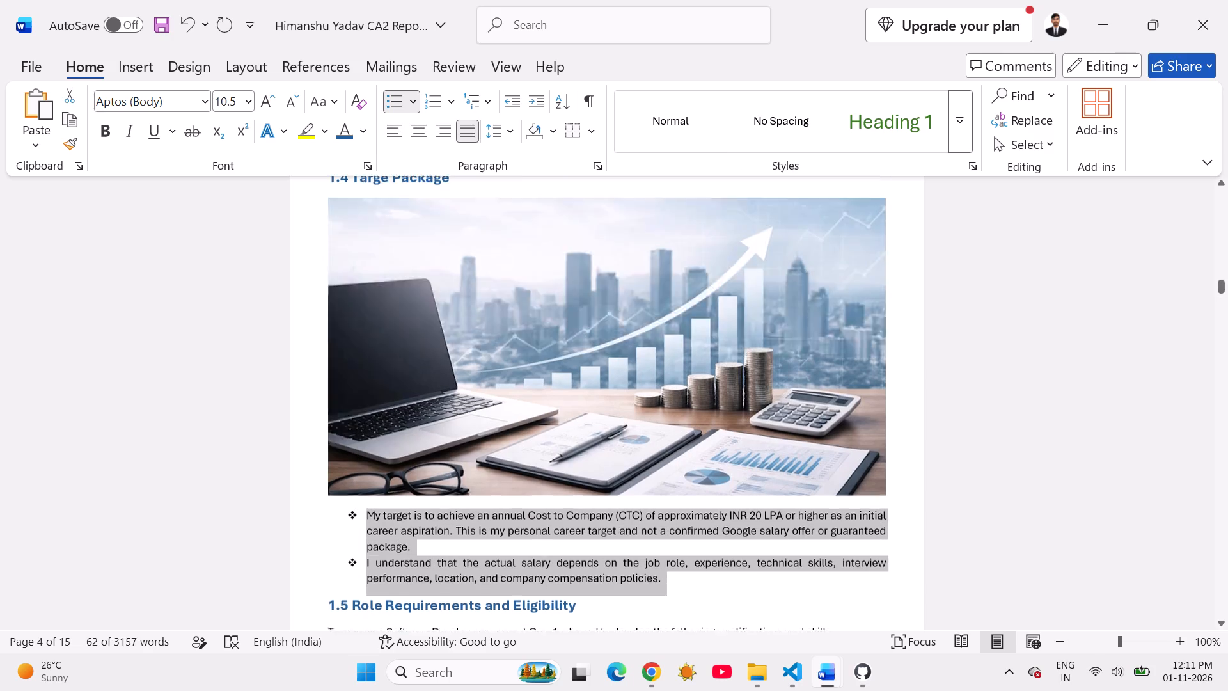
scroll(533, 383, "up", 4)
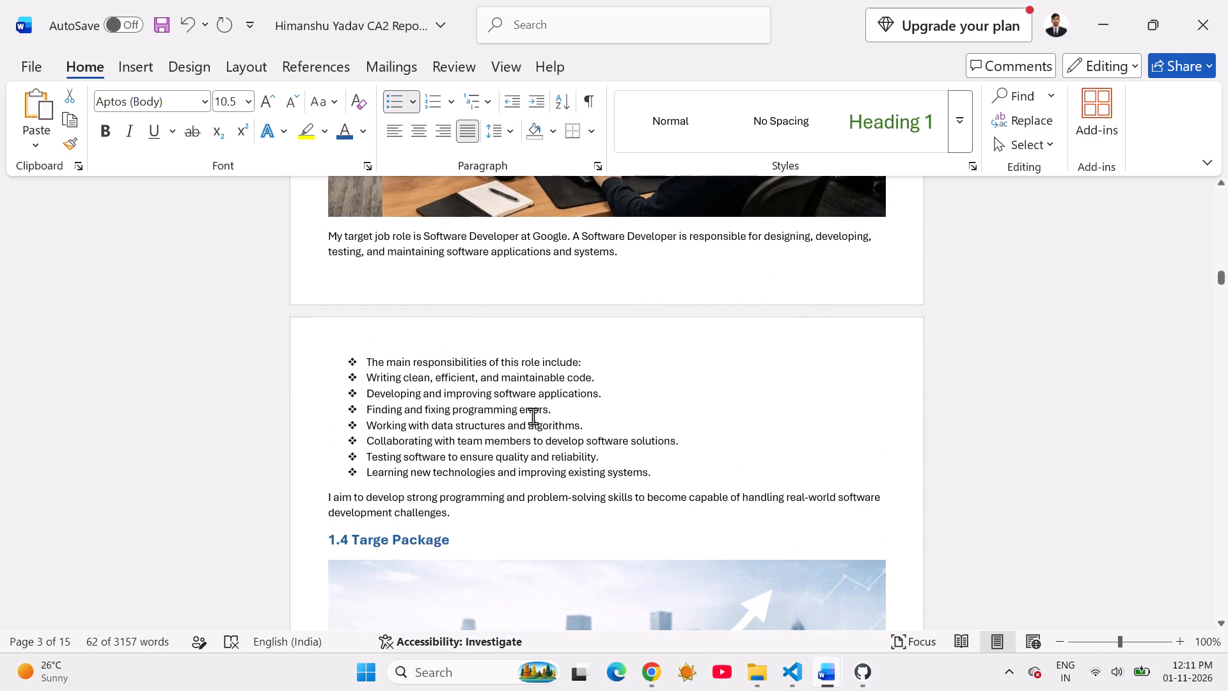
left_click_drag(466, 518, 290, 488)
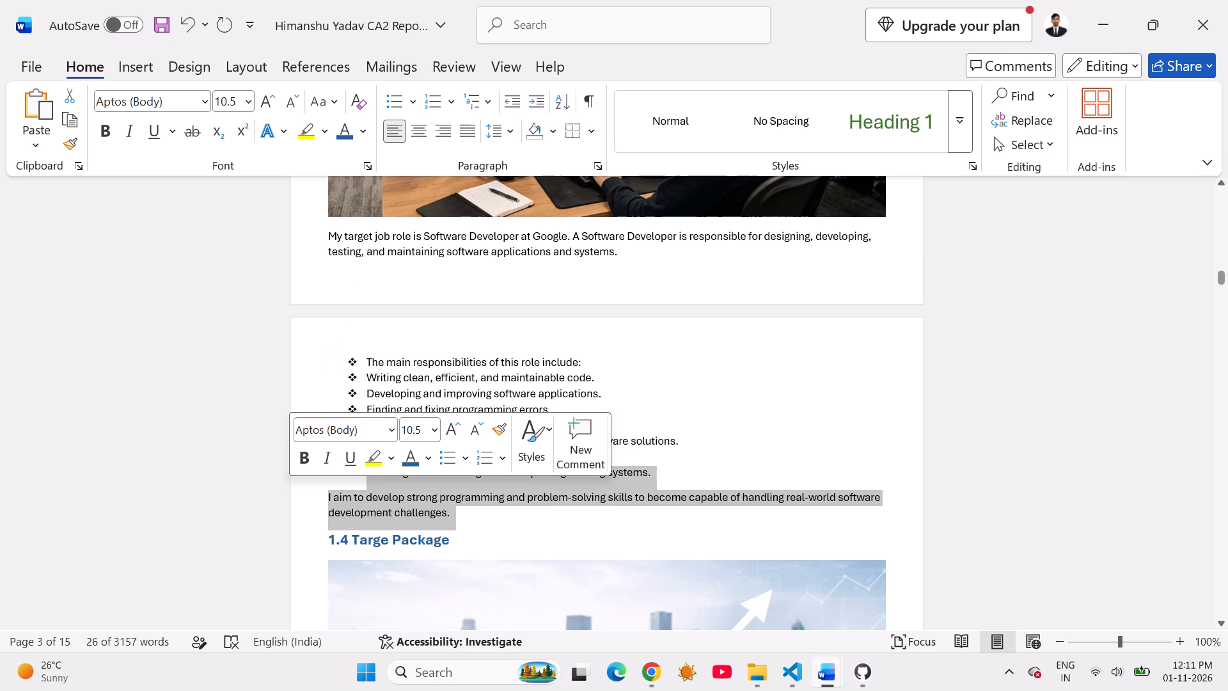
left_click(464, 127)
scroll(485, 307, "up", 1)
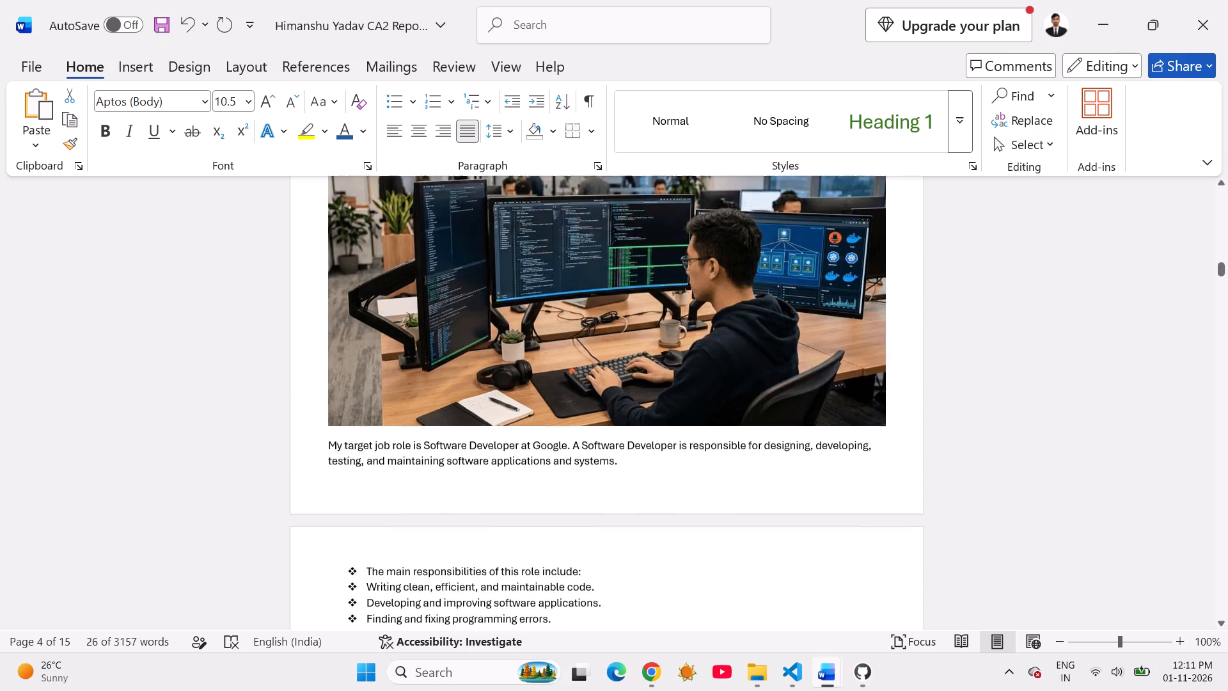
scroll(485, 307, "up", 1)
left_click_drag(657, 536, 365, 512)
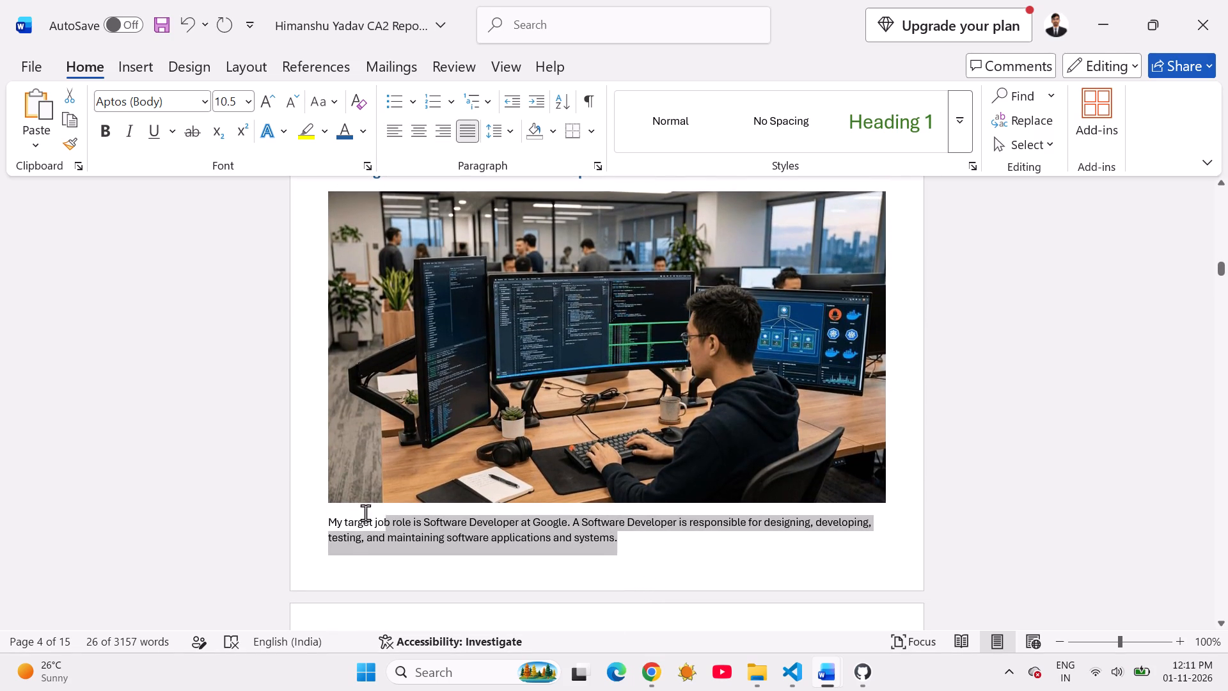
left_click_drag(365, 512, 324, 526)
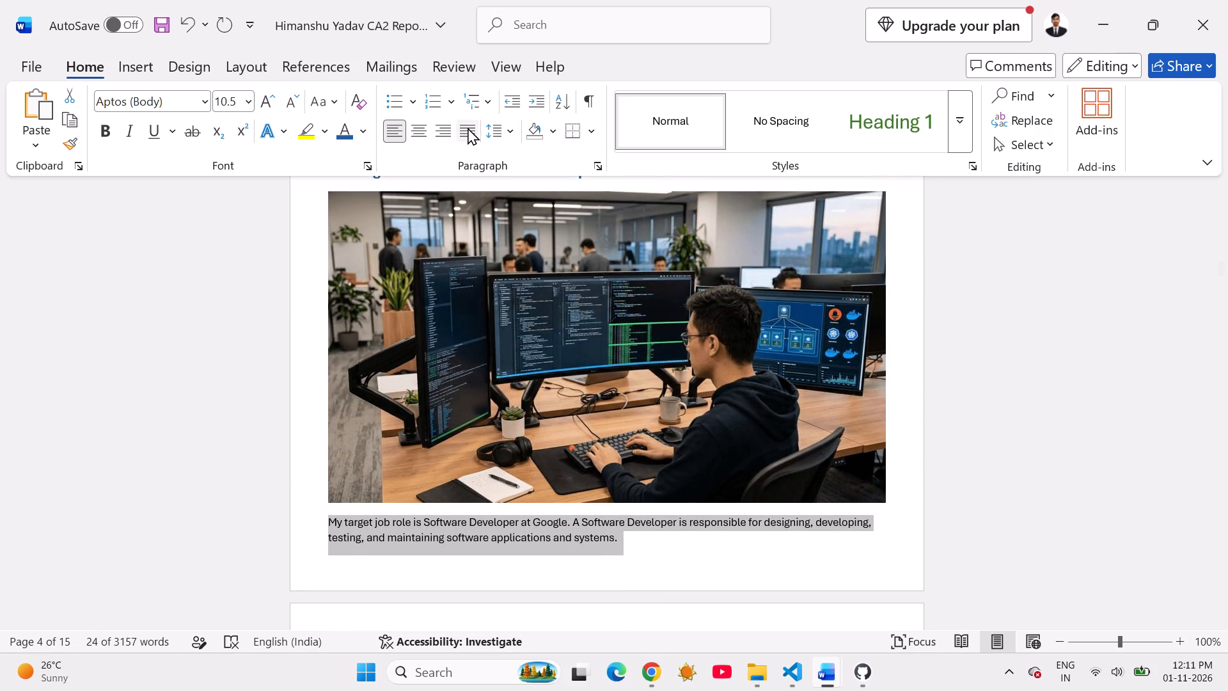
left_click(468, 127)
Justify the three bullets below the picture in 1.2 Dream Company – Google.
scroll(492, 281, "up", 2)
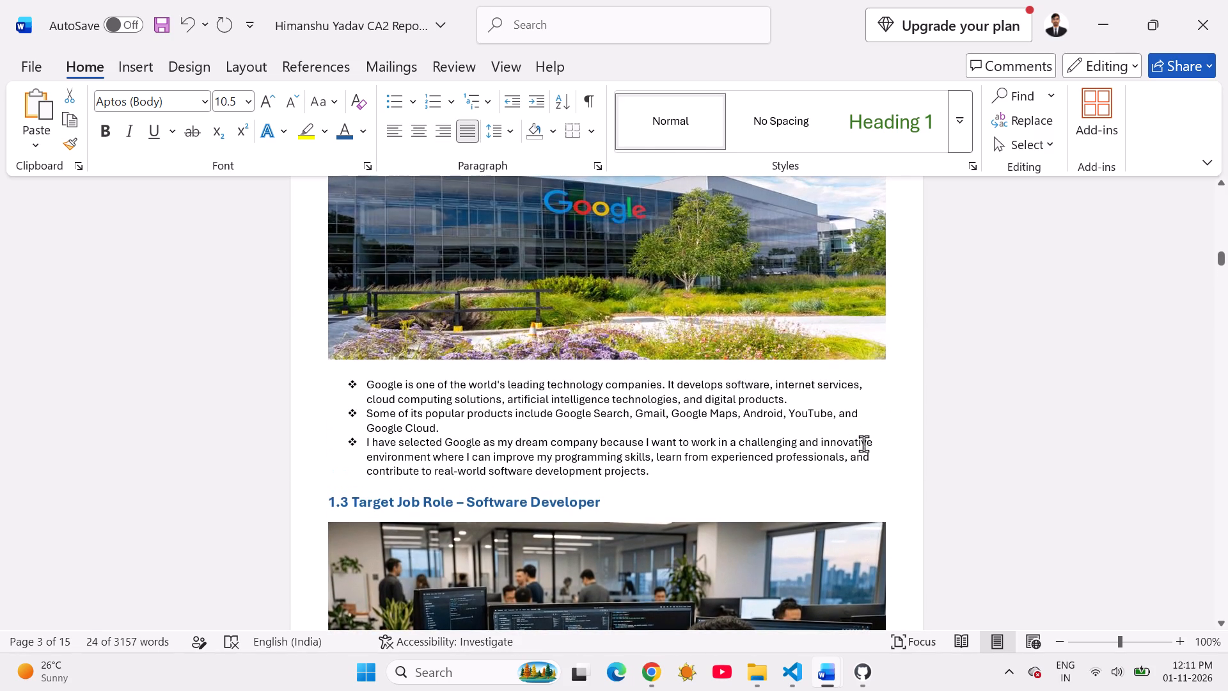
left_click_drag(697, 479, 343, 379)
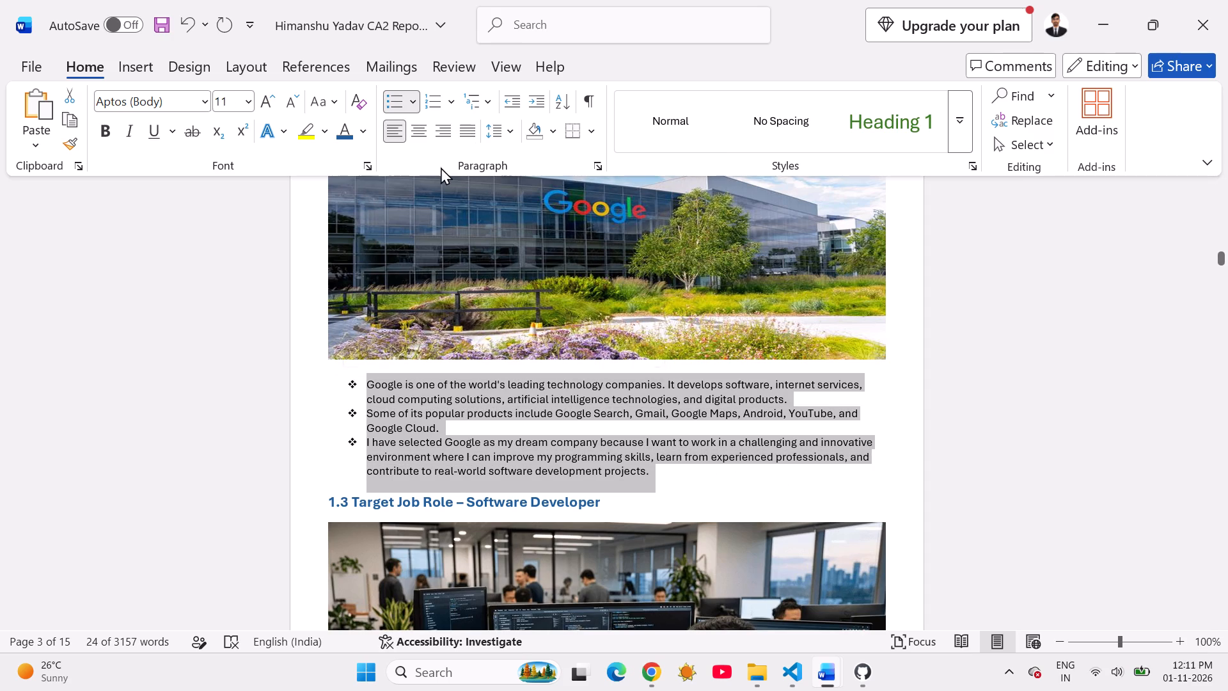
left_click(470, 131)
Justify the three bullets under 1.1 Selected Career Pathway.
scroll(526, 365, "up", 2)
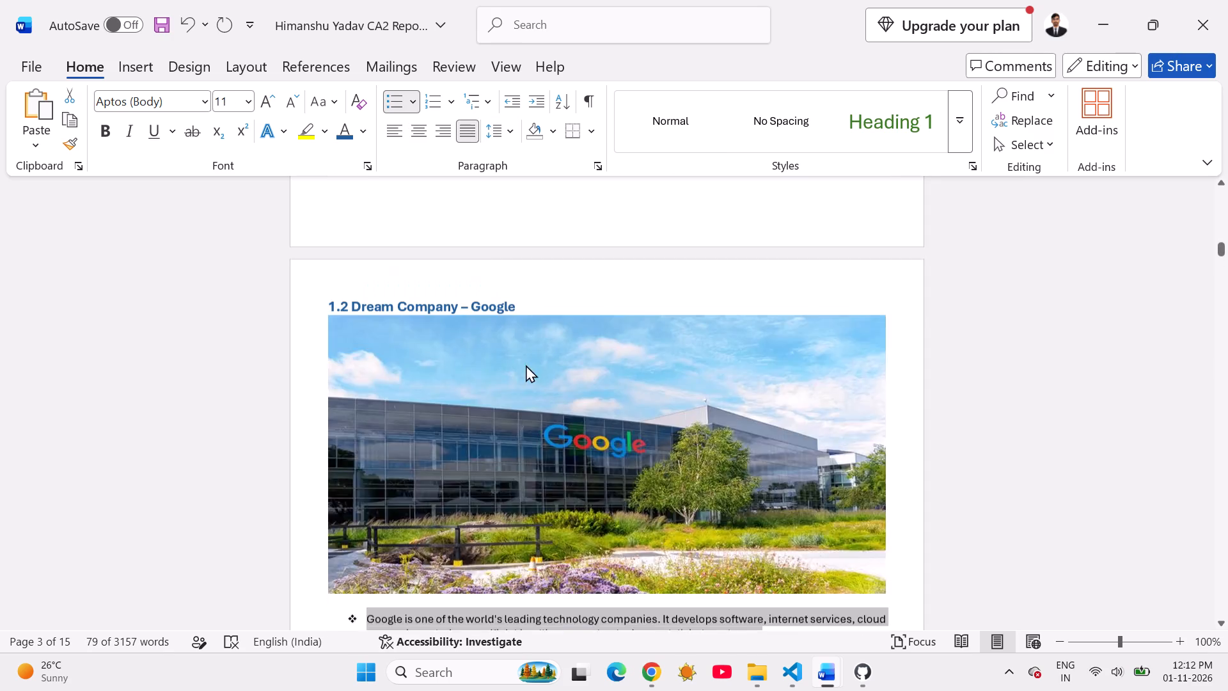
scroll(526, 365, "up", 3)
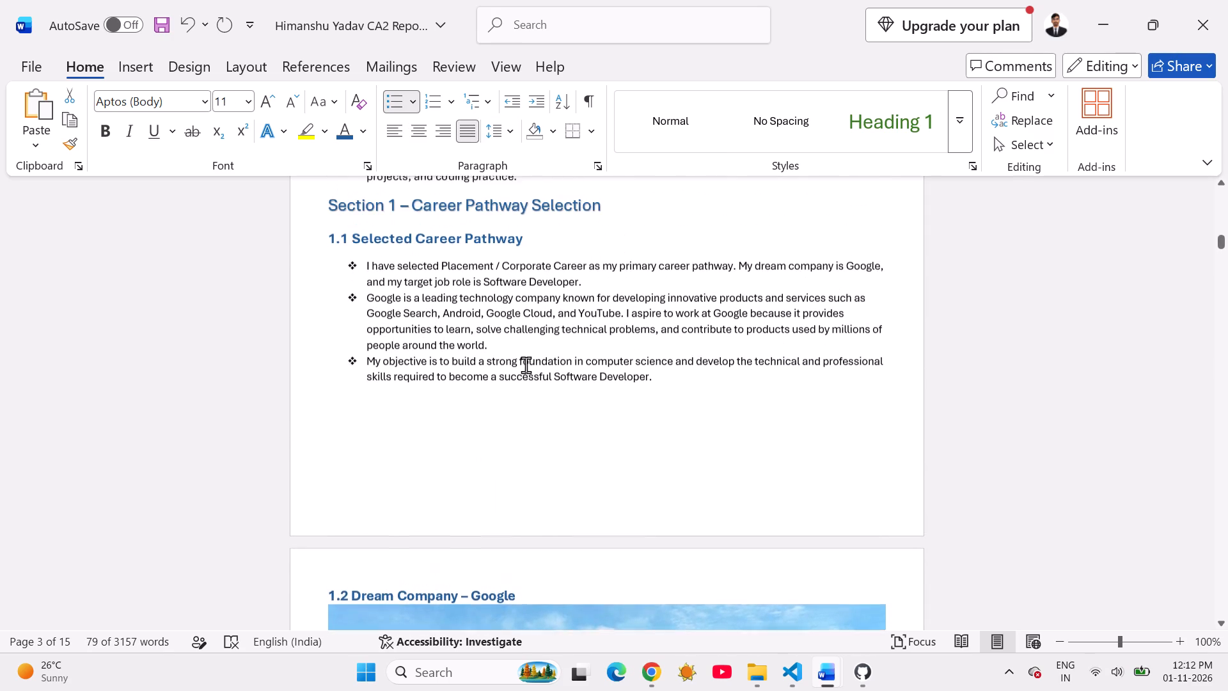
scroll(526, 365, "up", 1)
left_click_drag(690, 413, 320, 289)
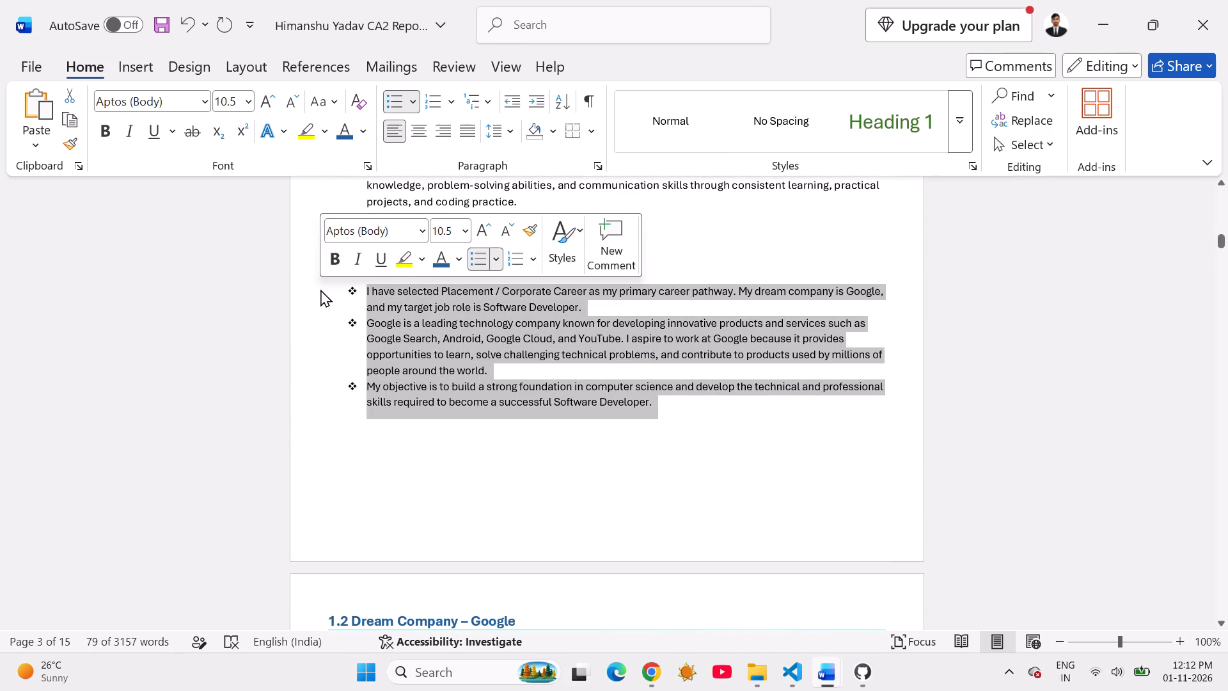
left_click(461, 124)
Justify the three bullets below the picture in Personal and Academic Introduction, leaving the picture out of the selection.
scroll(473, 233, "up", 1)
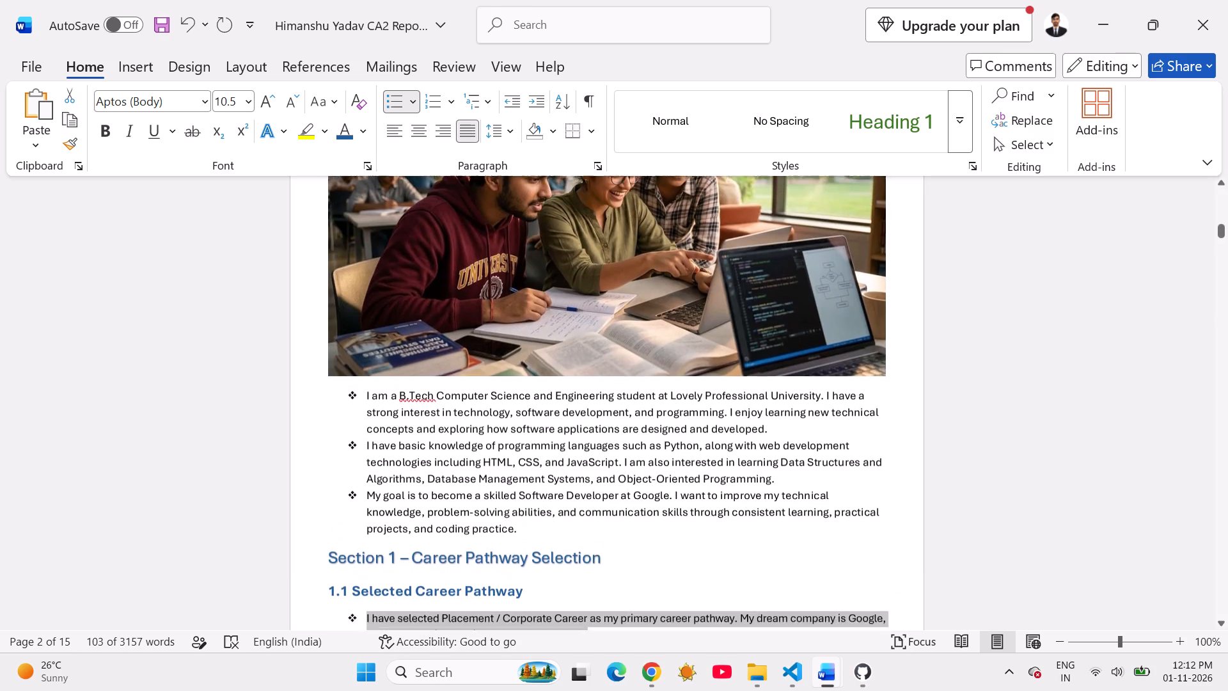
scroll(473, 233, "up", 1)
left_click_drag(554, 534, 370, 389)
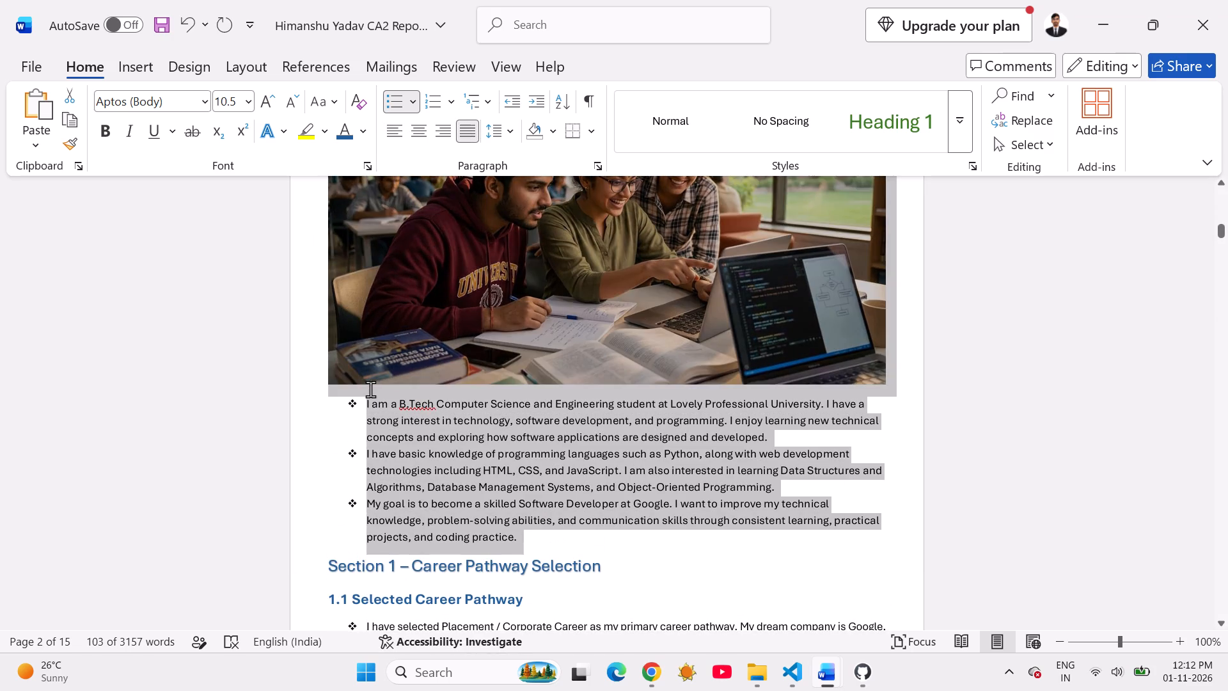
left_click_drag(370, 389, 363, 403)
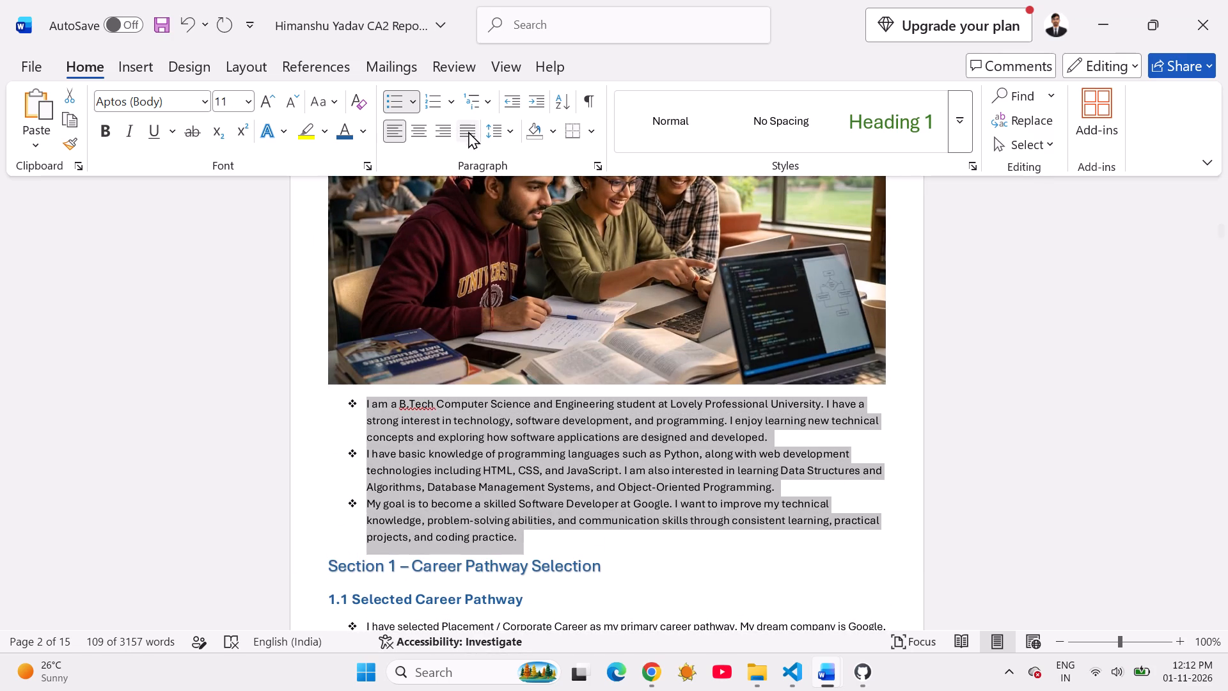
left_click(469, 129)
Review the report's layout and alignment from the cover page through to the last page.
scroll(469, 298, "up", 4)
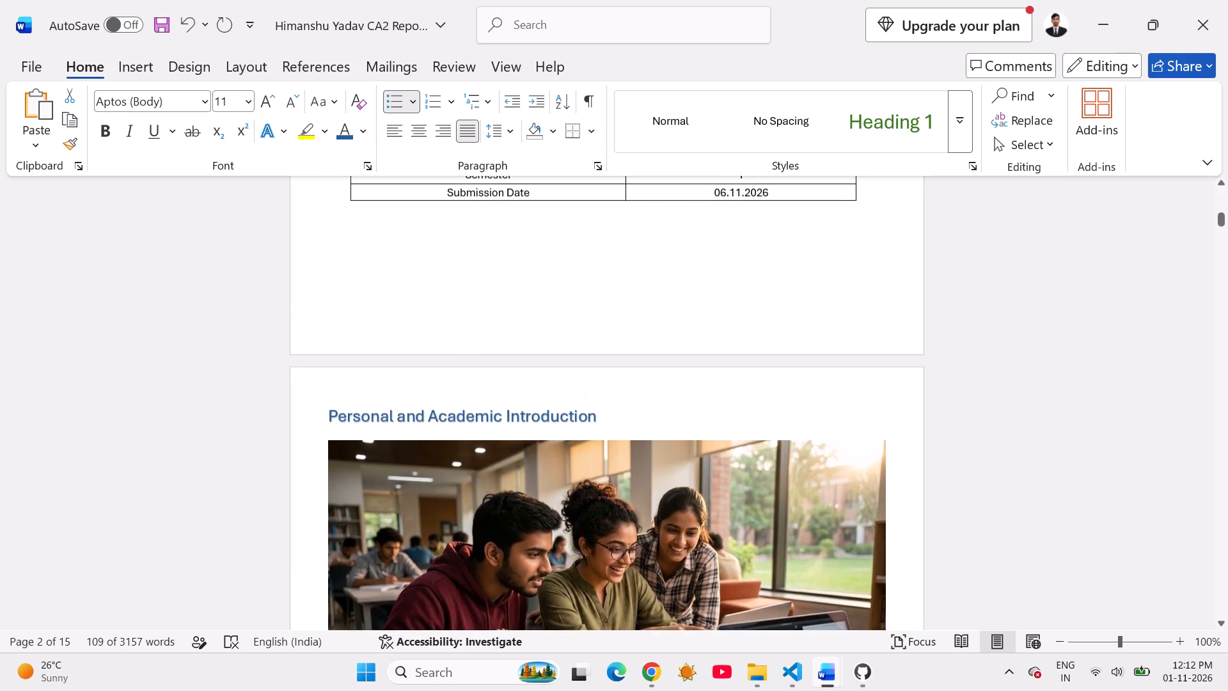
scroll(469, 298, "up", 6)
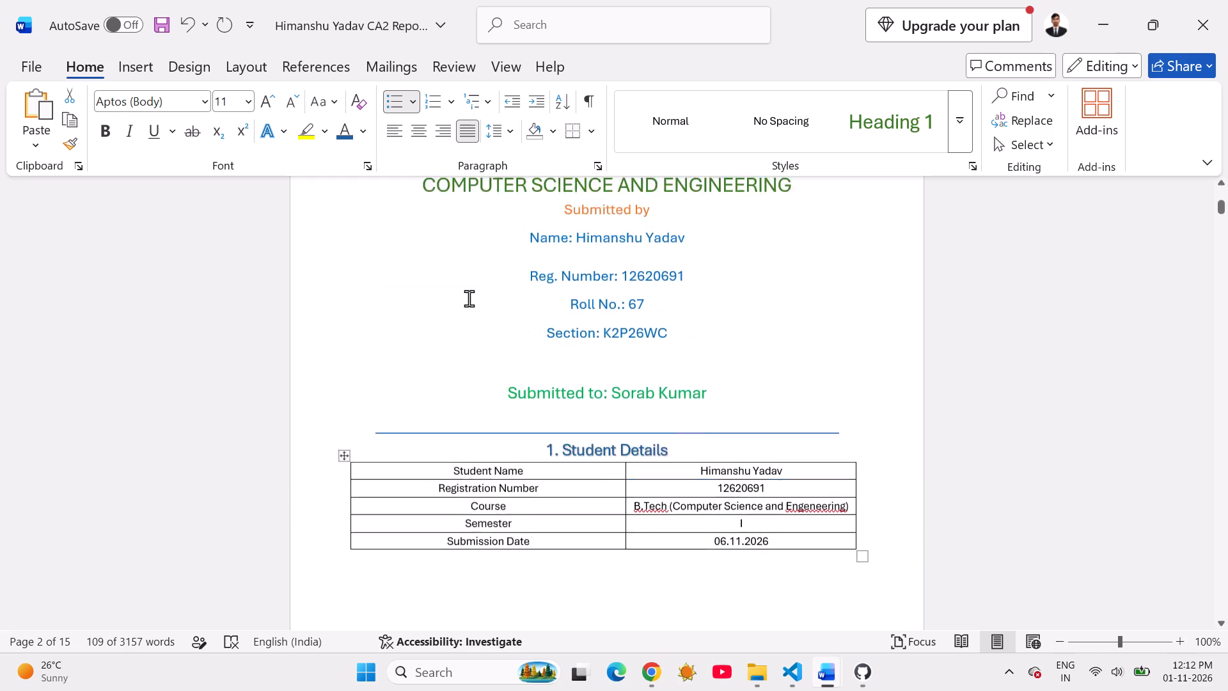
scroll(469, 298, "up", 3)
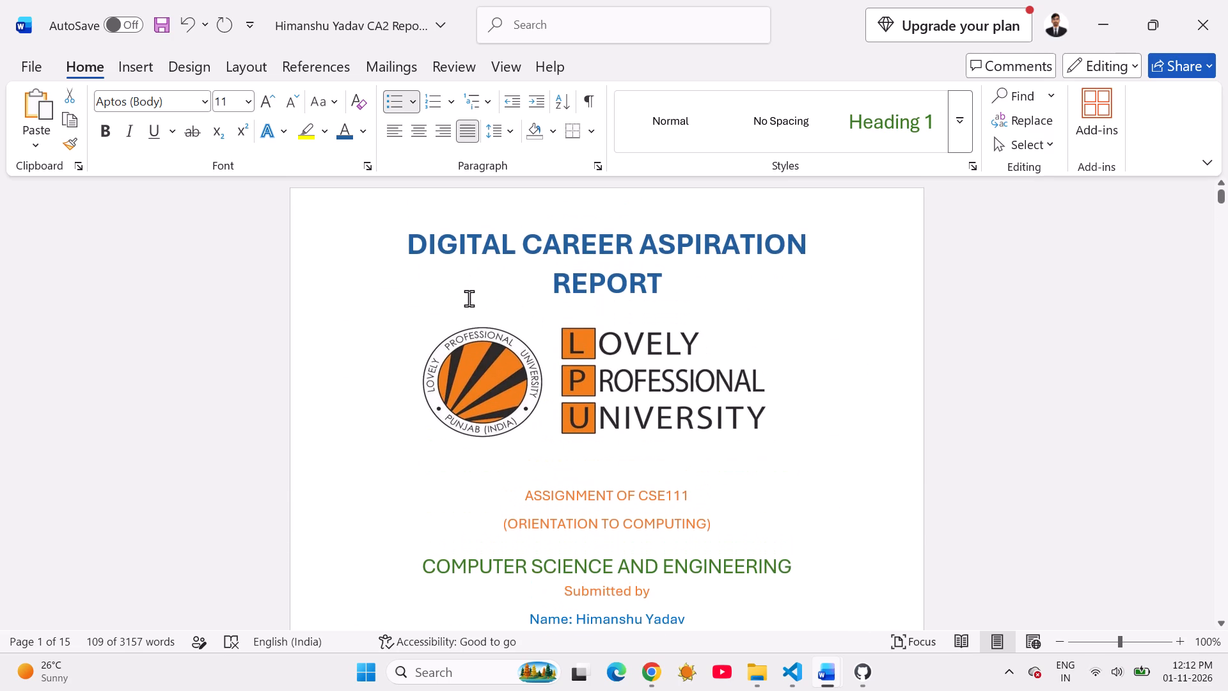
scroll(469, 298, "down", 9)
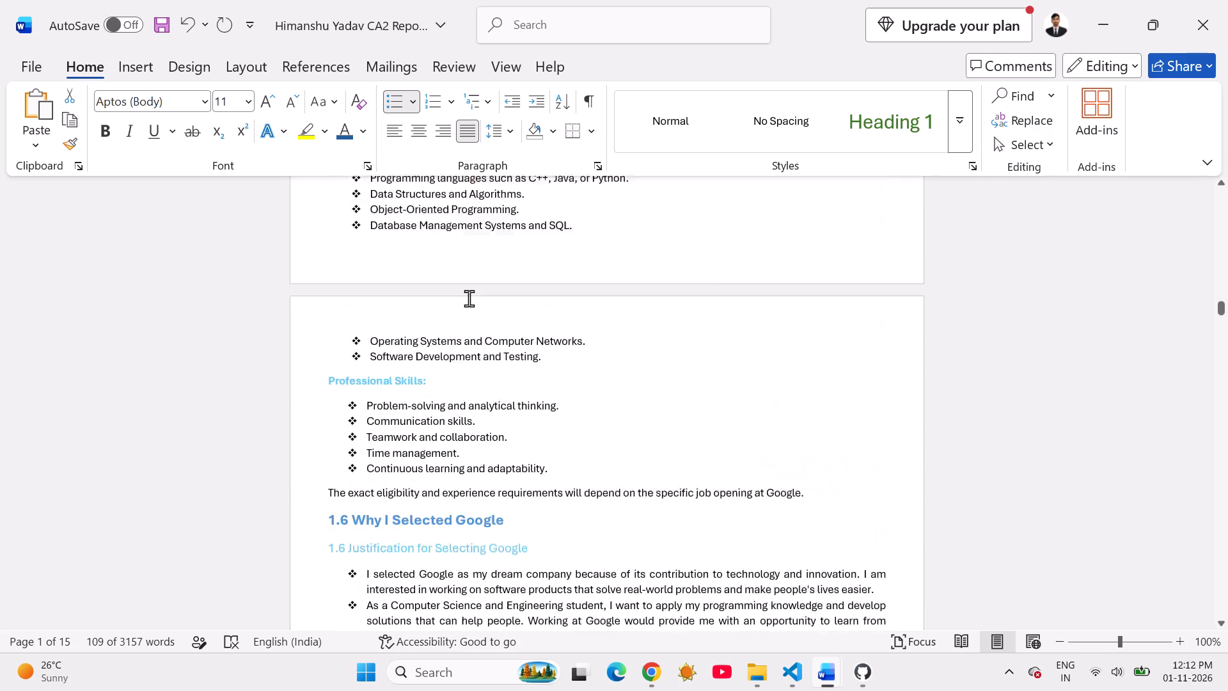
scroll(469, 298, "down", 12)
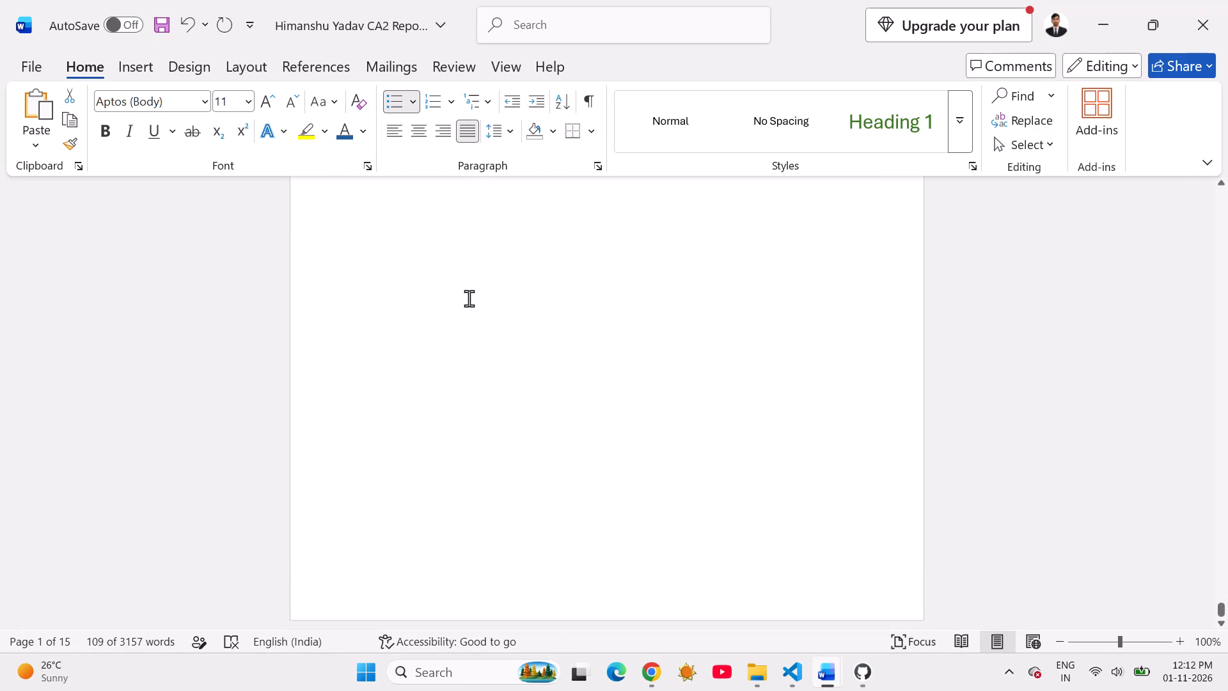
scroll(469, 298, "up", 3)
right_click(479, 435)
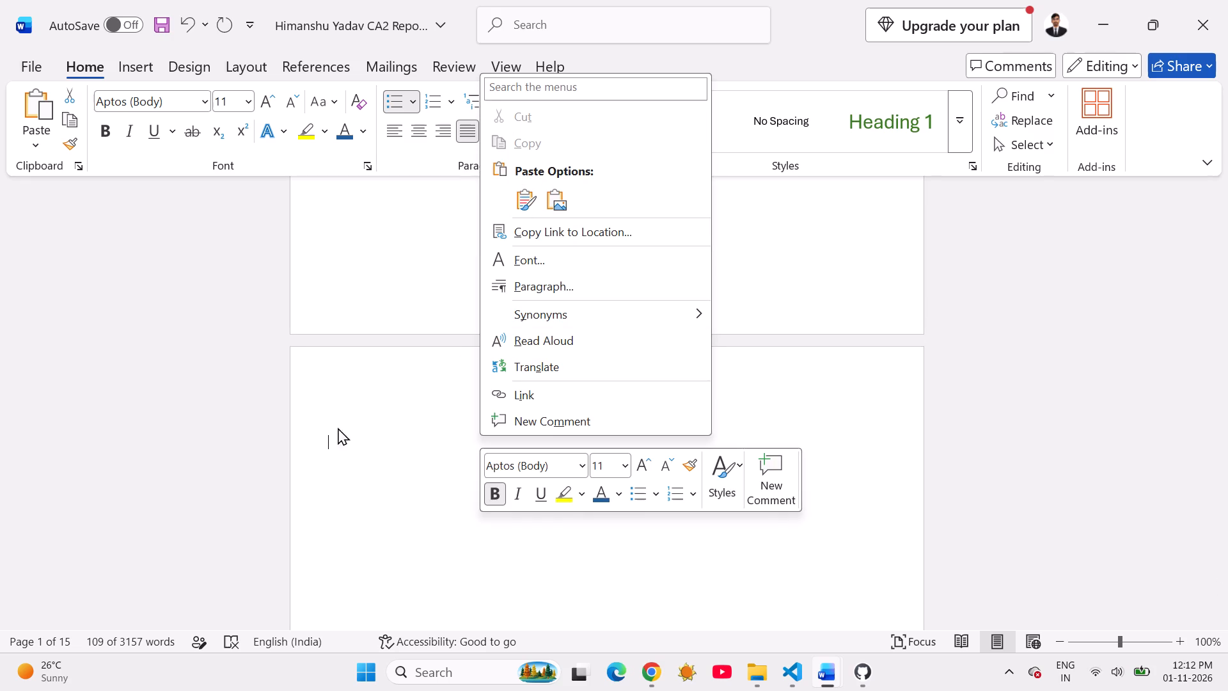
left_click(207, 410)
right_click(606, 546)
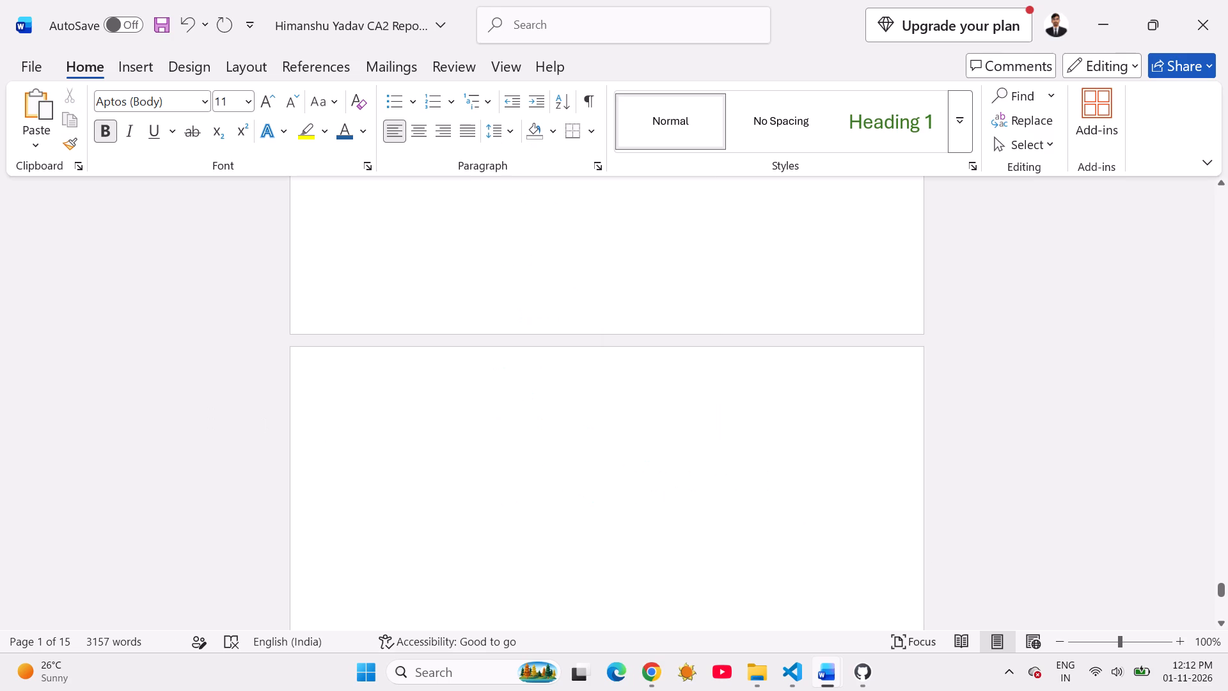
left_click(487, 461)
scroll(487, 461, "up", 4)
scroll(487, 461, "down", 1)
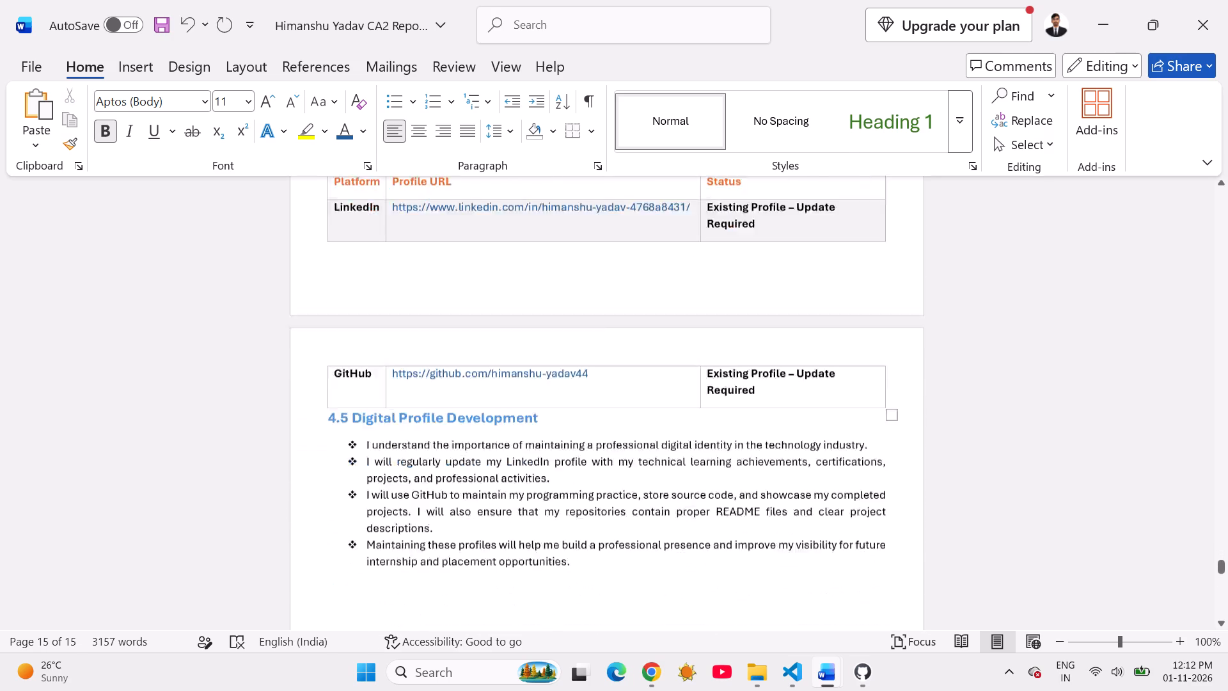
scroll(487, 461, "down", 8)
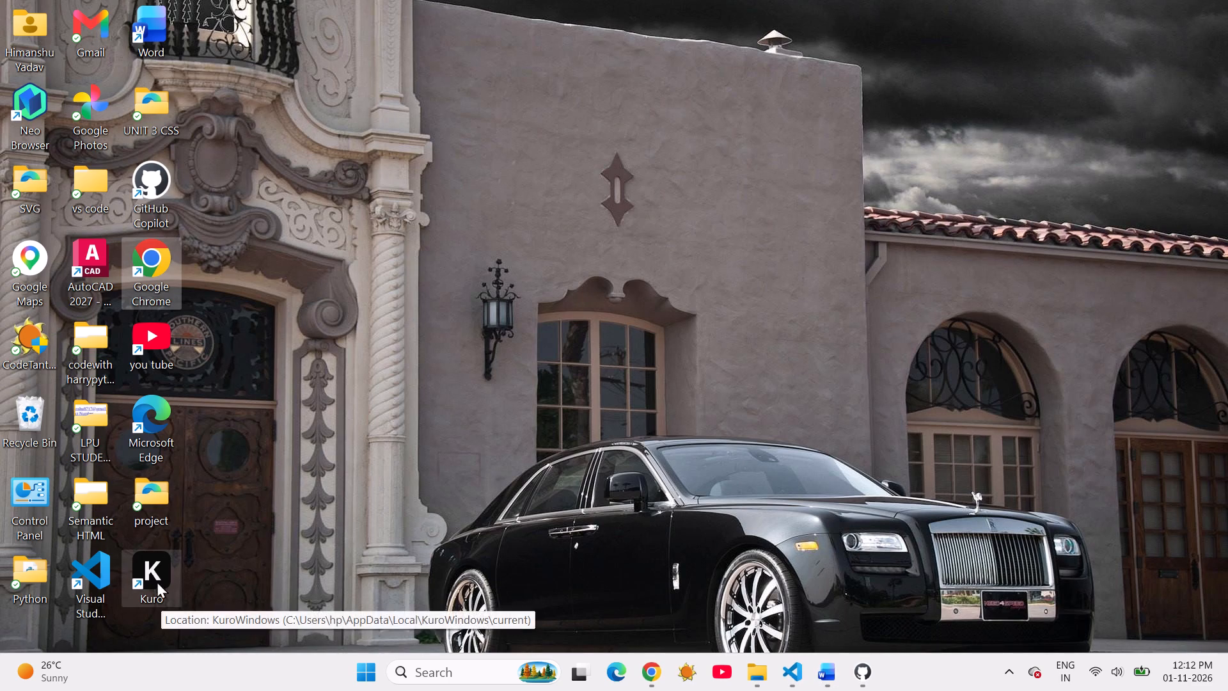
Launch Kuro from the desktop.
double_click(152, 569)
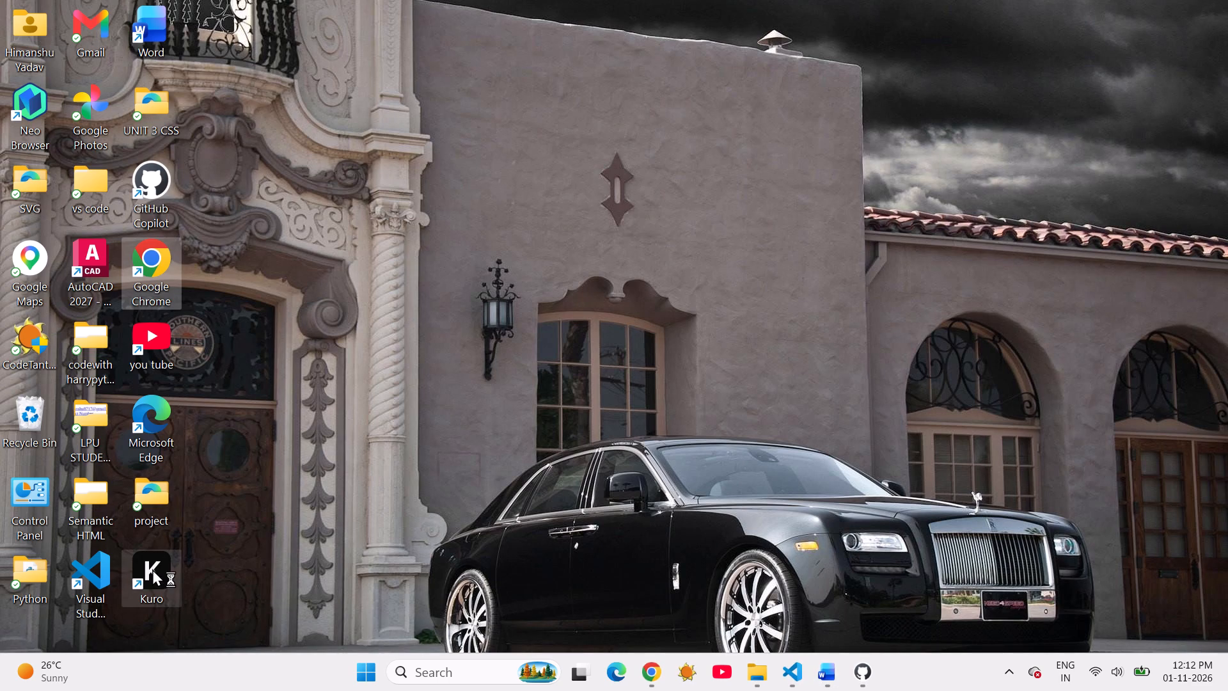
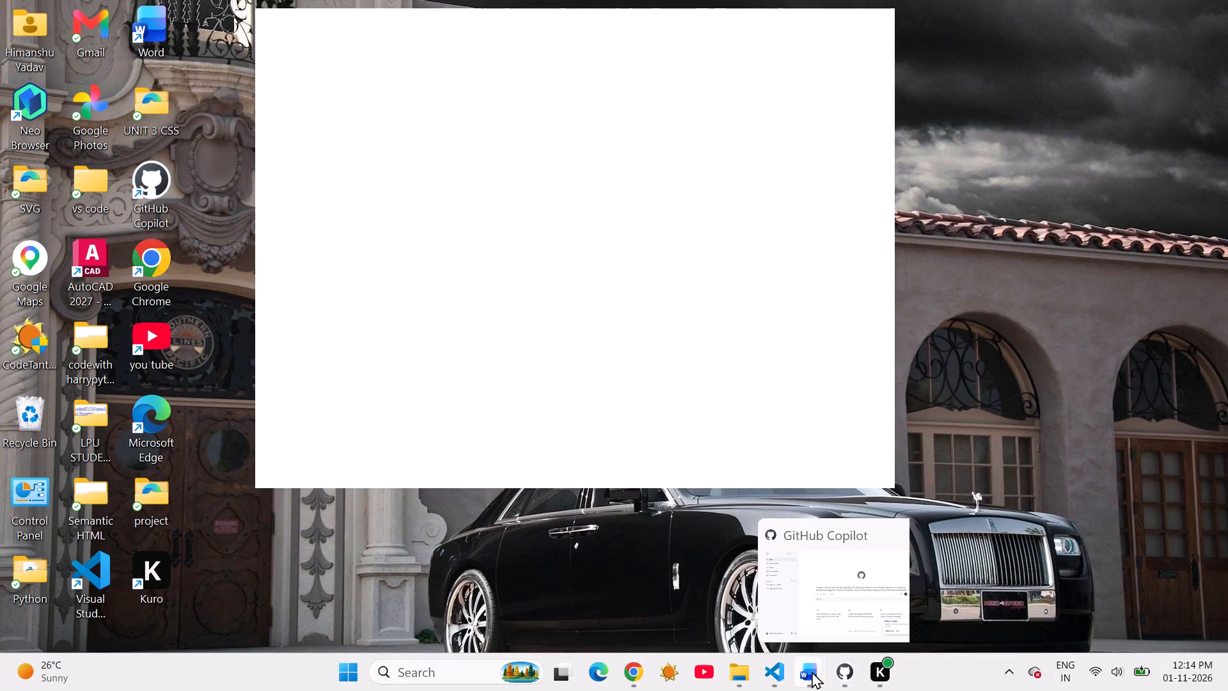
Switch to the CA2 report document in Word and print all its pages with Microsoft Print to PDF.
left_click(881, 611)
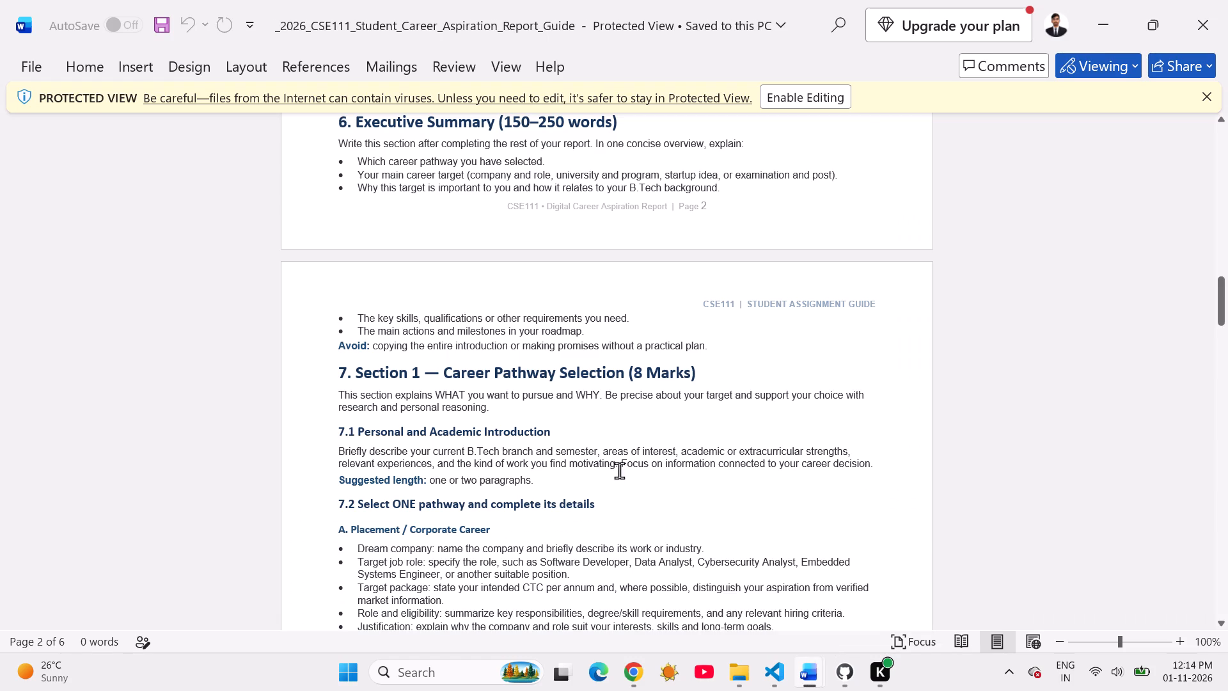
scroll(605, 457, "up", 2)
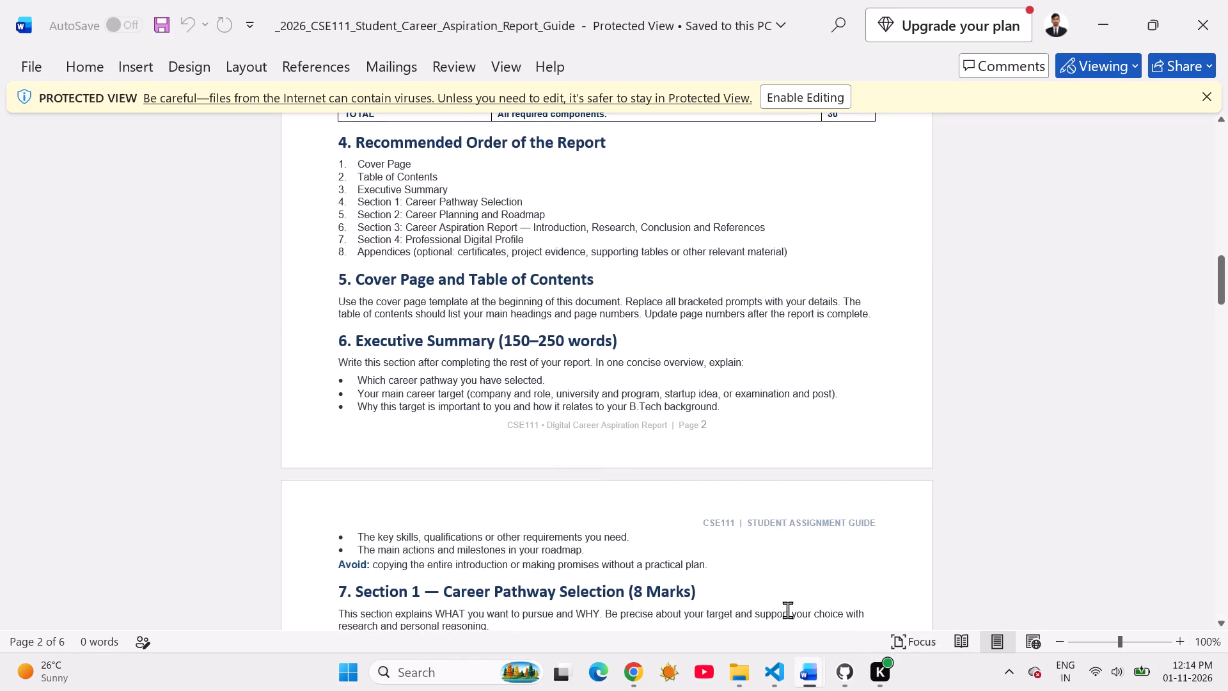
left_click(744, 610)
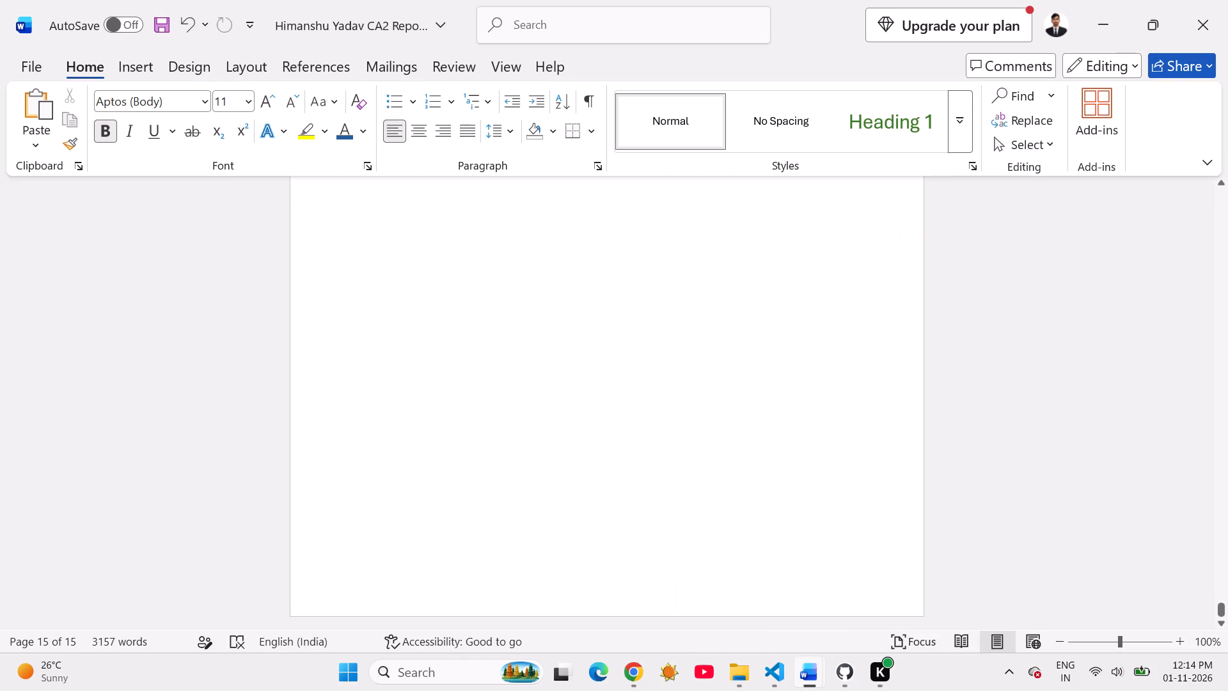
scroll(459, 411, "up", 10)
scroll(459, 411, "up", 15)
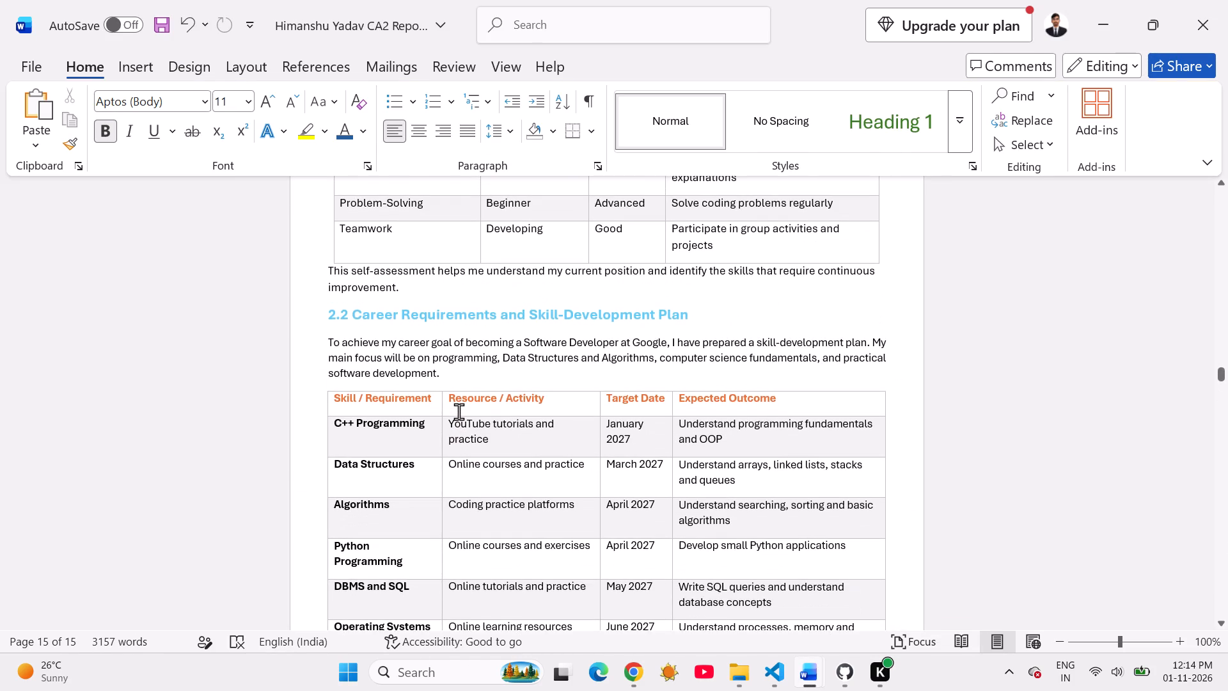
key("ctrl+p")
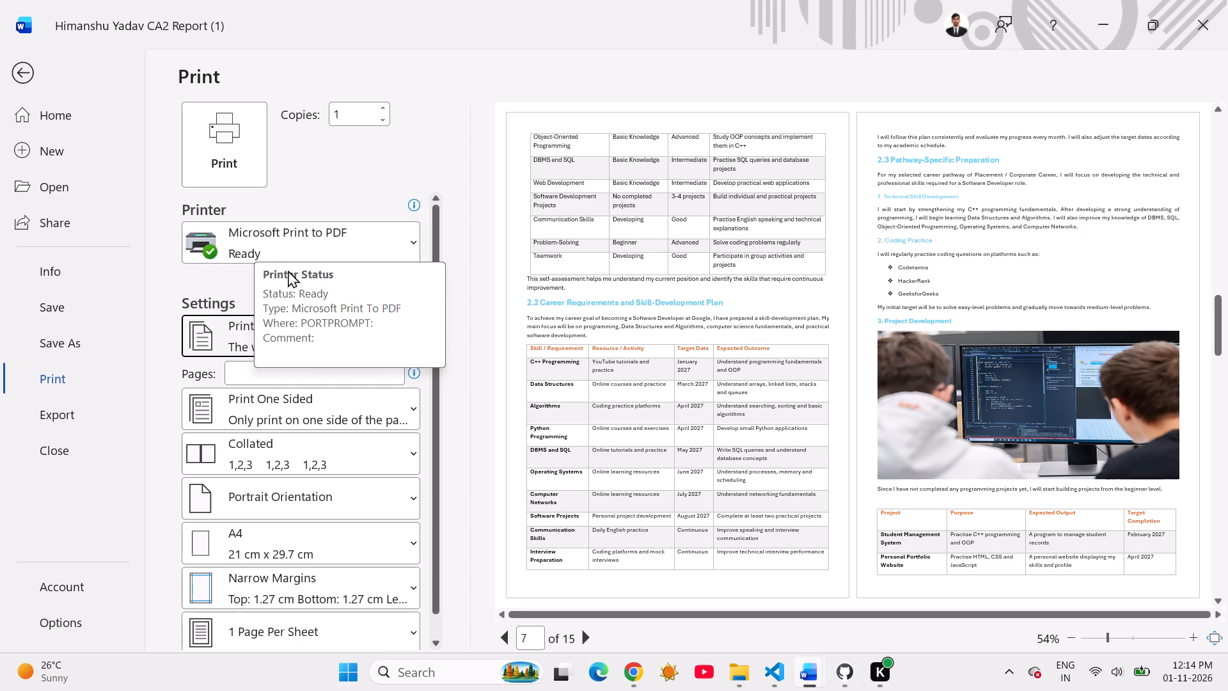
left_click(231, 161)
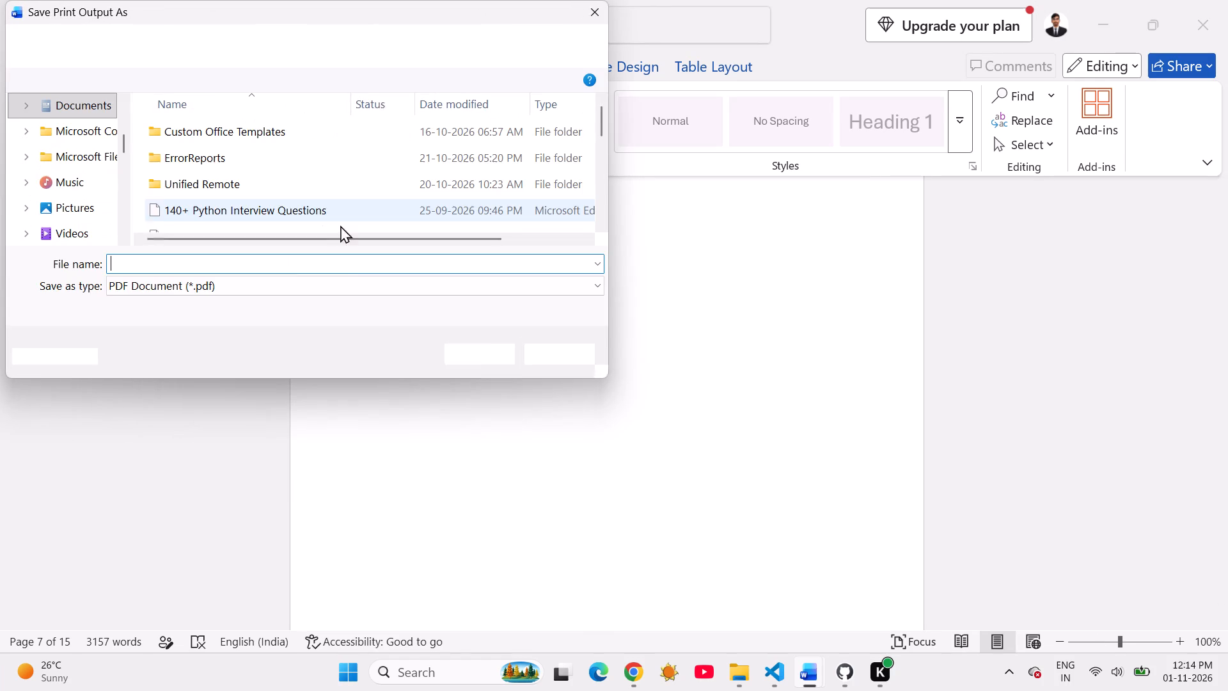
Save the PDF output in the Documents folder under the file name CSE111 CA3 REPORT.
left_click(271, 260)
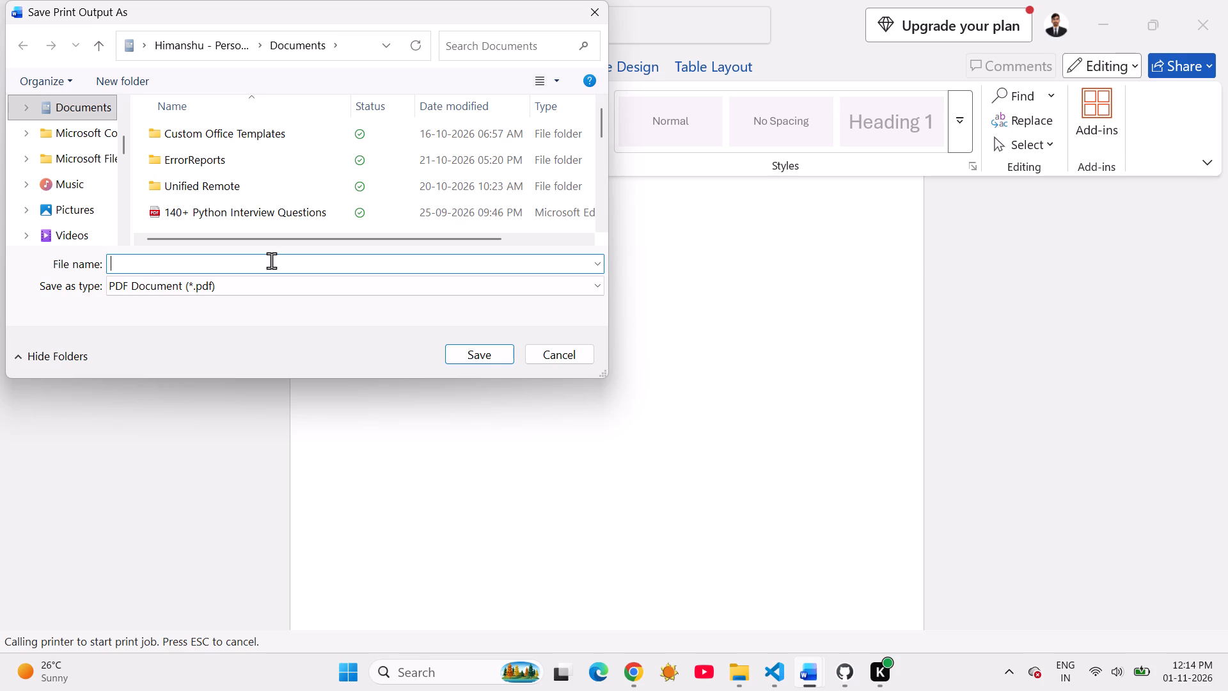
type("cSE")
key("BackSpace")
key("BackSpace")
key("BackSpace")
type("CSE")
key("space")
key("BackSpace")
type("111")
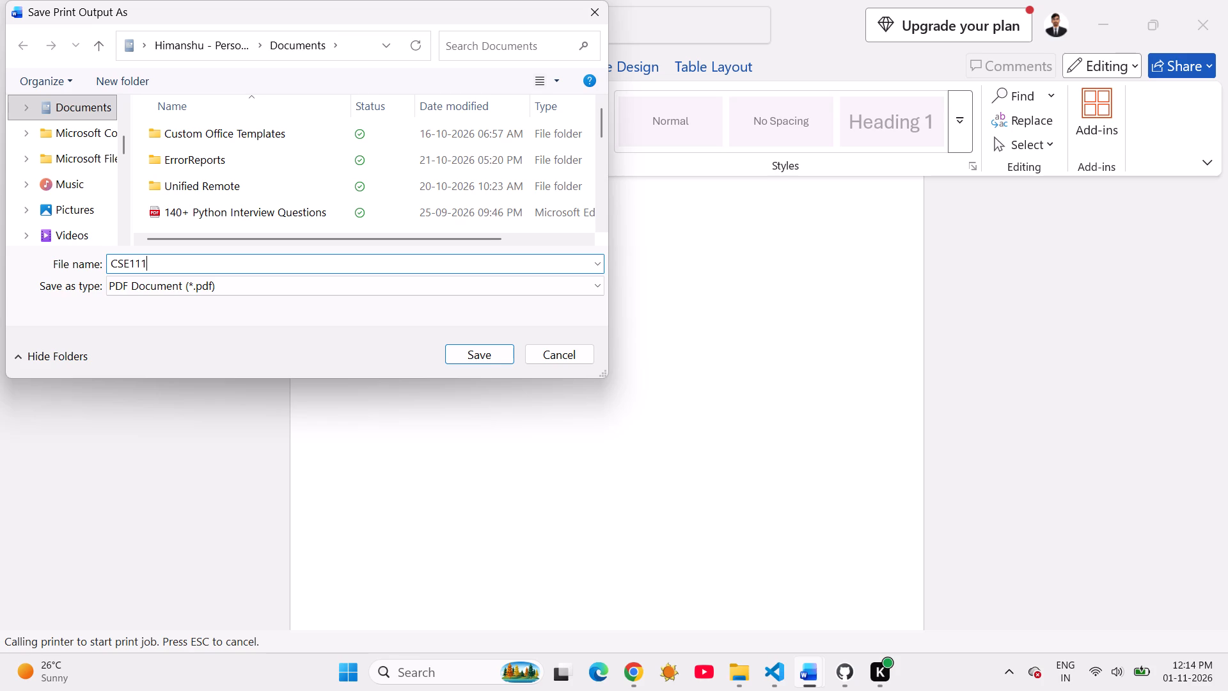
left_click(214, 261)
key("c")
key("a")
key("BackSpace")
key("BackSpace")
key("space")
type("CA")
key("3")
key("space")
type("RE")
type("PORT")
left_click(487, 354)
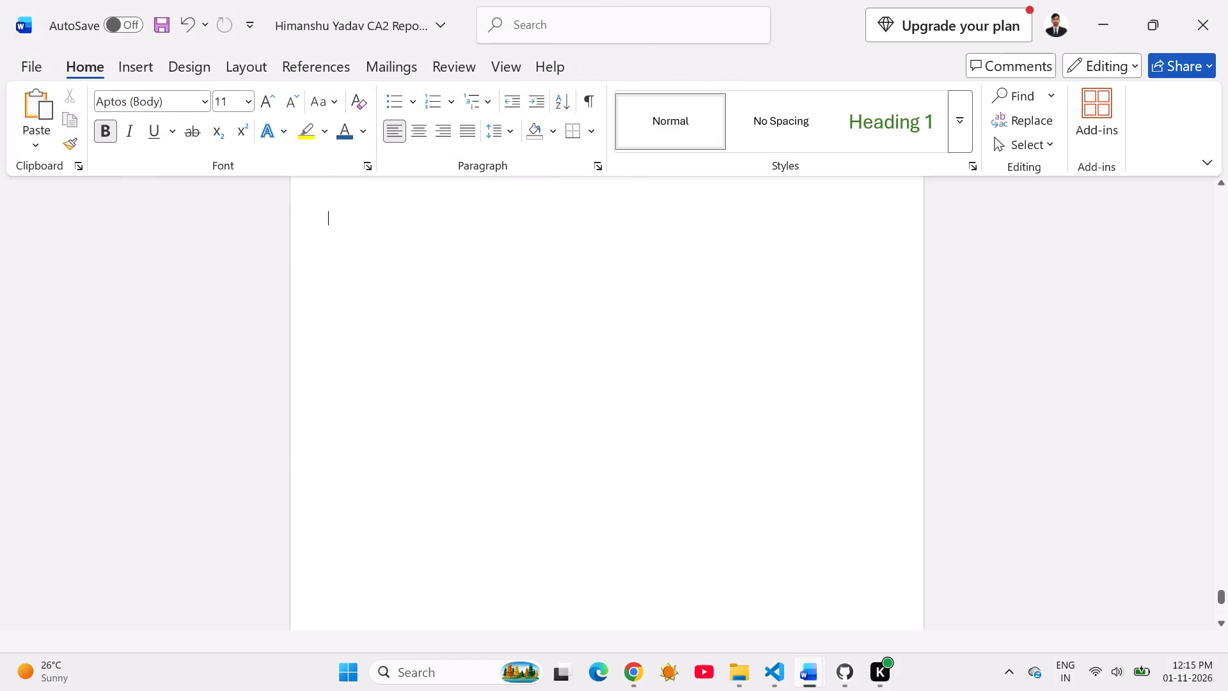
Minimize the report window and try to minimize the CSE111 assignment guide window.
left_click(1093, 14)
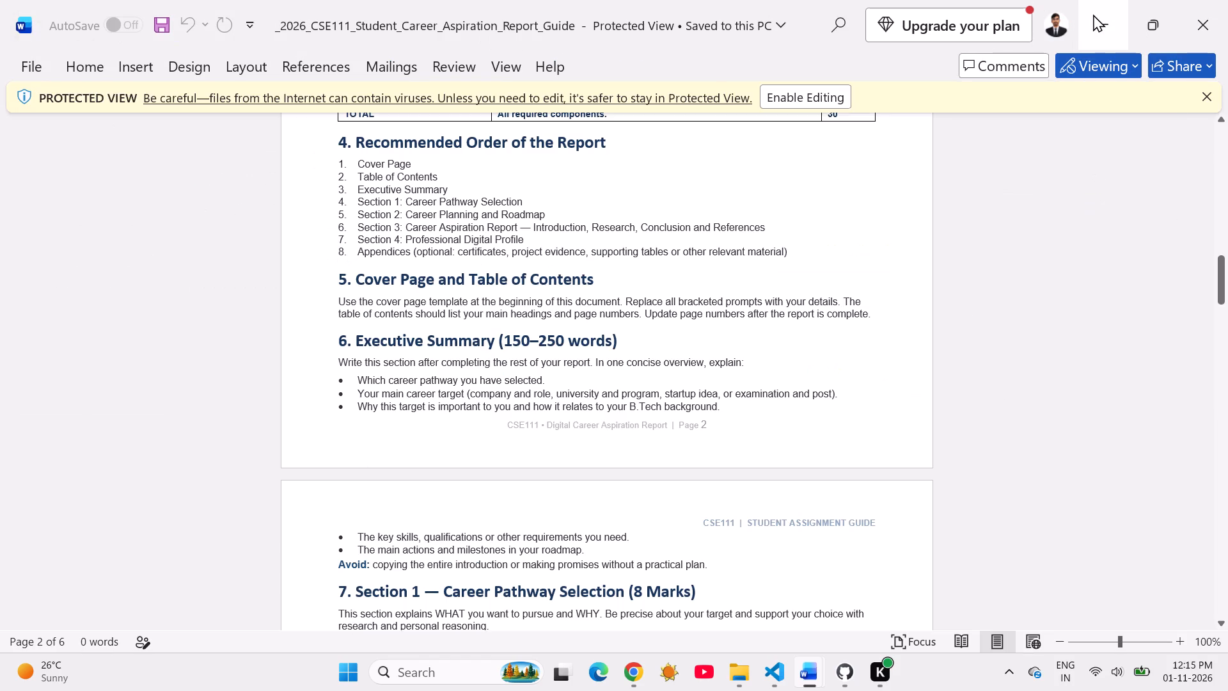
left_click(1105, 22)
left_click(1105, 22)
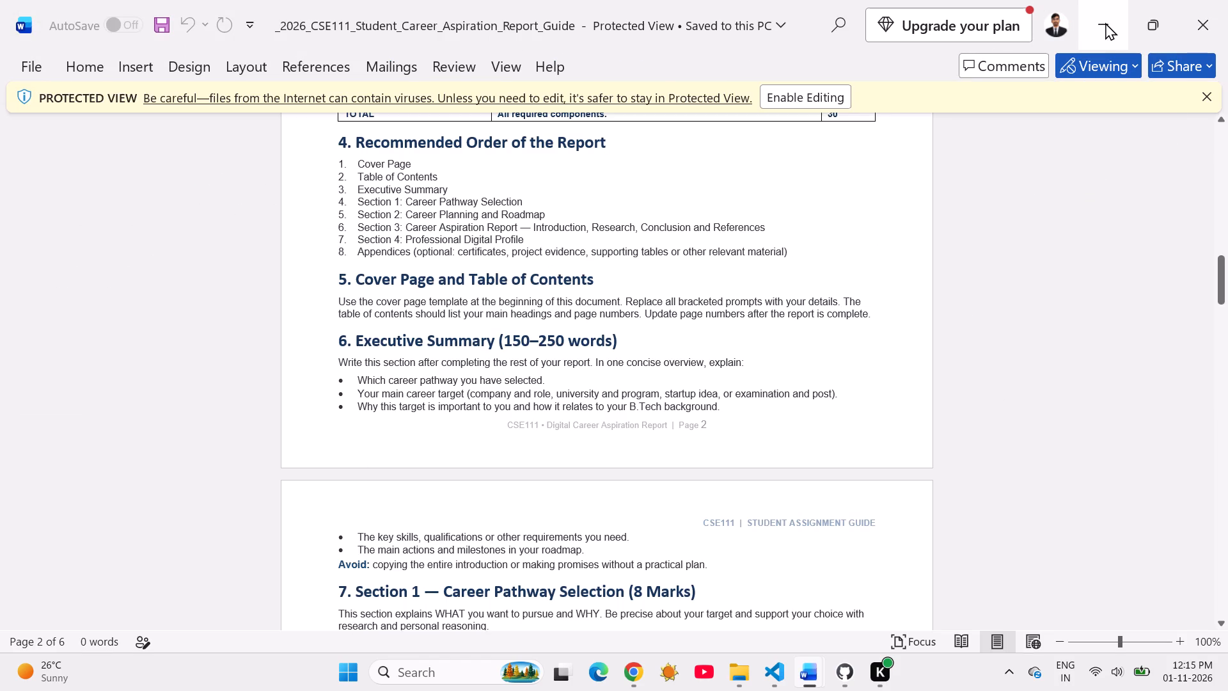
double_click(1105, 22)
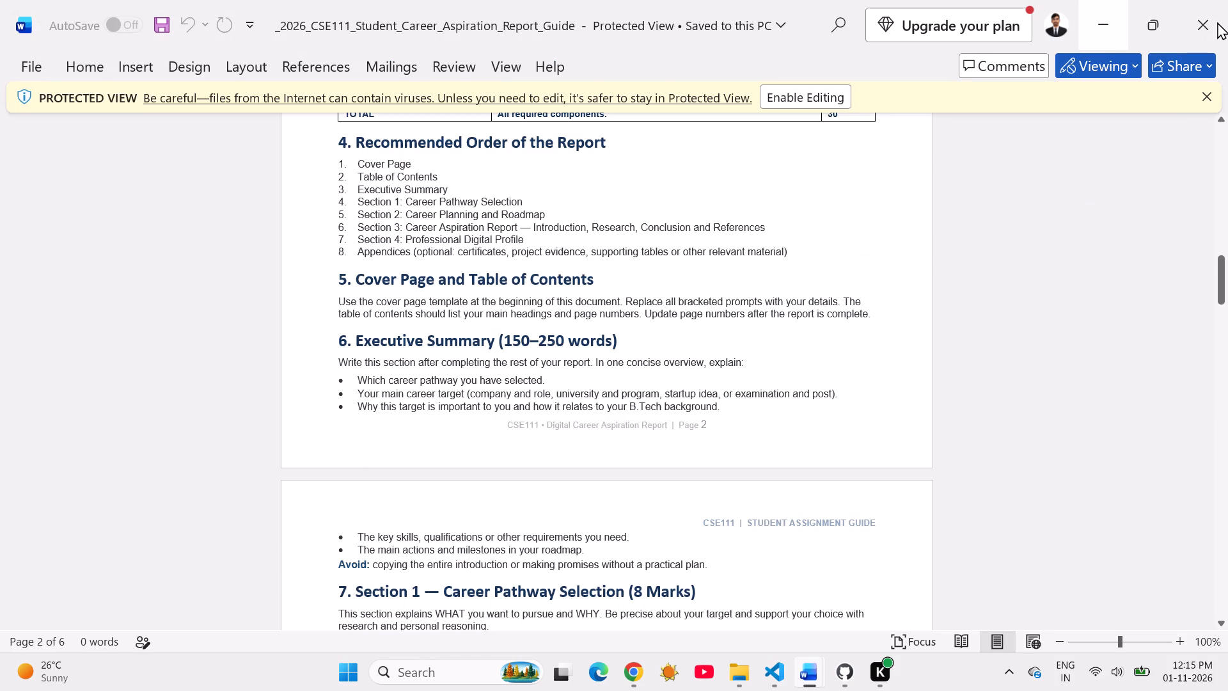
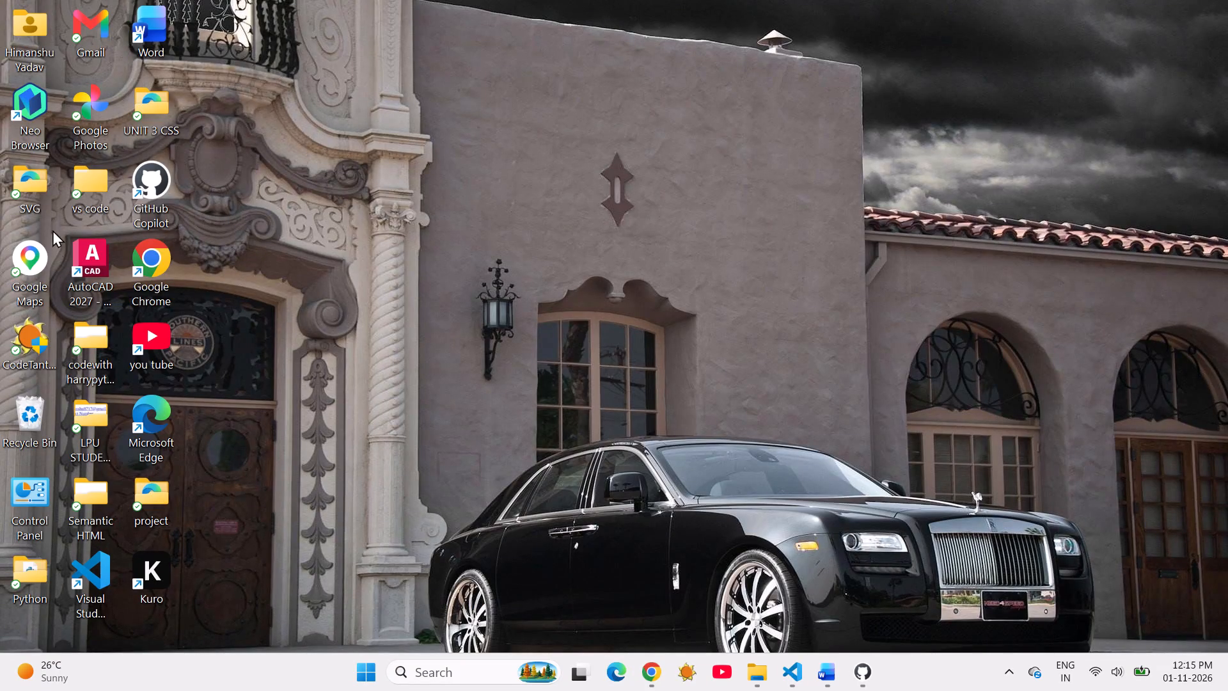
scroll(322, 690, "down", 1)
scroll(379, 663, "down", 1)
Open the personal user folder in File Explorer and open the CSE111 CA3 REPORT PDF from the recent files.
left_click(28, 31)
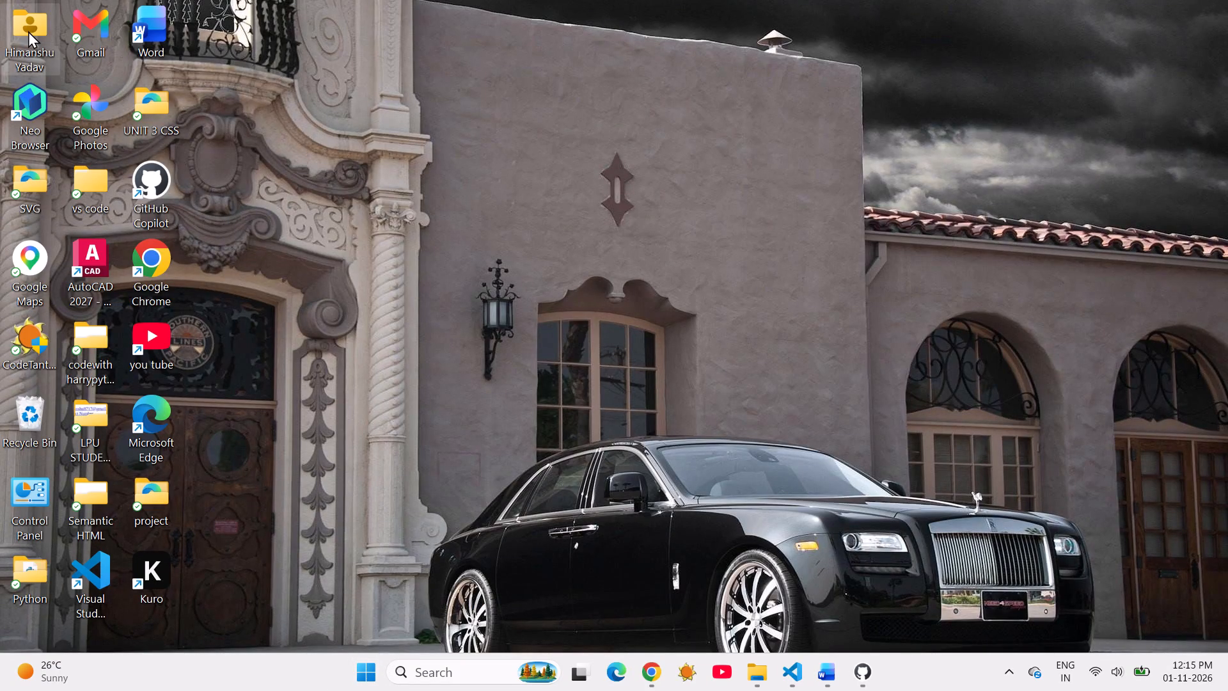
double_click(28, 31)
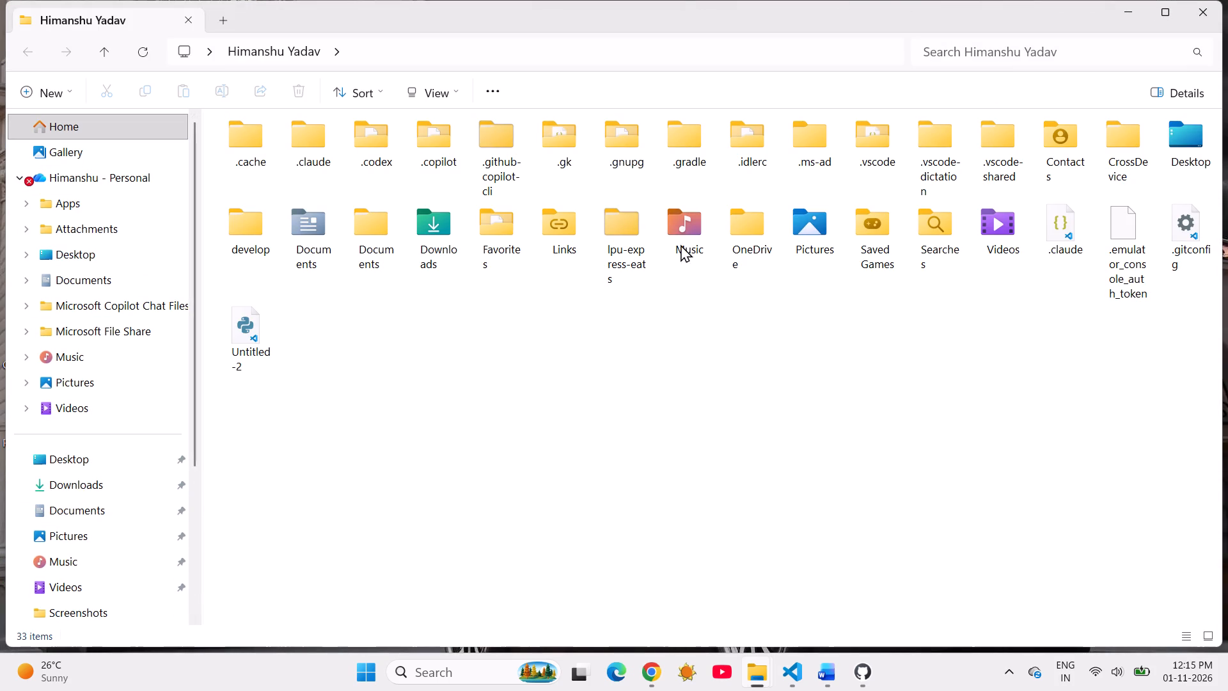
left_click(109, 488)
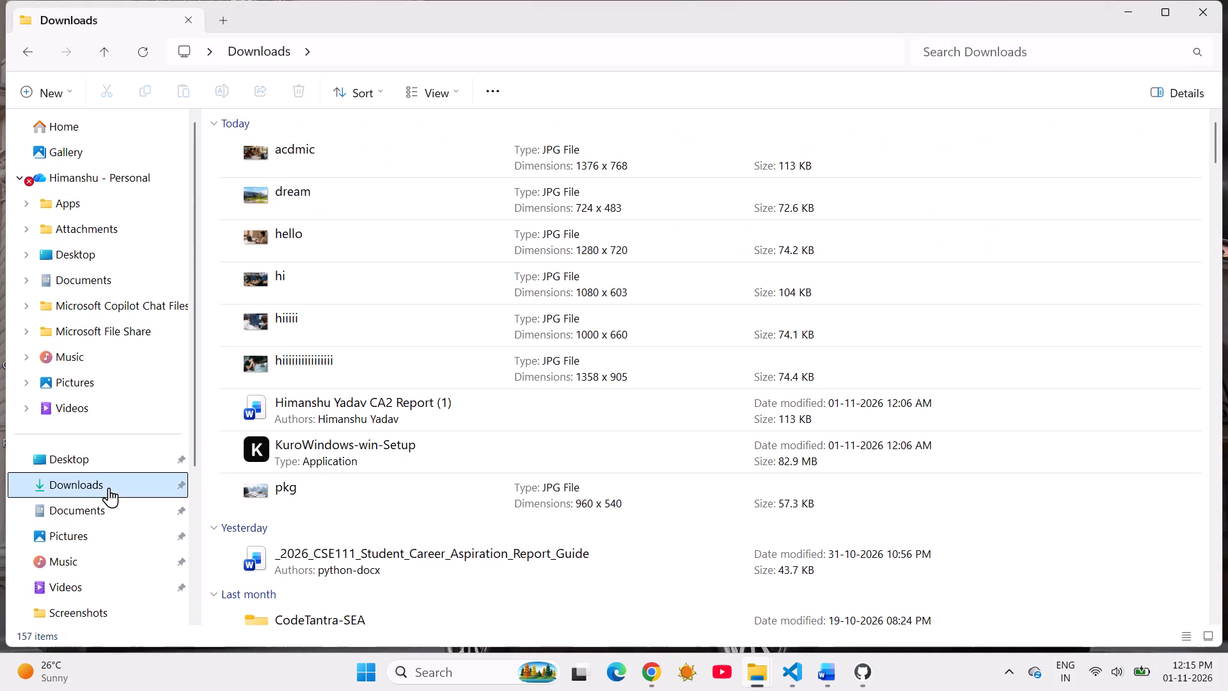
left_click(74, 133)
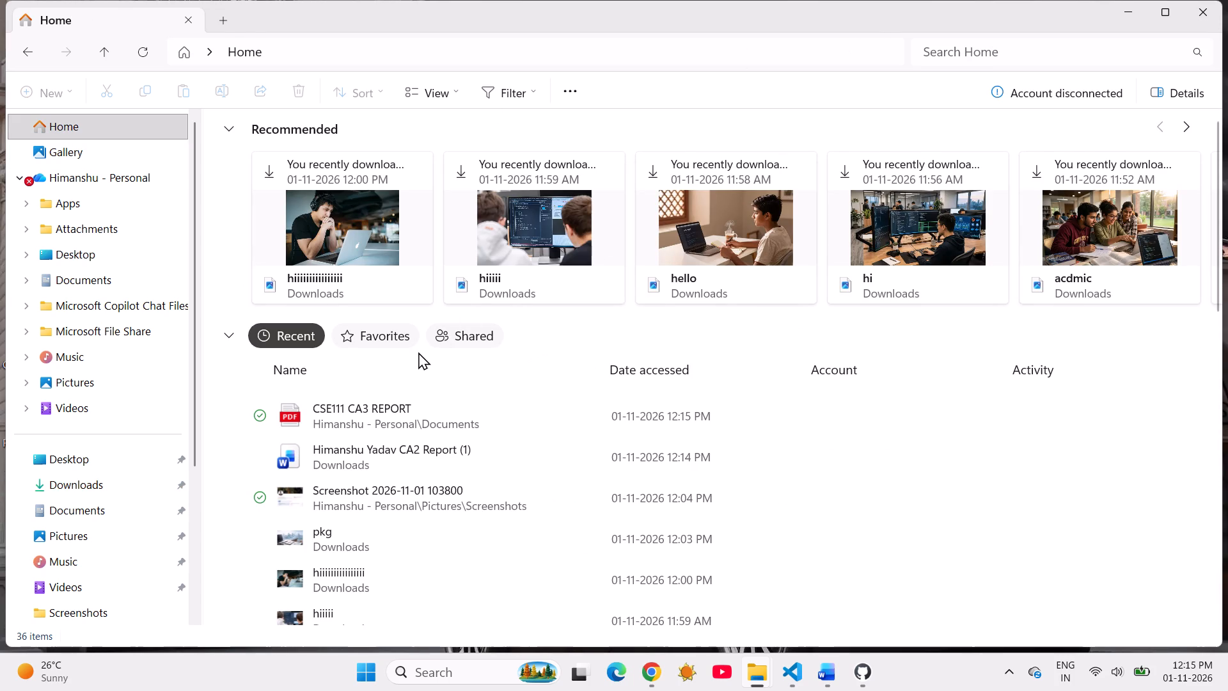
double_click(391, 418)
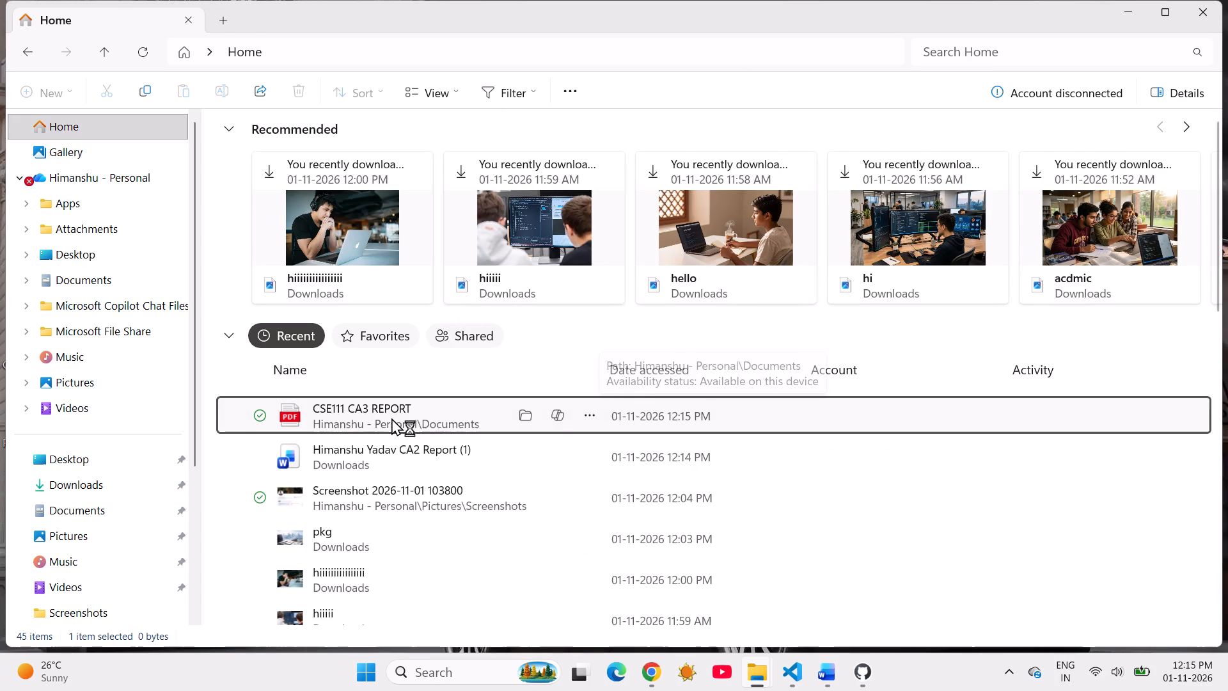
Review the exported PDF from the cover page through the 1.8 Challenges I May Face section, checking text and images.
scroll(391, 418, "down", 3)
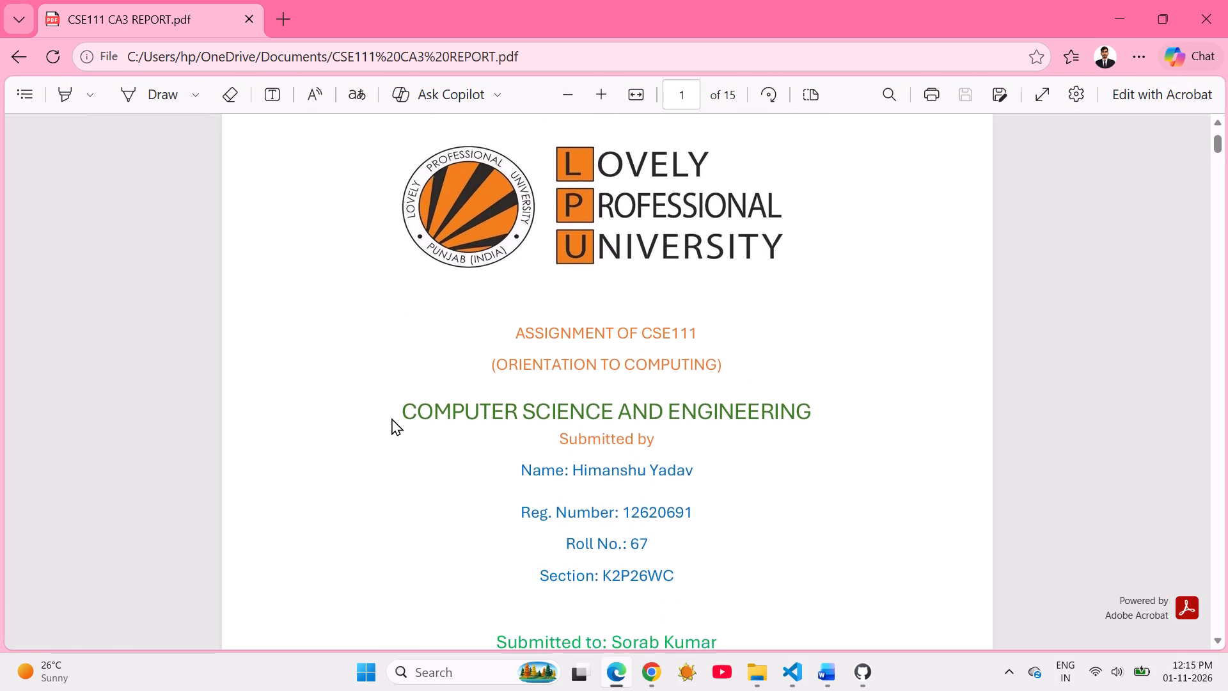
scroll(391, 418, "down", 6)
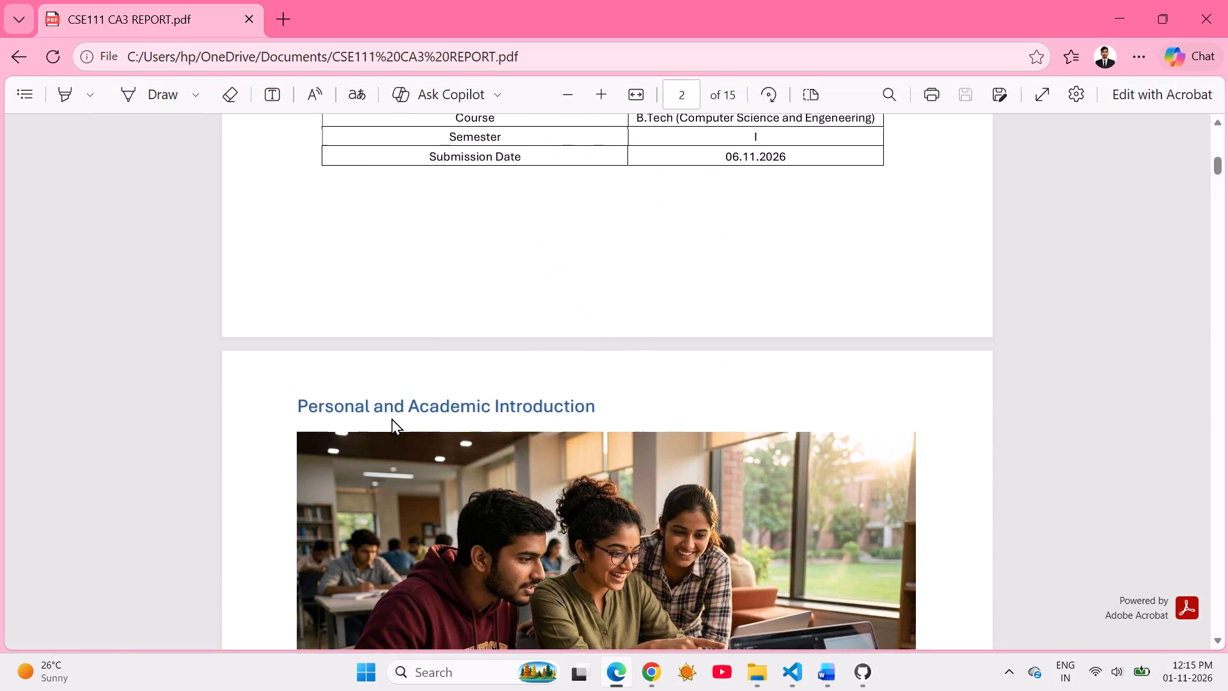
scroll(391, 418, "down", 3)
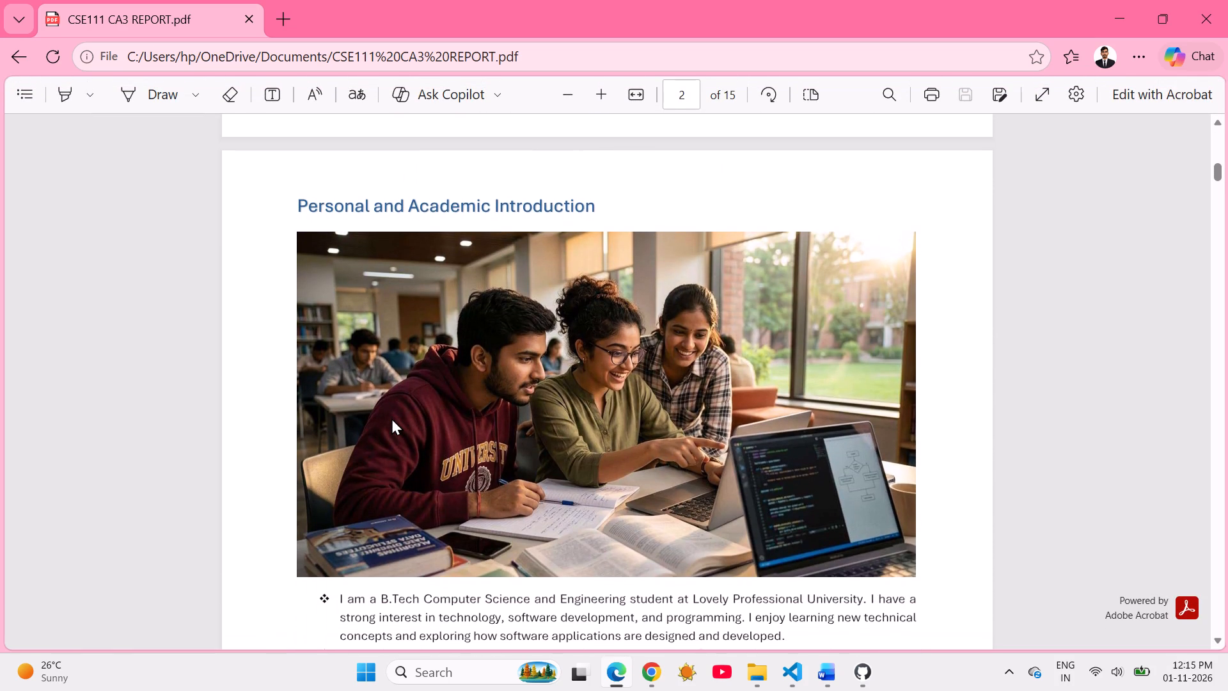
scroll(391, 418, "down", 7)
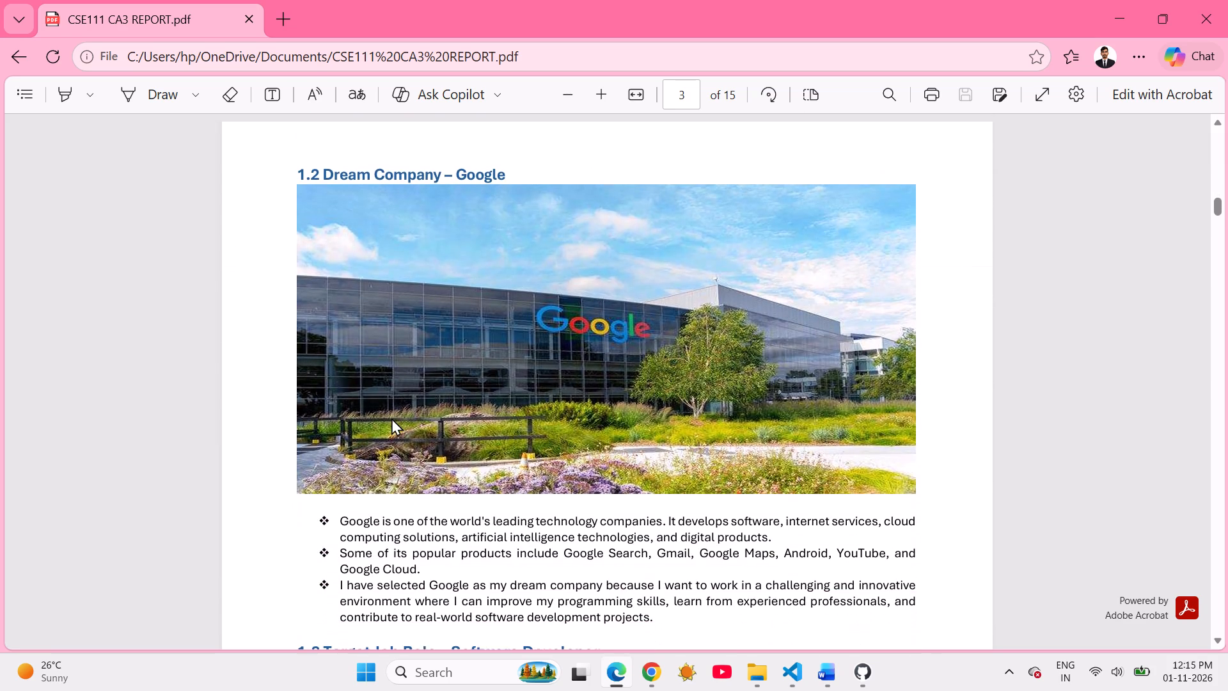
scroll(391, 418, "down", 4)
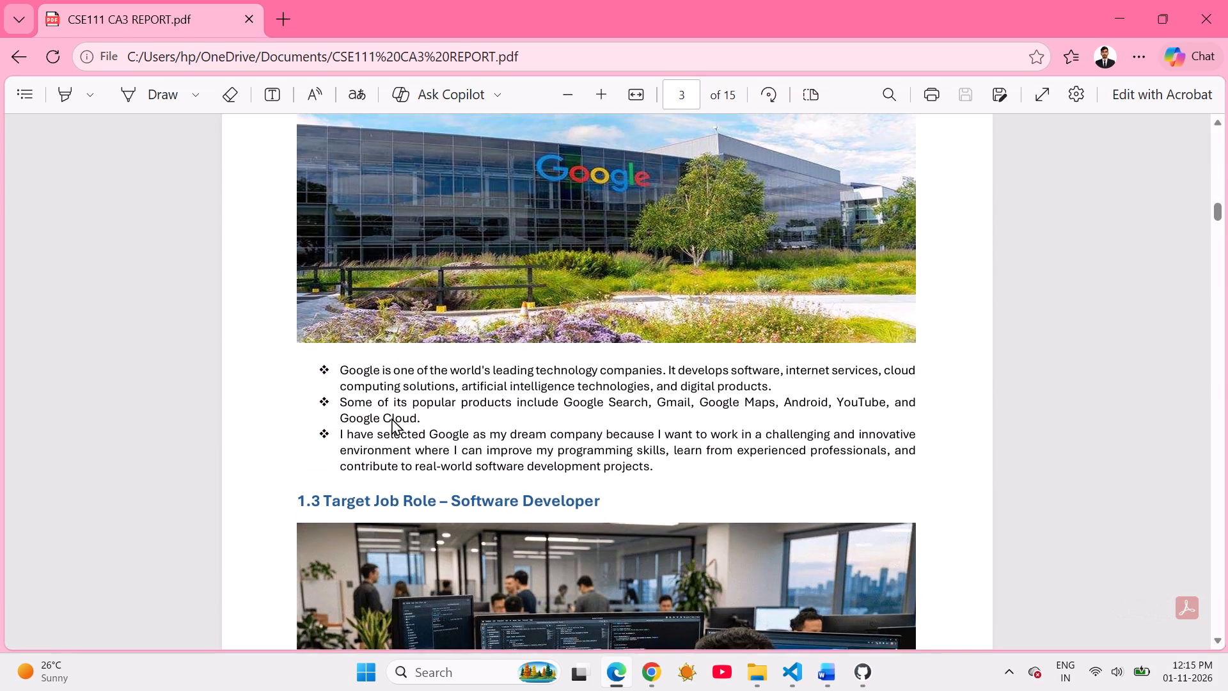
scroll(391, 418, "down", 8)
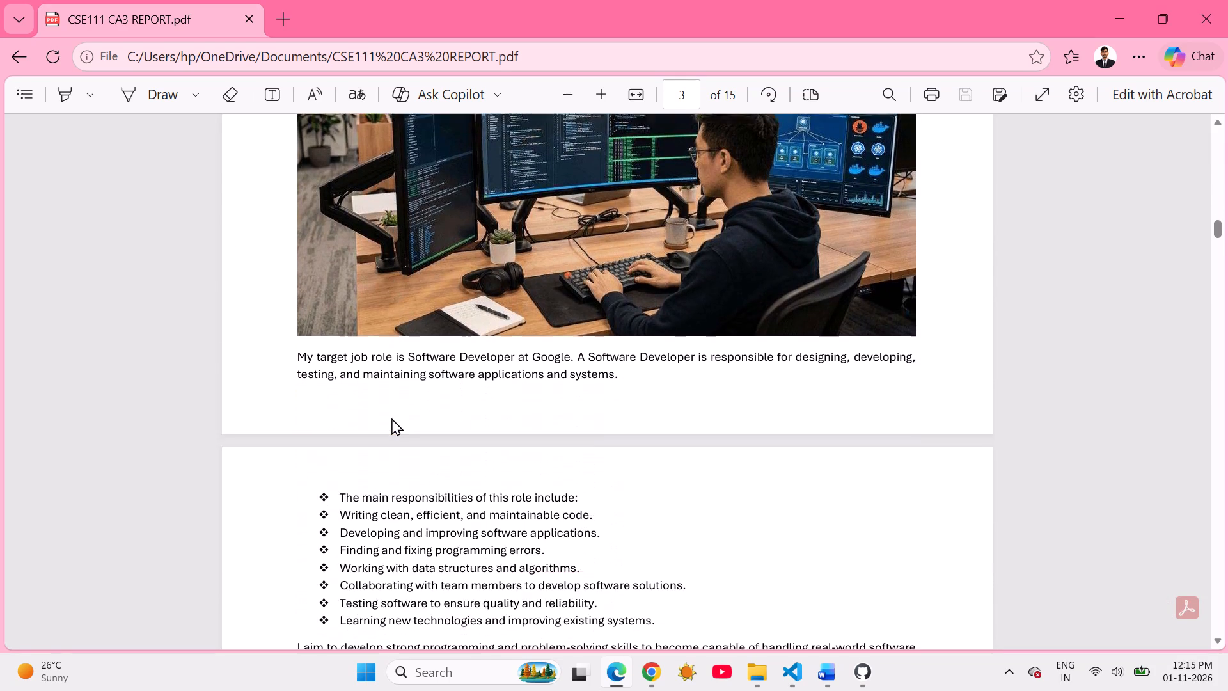
scroll(391, 418, "down", 4)
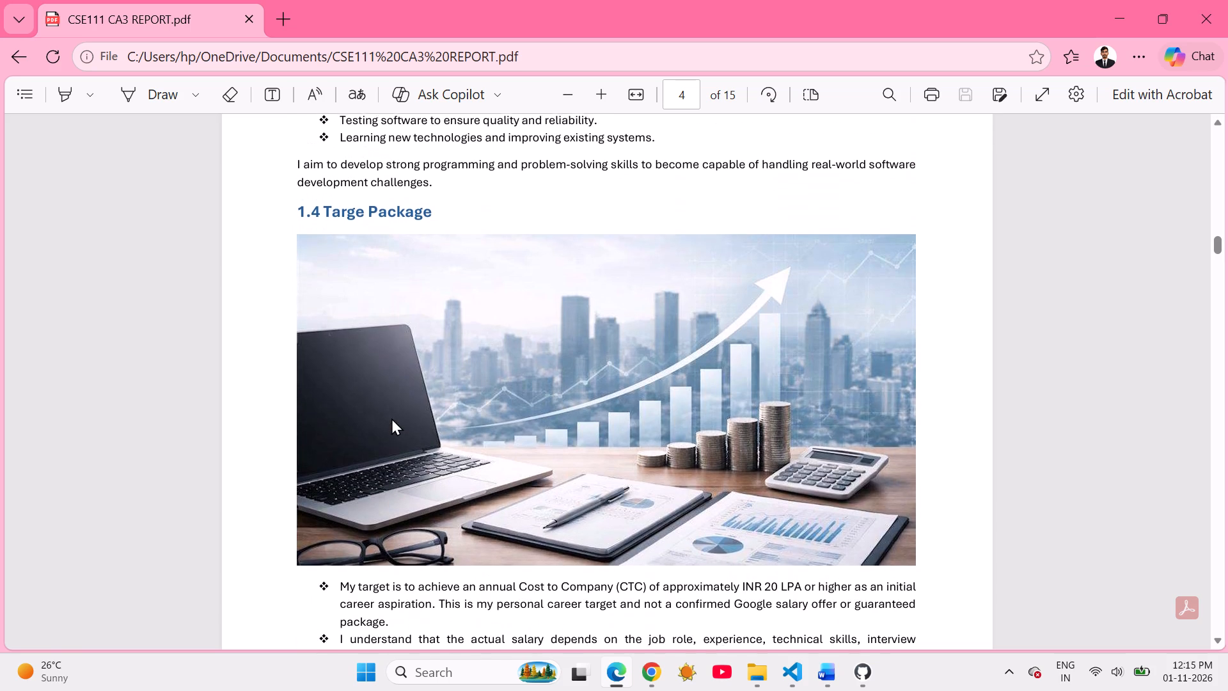
scroll(391, 418, "down", 2)
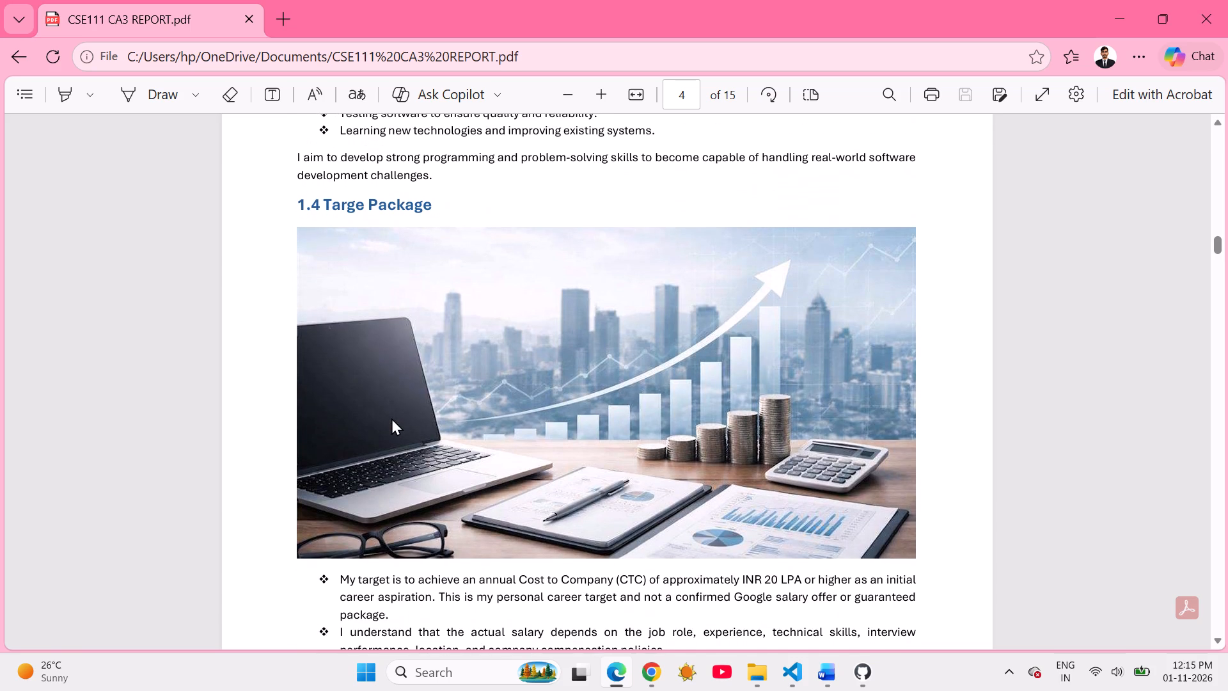
scroll(391, 418, "down", 4)
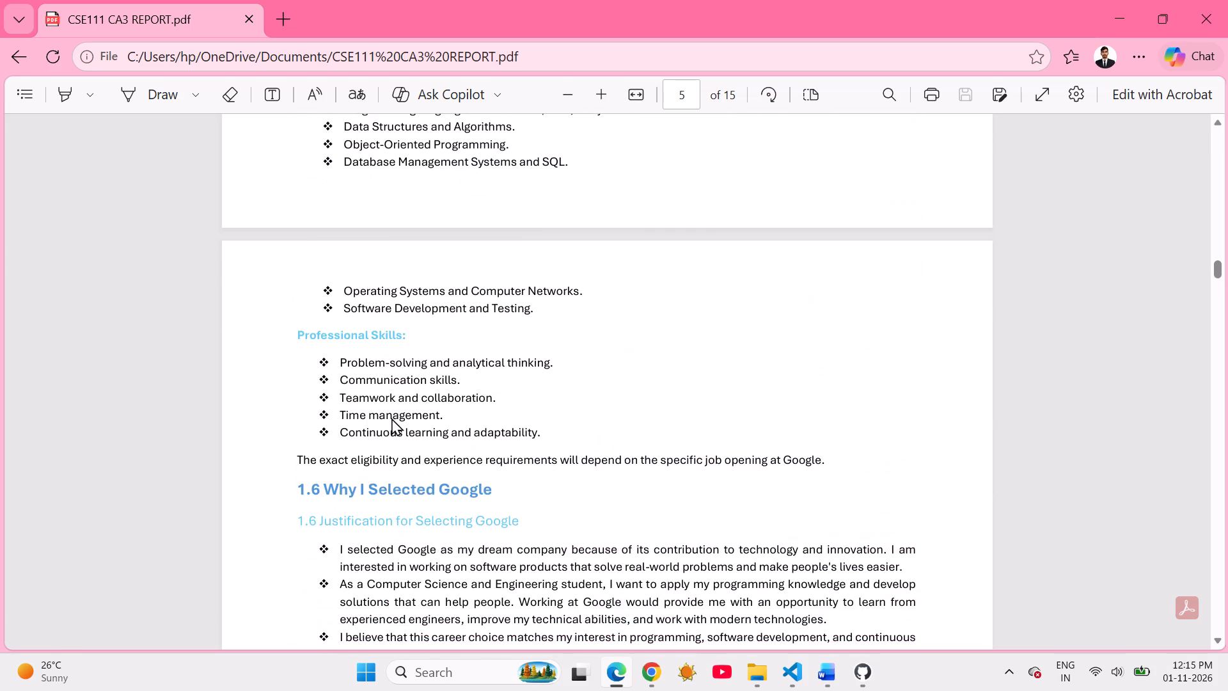
scroll(391, 418, "down", 6)
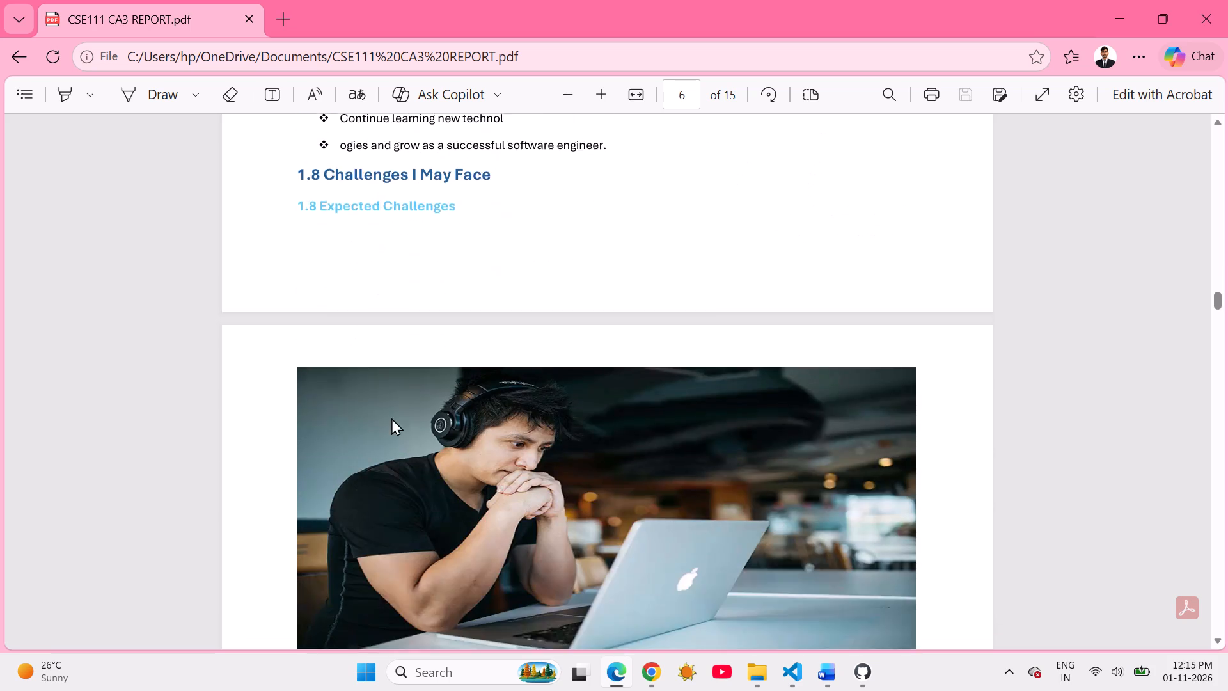
scroll(391, 418, "down", 3)
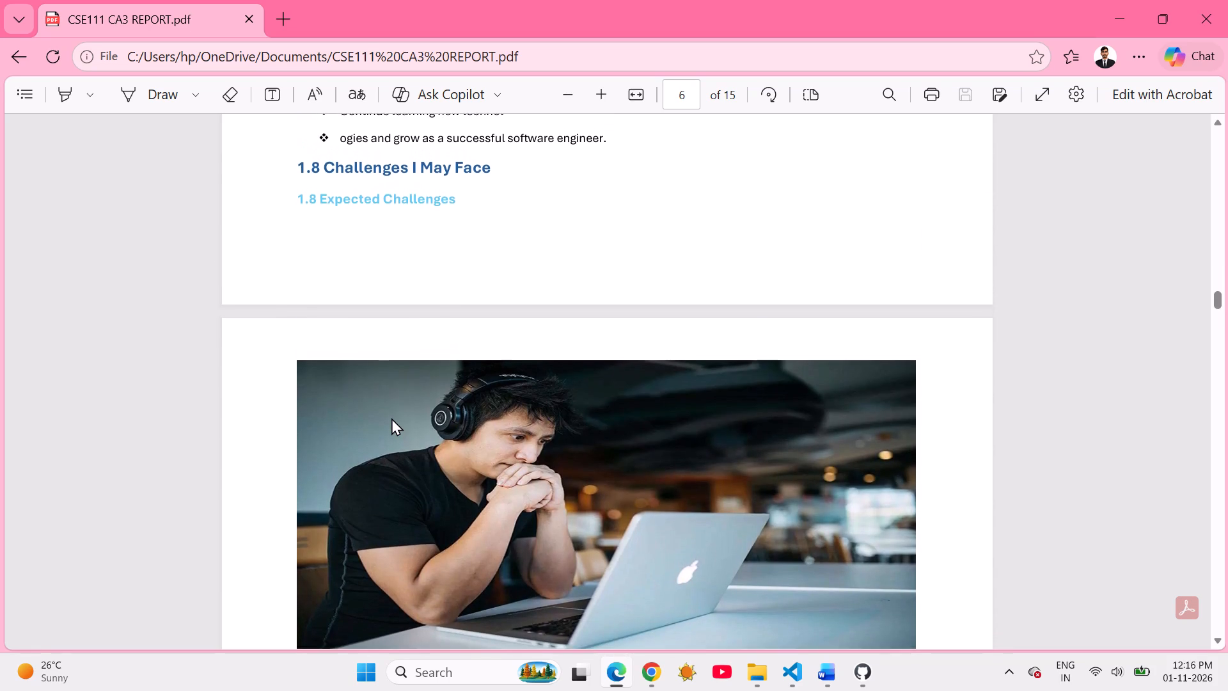
scroll(391, 418, "down", 4)
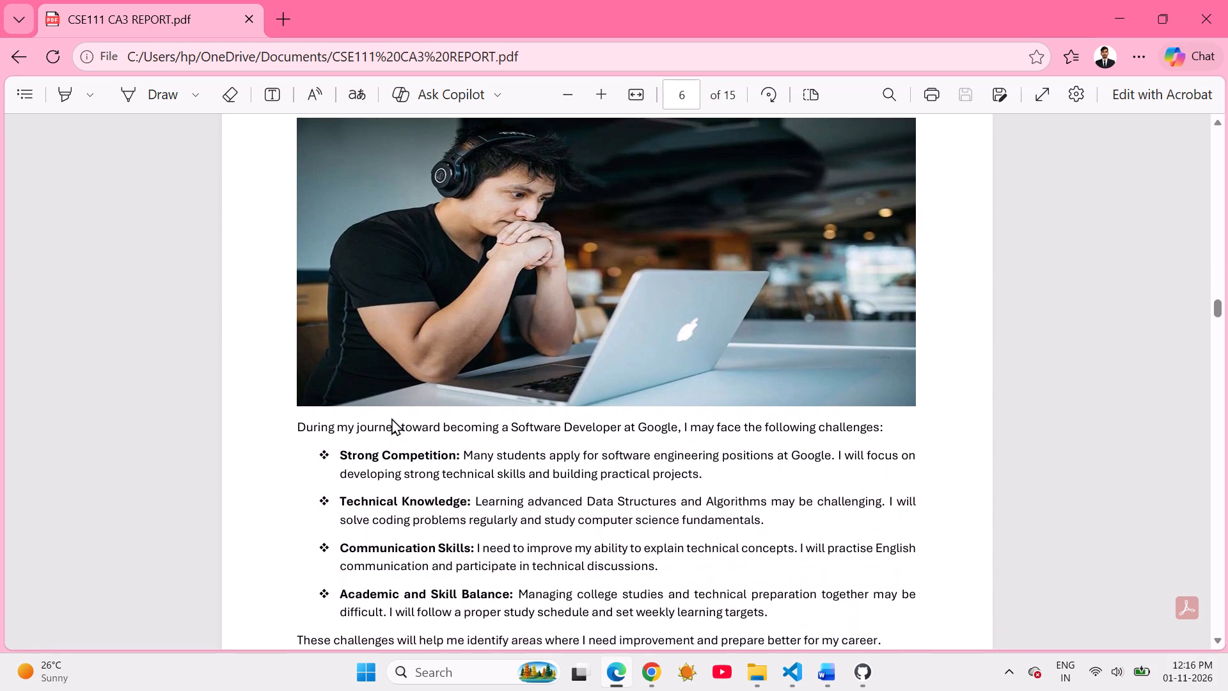
Examine the skill self-assessment and development plan tables, the career roadmap, progress monitoring and section 3 of the report.
scroll(391, 418, "down", 7)
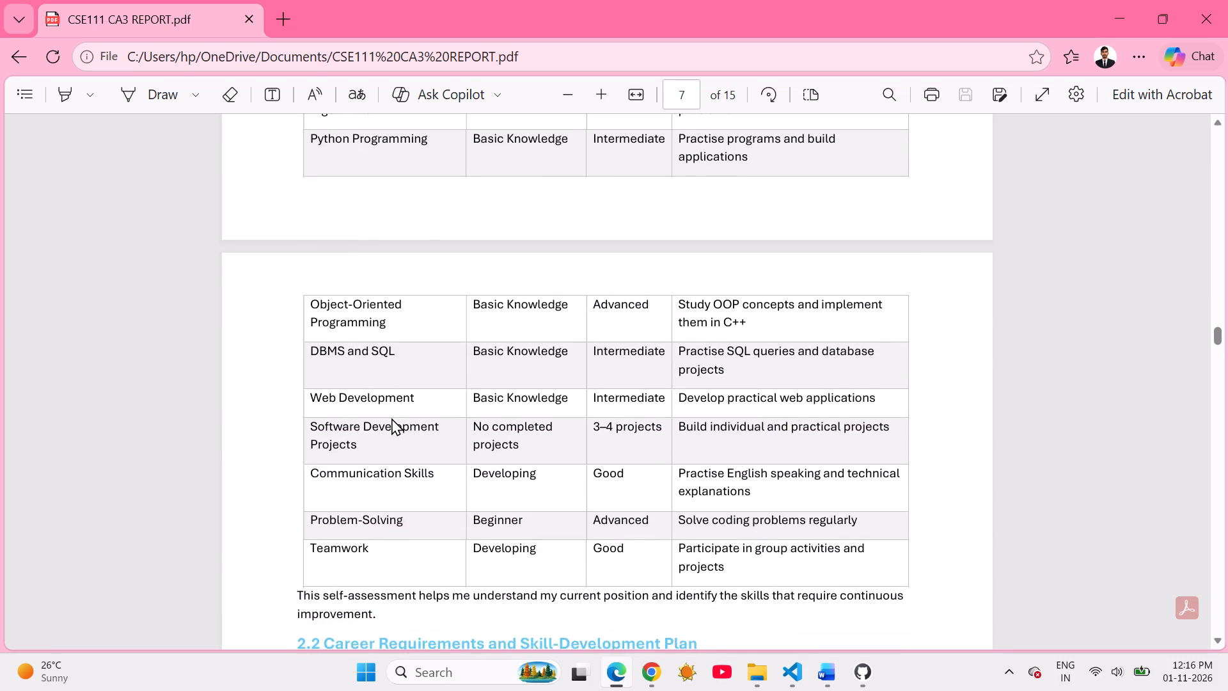
scroll(391, 418, "down", 8)
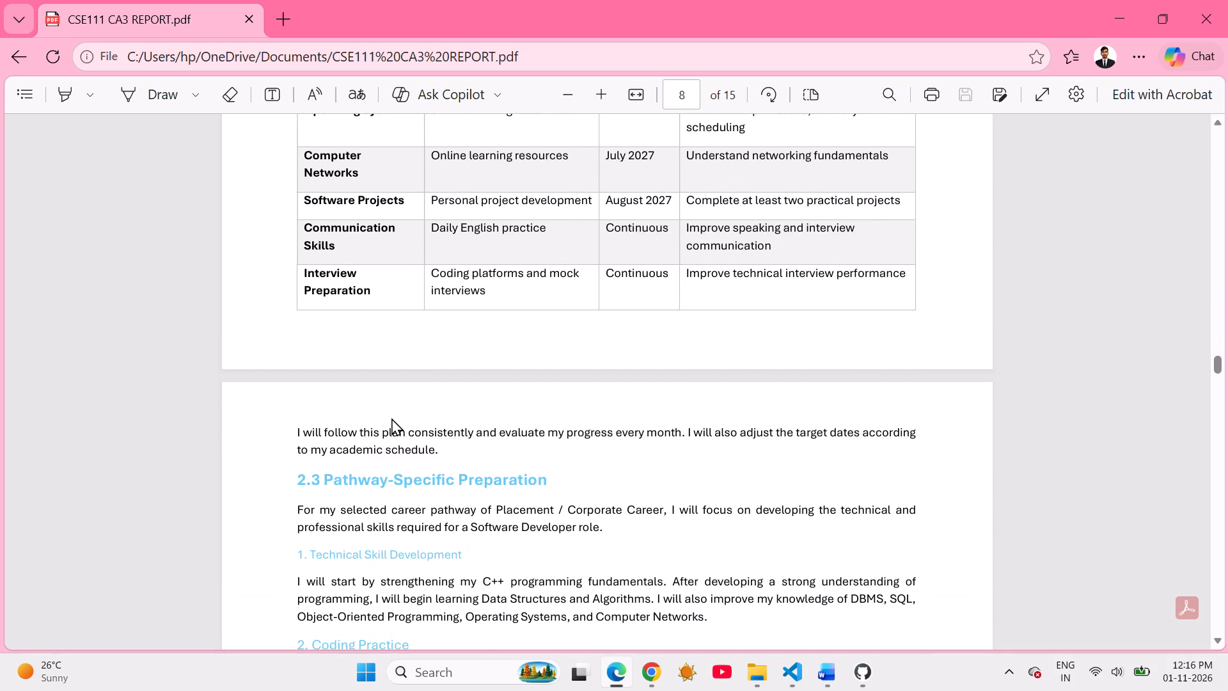
scroll(391, 418, "down", 6)
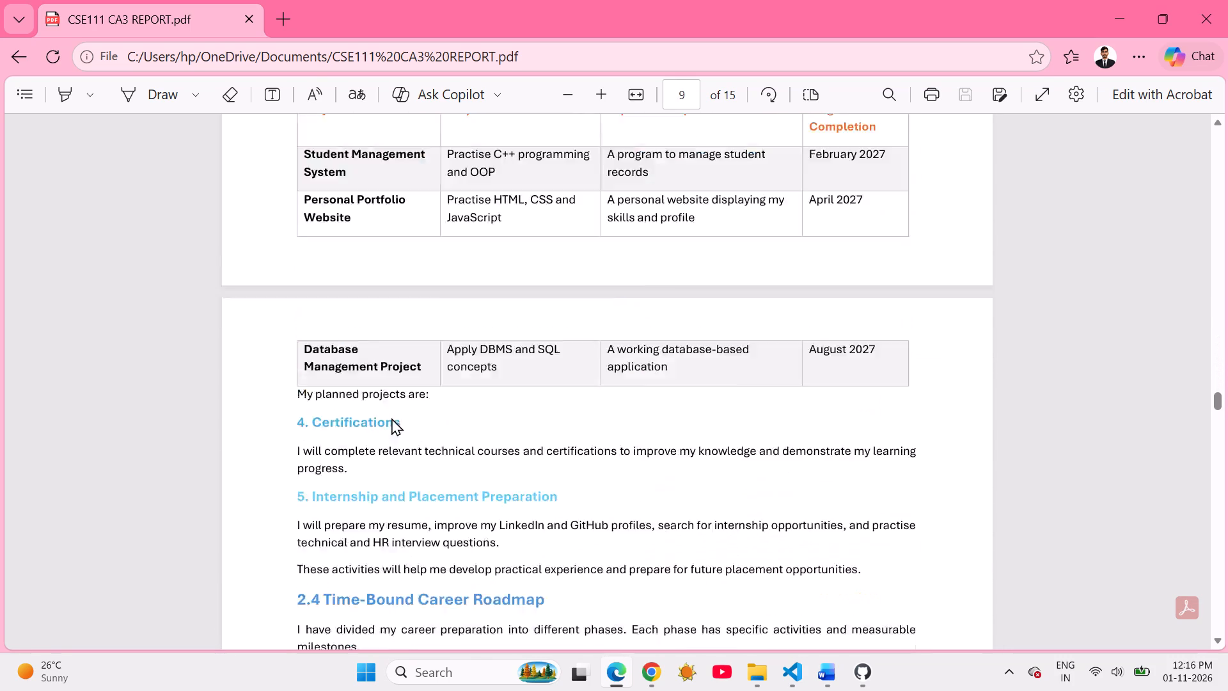
scroll(391, 418, "down", 7)
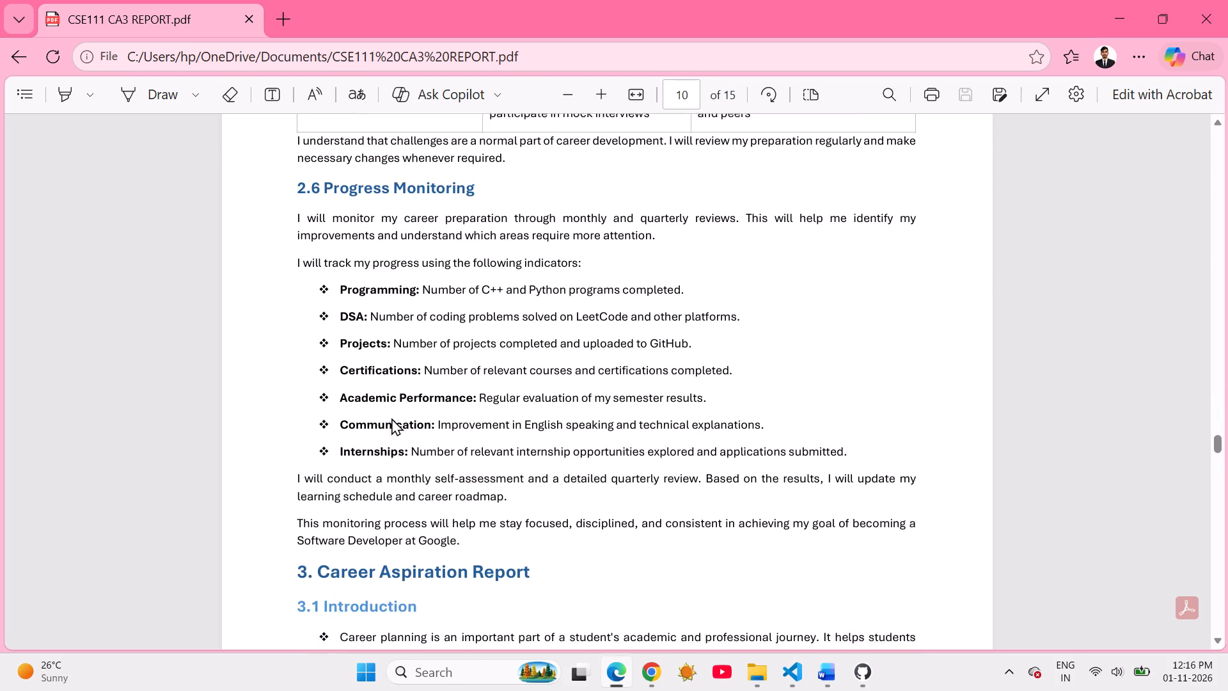
scroll(391, 418, "down", 6)
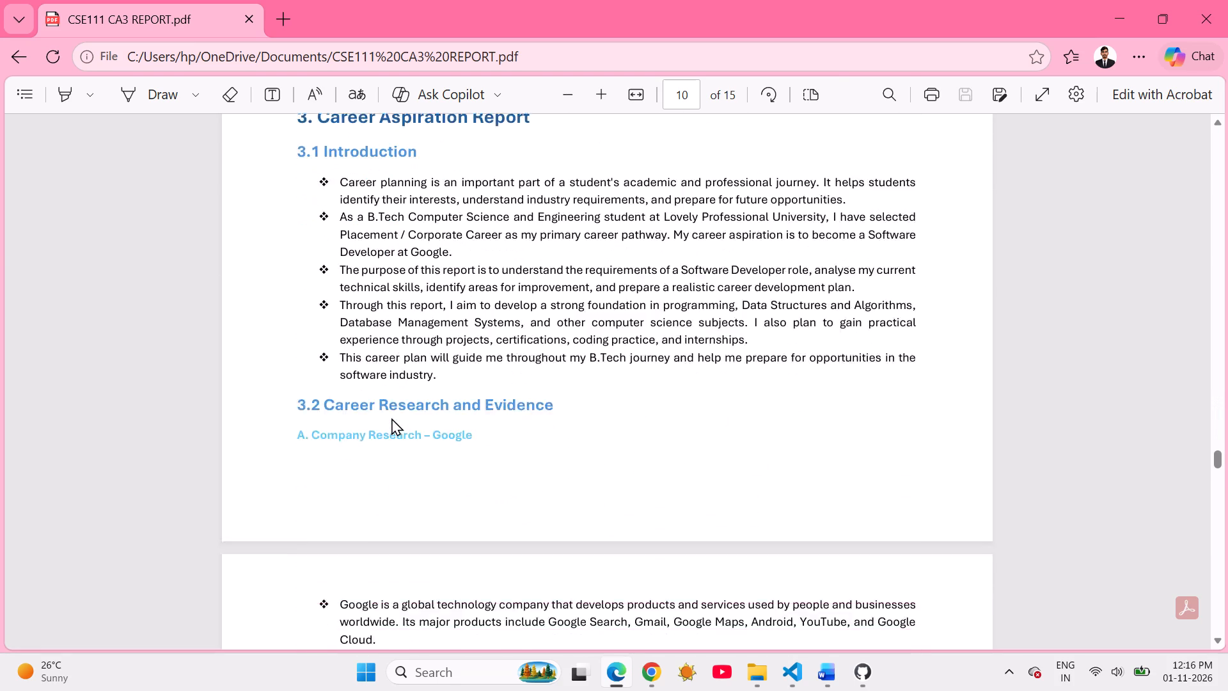
scroll(391, 418, "down", 7)
Check the LinkedIn and GitHub profile sections, the profile link table and the remaining pages to the end of the PDF.
scroll(391, 418, "up", 3)
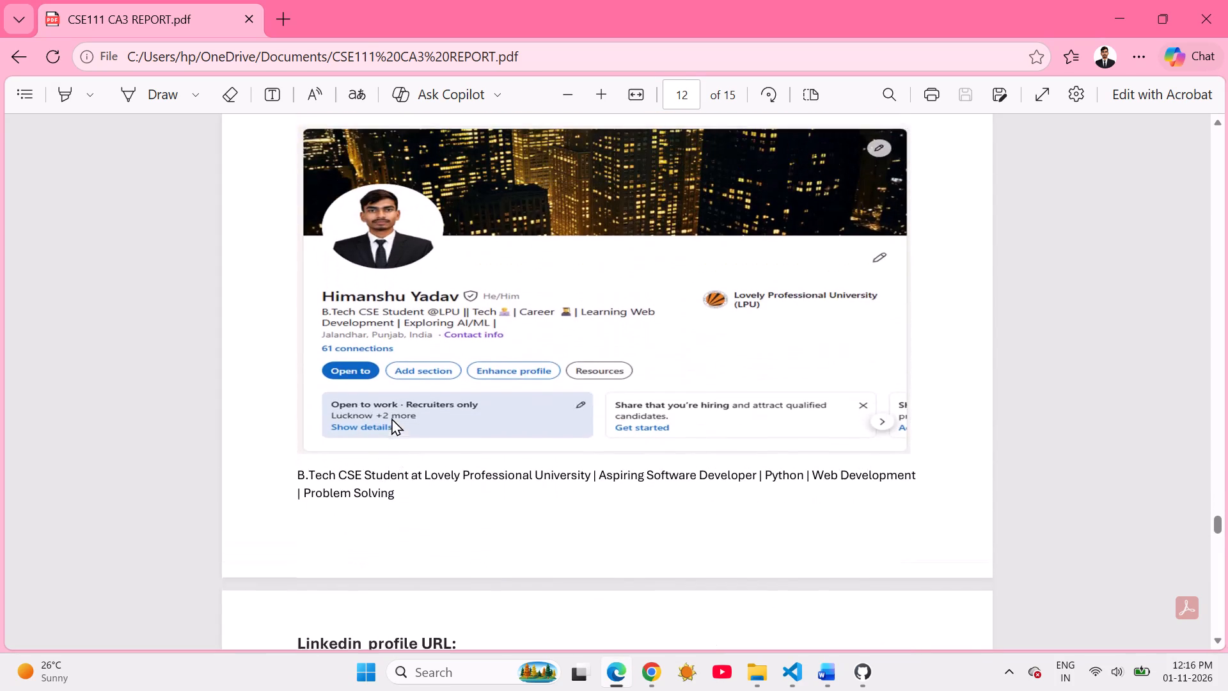
scroll(391, 418, "up", 3)
scroll(391, 418, "down", 4)
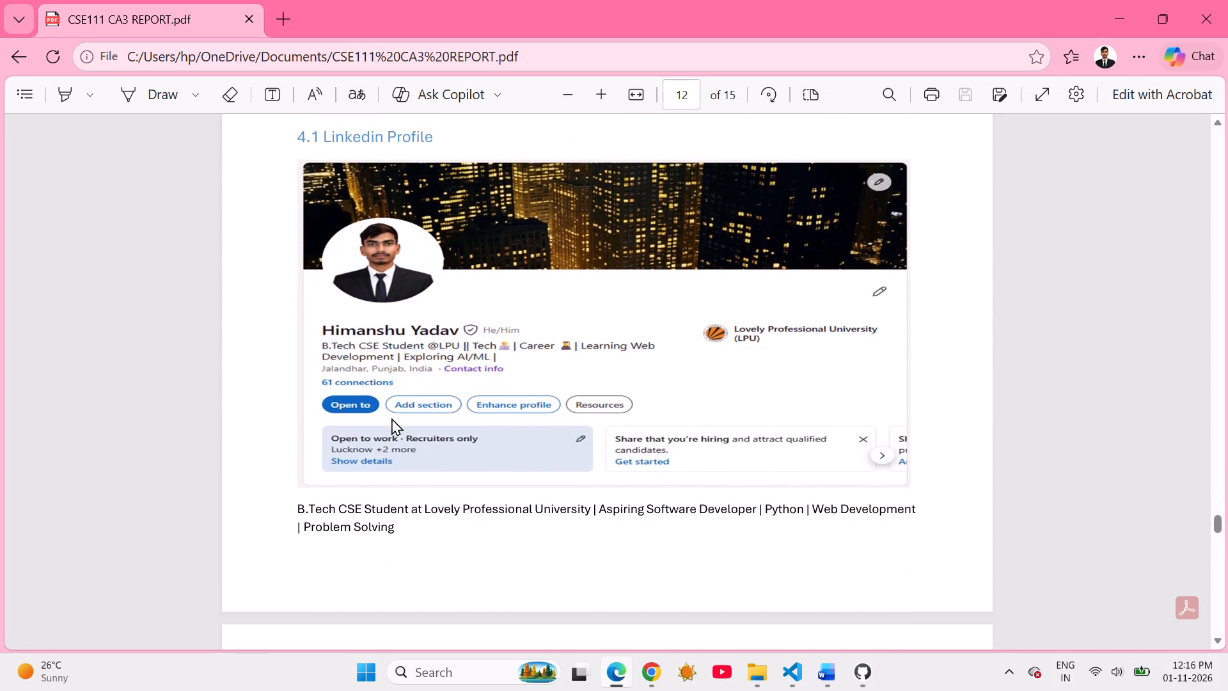
scroll(391, 418, "down", 5)
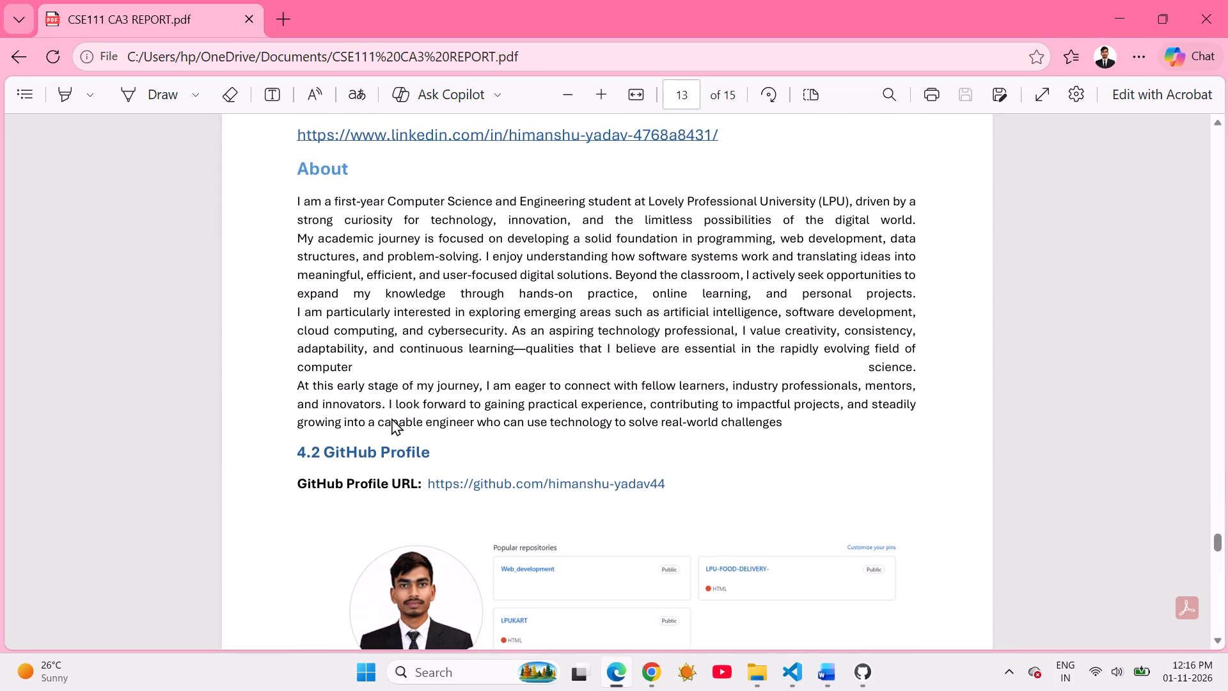
scroll(391, 418, "down", 3)
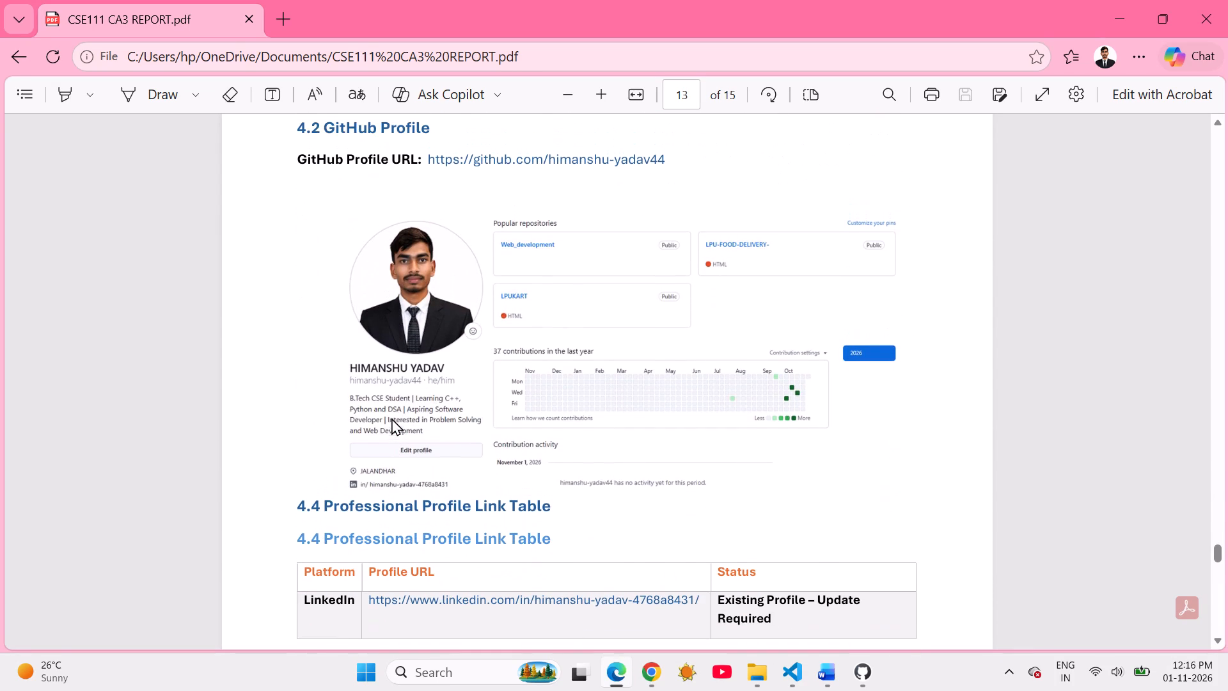
scroll(391, 418, "down", 1)
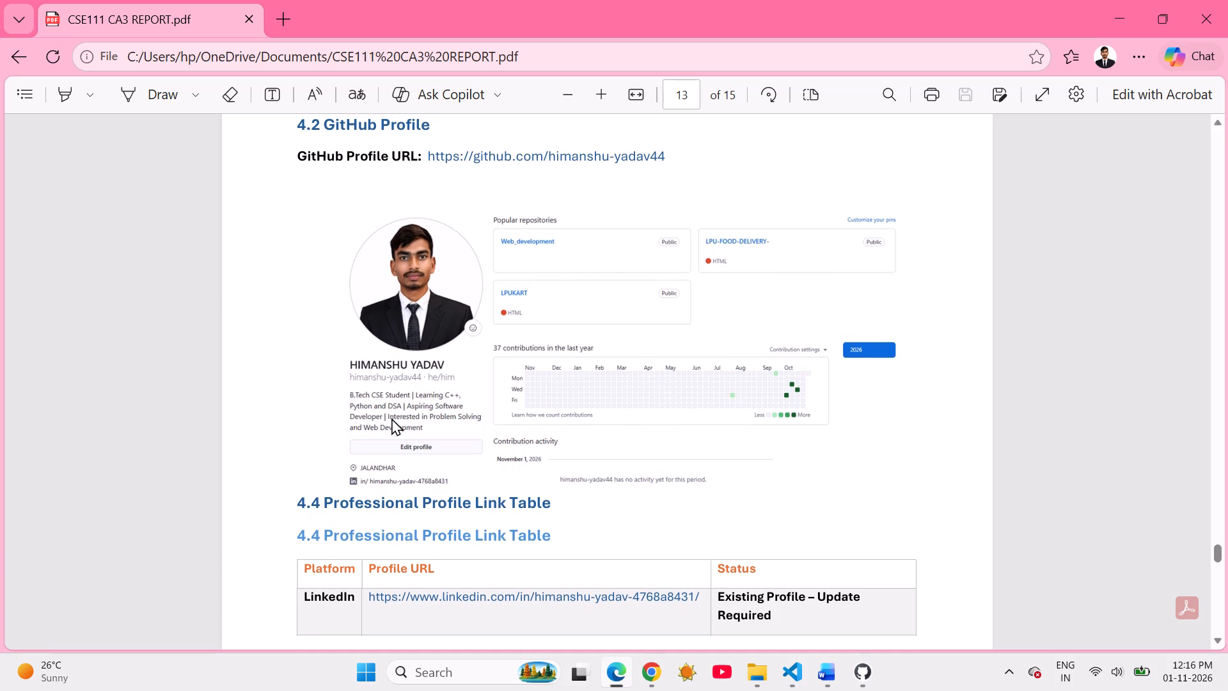
scroll(391, 418, "down", 6)
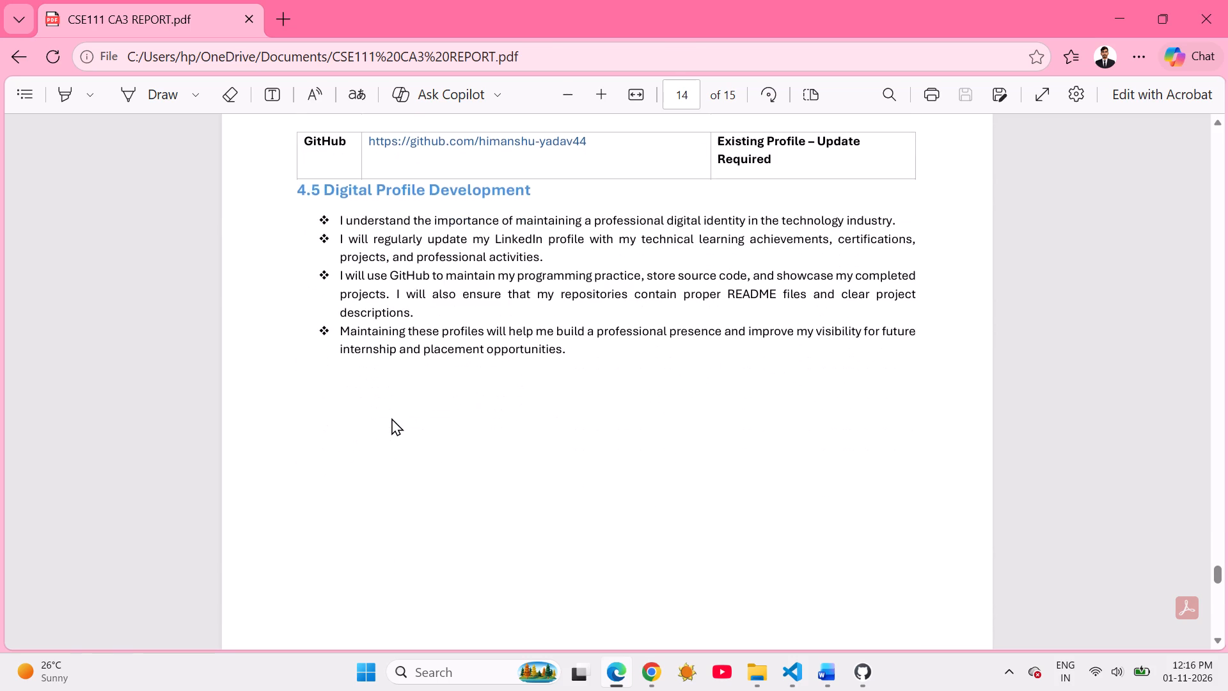
scroll(391, 418, "down", 2)
scroll(391, 418, "up", 5)
scroll(391, 418, "down", 10)
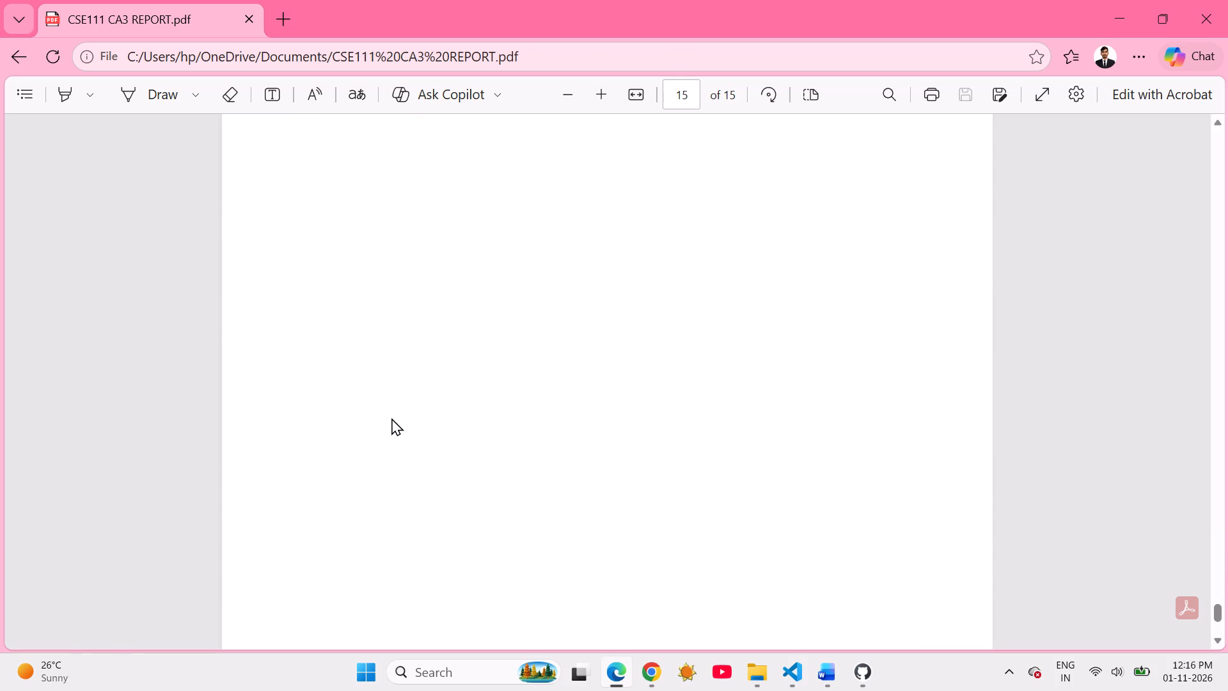
Go back to the PDF's first page and look over the Digital Career Aspiration Report cover.
scroll(391, 418, "up", 17)
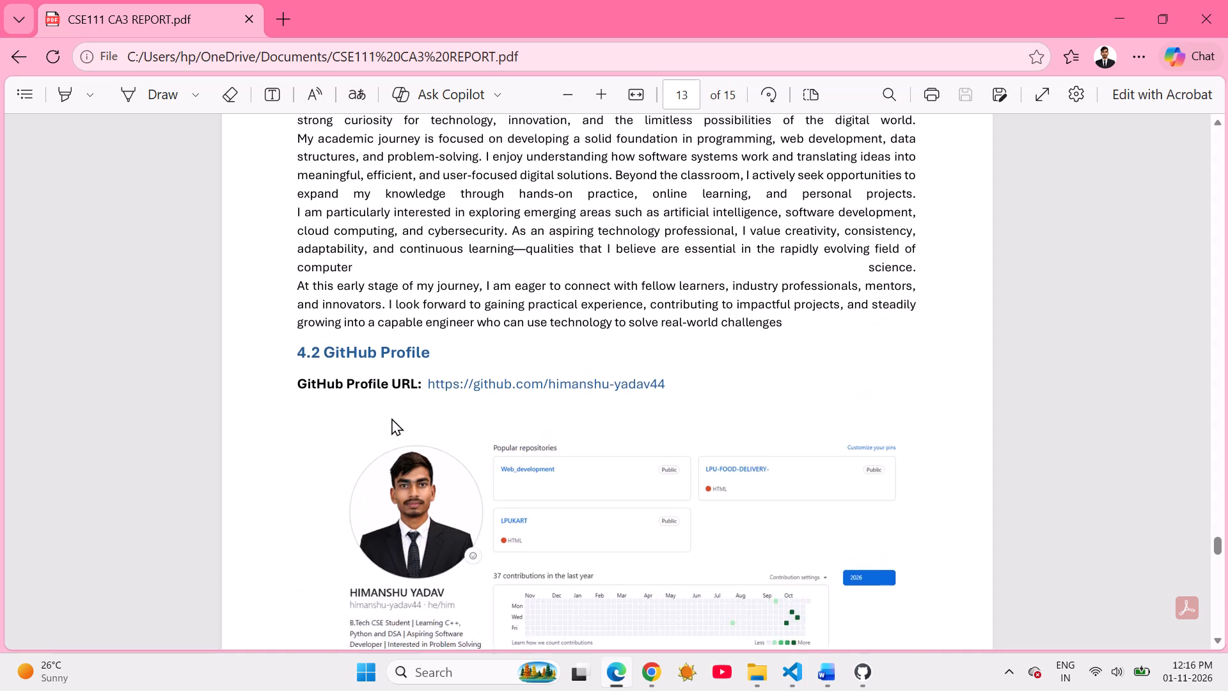
scroll(391, 418, "up", 15)
scroll(391, 418, "down", 1)
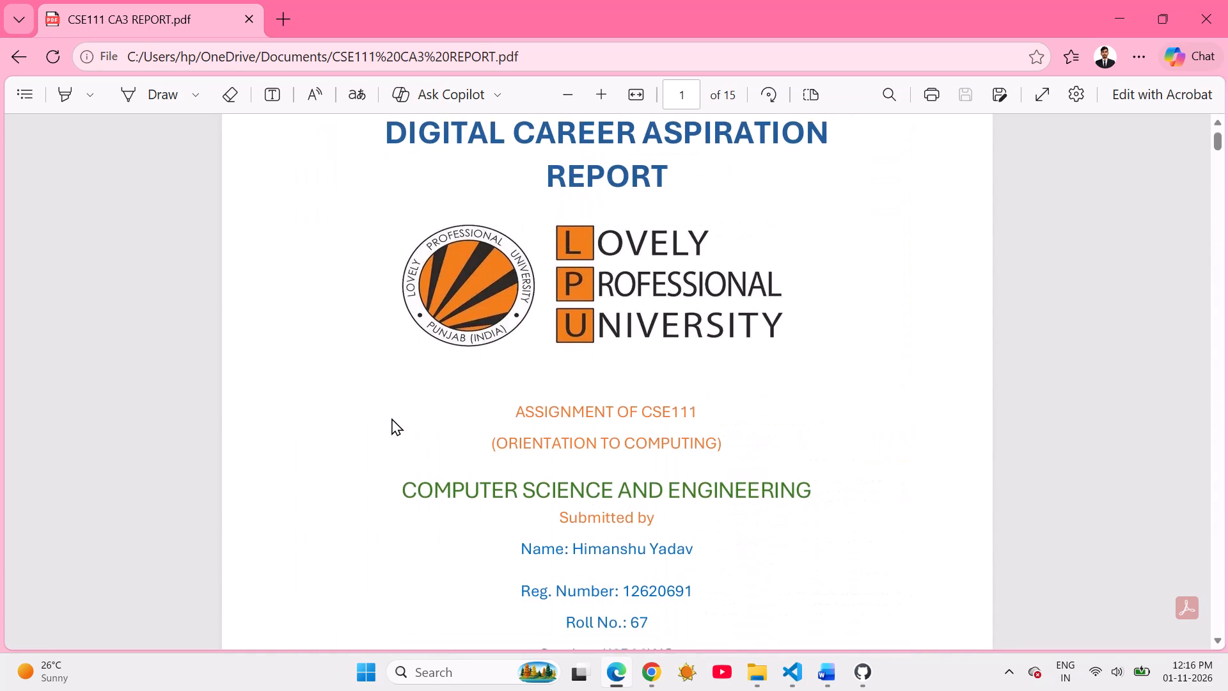
scroll(391, 418, "down", 1)
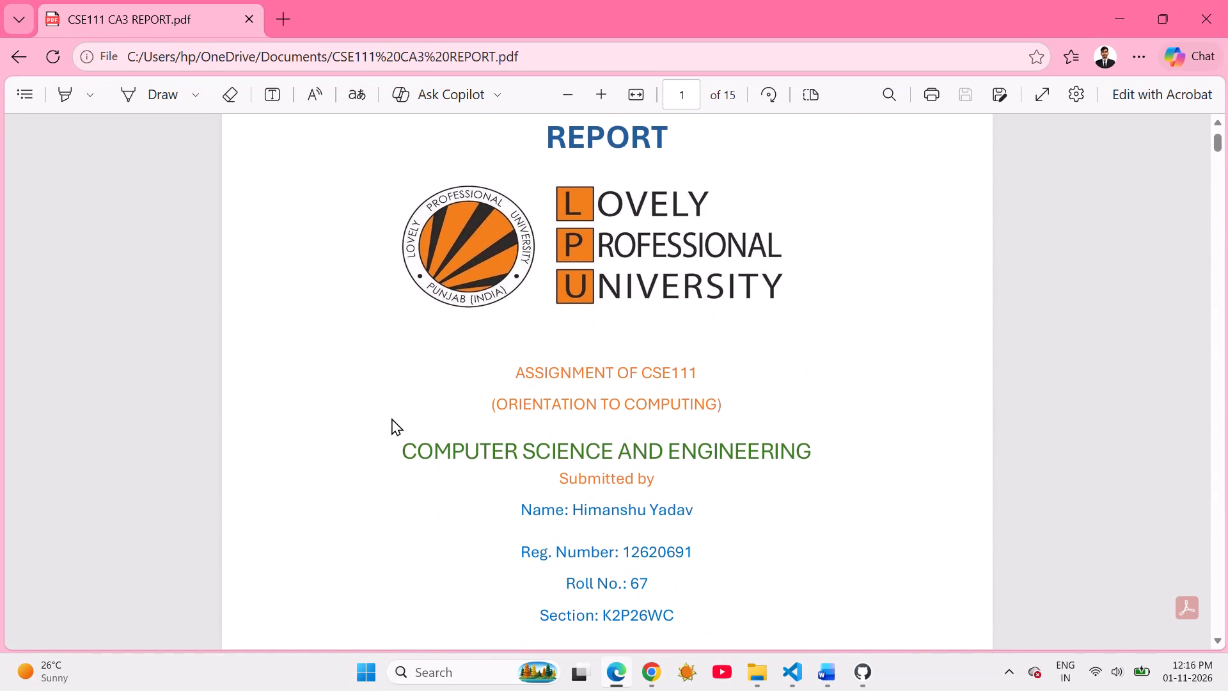
left_click(728, 96)
scroll(498, 494, "up", 3)
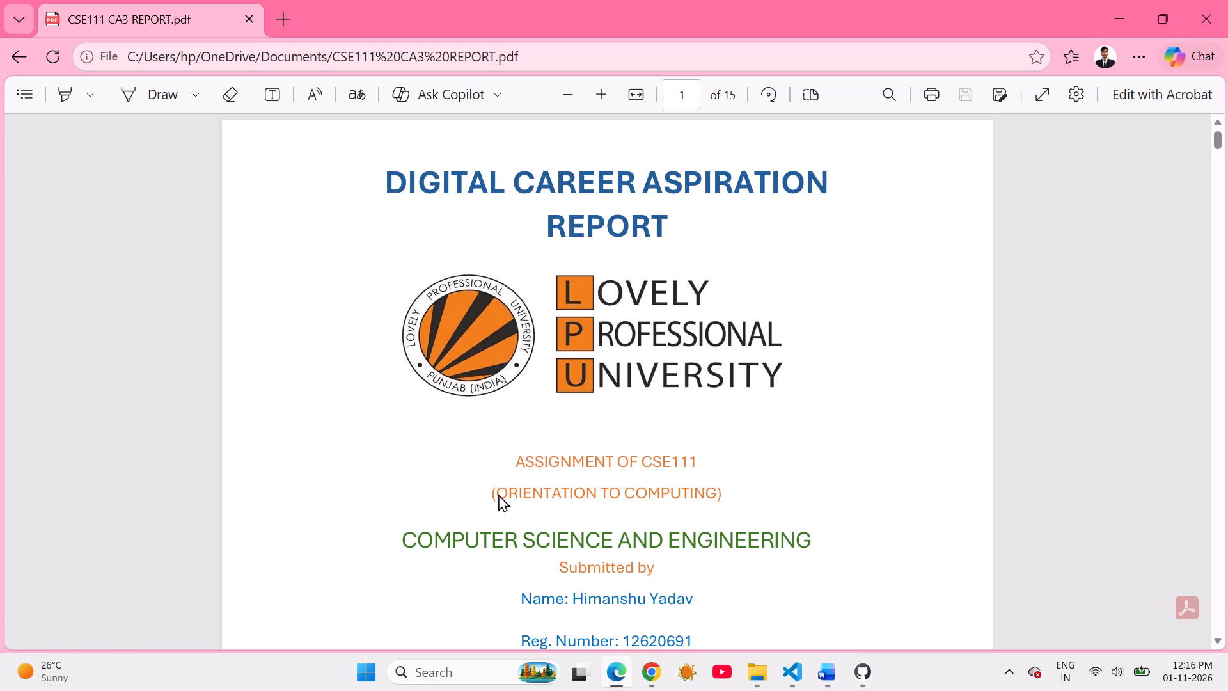
Close the reviewed CSE111 CA3 REPORT PDF and the File Explorer window behind it.
left_click(1207, 29)
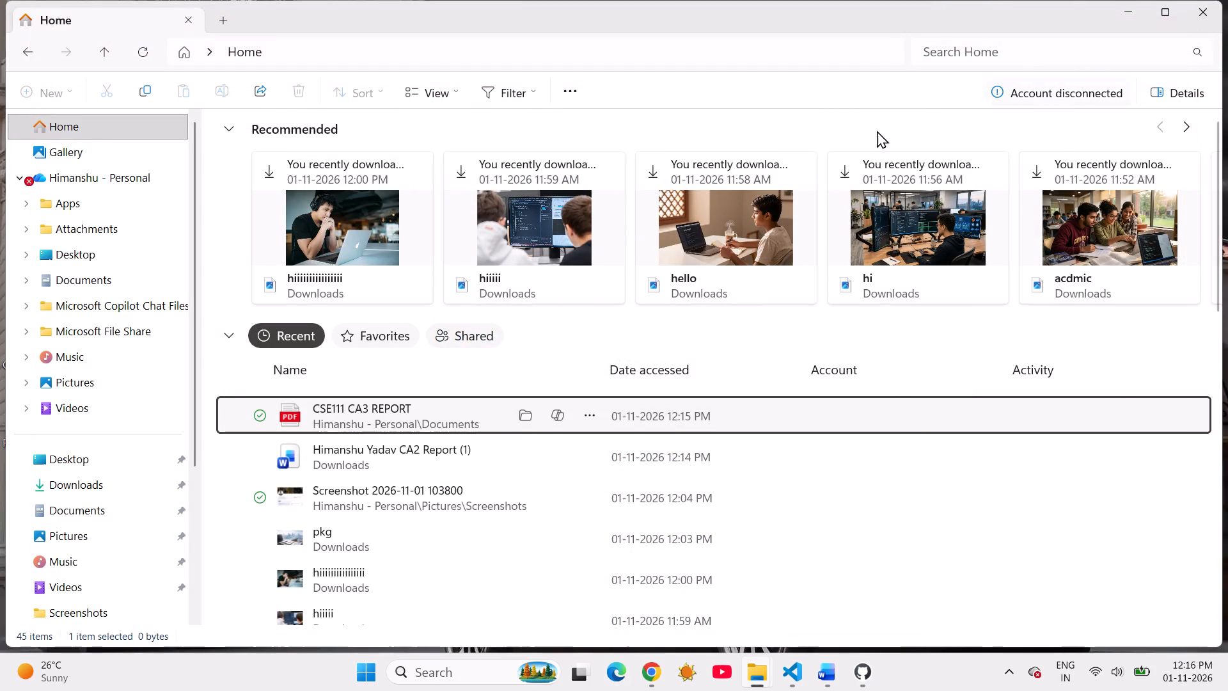
scroll(560, 228, "up", 1)
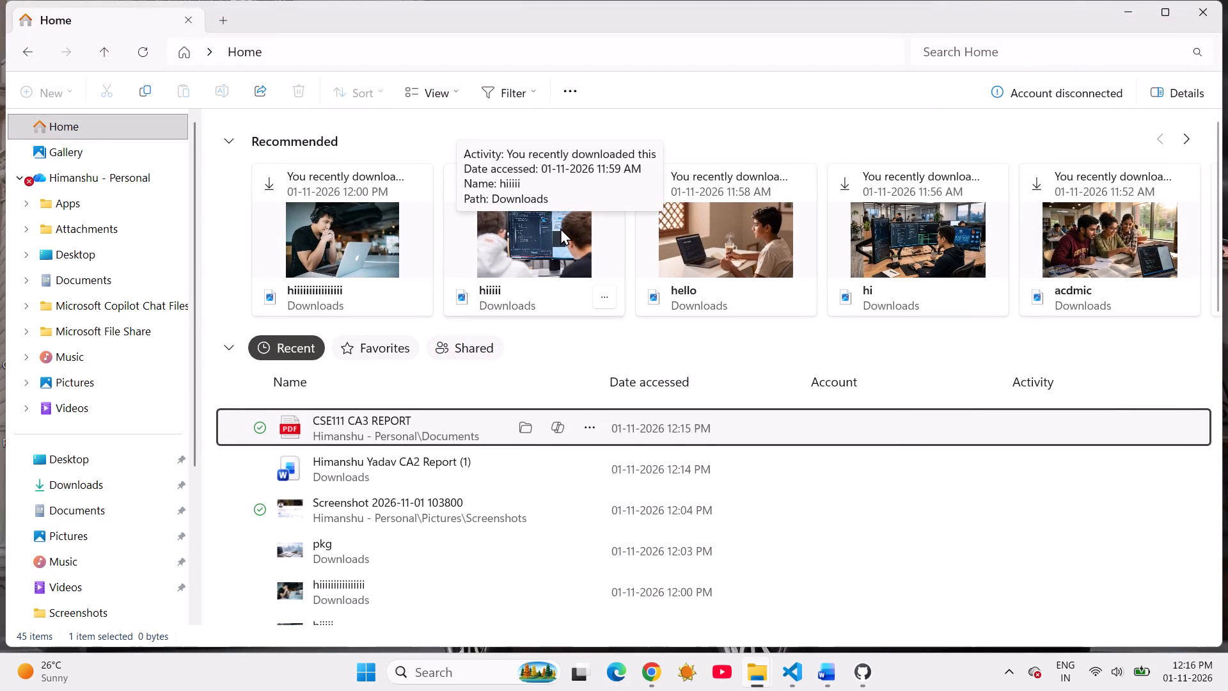
scroll(560, 228, "up", 1)
left_click(1197, 15)
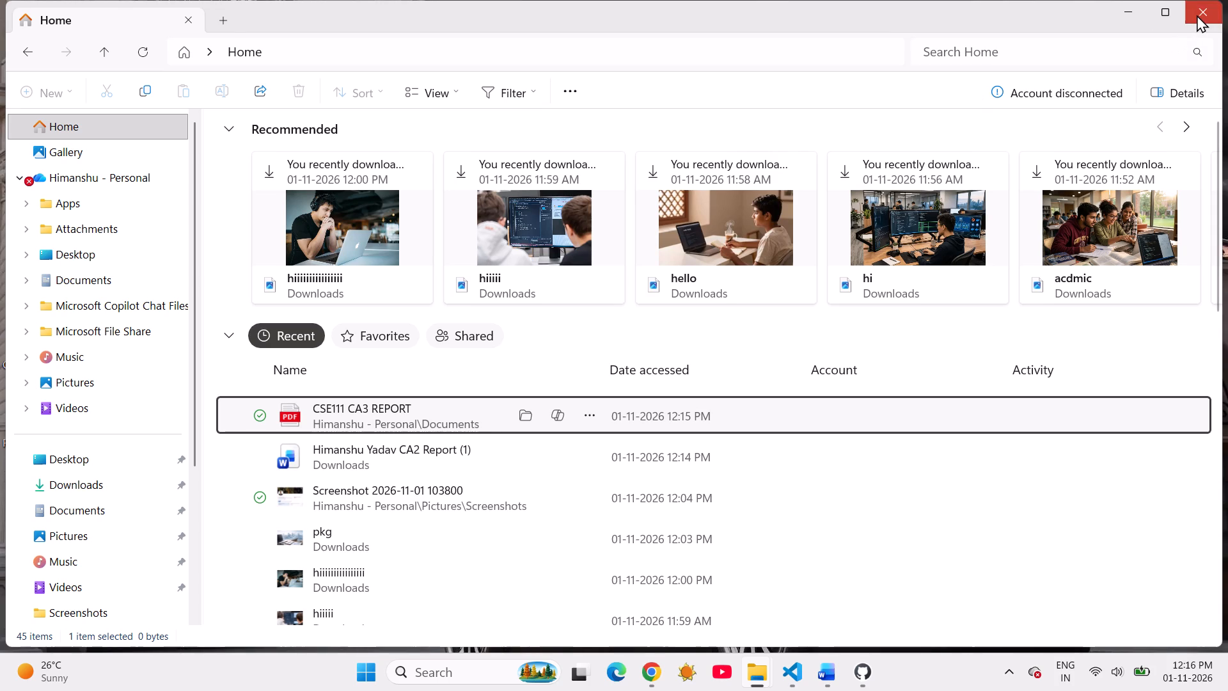
Refresh the desktop.
right_click(665, 200)
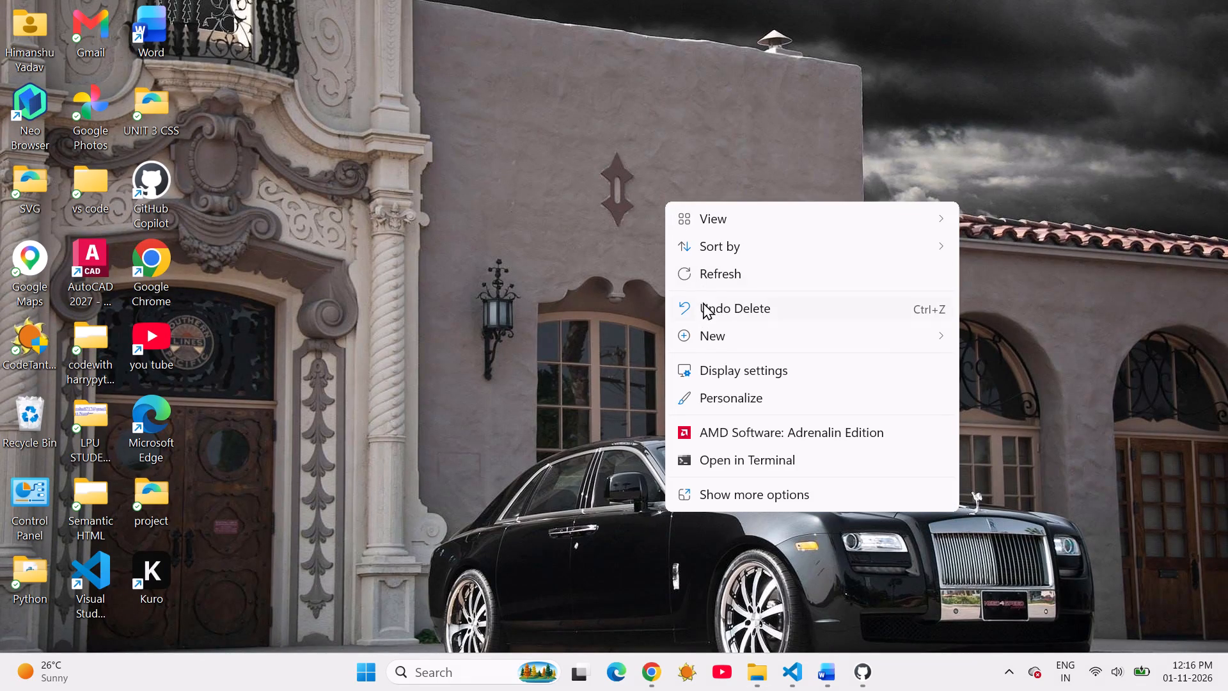
left_click(704, 278)
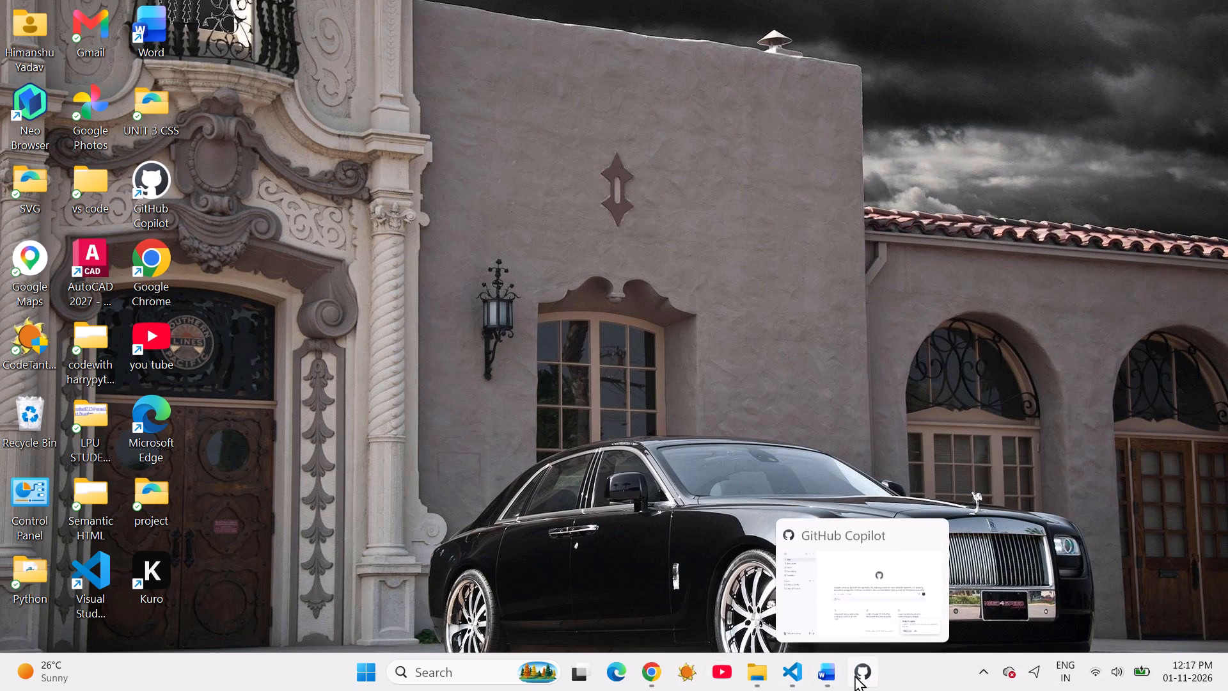
Close the GitHub Copilot window that is still running in the background.
left_click(929, 531)
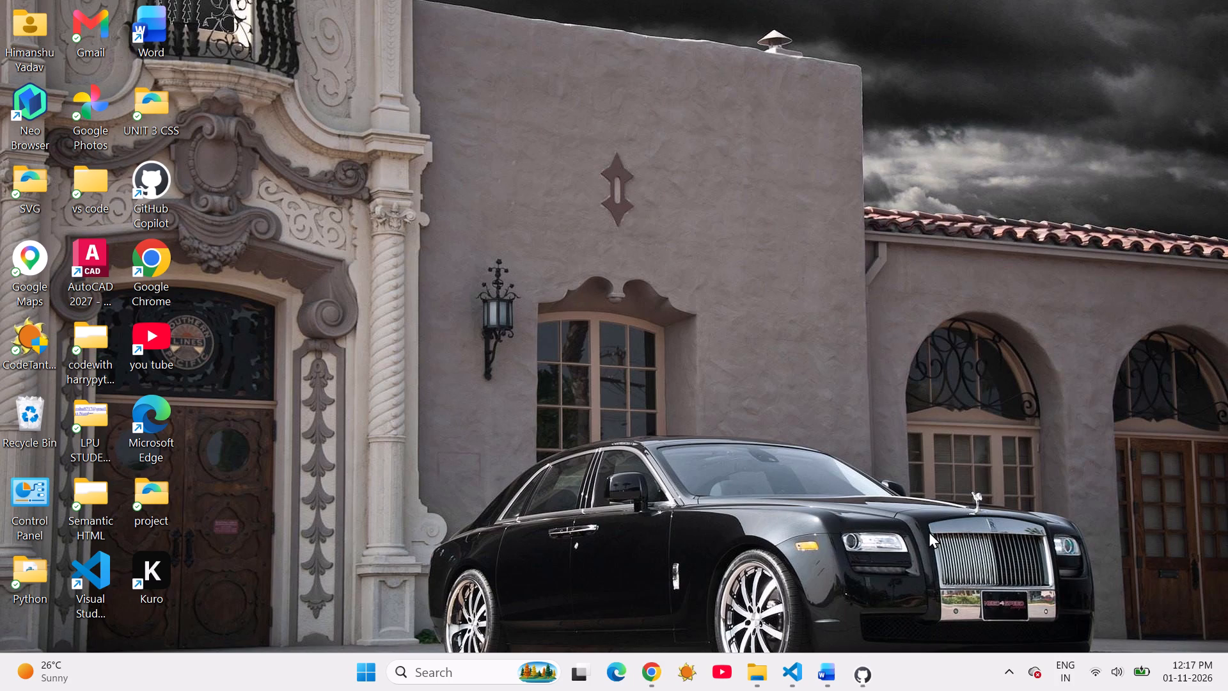